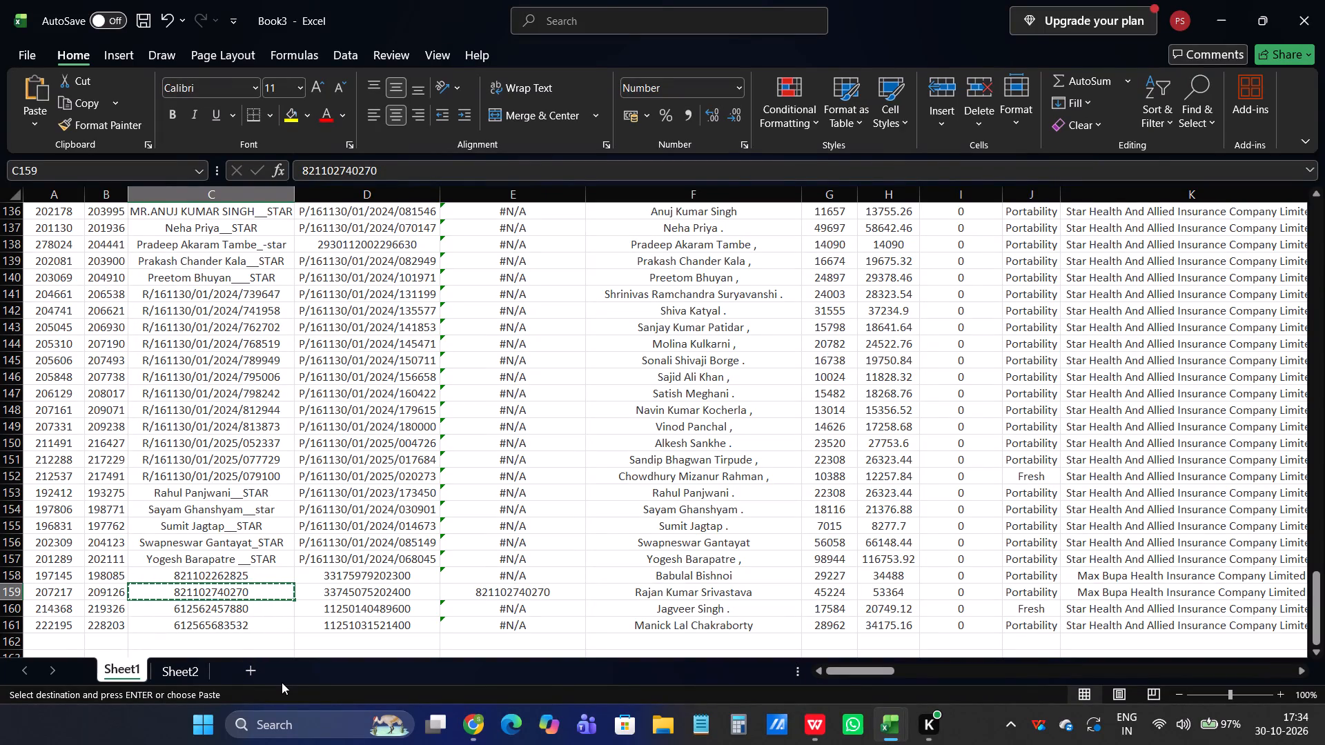
Review the policy rows in Sheet1 and their renewal check results to choose a record for checking in the portal.
click(453, 414)
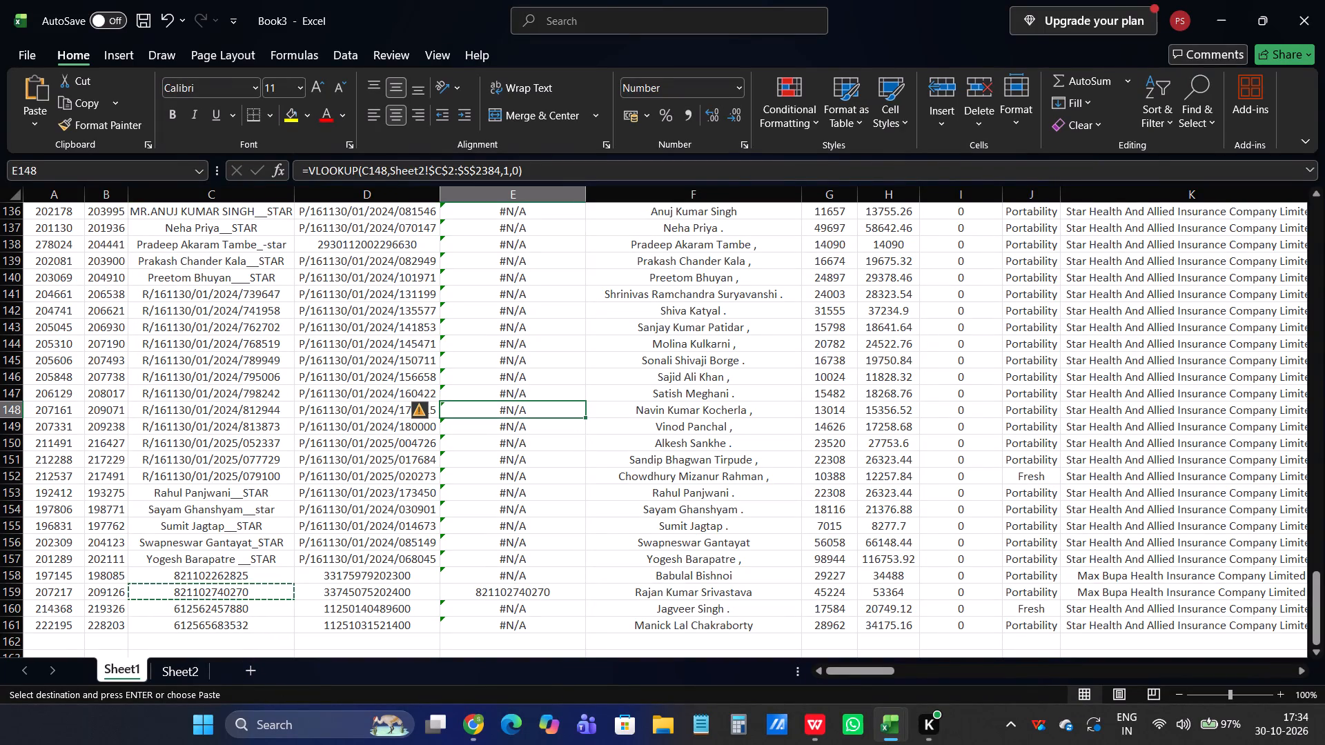
click(375, 370)
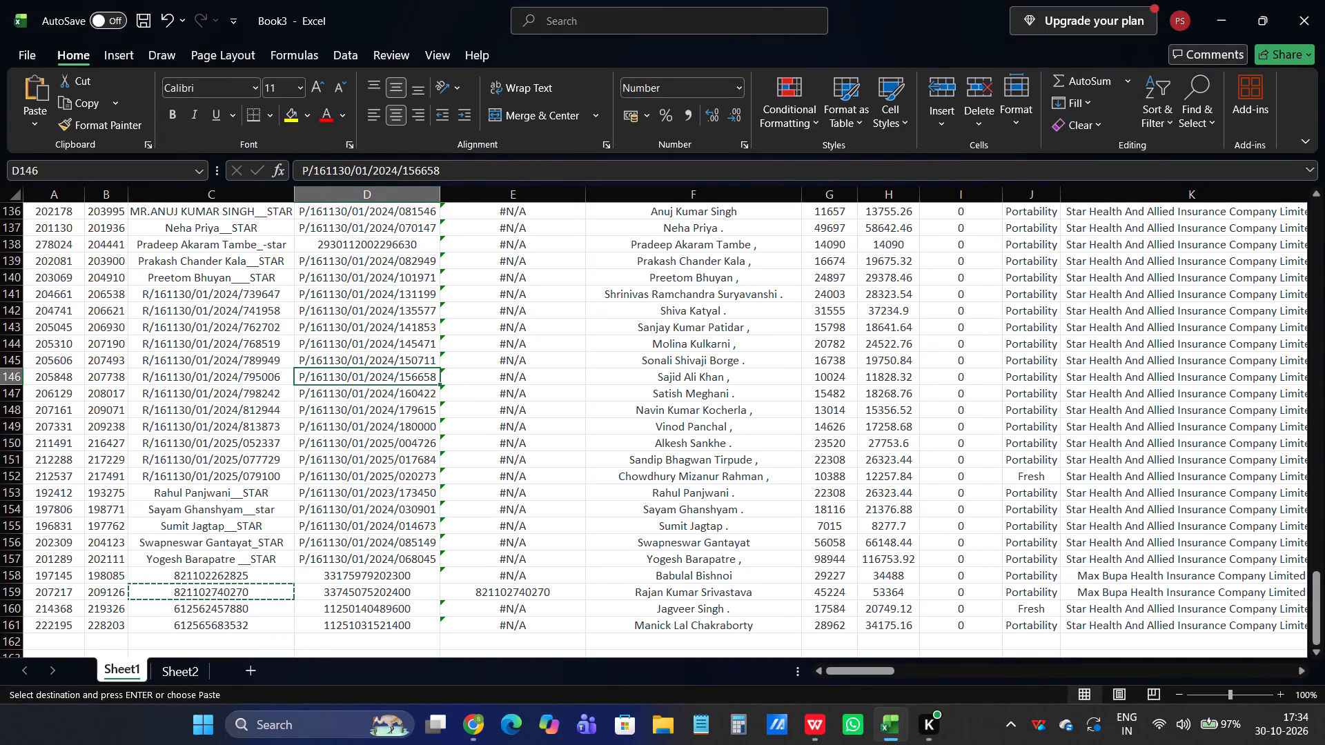
scroll(375, 370, up, 13)
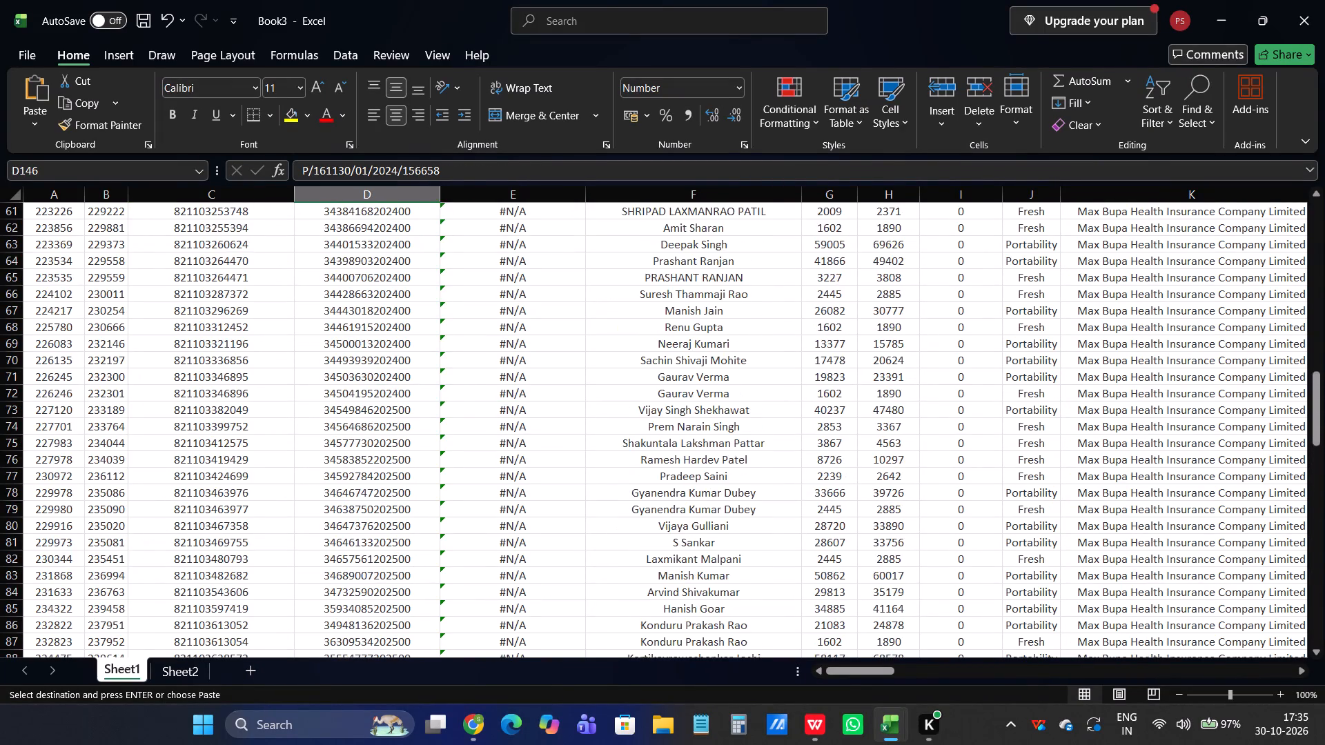
scroll(375, 370, up, 11)
scroll(375, 370, up, 11)
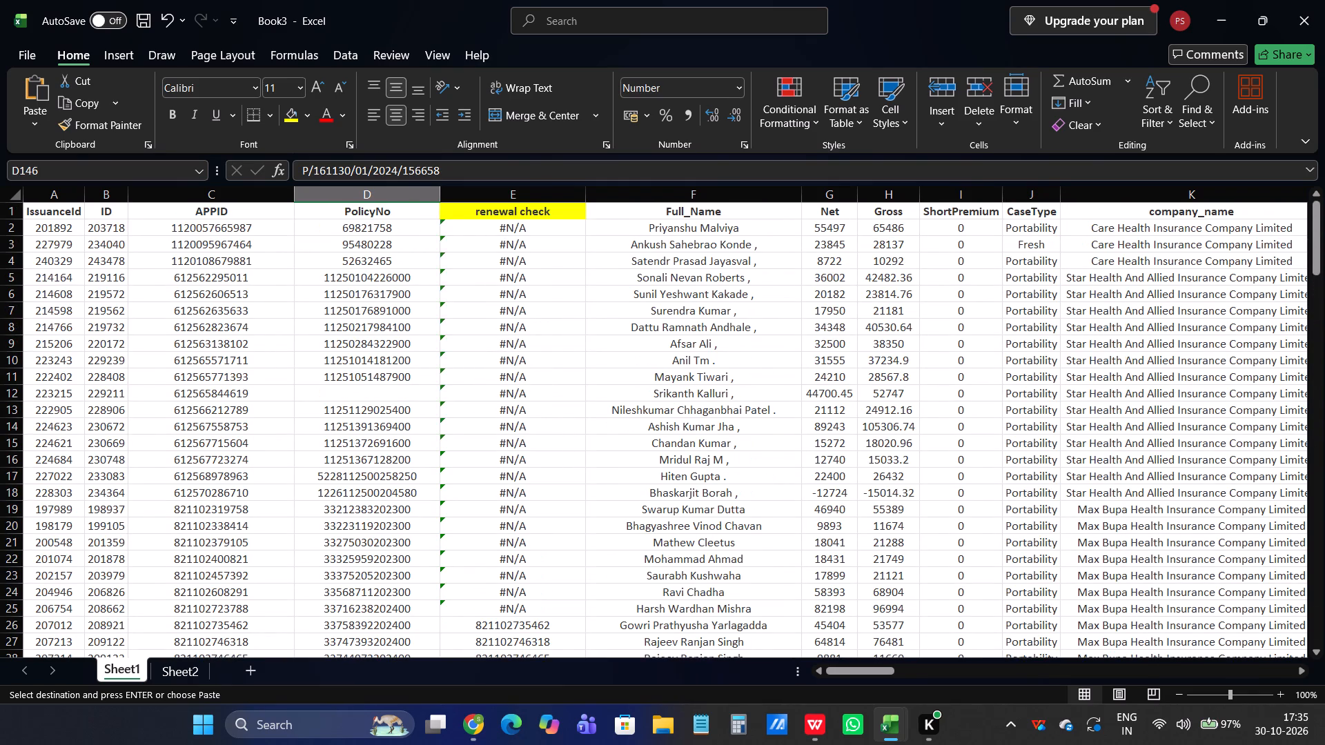
click(384, 252)
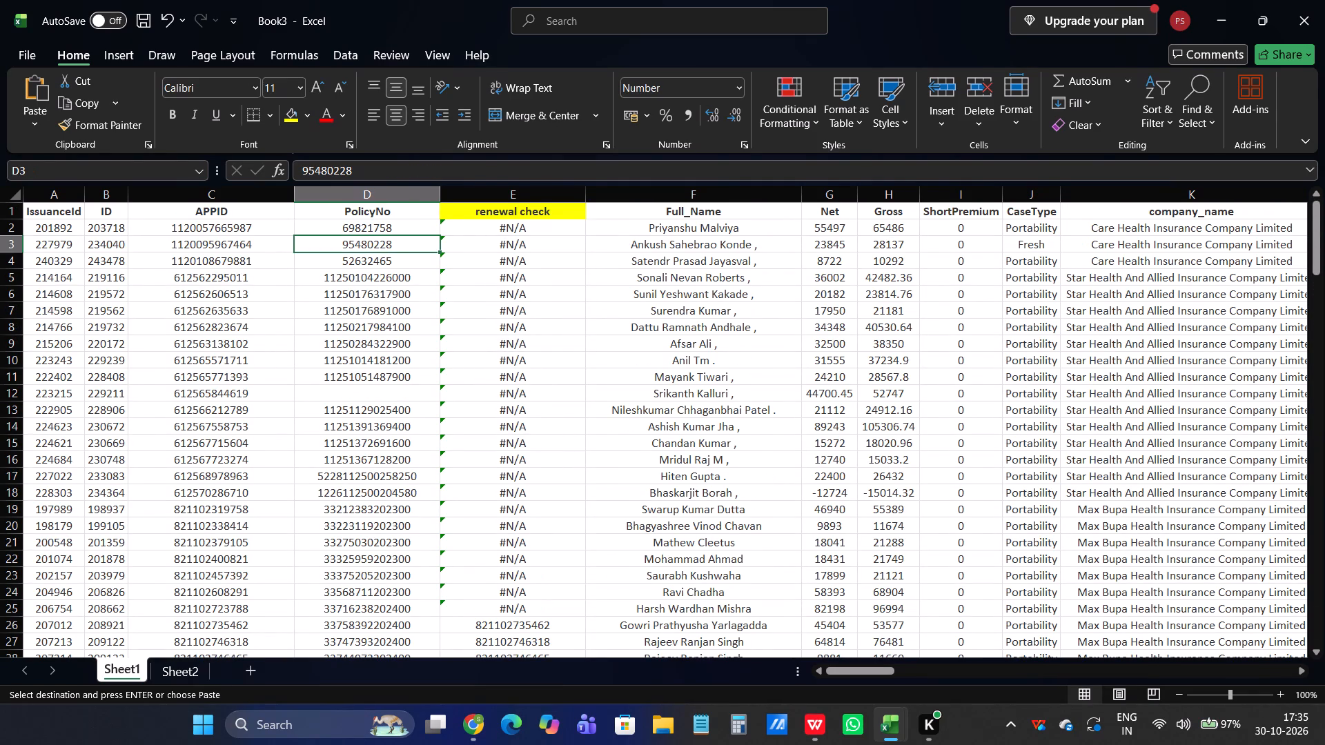
scroll(382, 250, down, 5)
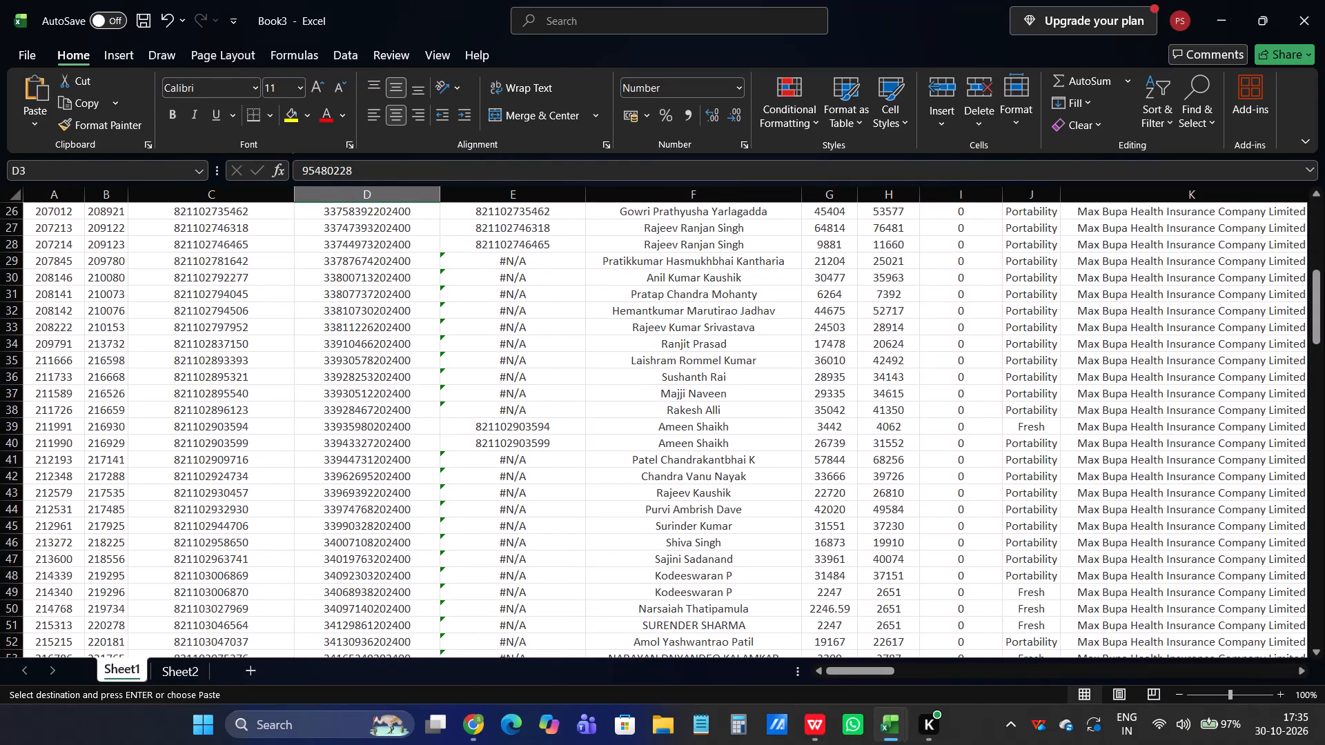
scroll(382, 250, down, 4)
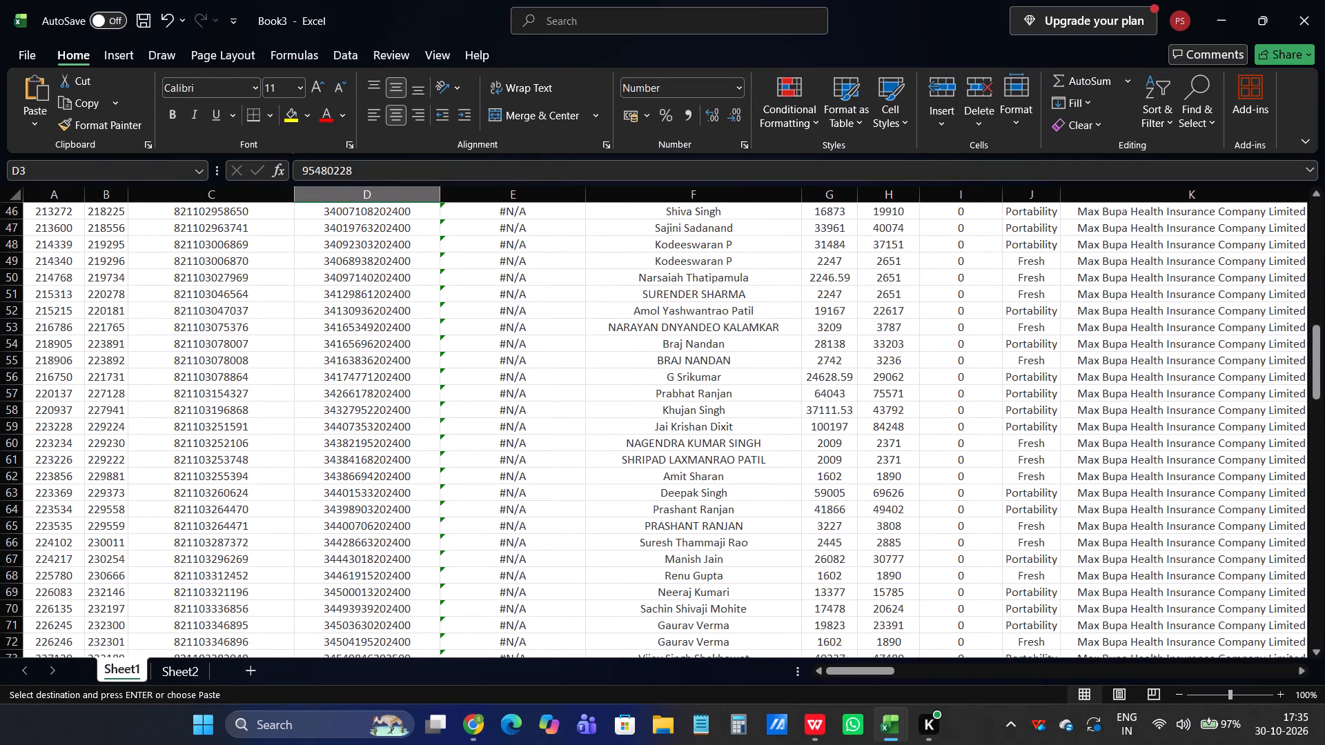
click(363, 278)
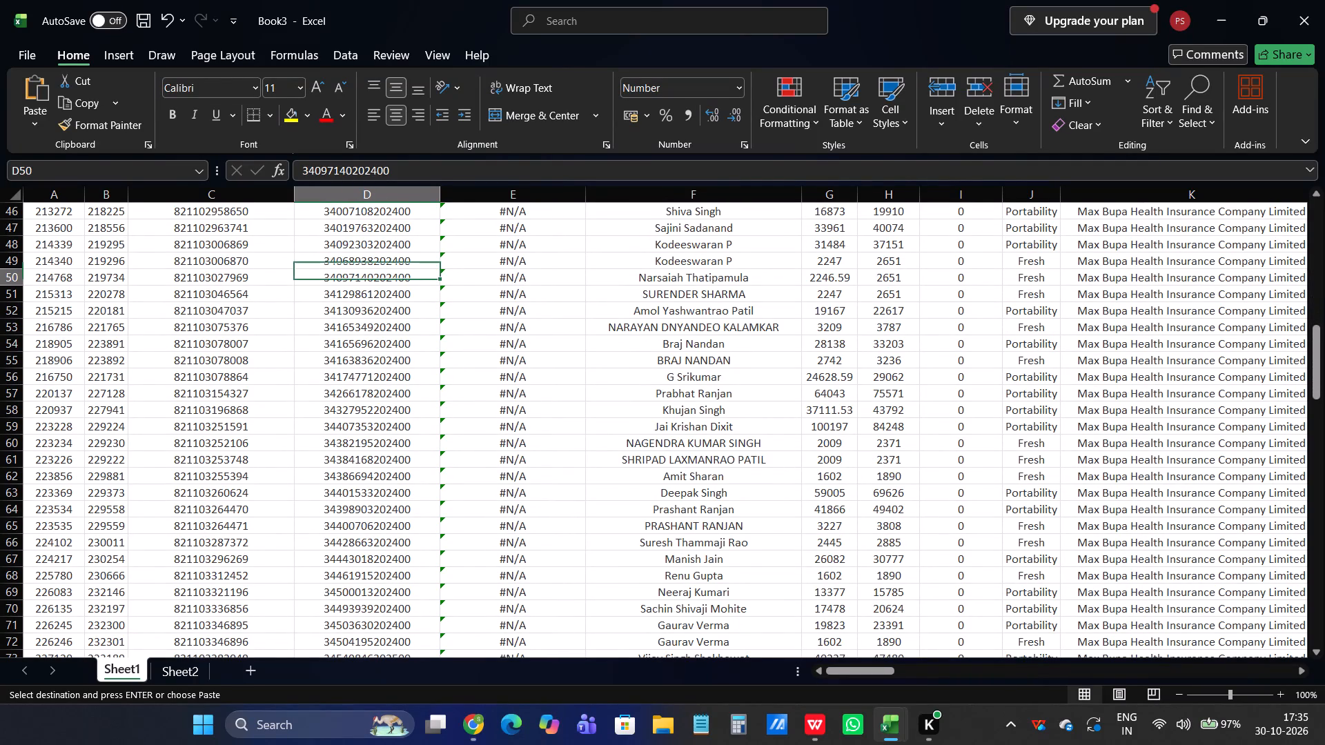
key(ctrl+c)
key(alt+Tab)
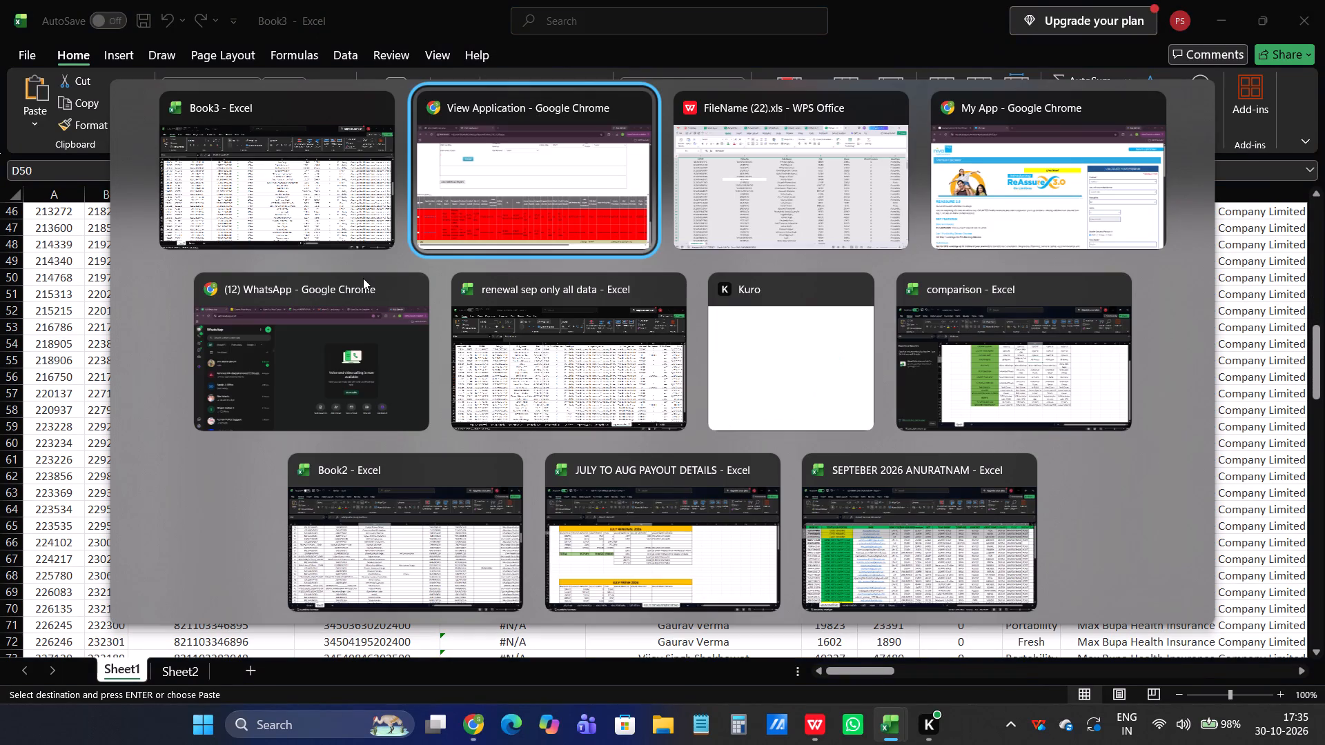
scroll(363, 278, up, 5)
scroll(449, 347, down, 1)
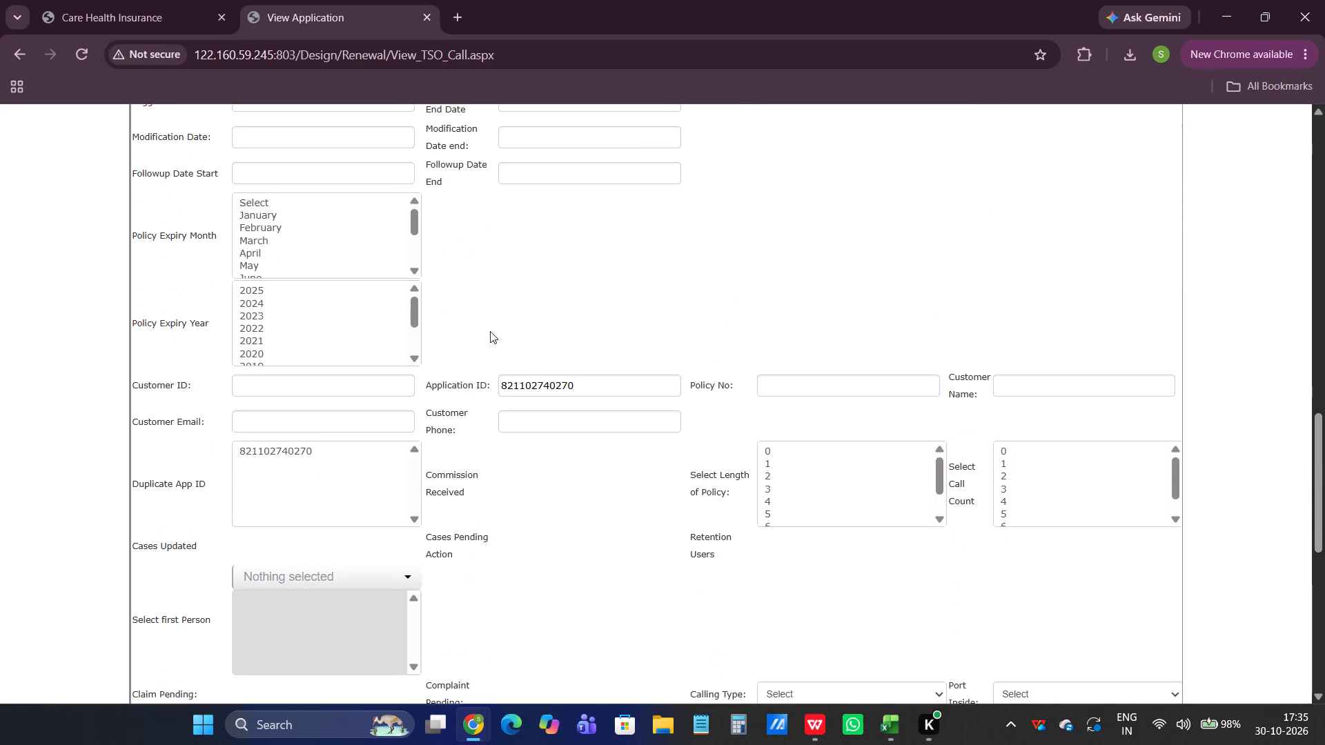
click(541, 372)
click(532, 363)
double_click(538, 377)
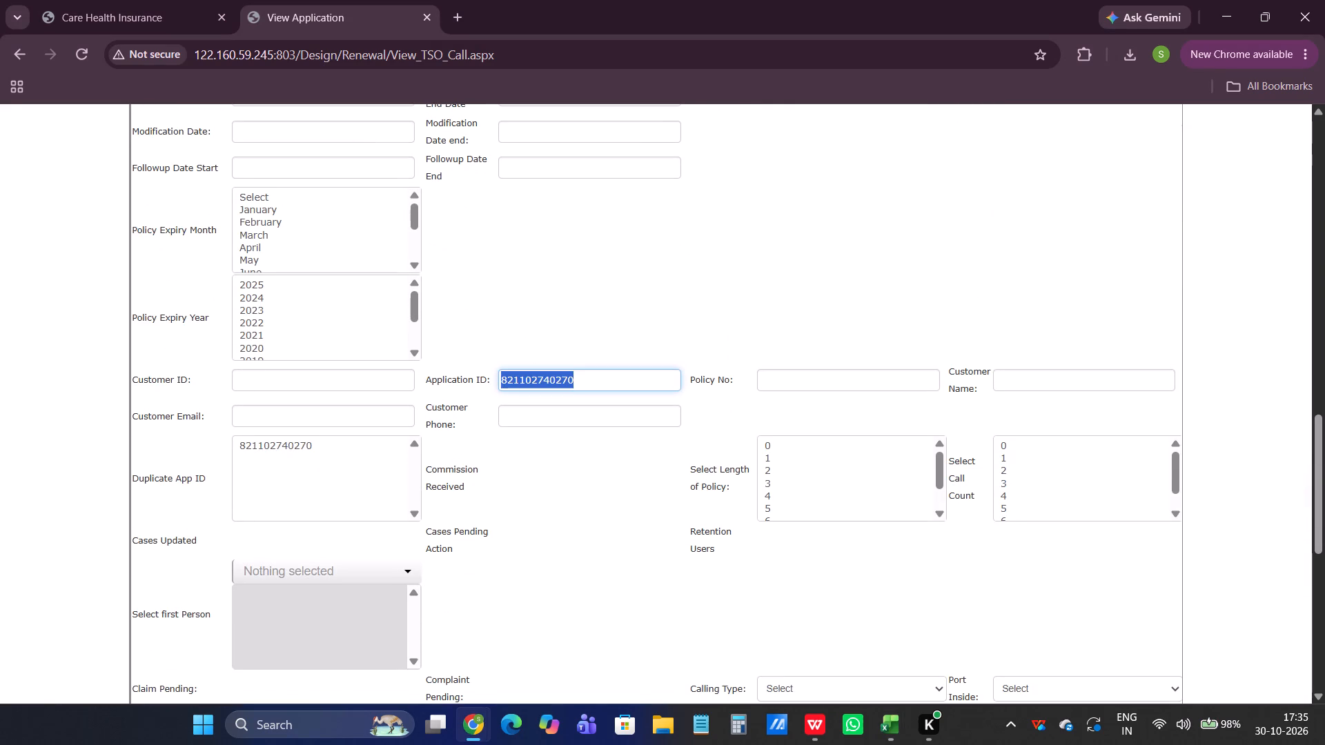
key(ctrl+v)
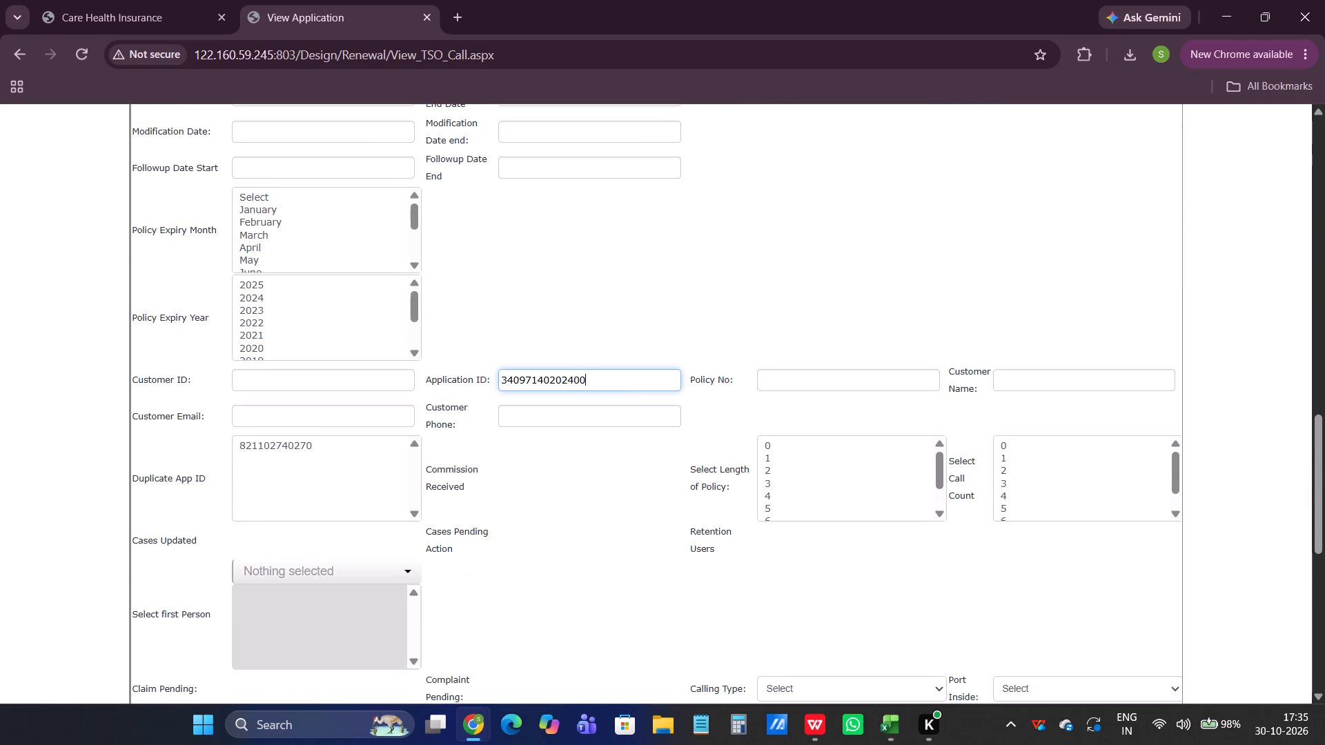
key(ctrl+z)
Search the portal's renewal calling page by Application ID using the APPID from row 50 of Sheet1, and check the results.
key(alt+Tab)
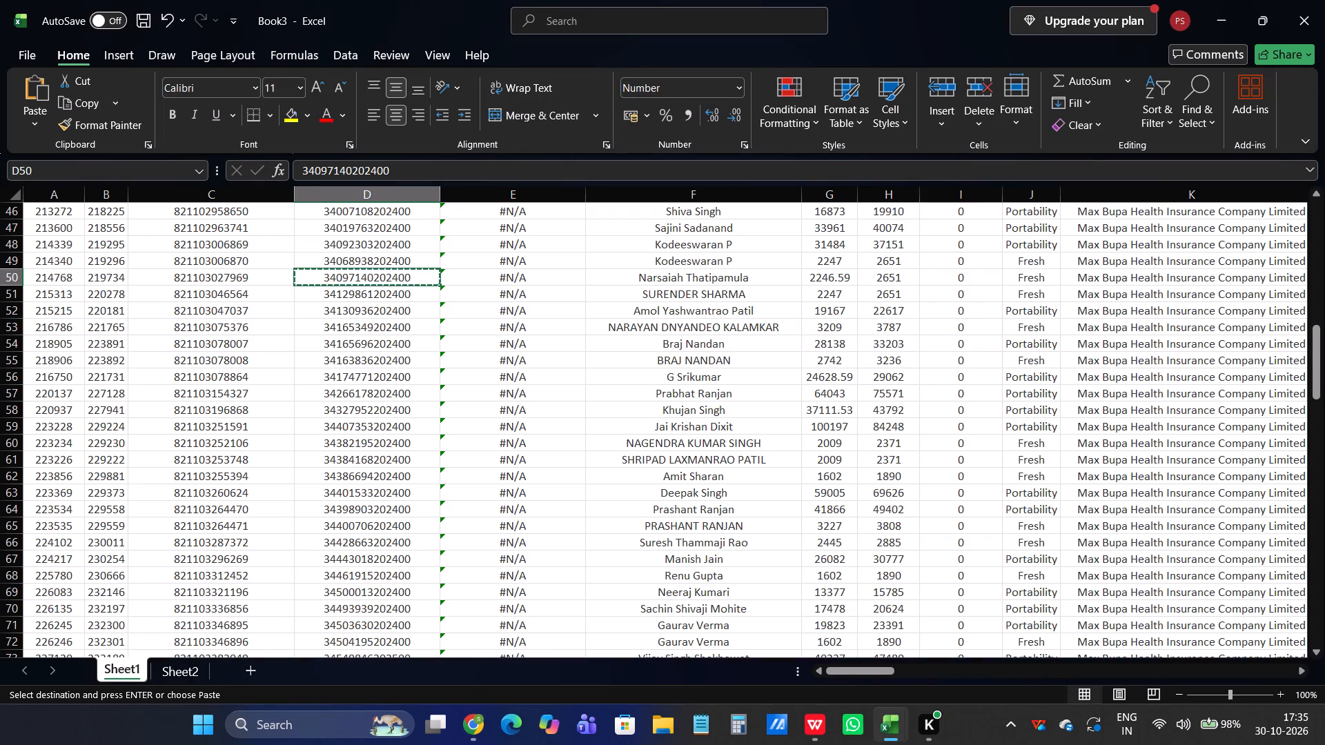
click(212, 277)
key(ctrl+c)
key(alt+Tab)
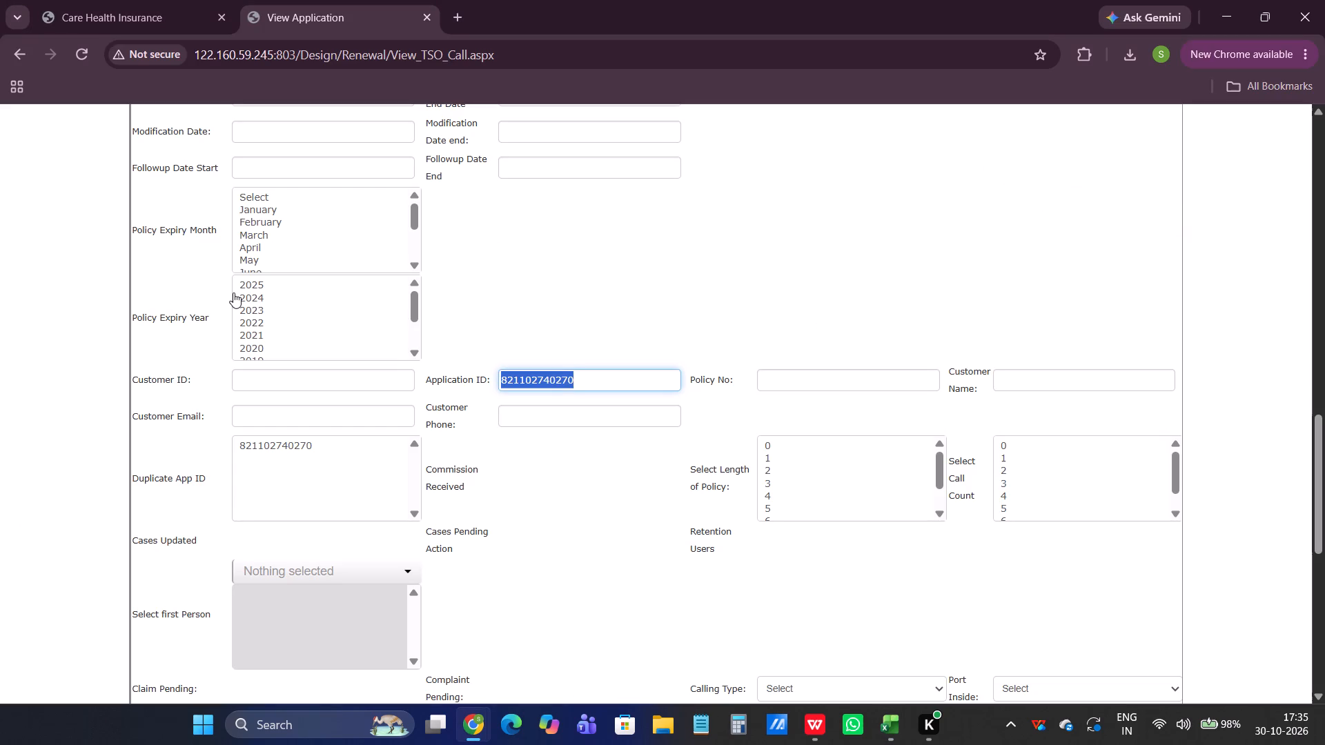
key(ctrl+v)
scroll(513, 493, down, 2)
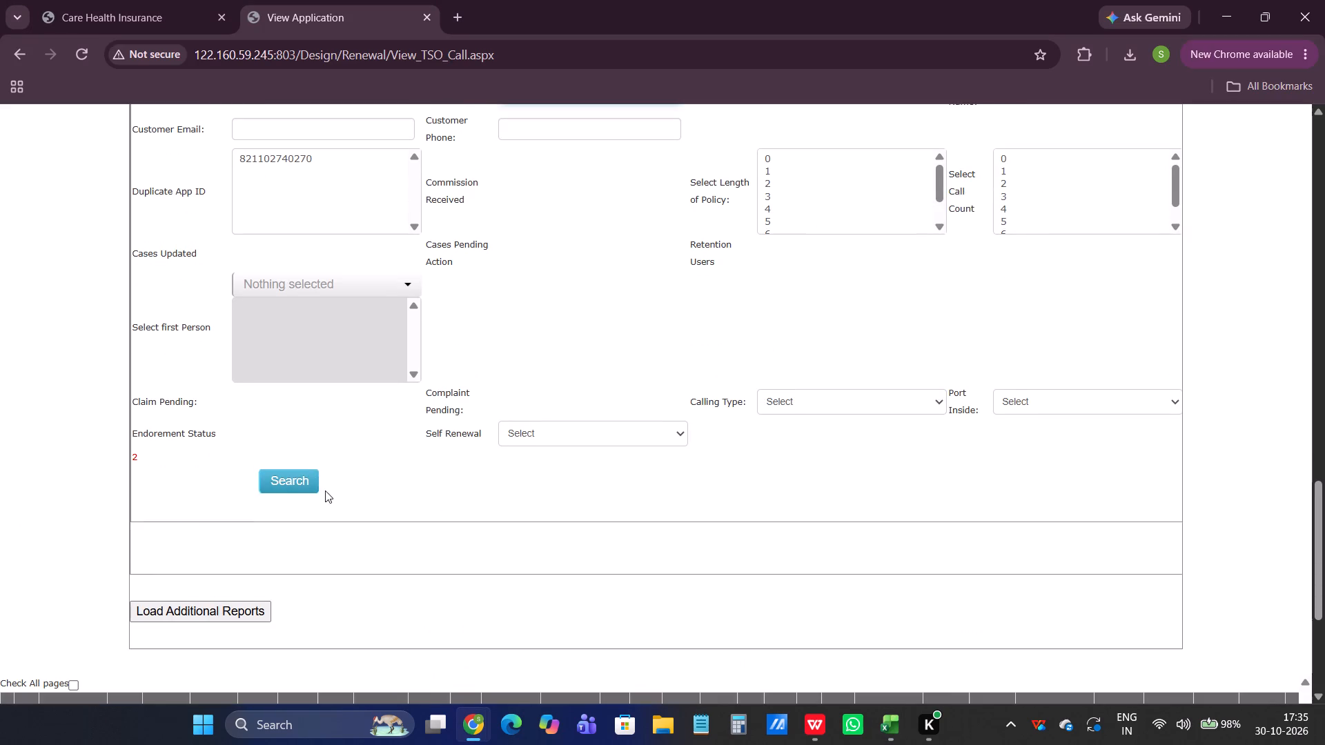
click(304, 474)
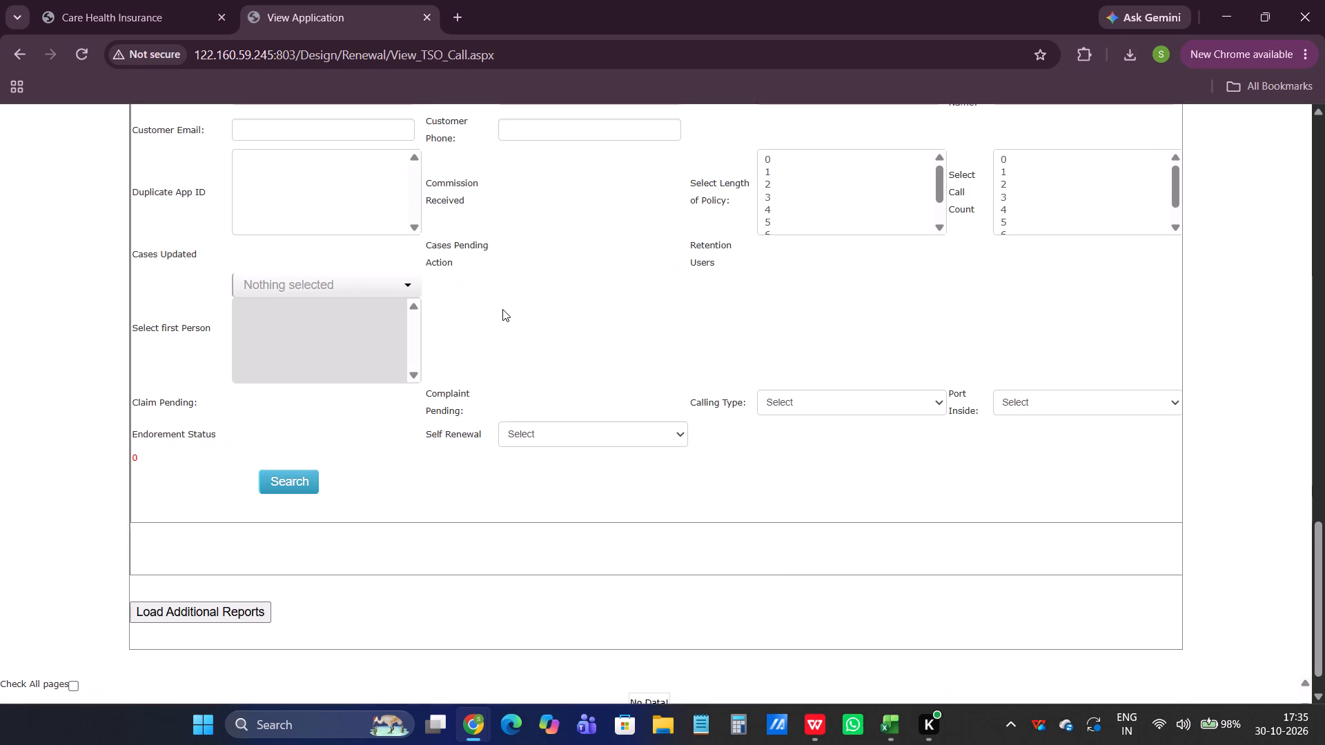
scroll(502, 309, down, 19)
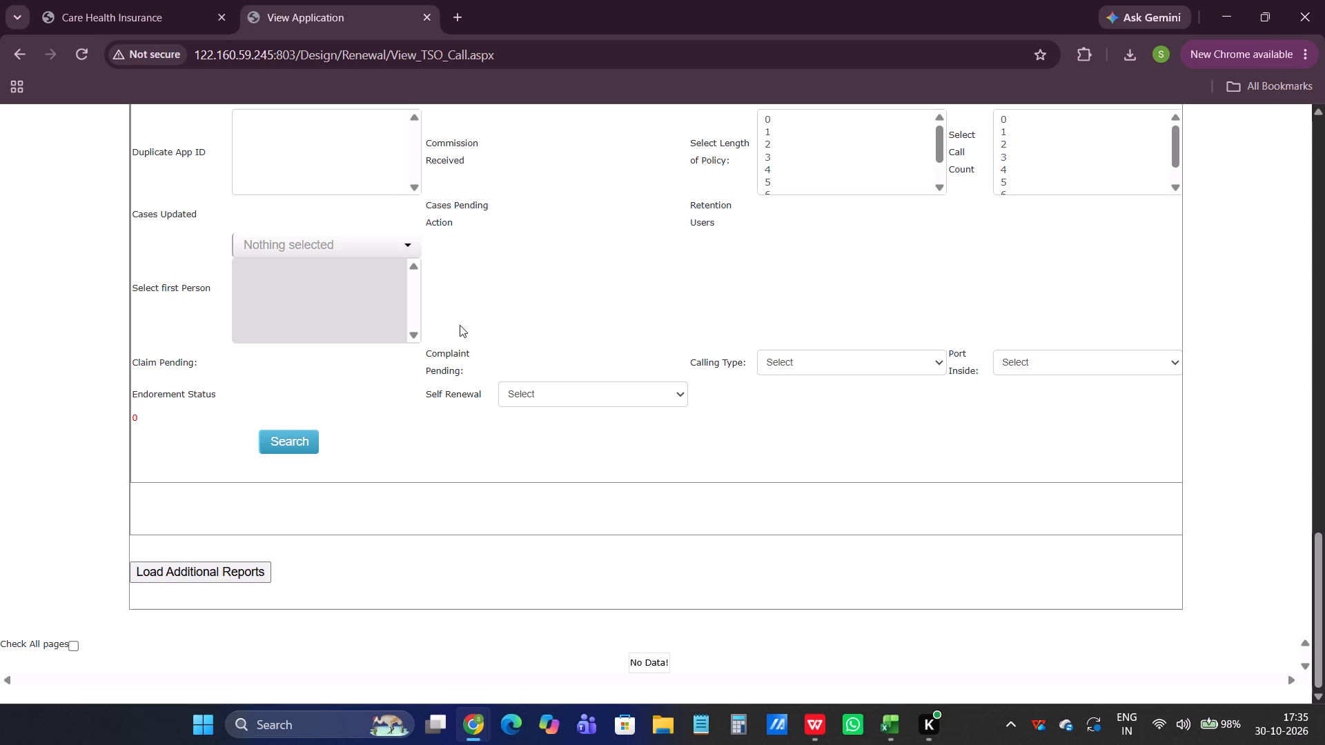
click(444, 290)
scroll(444, 290, up, 3)
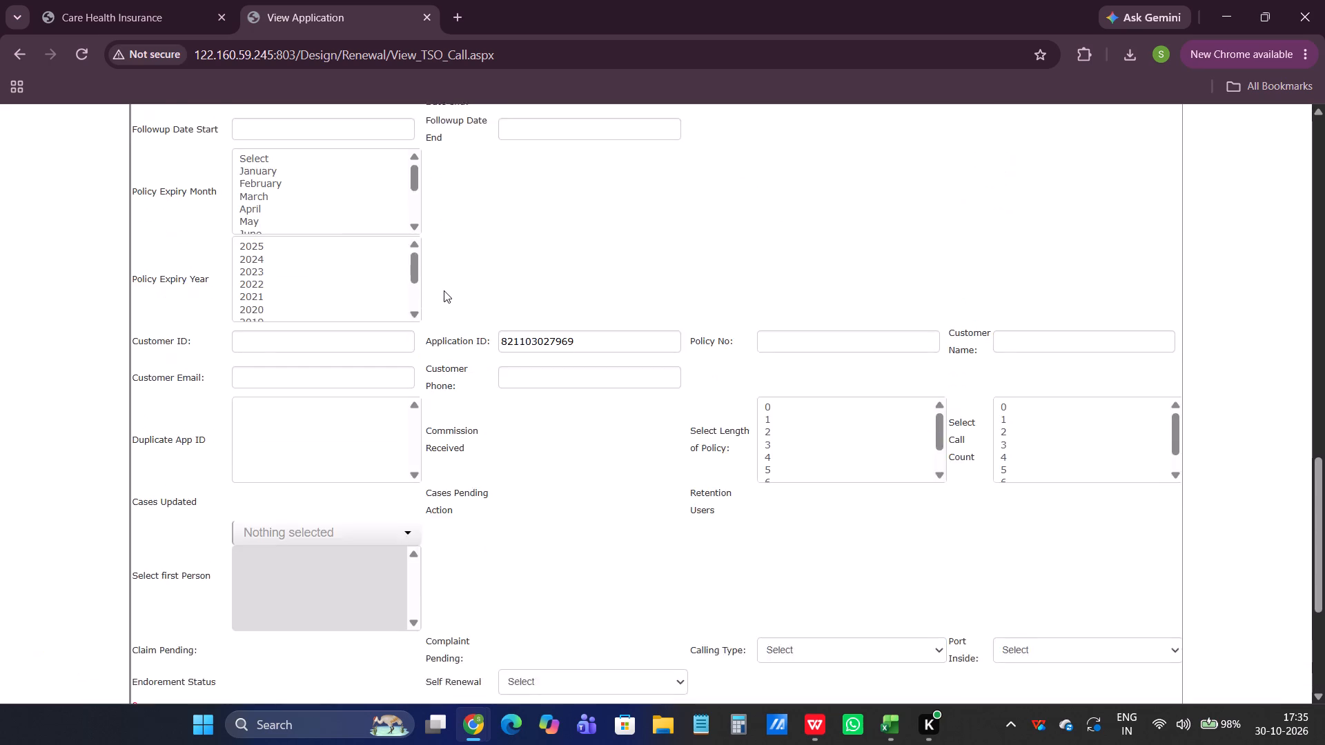
scroll(444, 290, up, 2)
scroll(445, 292, down, 12)
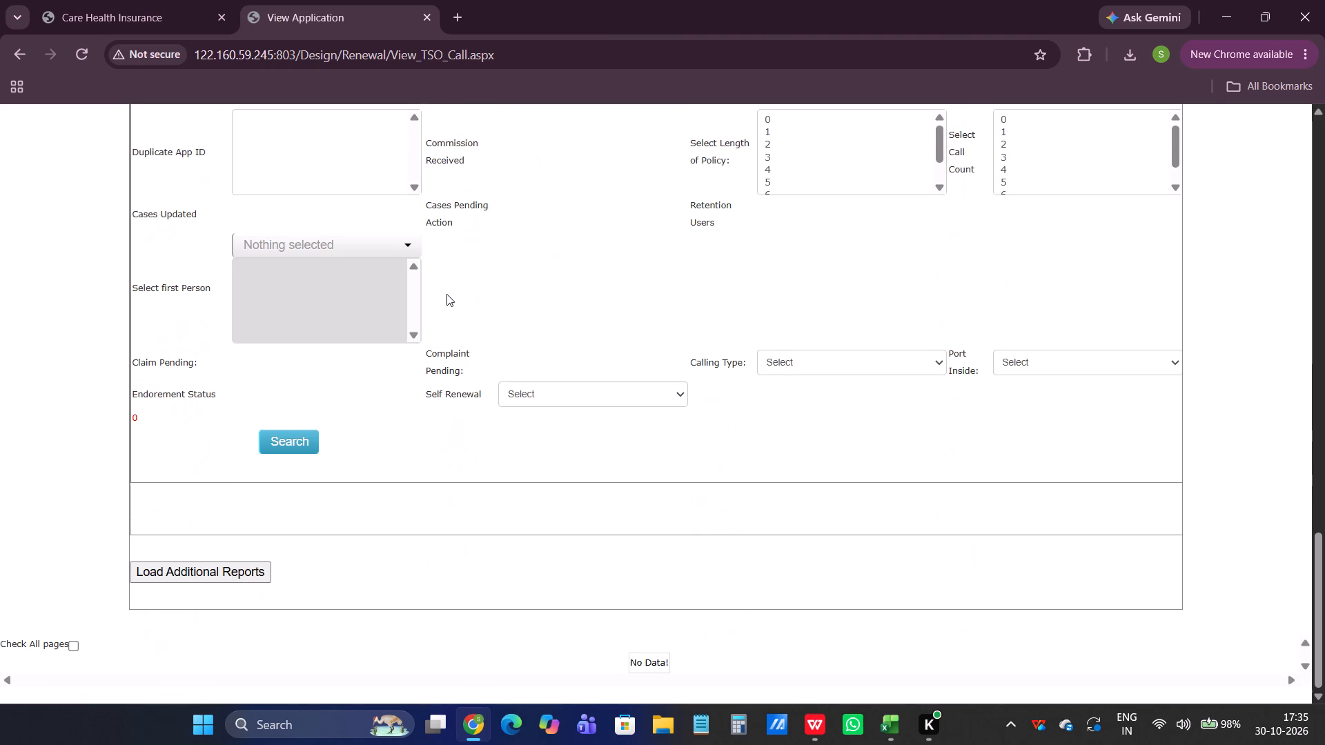
Search the renewal calling page by Application ID using the APPID from row 51 of Sheet1, and check the results.
key(alt+Tab)
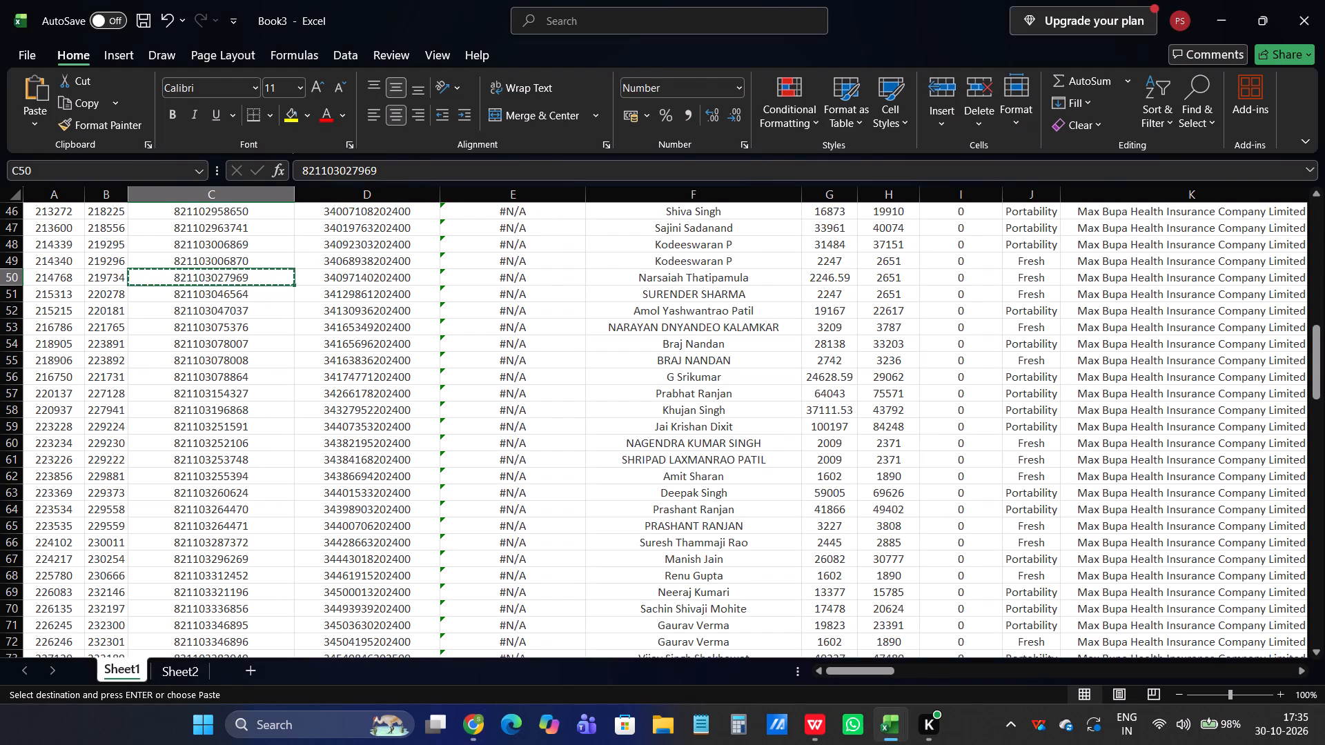
click(240, 293)
key(ctrl+c)
key(alt+Tab)
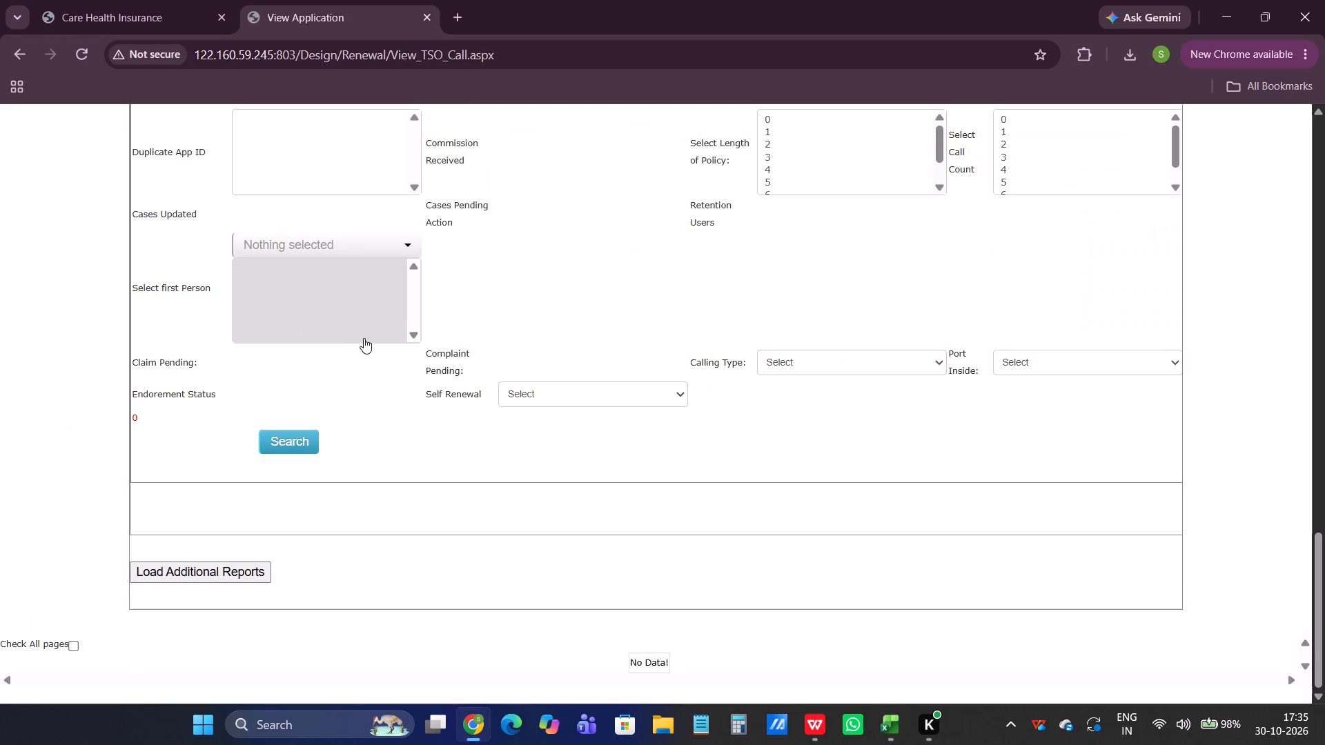
scroll(446, 352, up, 3)
double_click(531, 488)
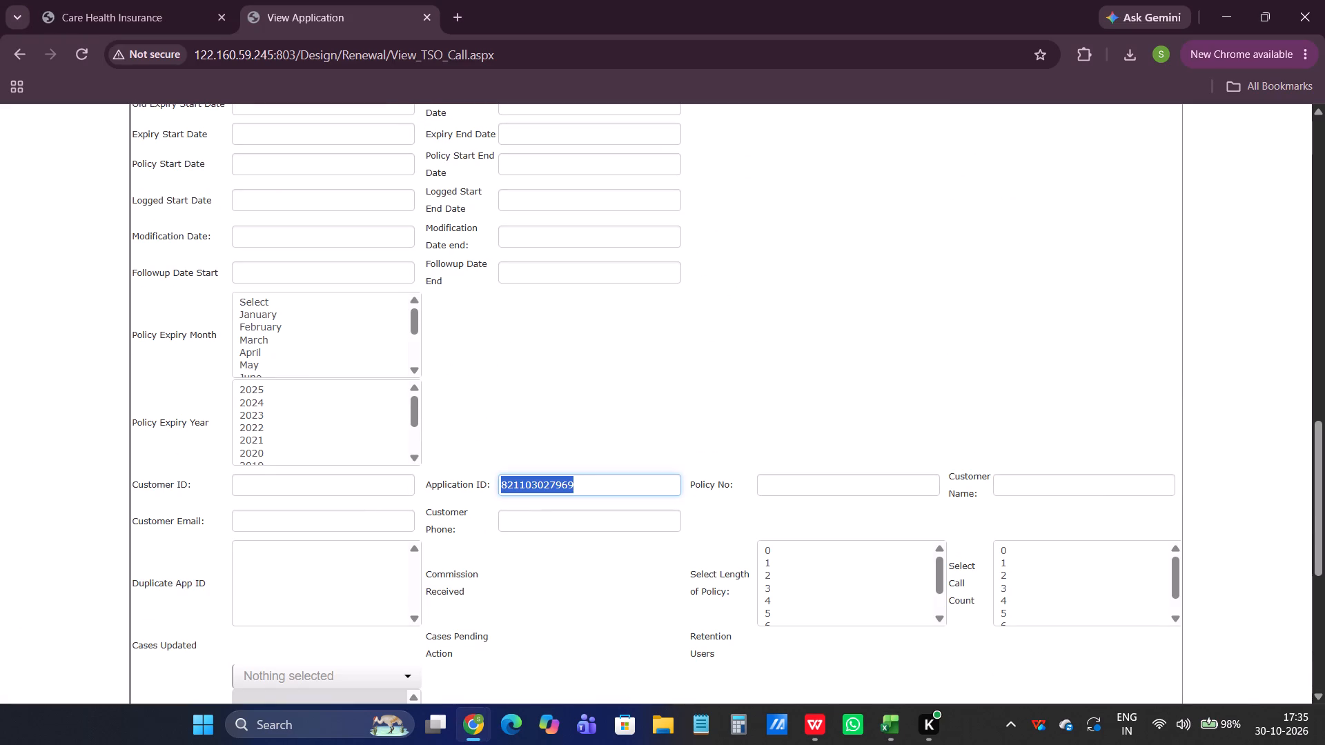
key(ctrl+v)
scroll(463, 493, down, 3)
click(291, 443)
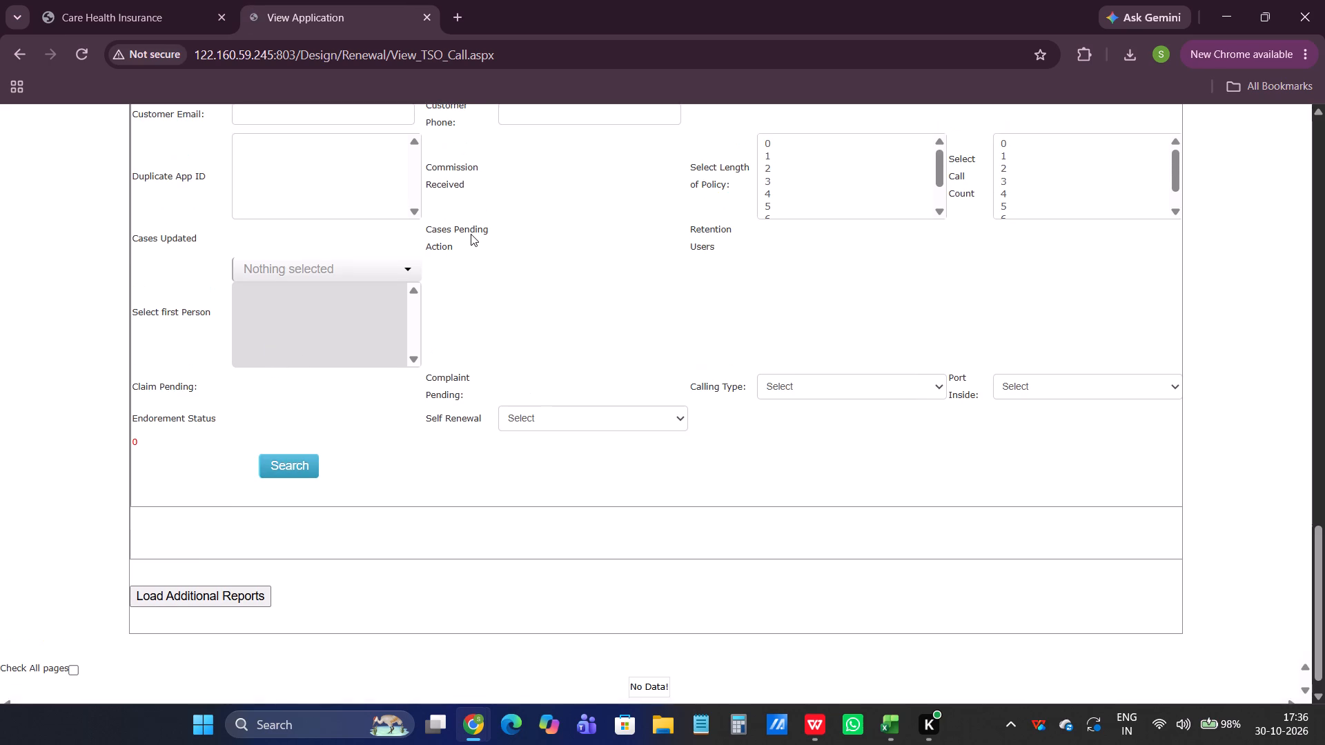
scroll(471, 234, up, 13)
scroll(471, 234, down, 17)
scroll(468, 229, down, 8)
Search the Entries Data page by Application ID using the same row 51 APPID, and examine the matching case's details.
scroll(468, 229, up, 16)
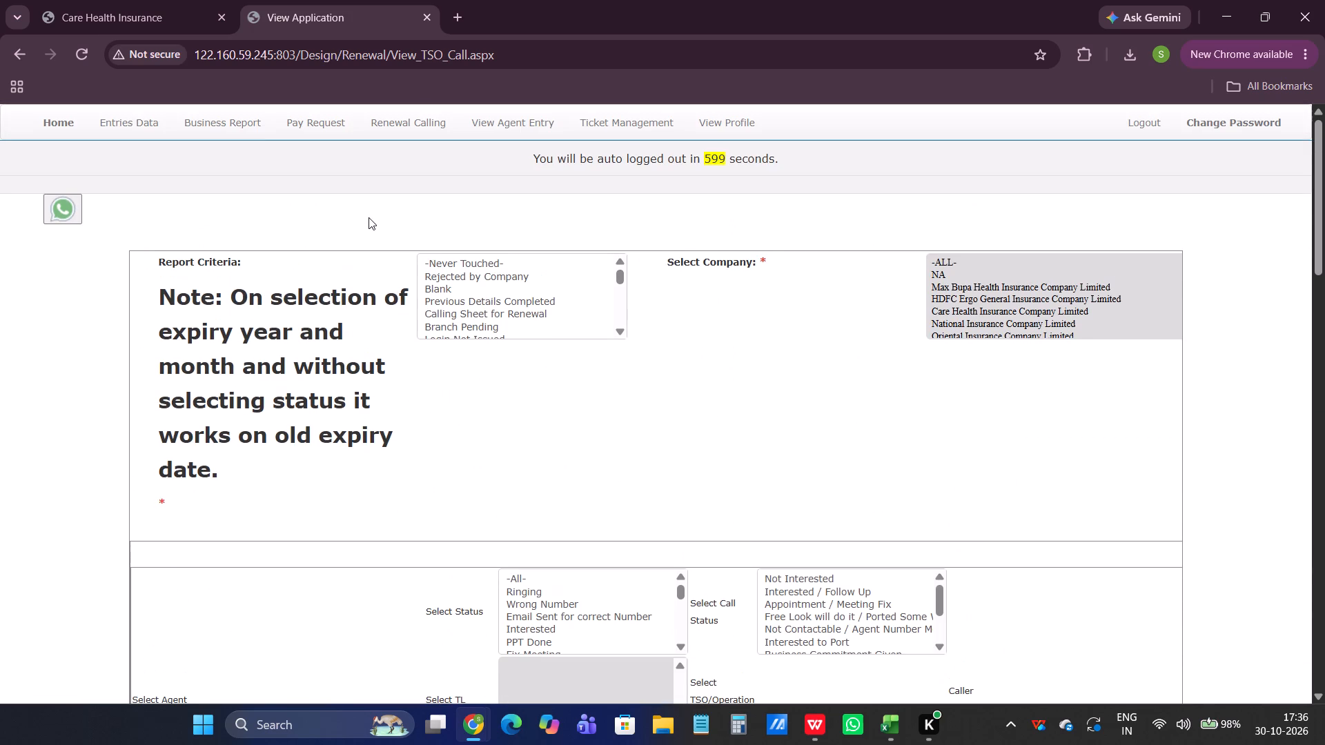
click(126, 130)
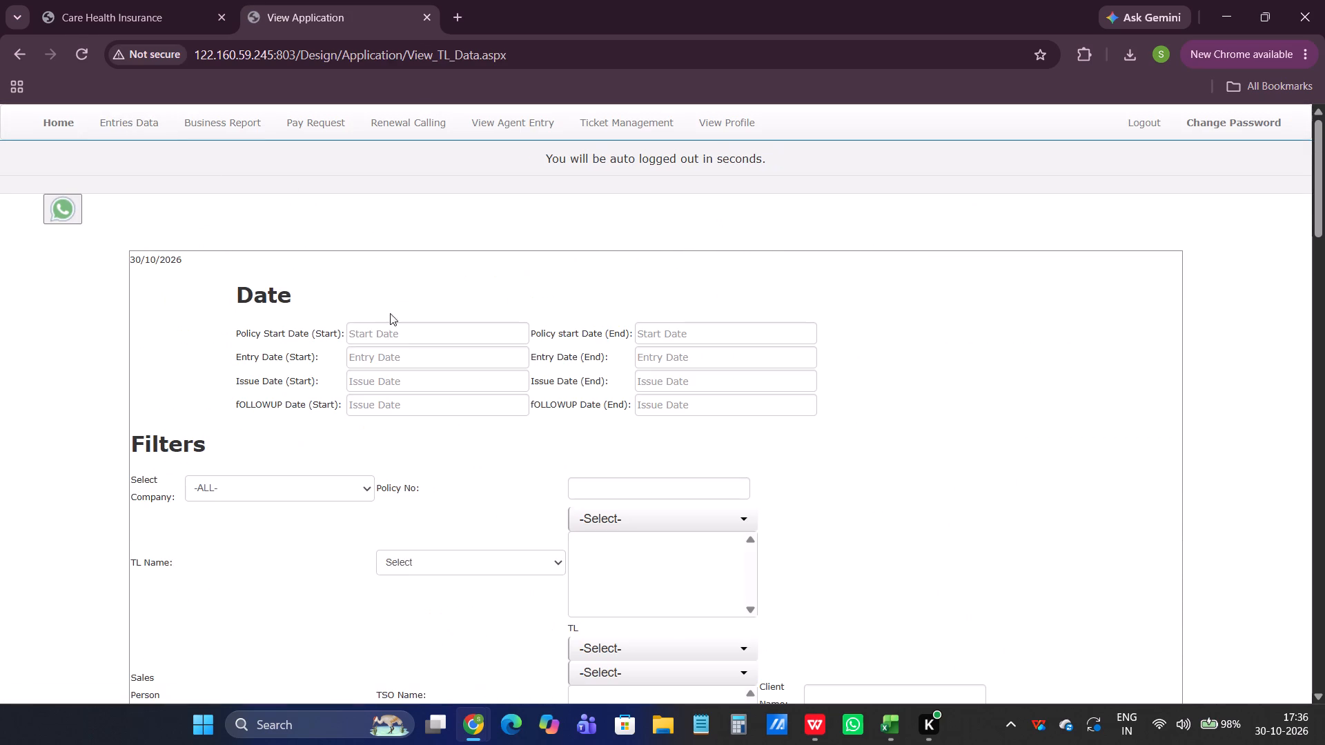
scroll(340, 348, down, 5)
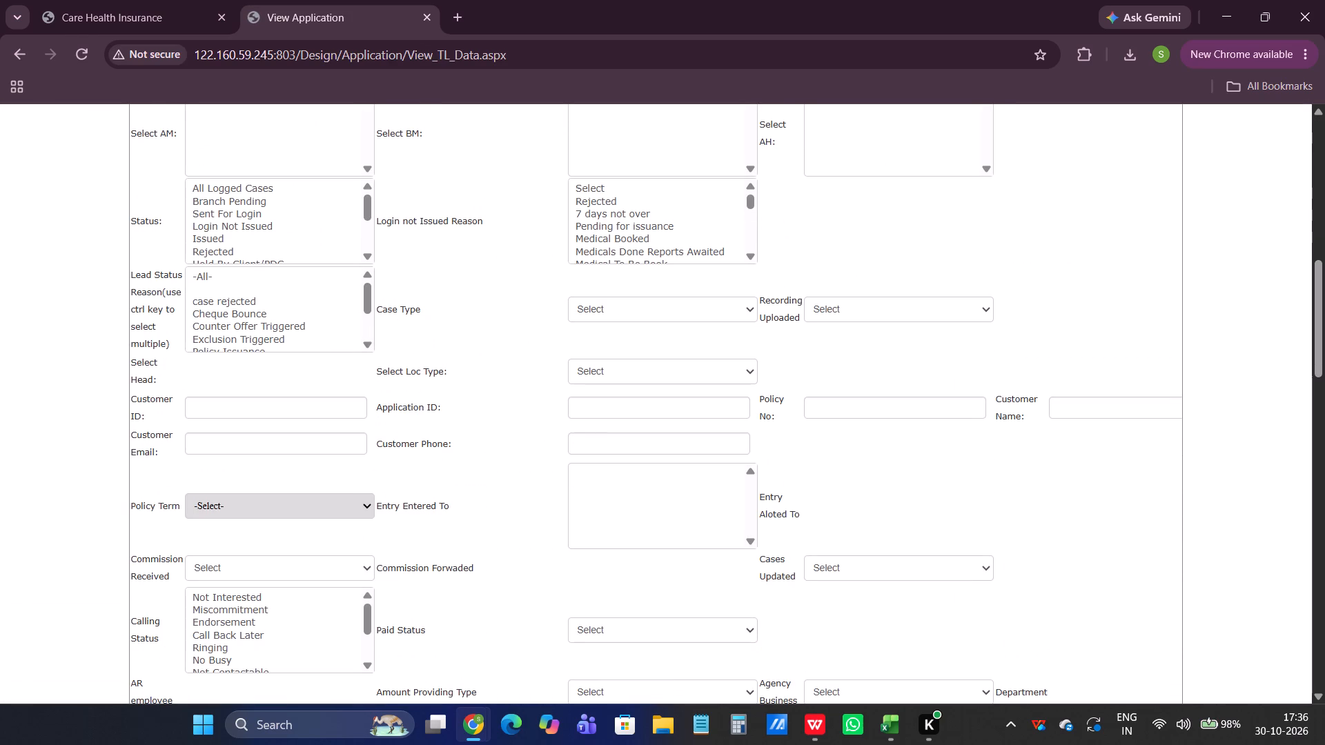
click(592, 403)
key(ctrl+v)
scroll(519, 435, down, 3)
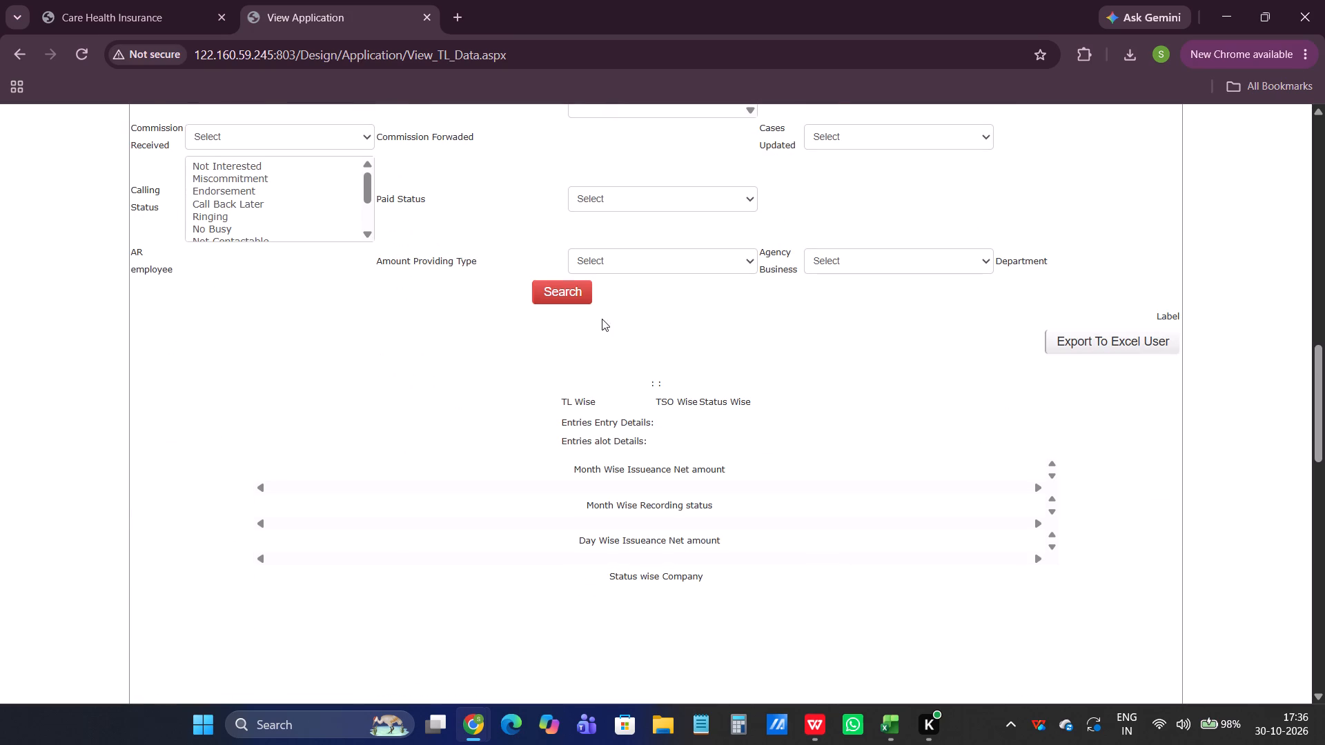
click(562, 300)
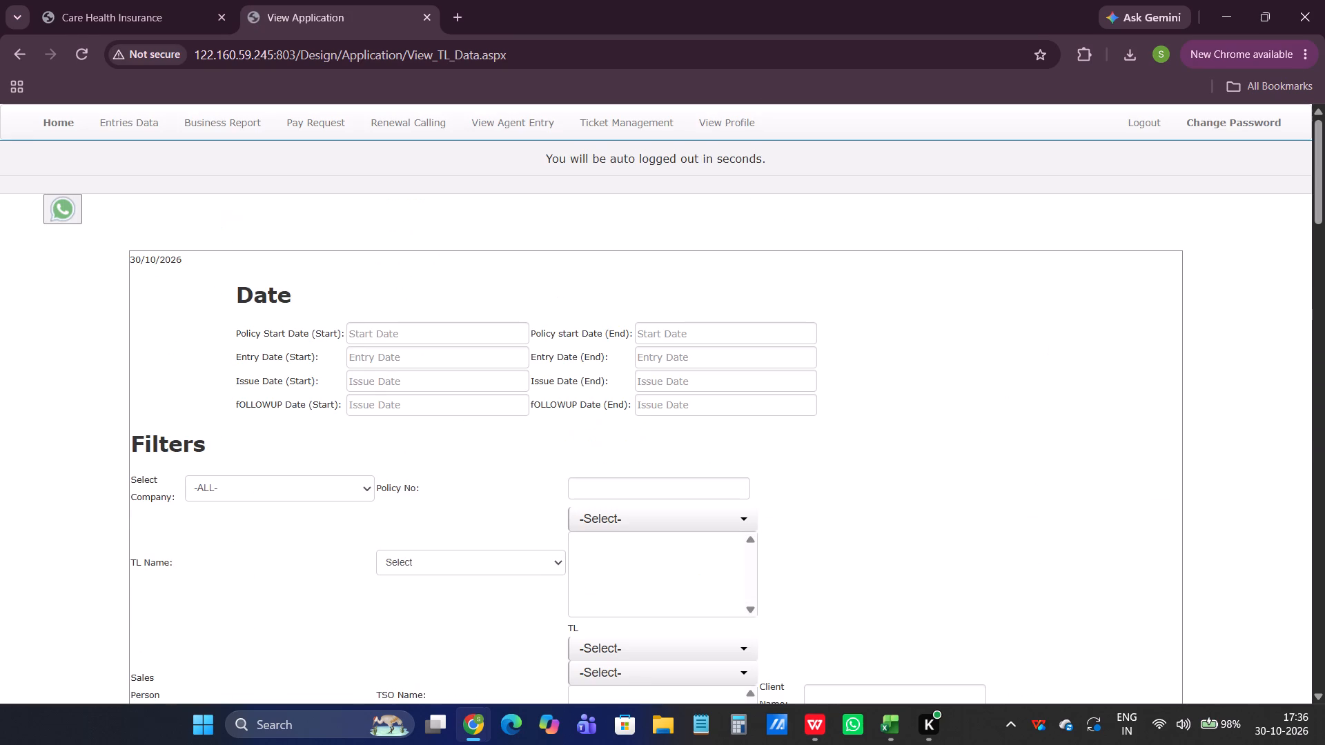
scroll(353, 457, down, 14)
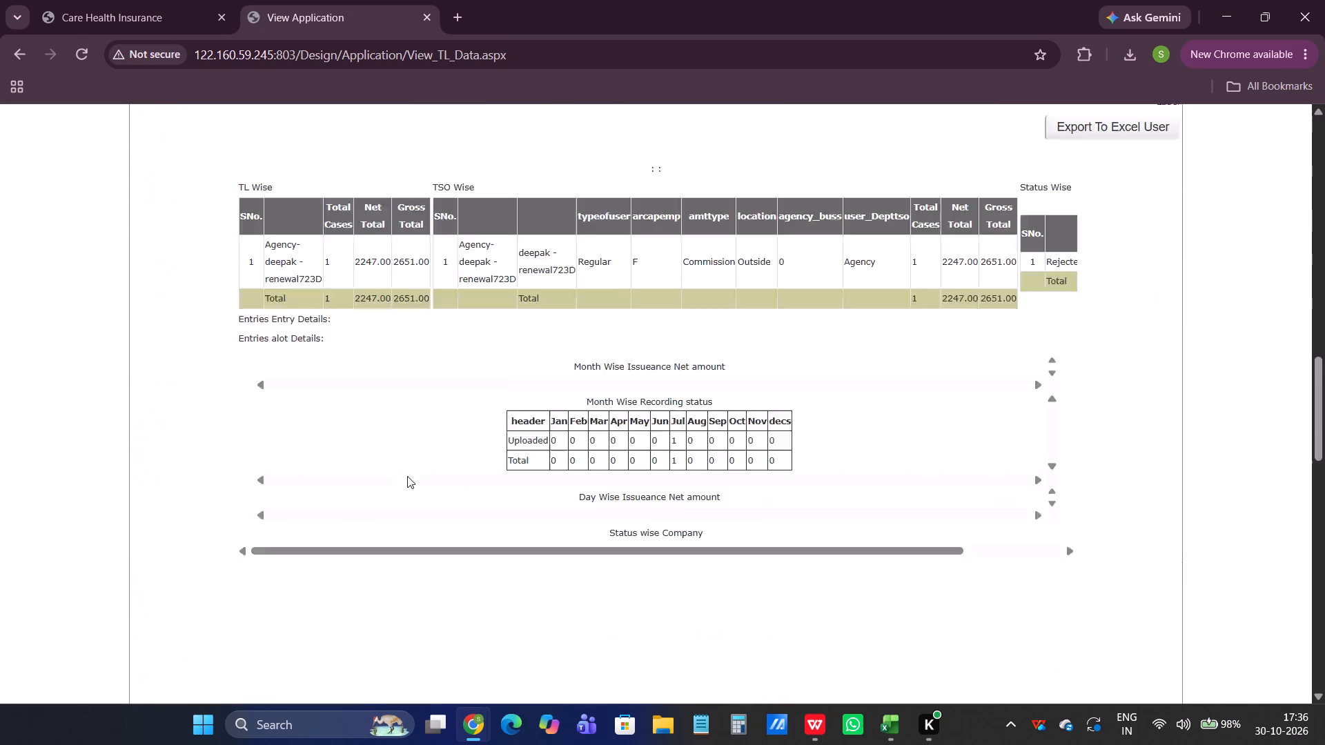
scroll(407, 476, down, 19)
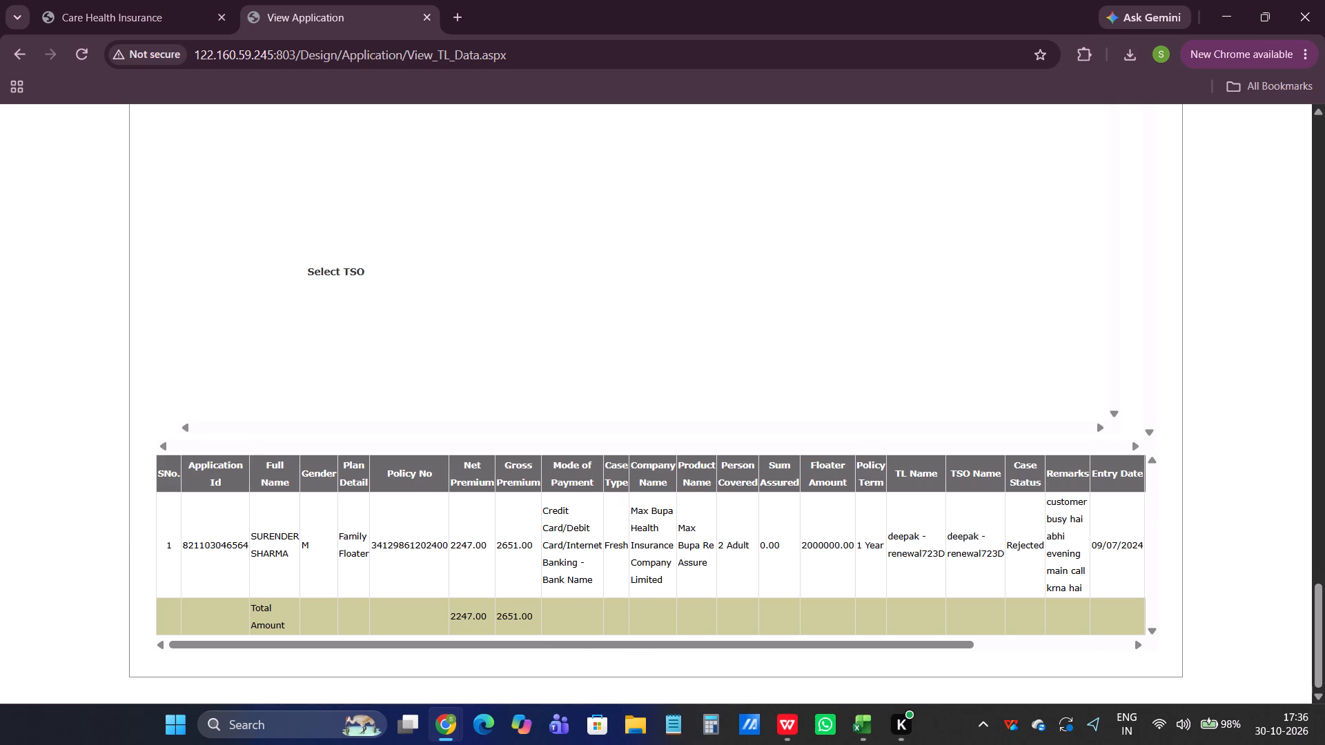
click(376, 422)
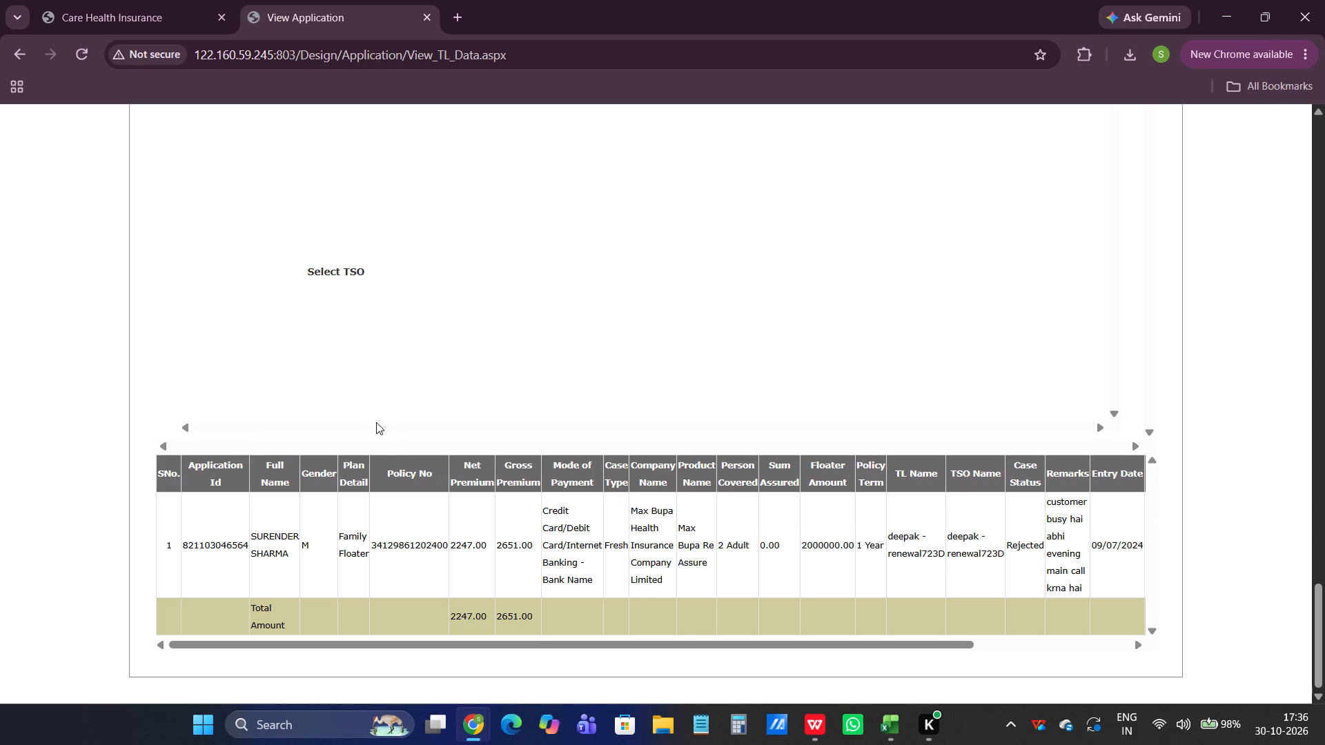
Search the Entries Data page by Application ID using the APPID from row 2 of Sheet1, and examine the case's status and remarks.
key(alt+Tab)
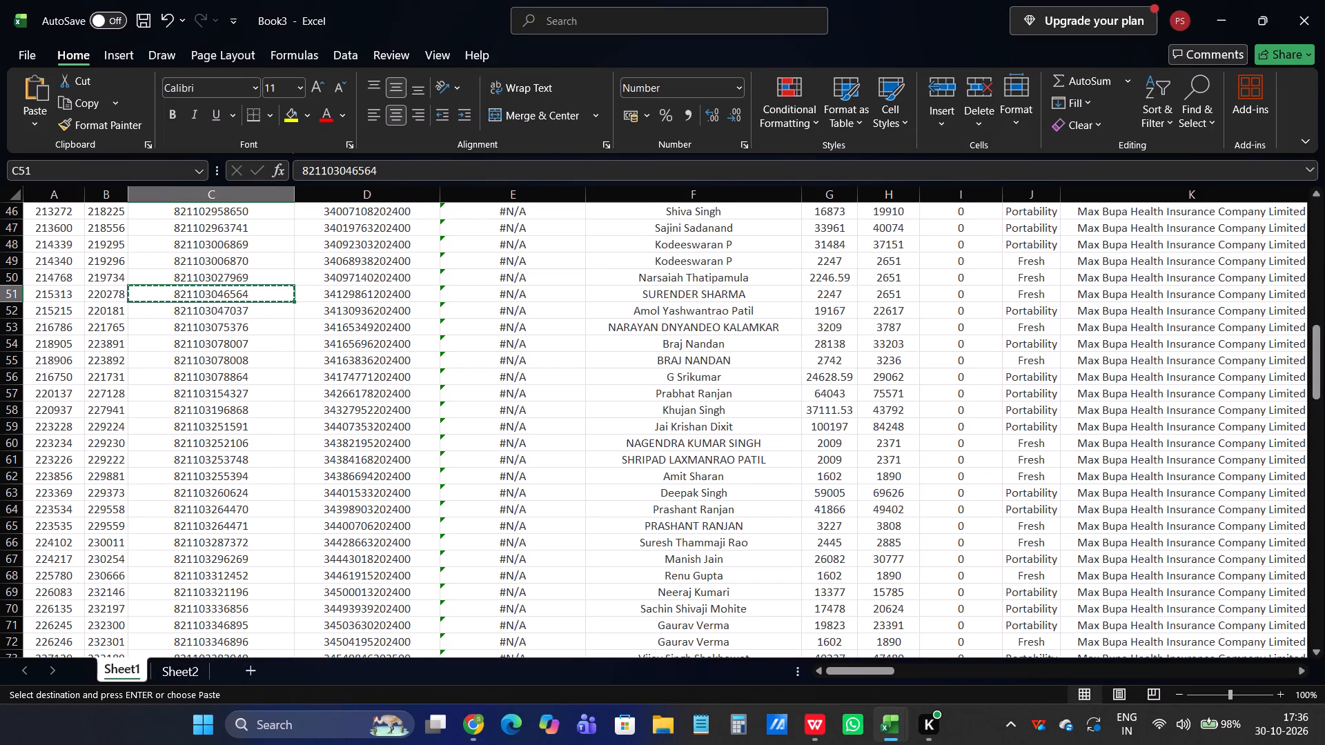
scroll(234, 311, up, 15)
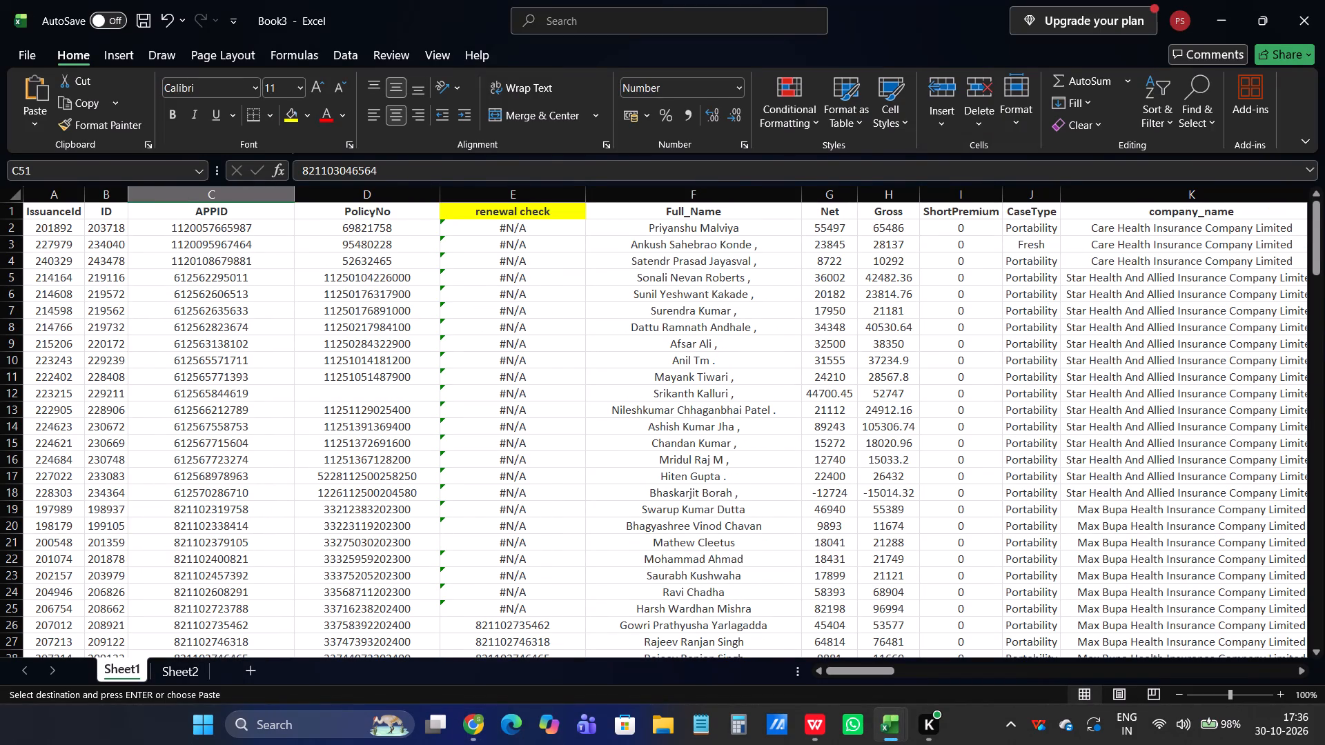
click(226, 230)
key(ctrl+c)
key(alt+Tab)
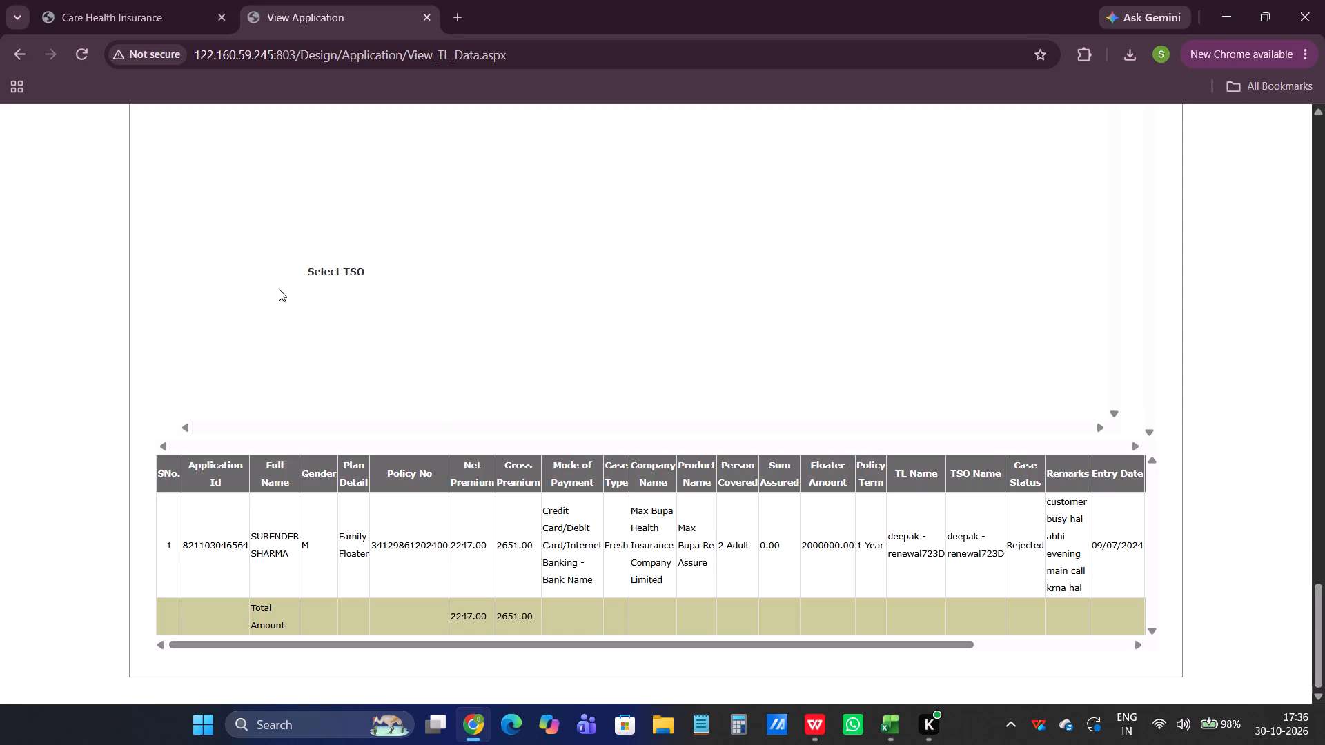
scroll(293, 309, up, 7)
scroll(538, 258, up, 6)
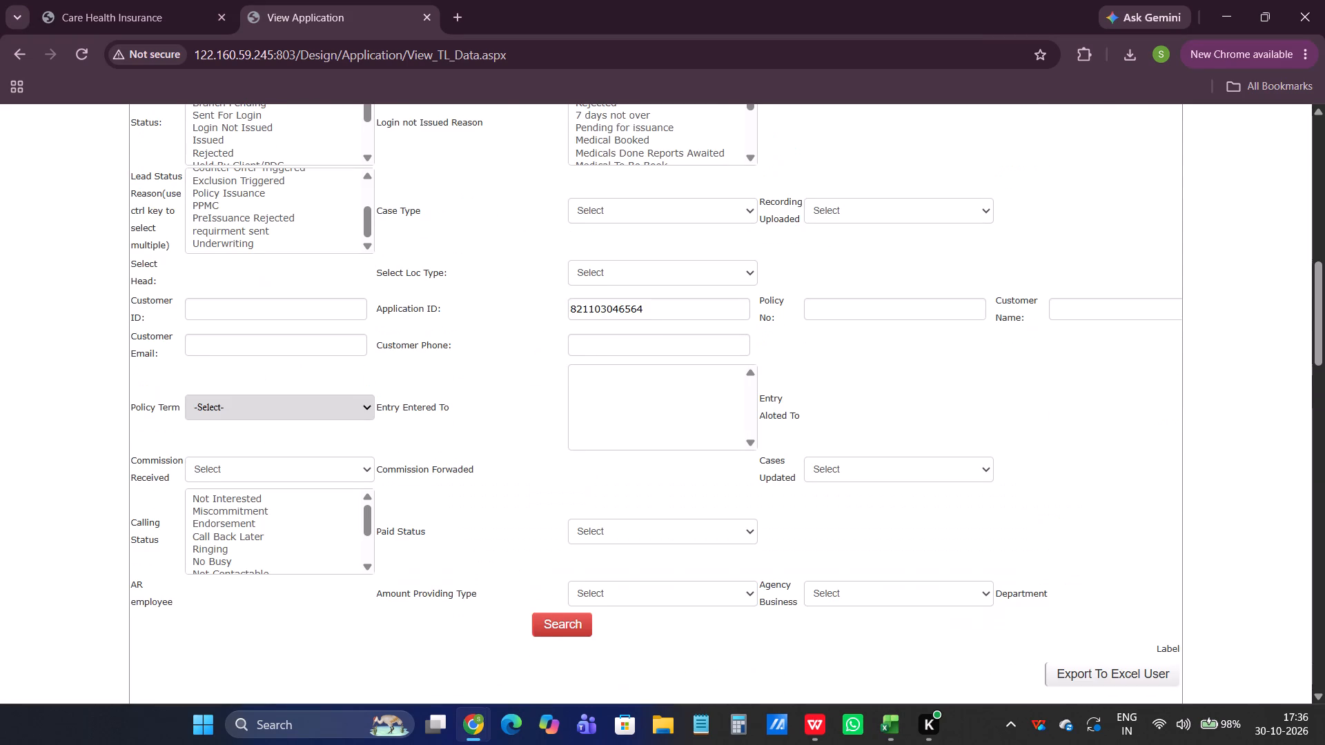
triple_click(597, 330)
key(ctrl+v)
scroll(484, 334, down, 3)
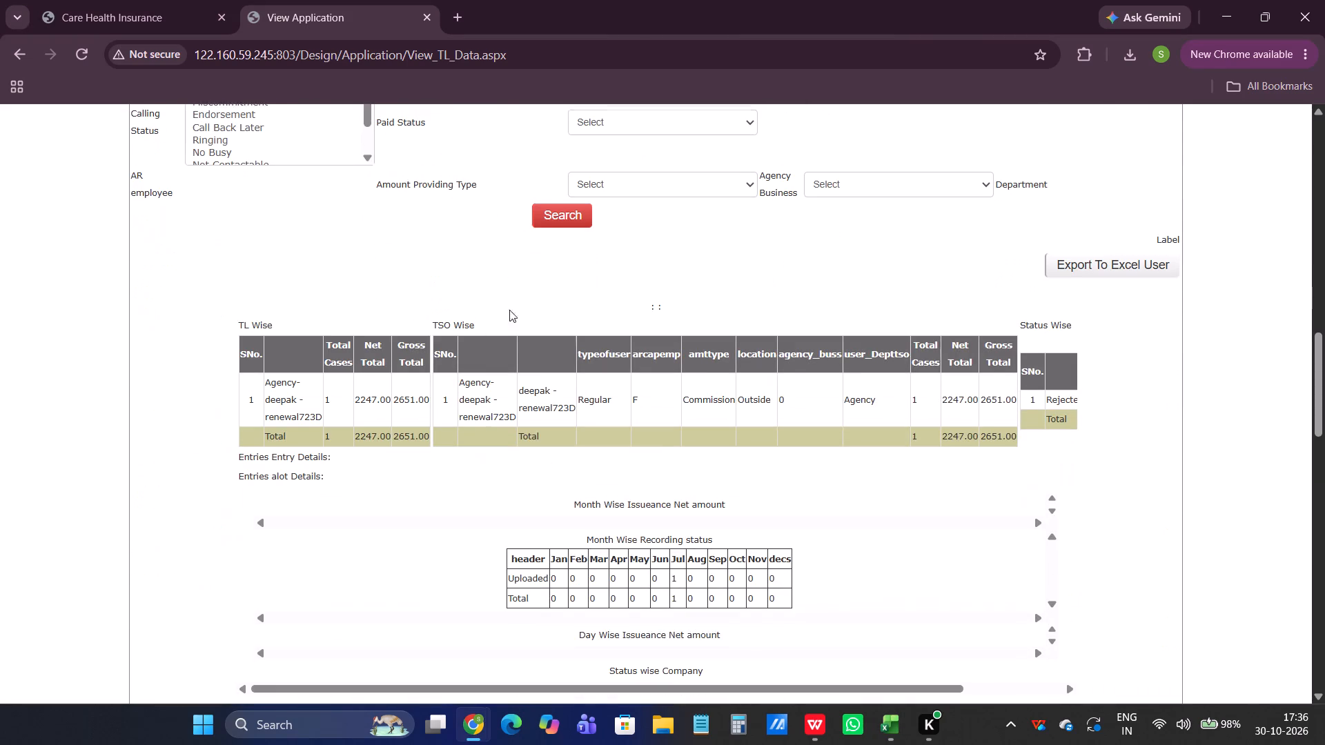
click(553, 211)
scroll(429, 271, down, 20)
scroll(429, 271, down, 7)
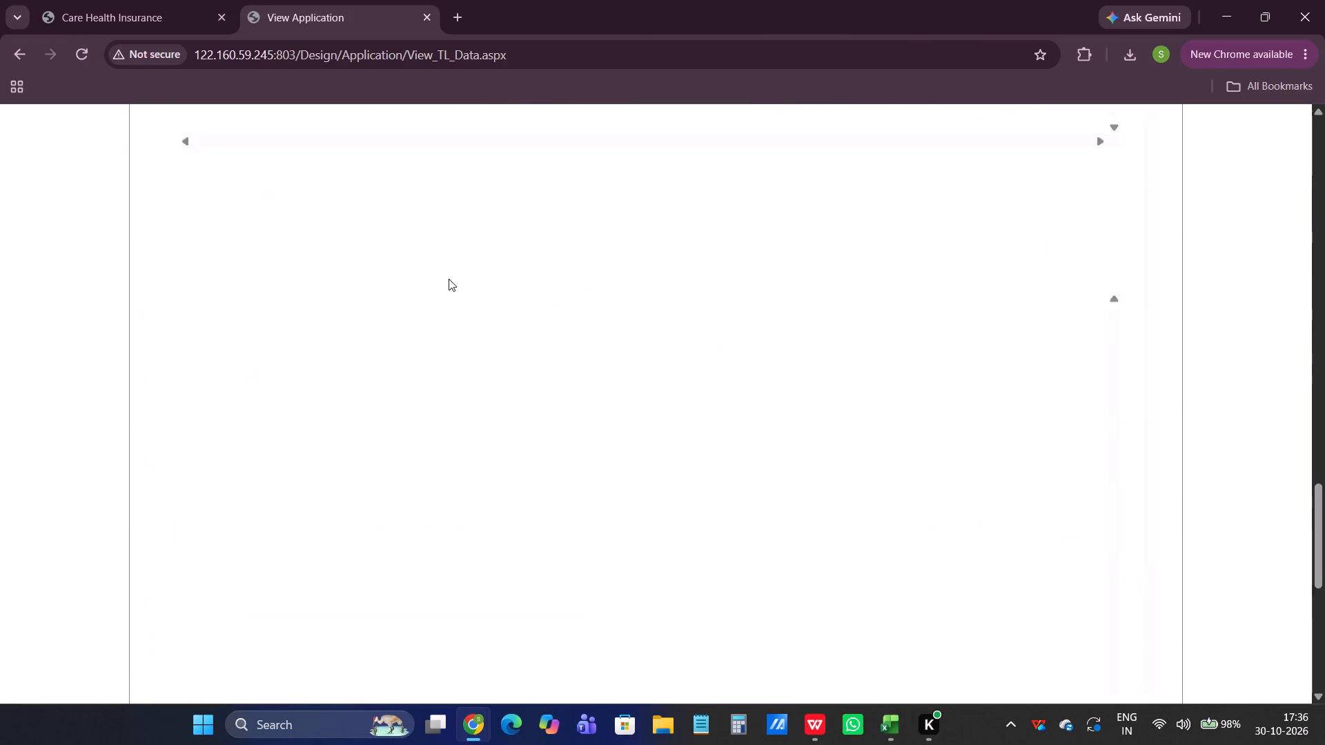
scroll(449, 279, down, 9)
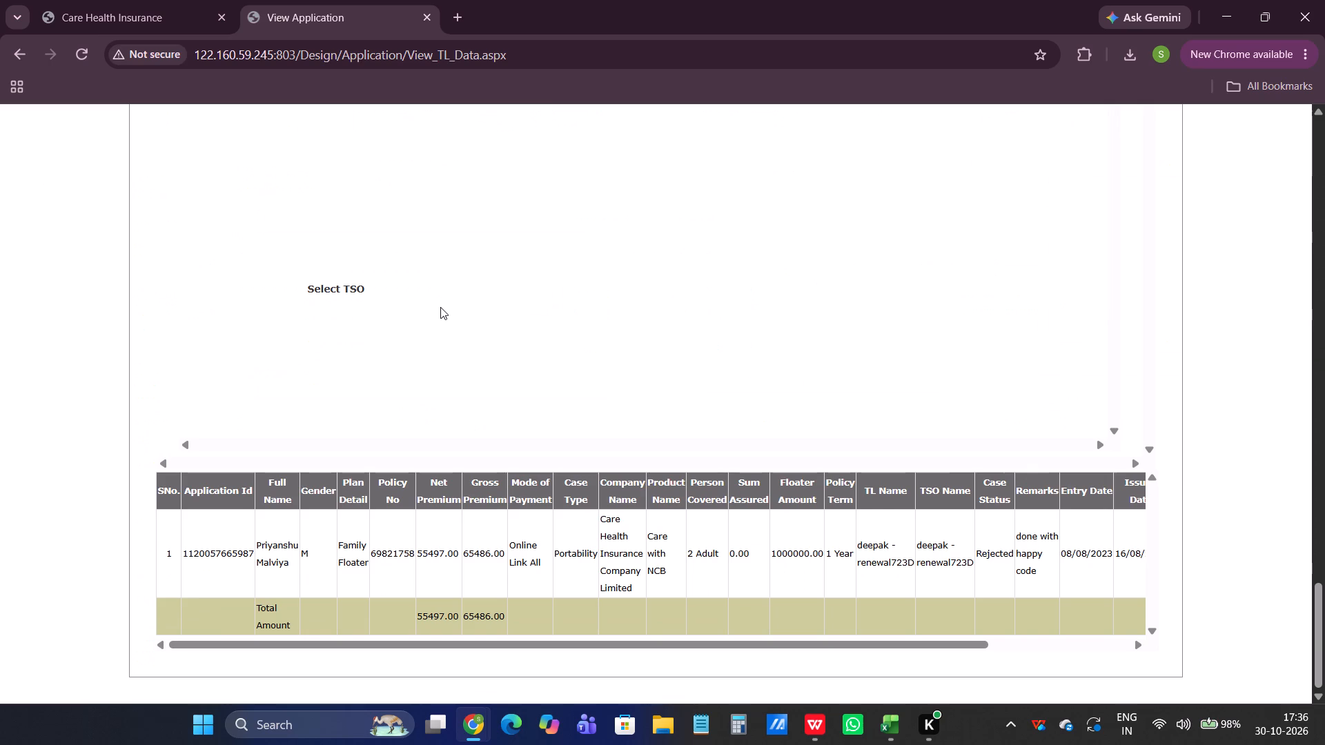
drag(478, 645, 433, 638)
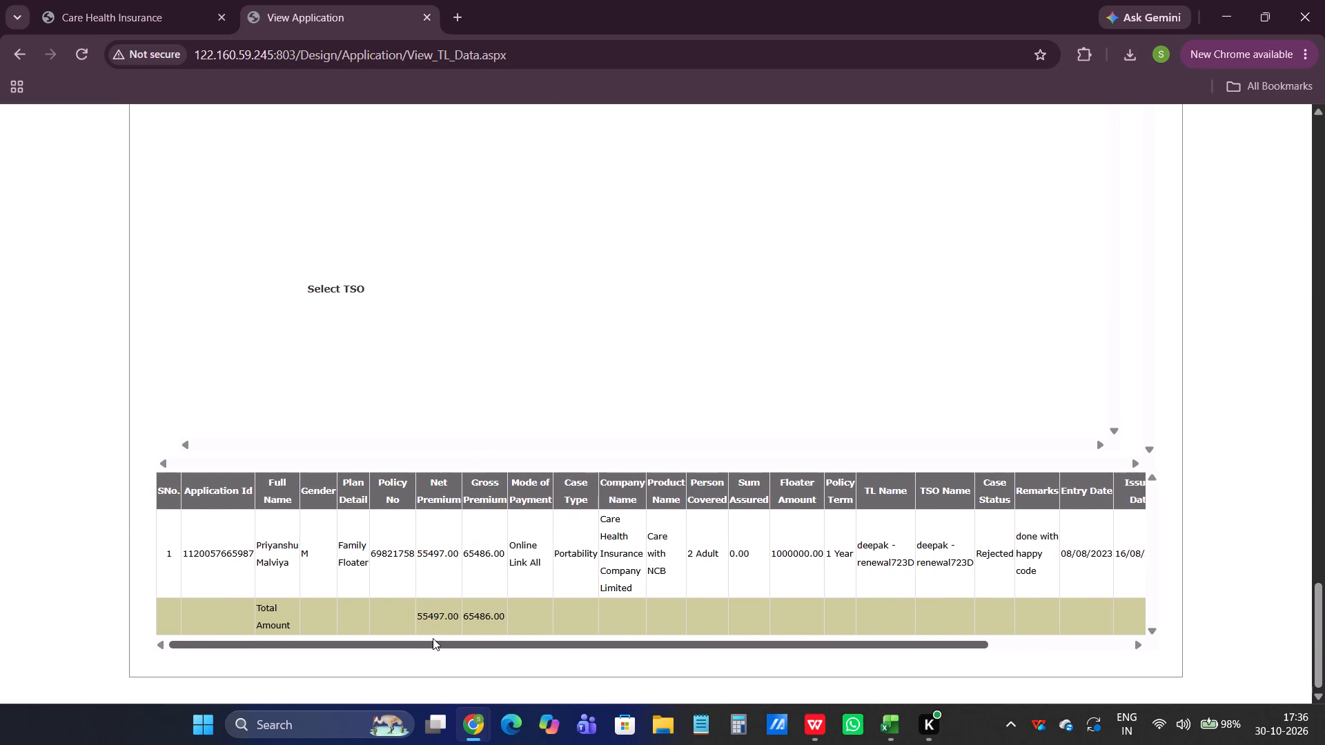
drag(433, 638, 345, 602)
click(369, 548)
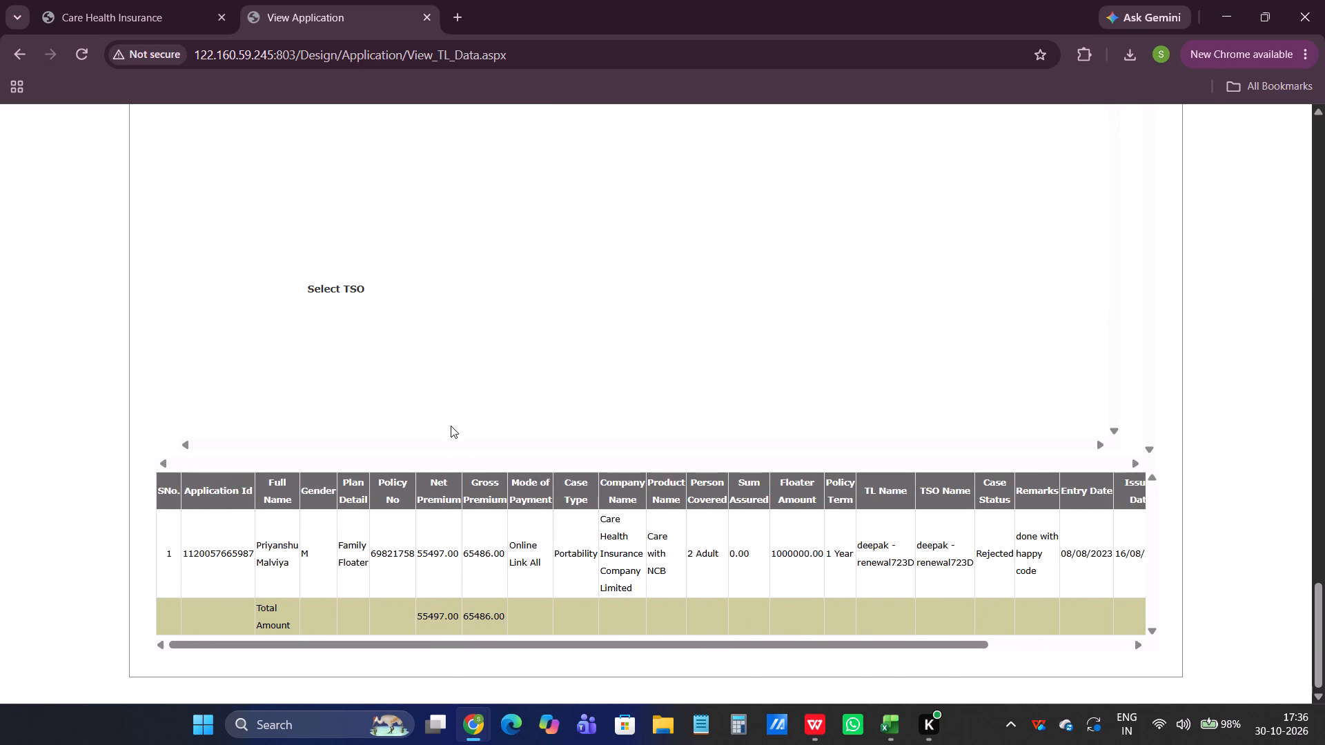
Insert a new column before Full_Name in Sheet1 and give it the header "remarks on portal".
key(alt+Tab)
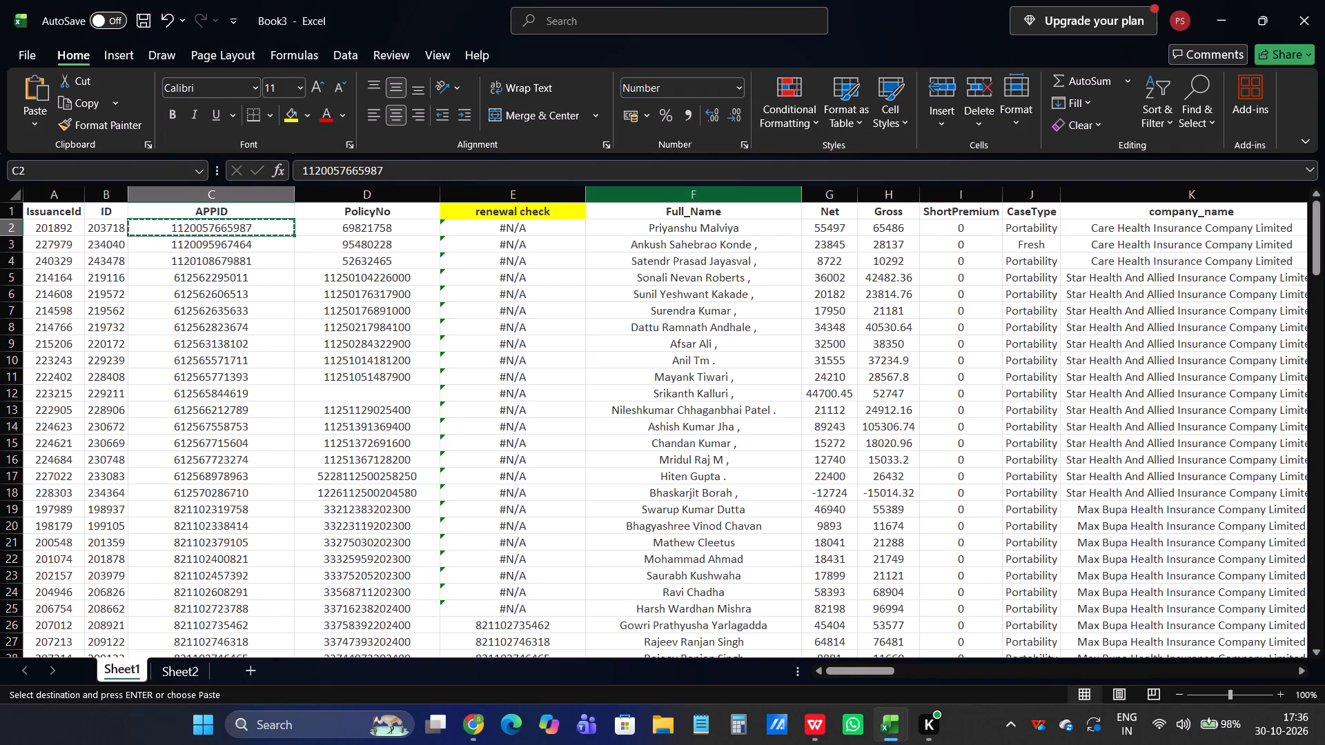
click(720, 198)
right_click(720, 198)
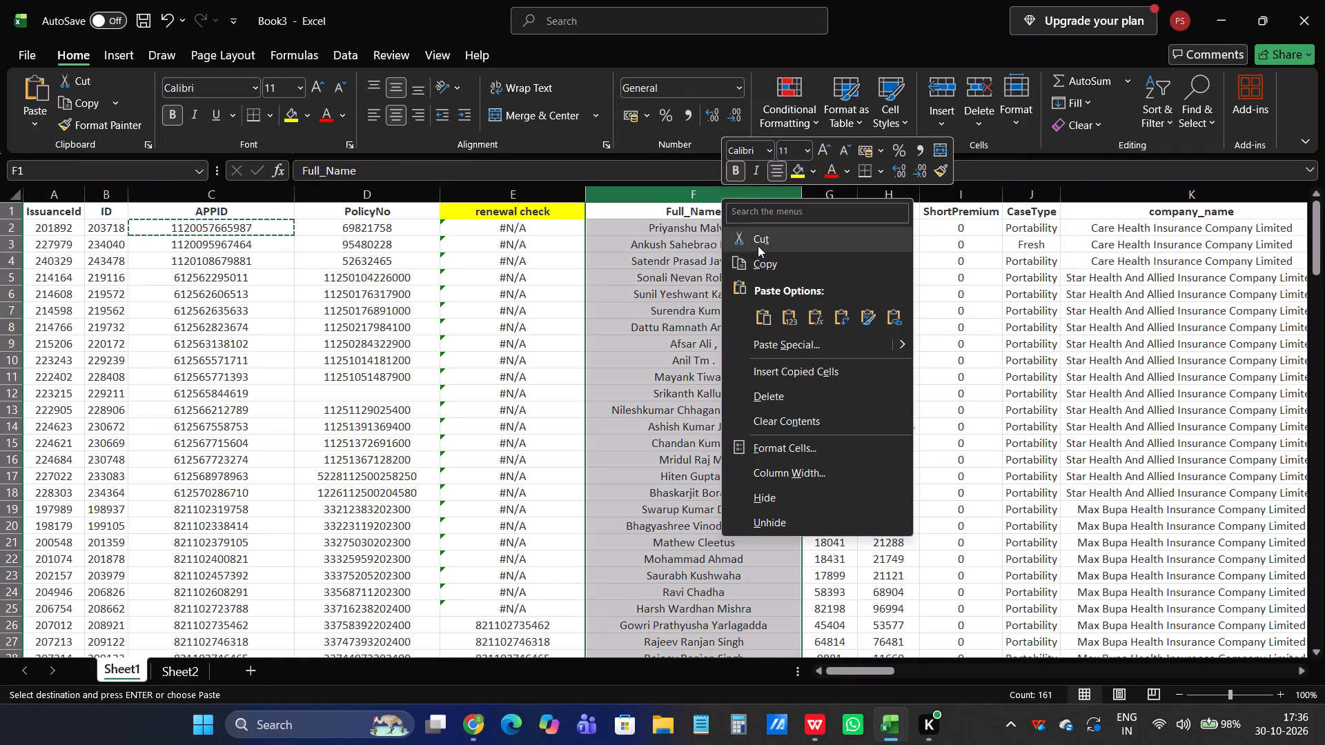
triple_click(691, 337)
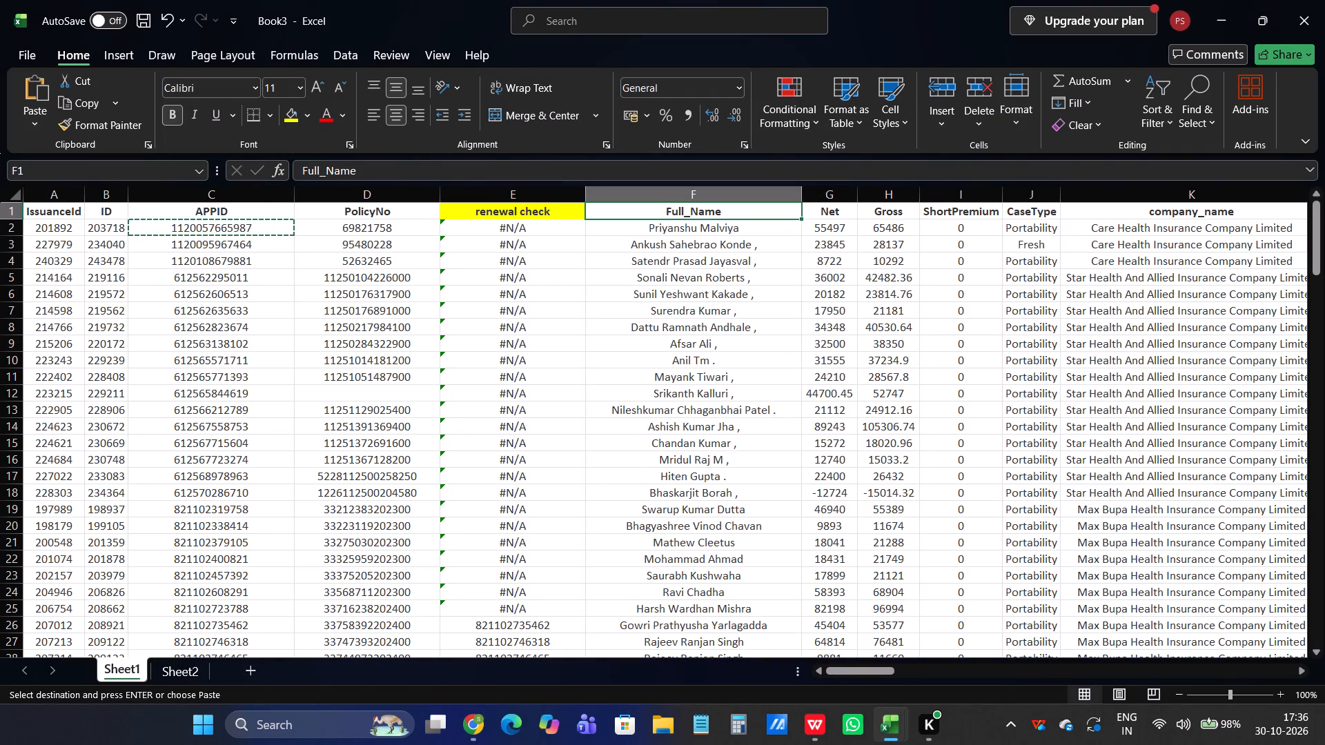
double_click(682, 212)
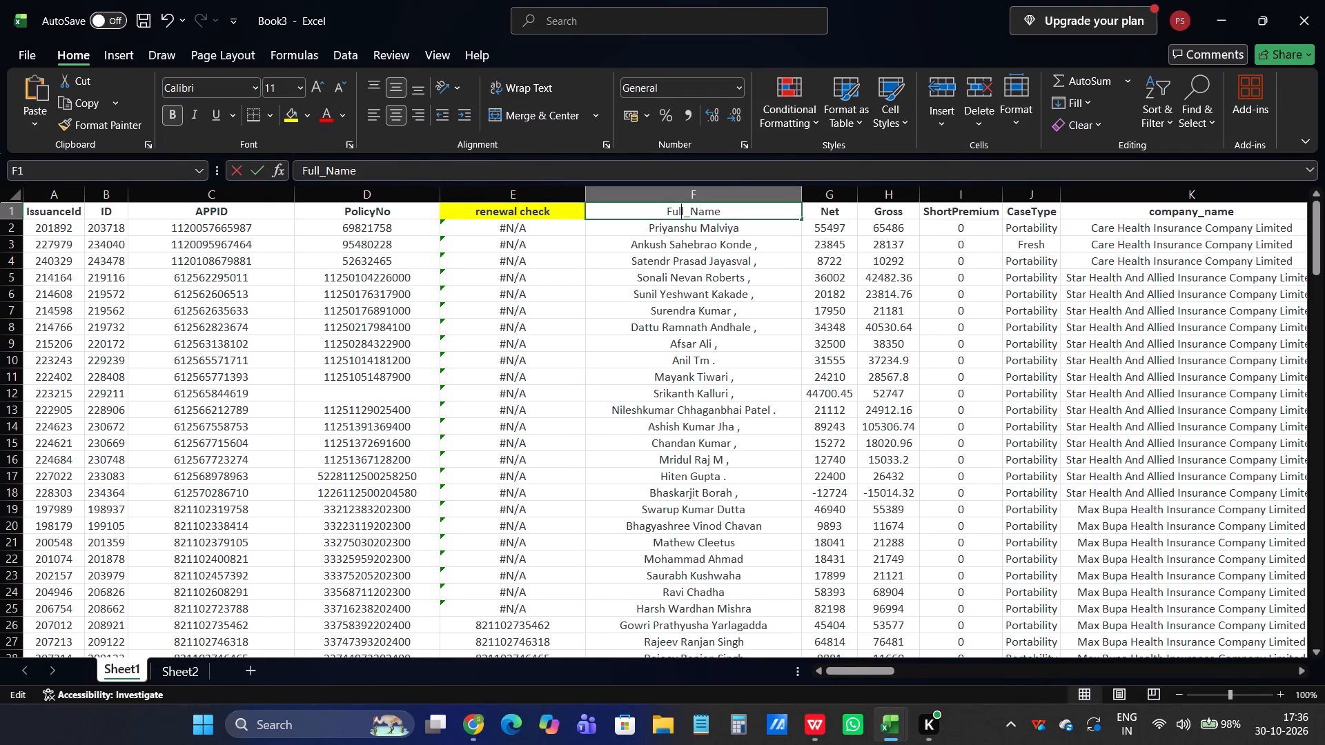
click(682, 192)
right_click(682, 192)
click(727, 366)
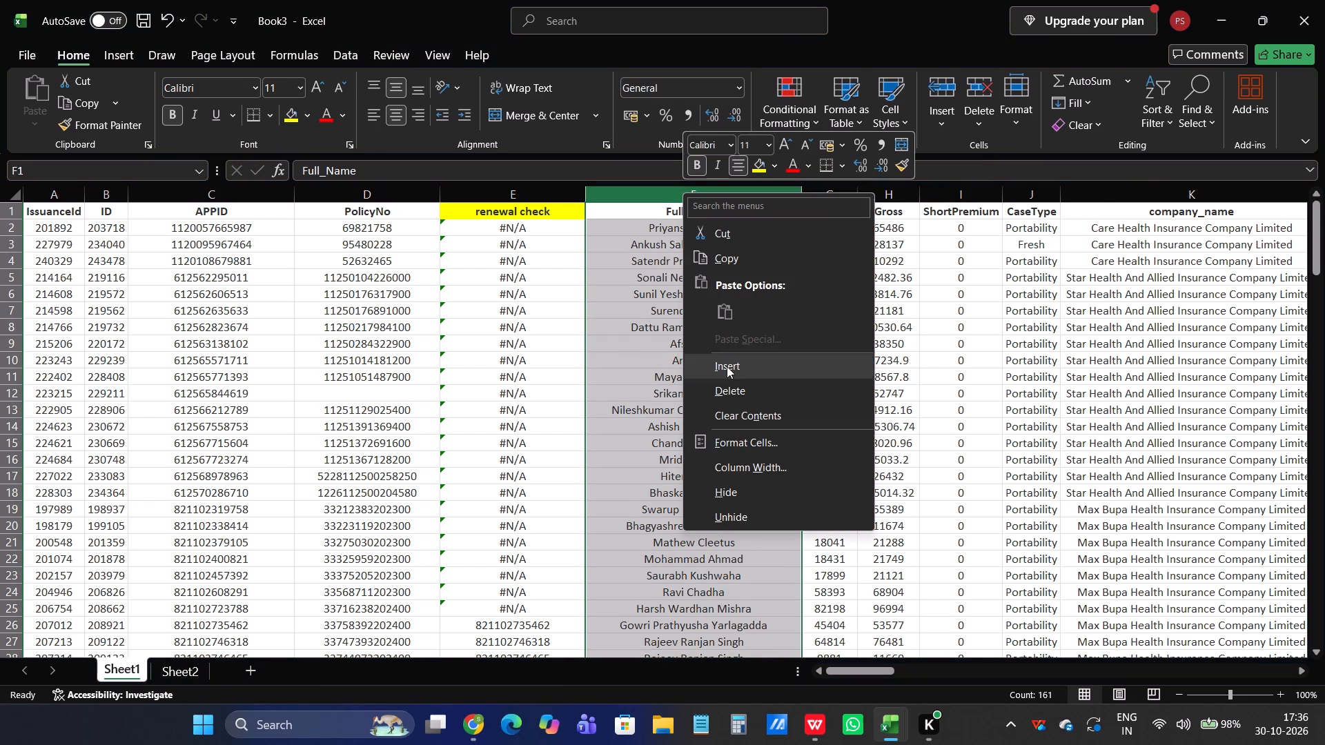
click(681, 223)
click(681, 210)
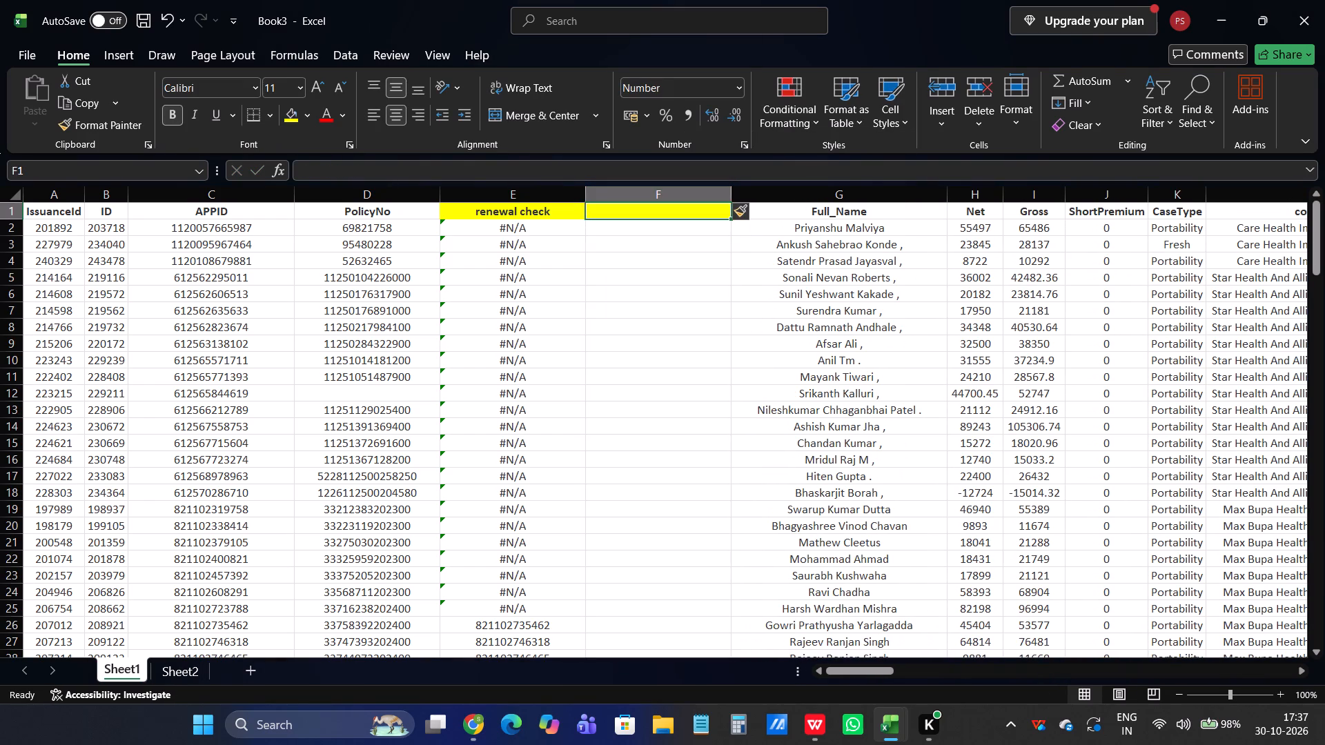
text(rem)
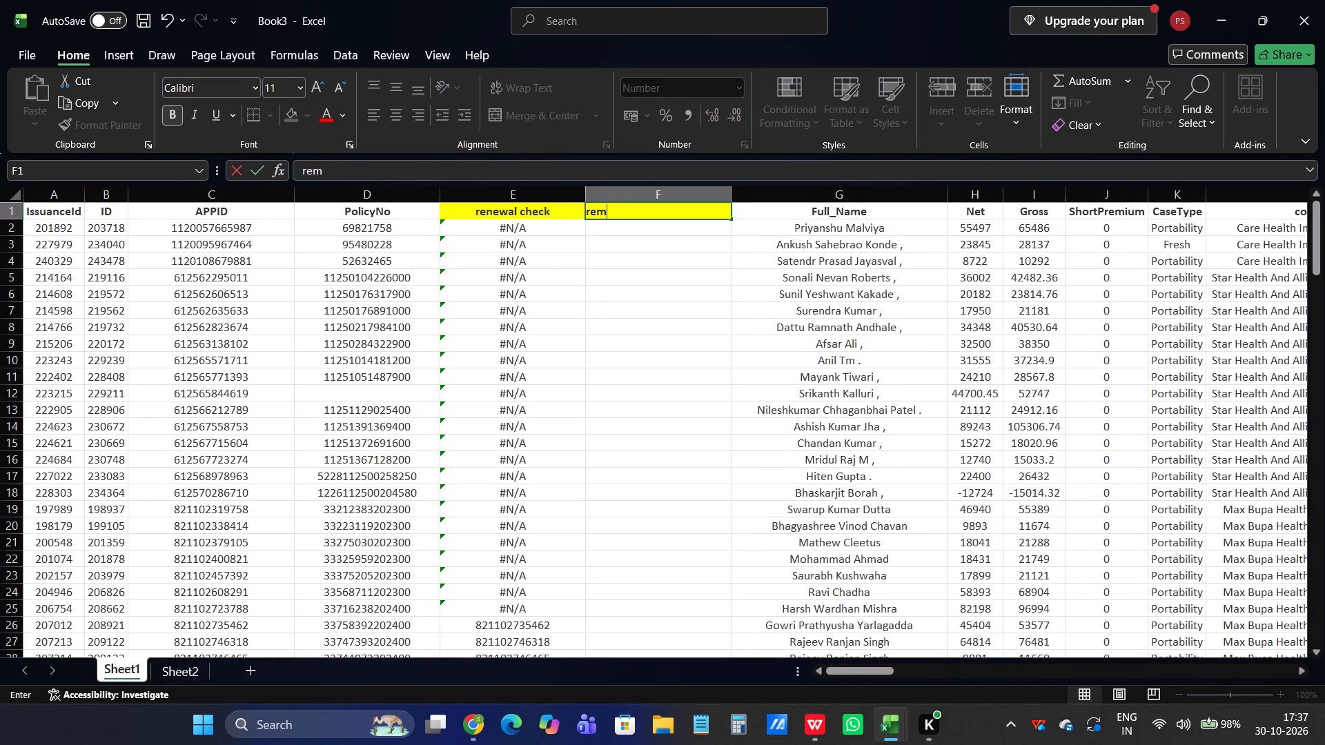
text(arks on portal)
key(Return)
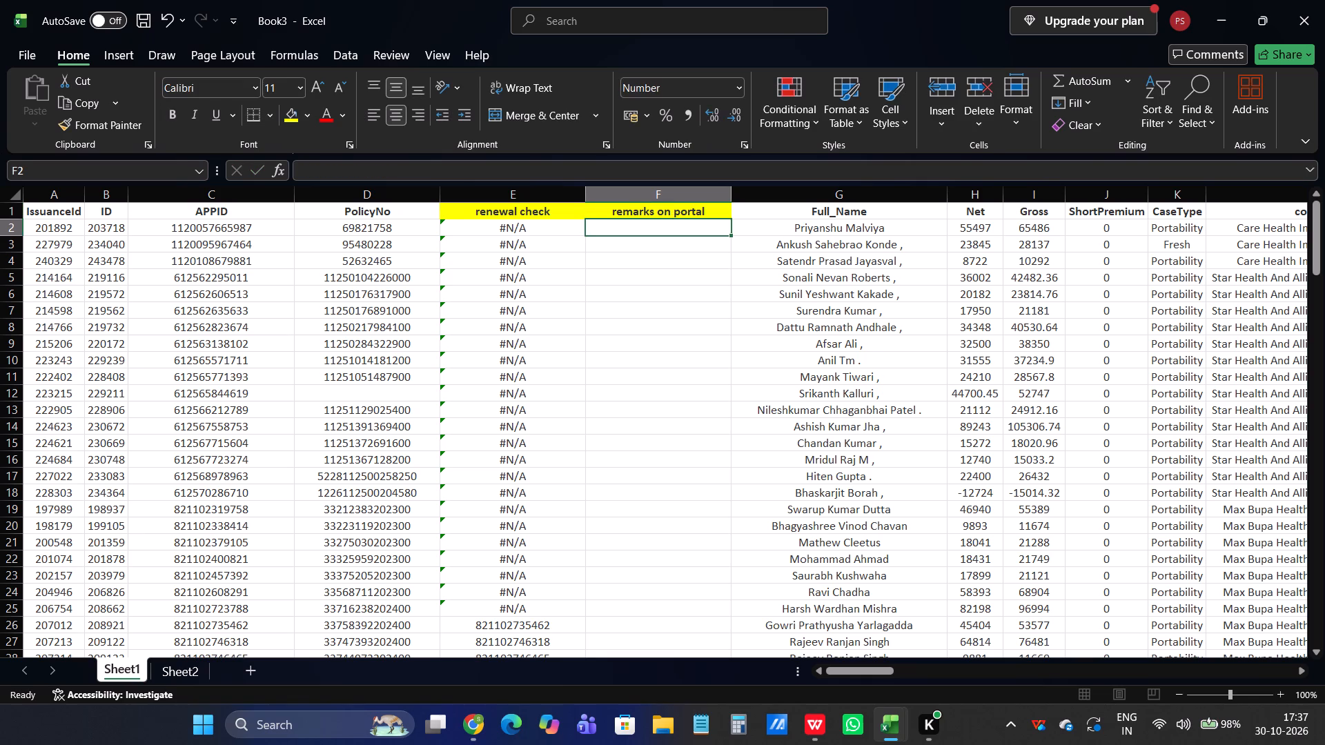
Enter "rejected done with happy code" as the portal remark for row 2, and fit the remarks column width to its text.
key(Left)
key(Left)
key(Left)
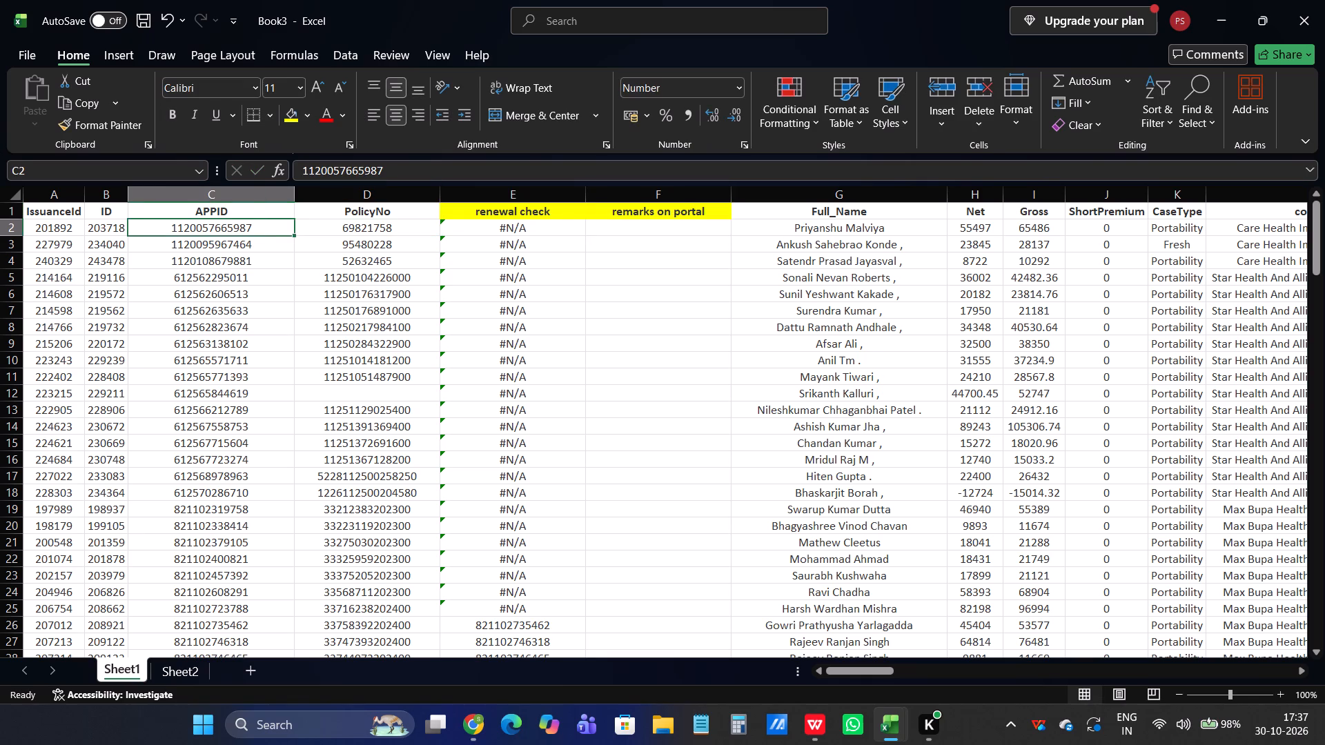
key(ctrl+c)
key(alt+Tab)
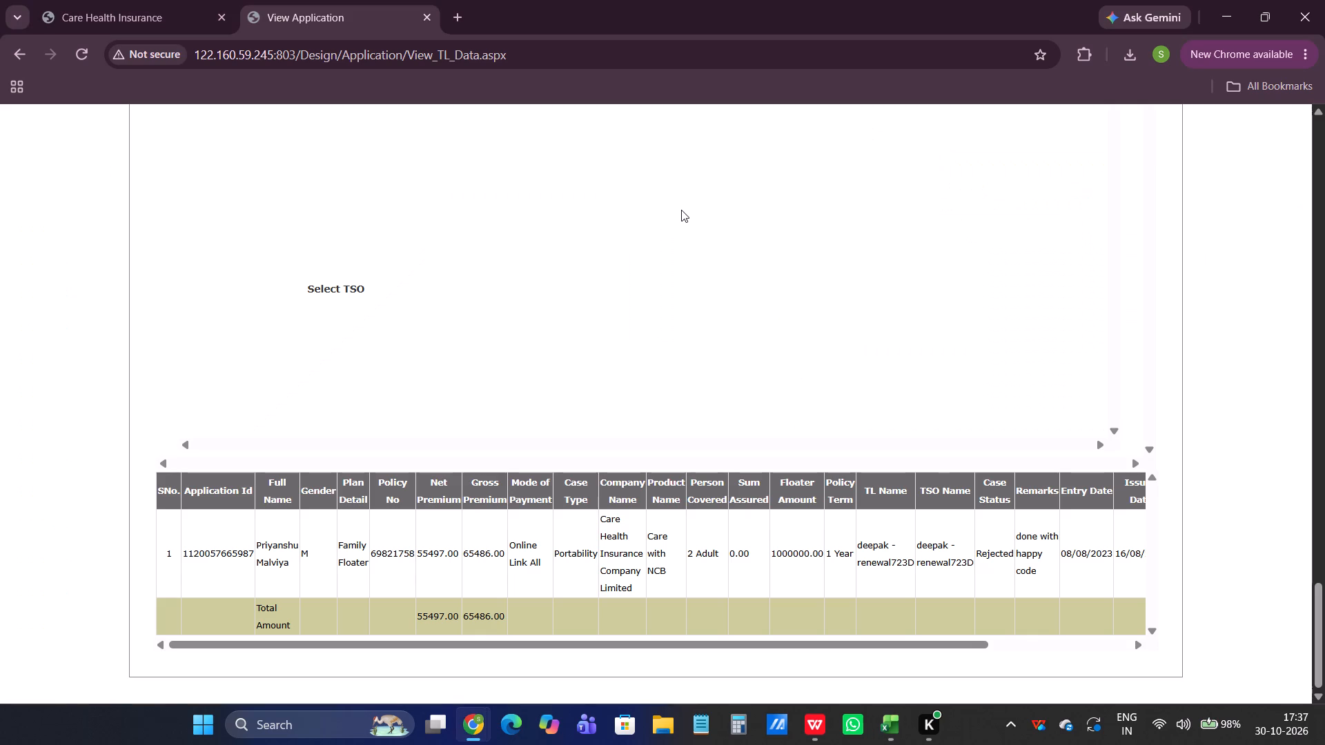
key(alt+Tab)
key(Tab)
key(Tab)
key(Tab)
key(Tab)
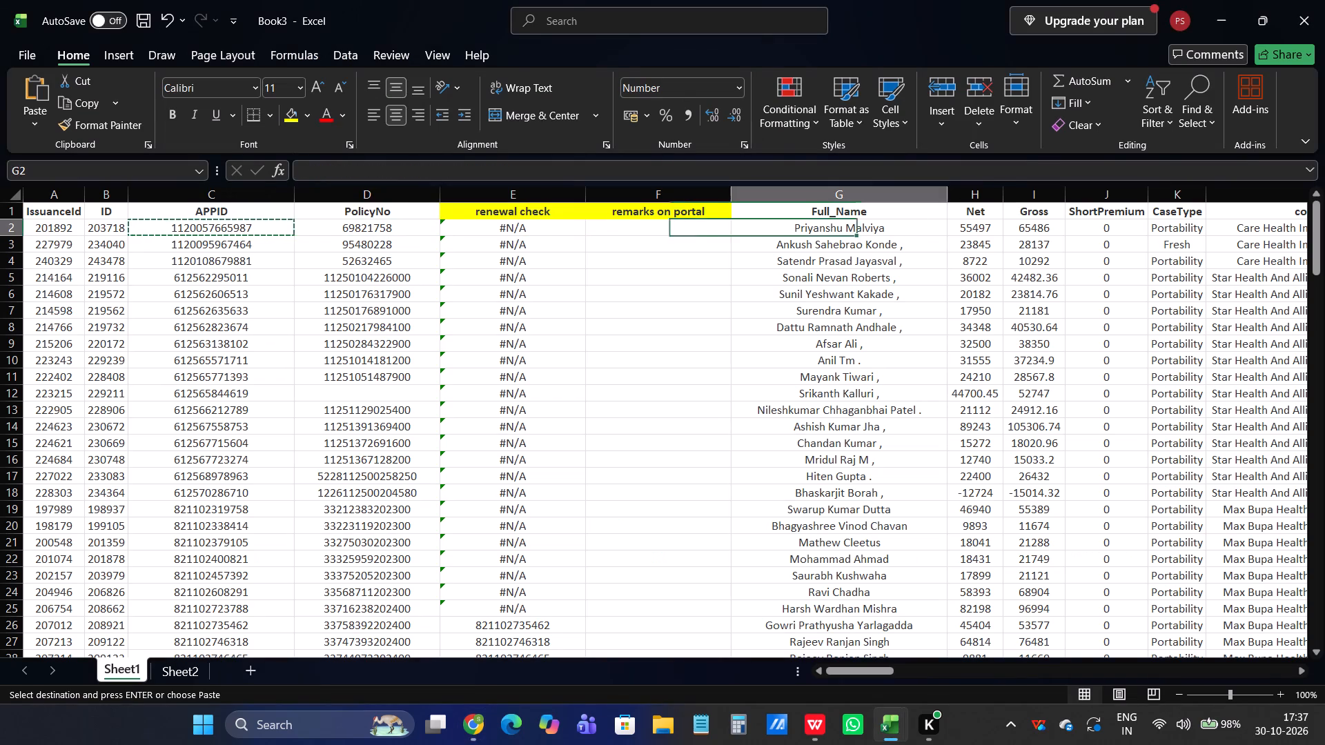
key(Left)
text(rejected don e)
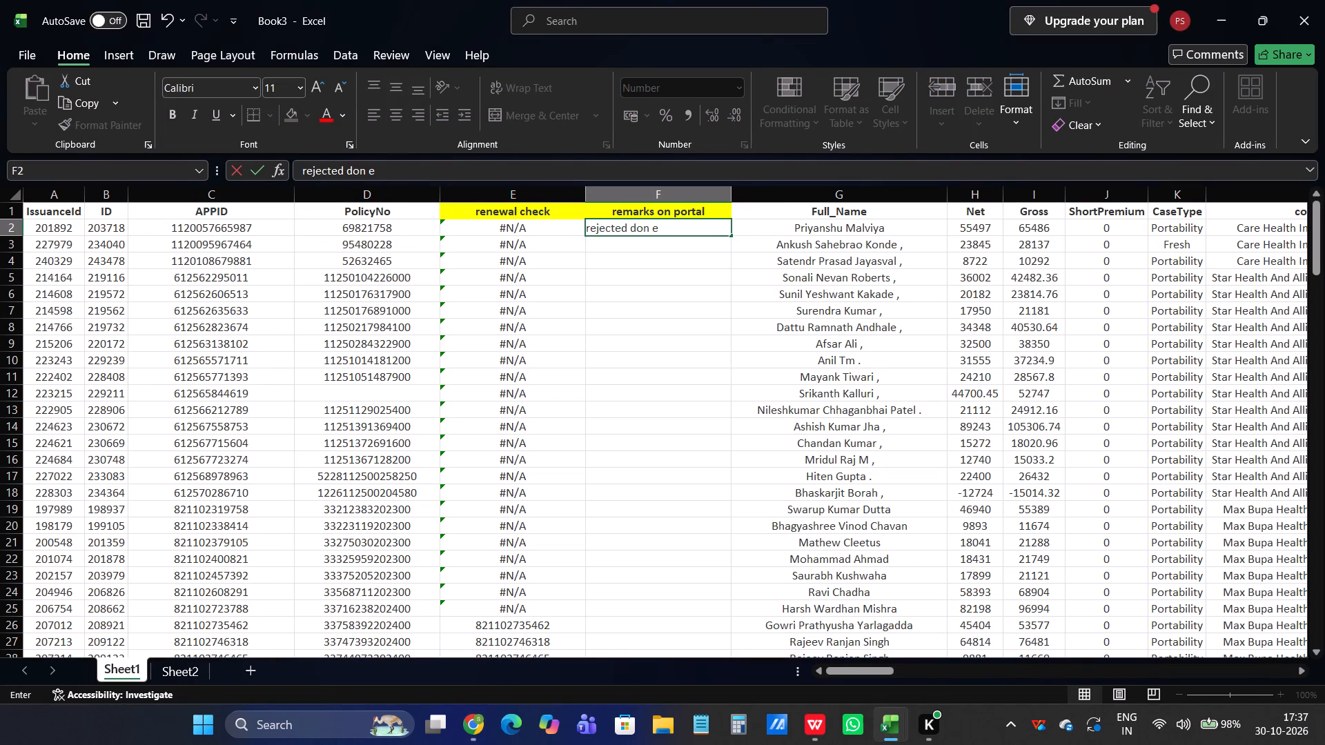
key(BackSpace)
key(BackSpace)
text(e with happy code)
key(Return)
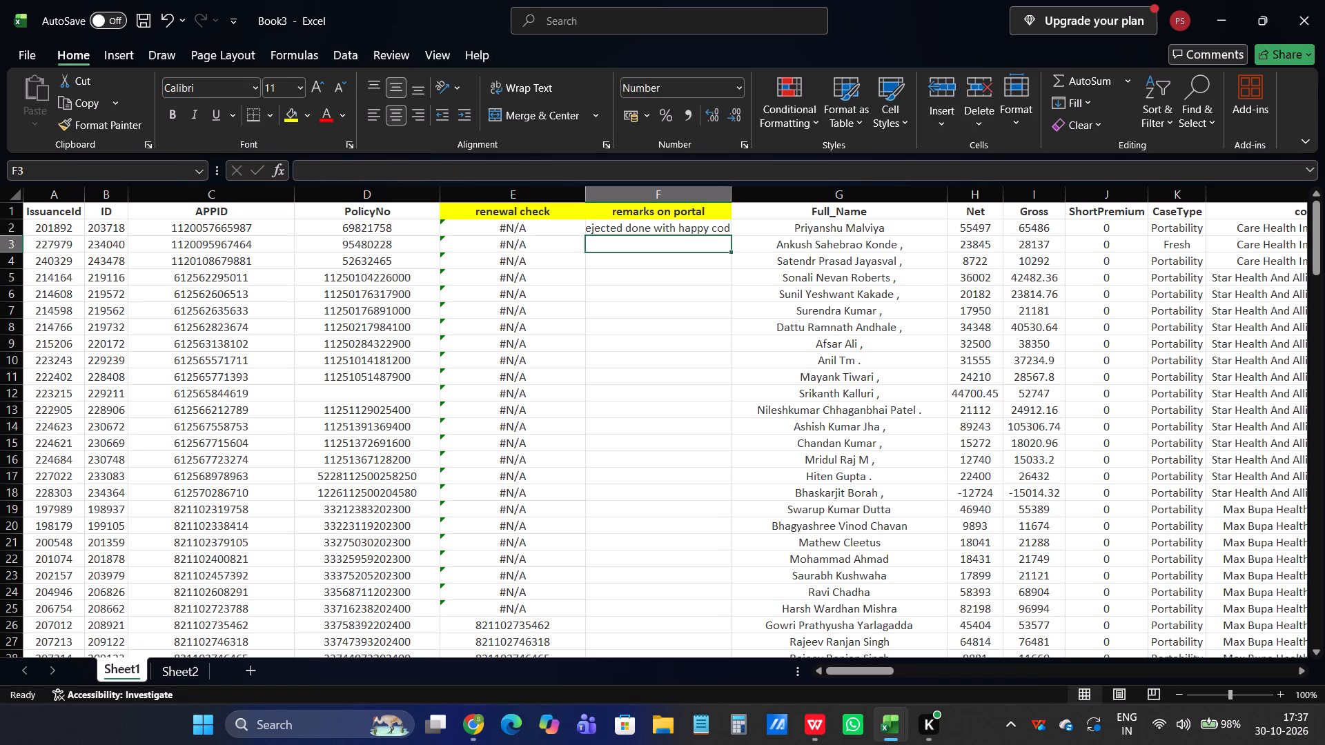
double_click(732, 197)
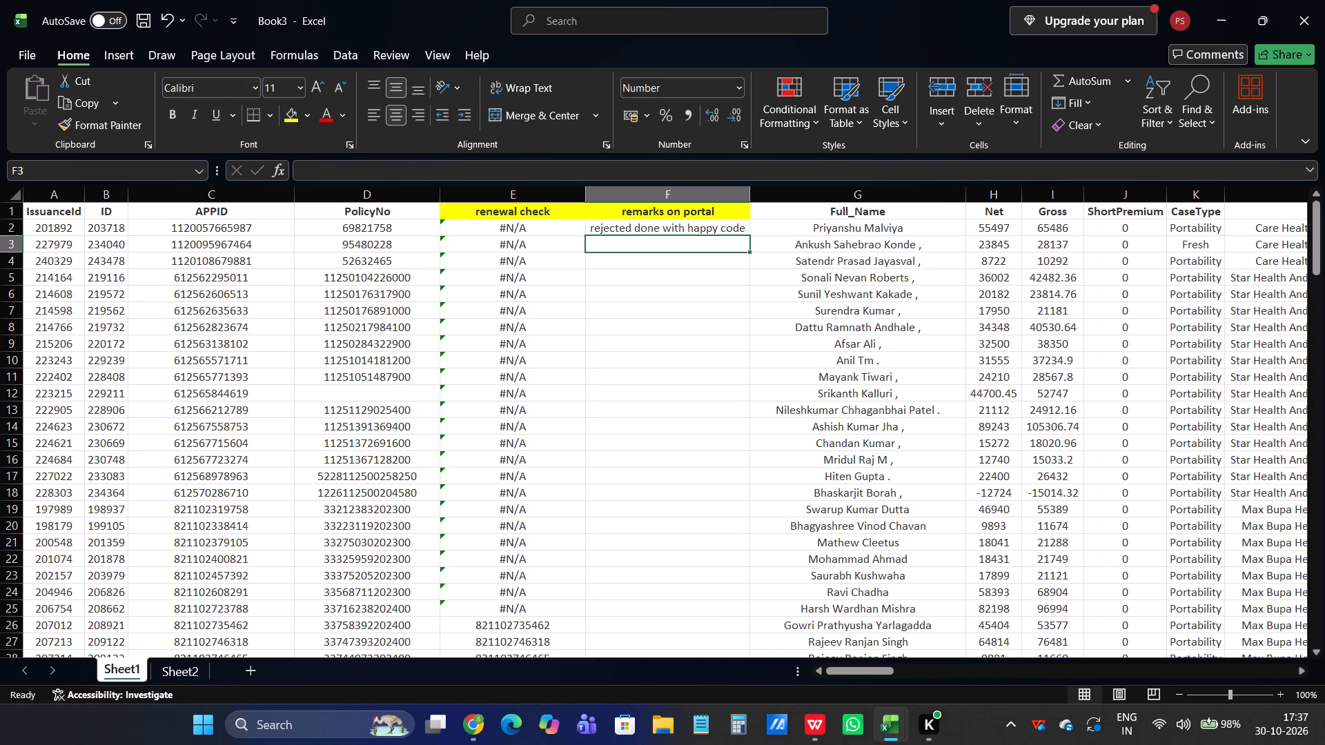
Search the Entries Data page by Application ID using the APPID from row 3 of Sheet1, and examine the case's status and remarks.
click(406, 246)
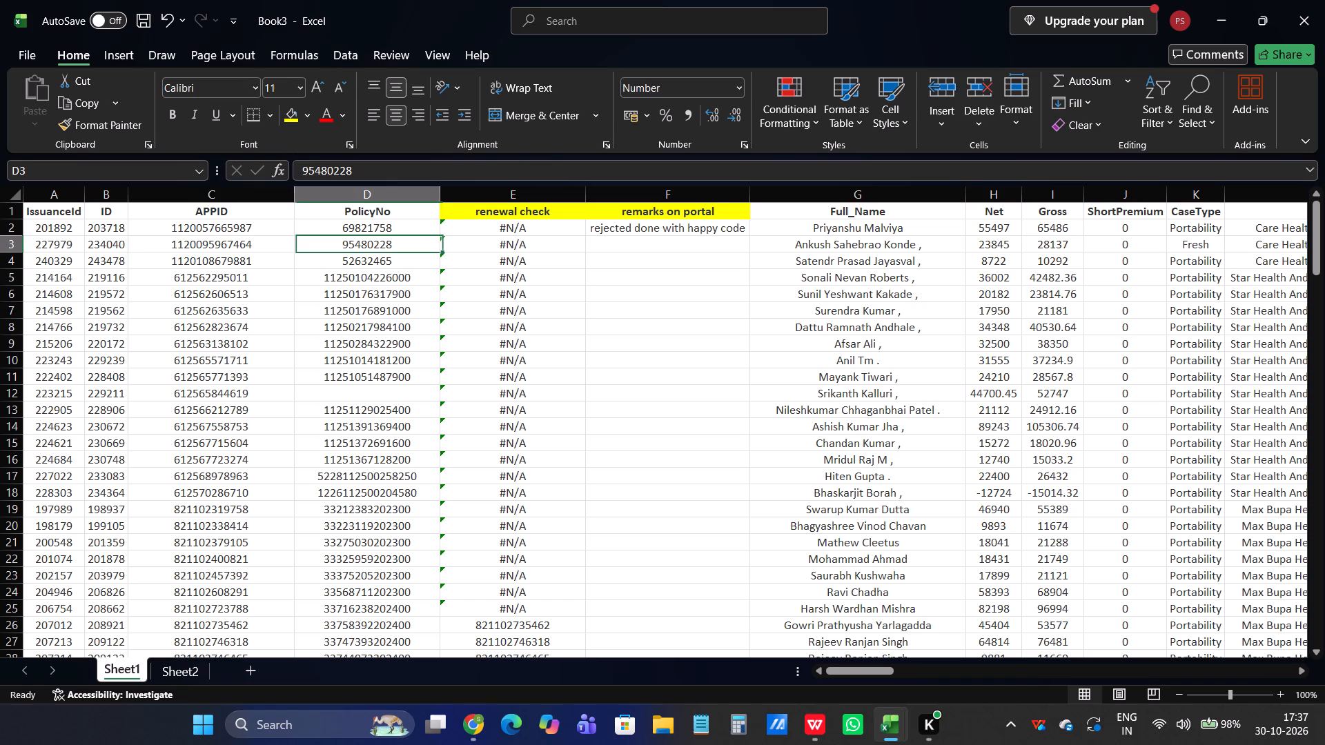
click(270, 250)
key(ctrl+c)
key(alt+Tab)
scroll(489, 304, up, 4)
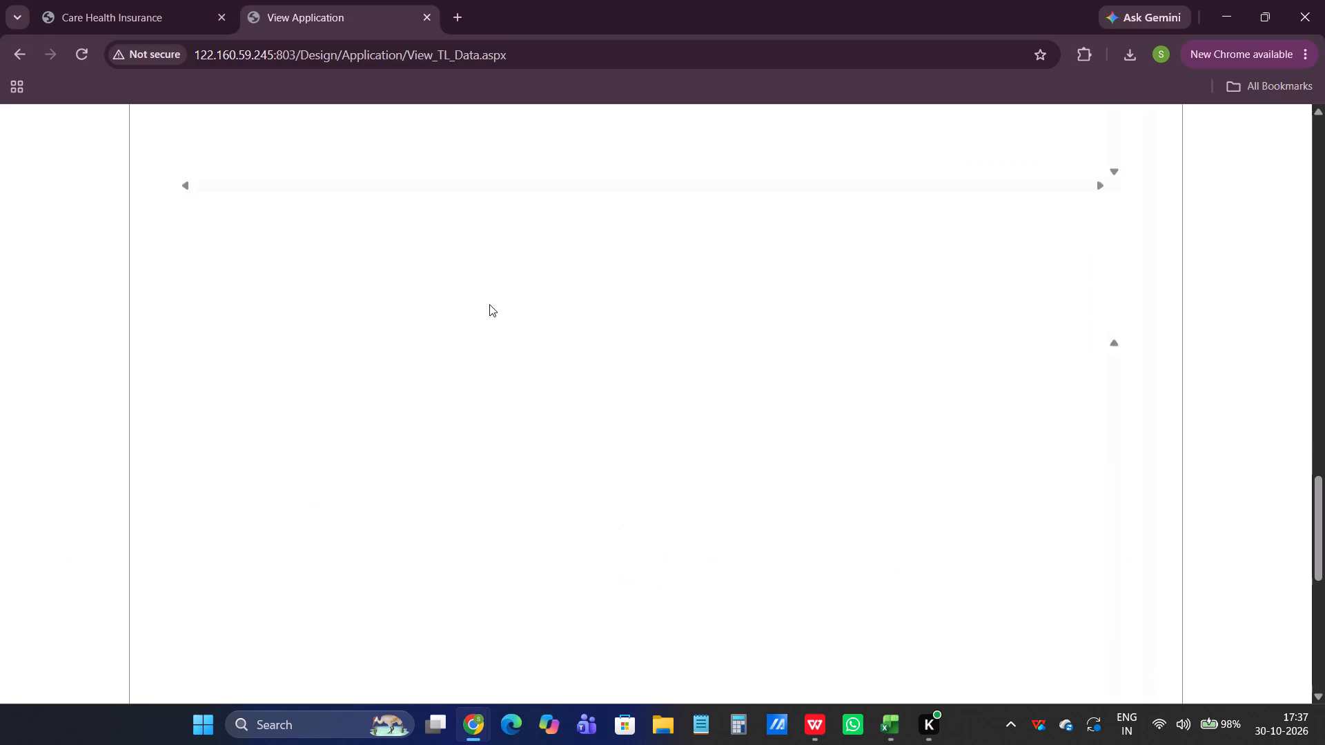
scroll(489, 304, up, 10)
scroll(515, 324, down, 1)
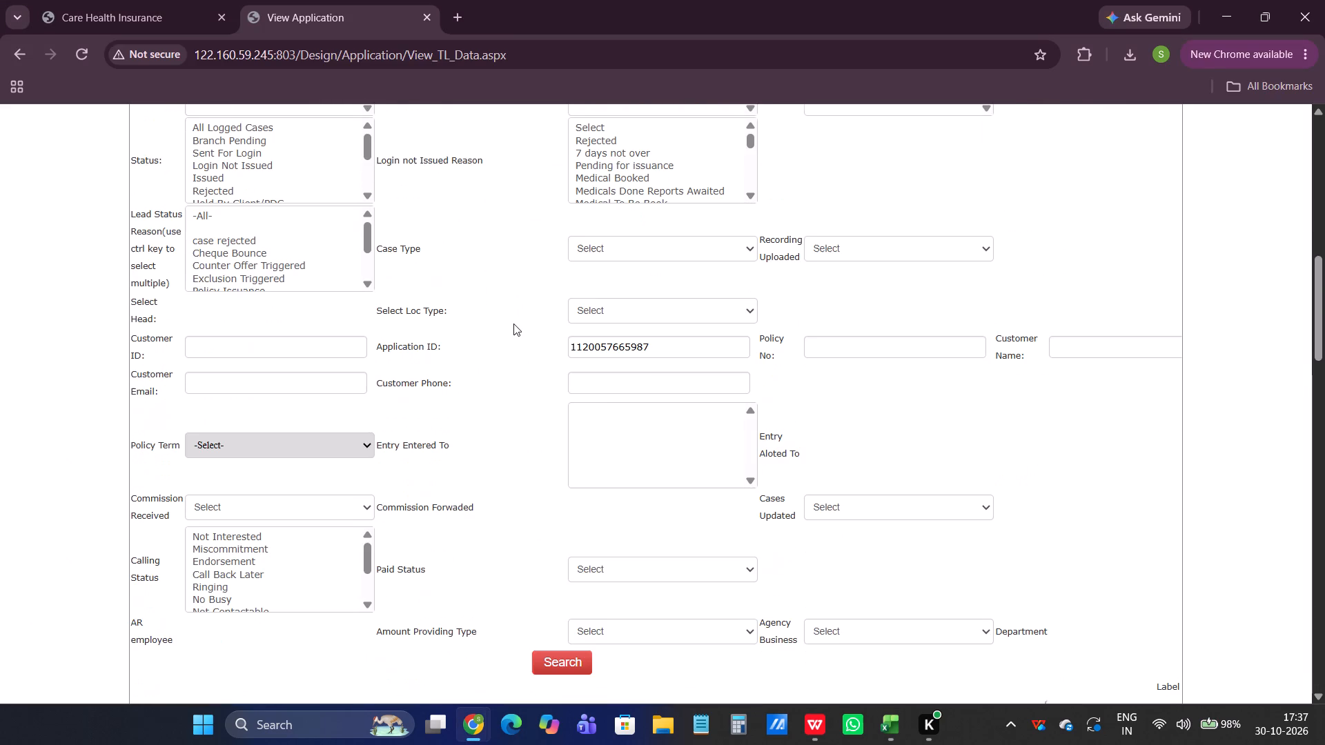
double_click(591, 337)
key(ctrl+v)
scroll(519, 355, down, 3)
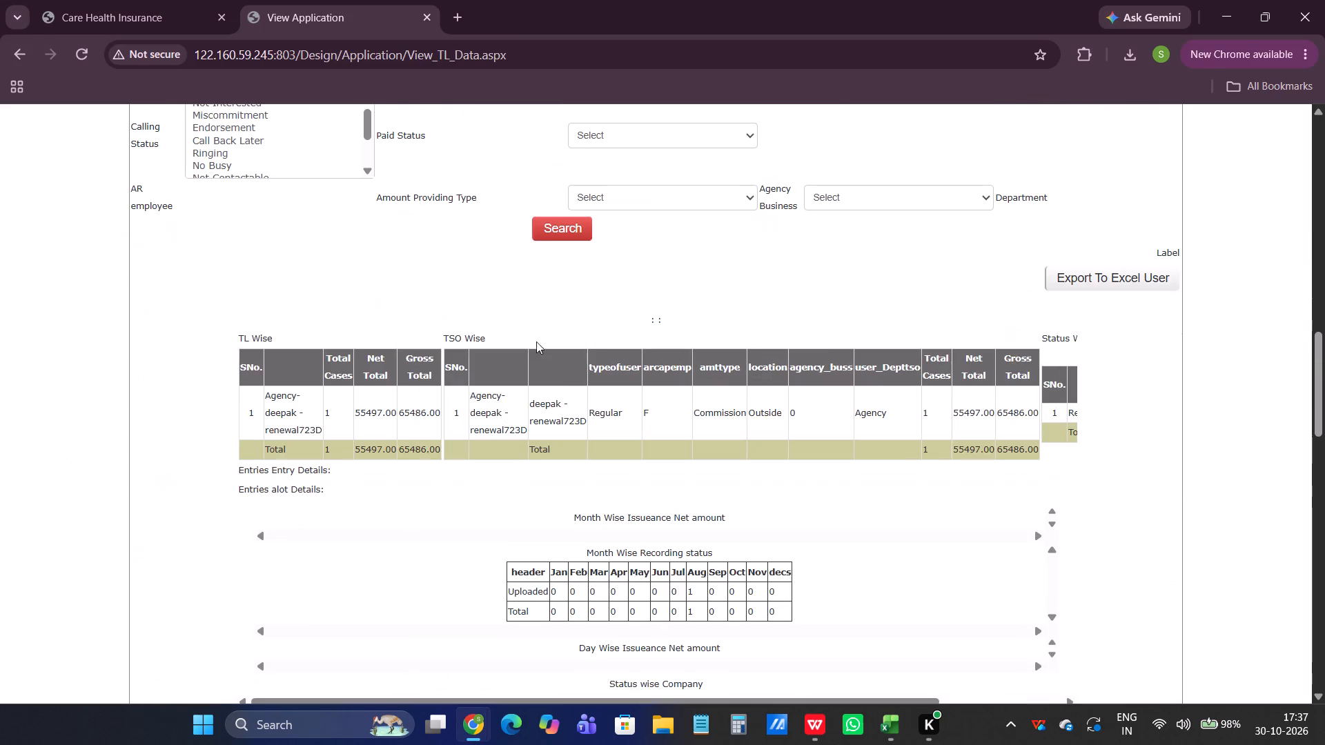
click(556, 228)
scroll(513, 273, down, 20)
scroll(513, 273, down, 1)
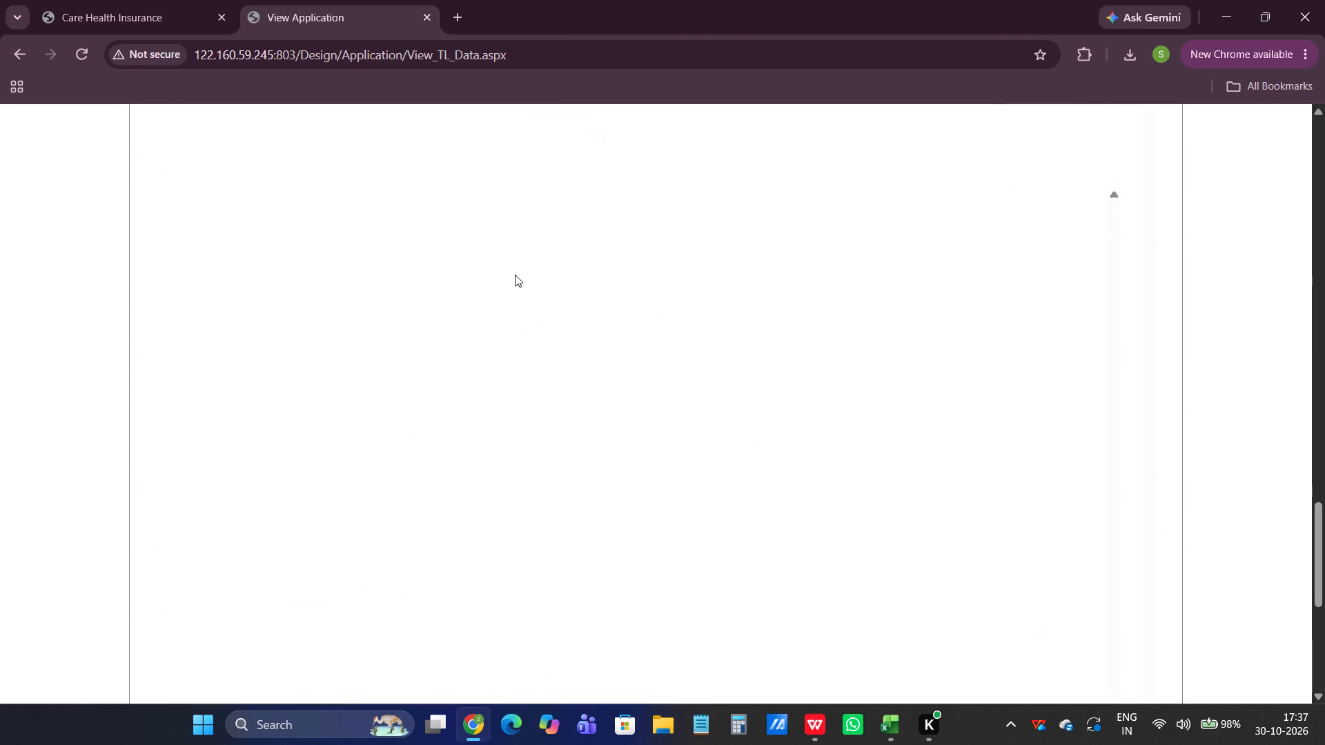
scroll(515, 275, down, 3)
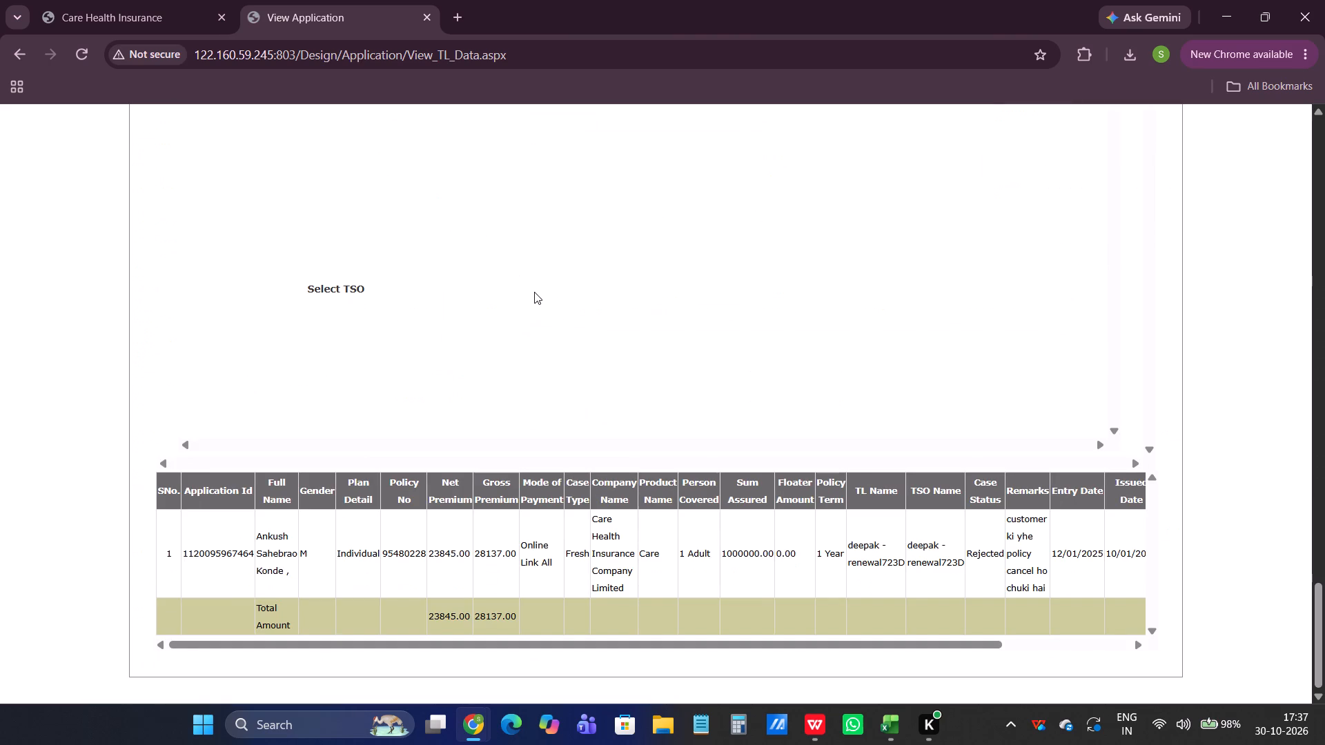
Enter "policy cancel ho chuki hai" as the portal remark for row 3 of Sheet1.
key(alt+Tab)
key(Tab)
key(Tab)
key(Tab)
key(Tab)
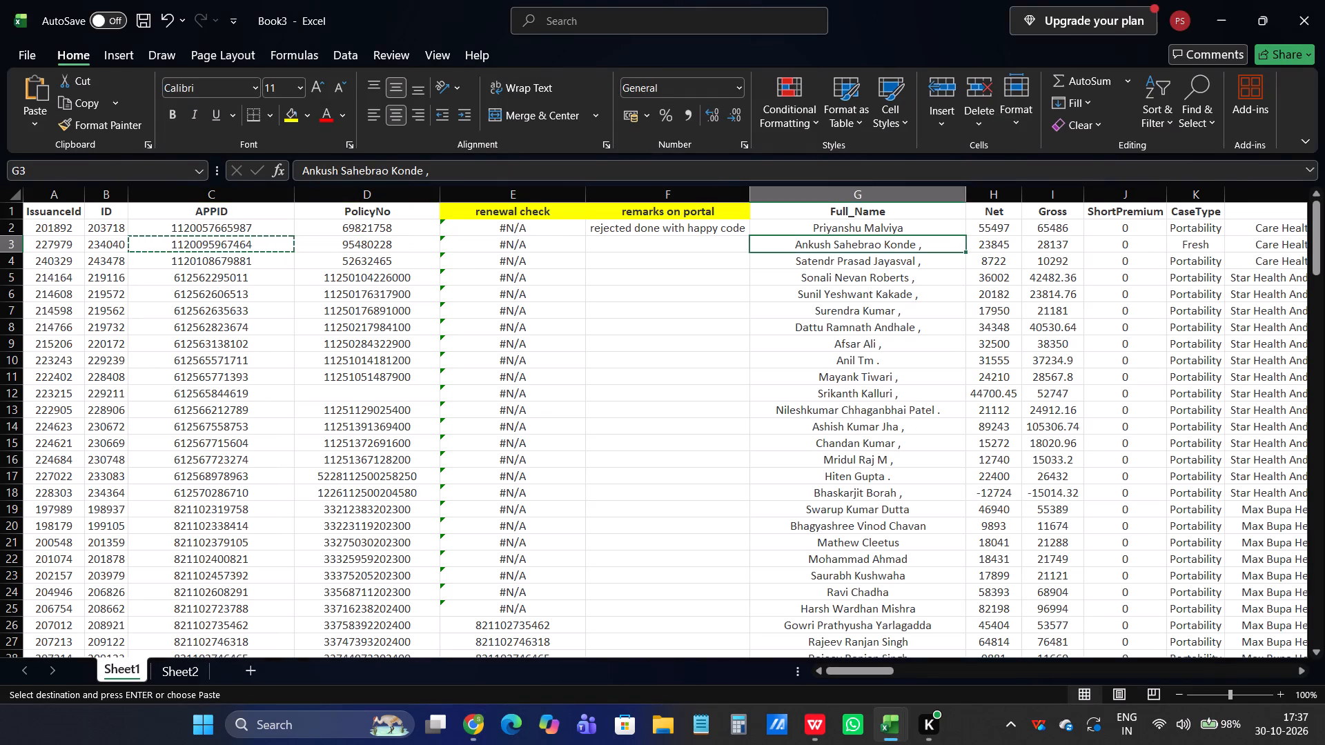
key(Left)
text(polic)
key(space)
key(BackSpace)
text(yy)
key(space)
key(BackSpace)
key(BackSpace)
key(space)
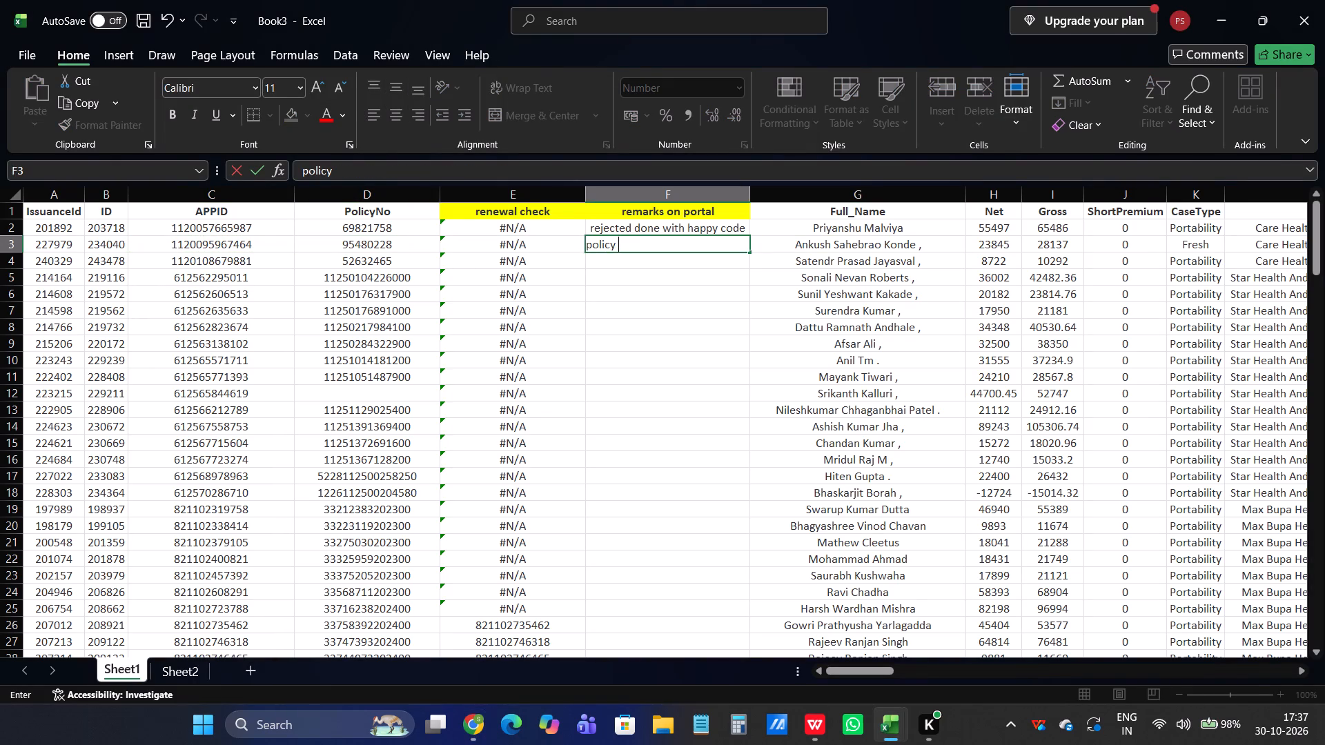
text(cancek)
key(BackSpace)
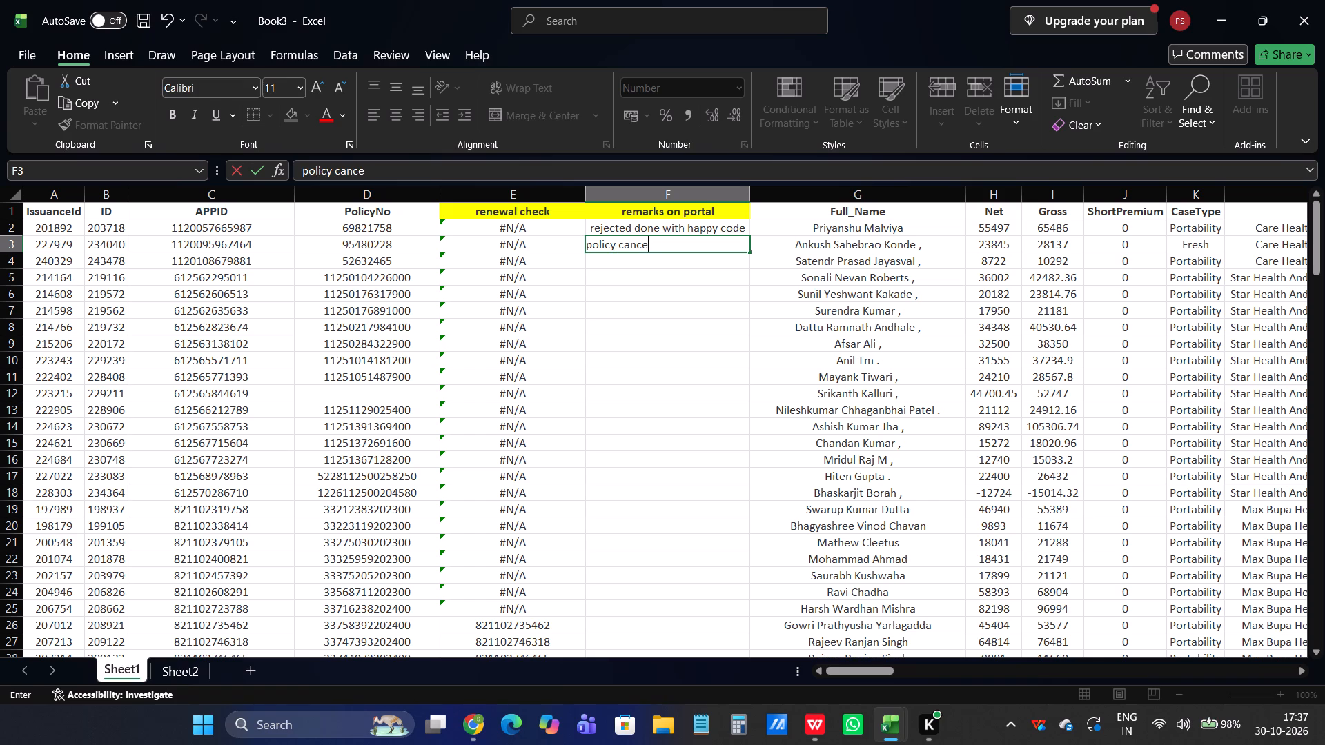
text(l ho chukih)
key(space)
key(BackSpace)
key(BackSpace)
key(space)
text(hai)
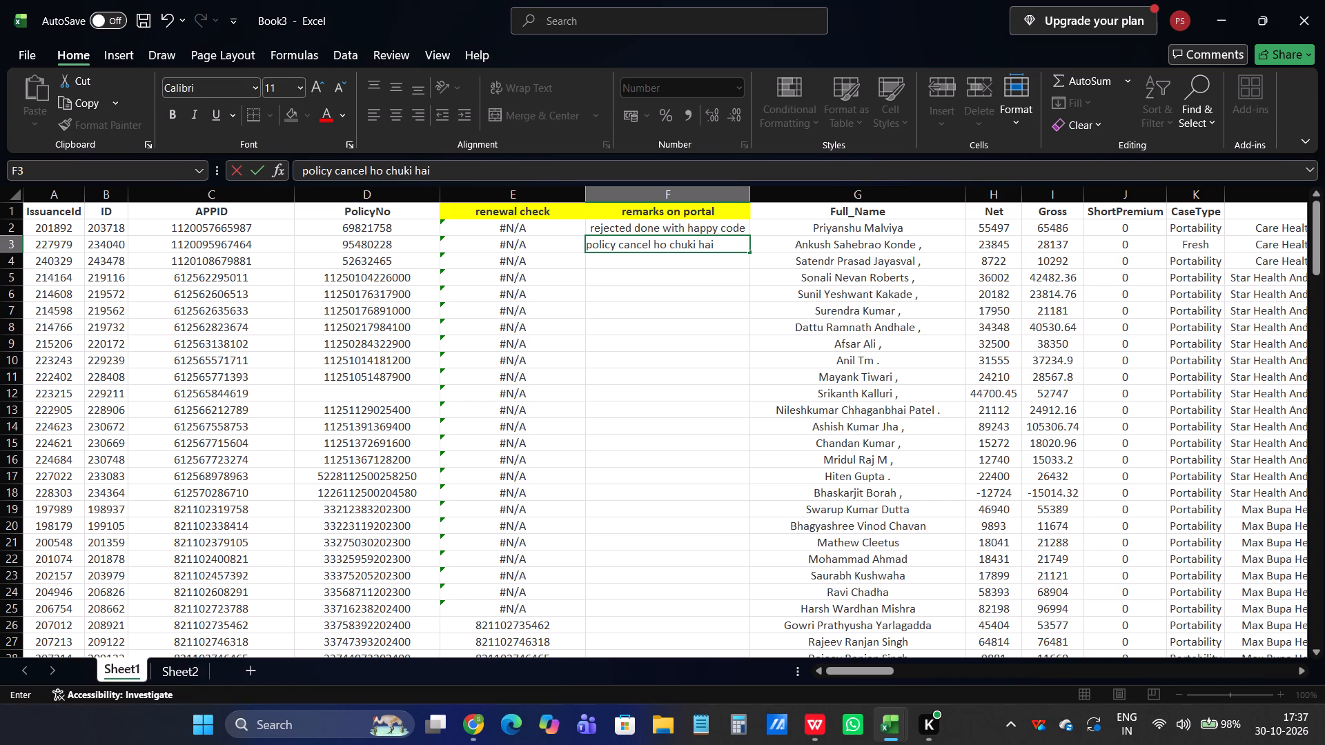
key(Return)
Search the portal's Entries Data page by Application ID using the APPID from row 4 of Sheet1, and examine the case's status and remarks.
key(Left)
key(Left)
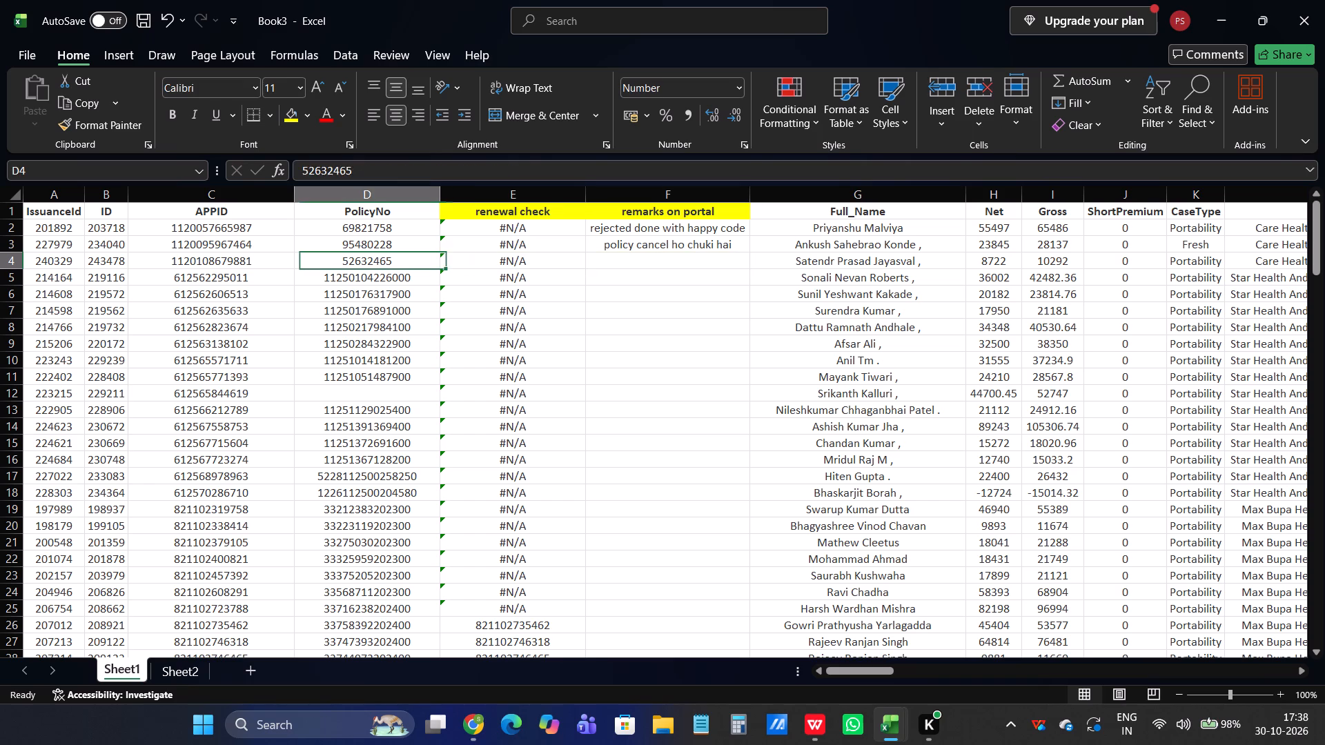
key(Left)
key(ctrl+c)
key(alt+Tab)
scroll(534, 292, up, 4)
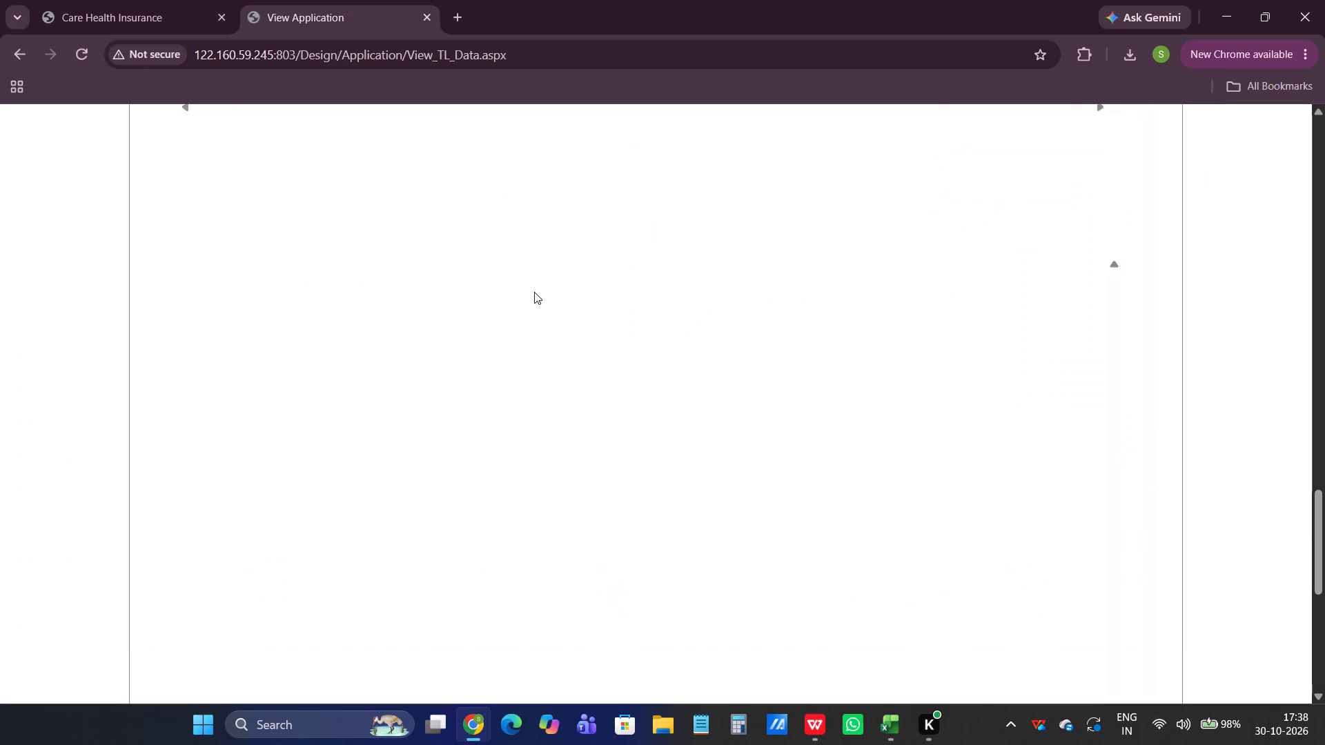
scroll(534, 292, up, 9)
double_click(579, 346)
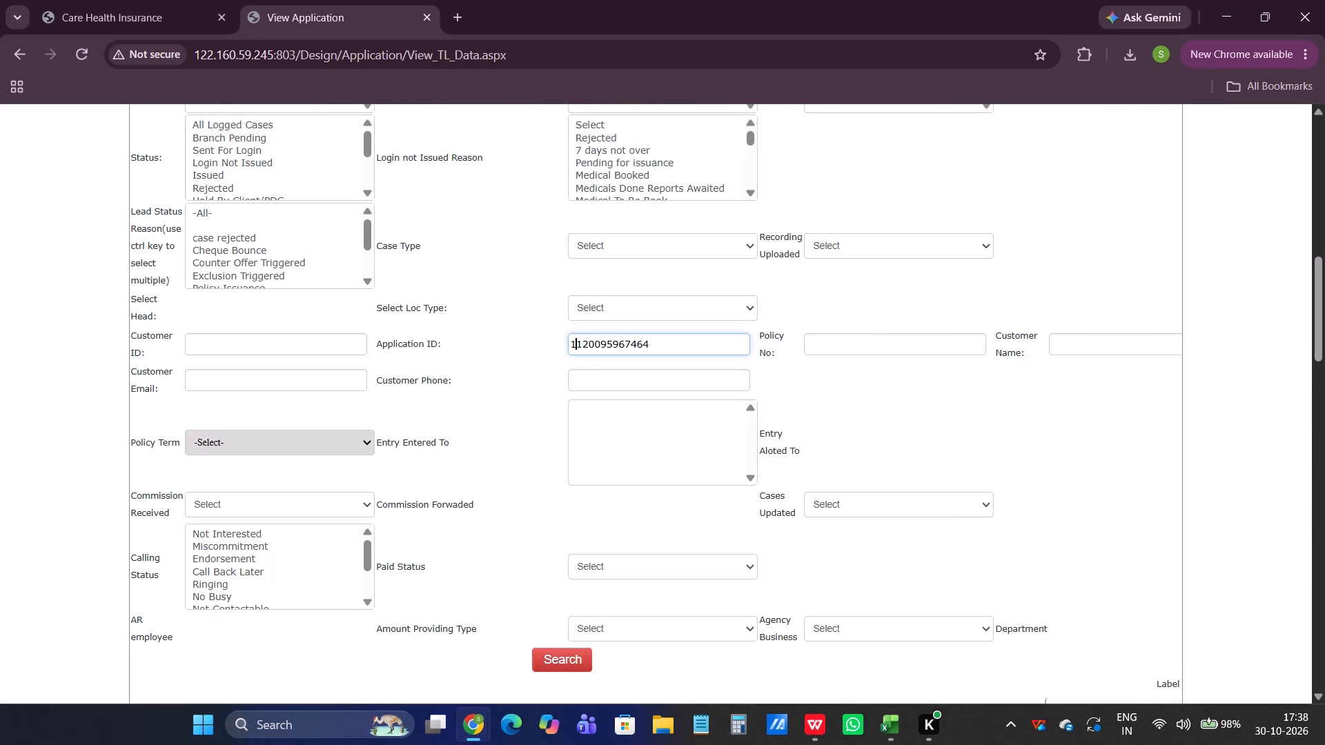
double_click(579, 344)
key(ctrl+c)
key(ctrl+v)
scroll(515, 397, down, 3)
click(569, 215)
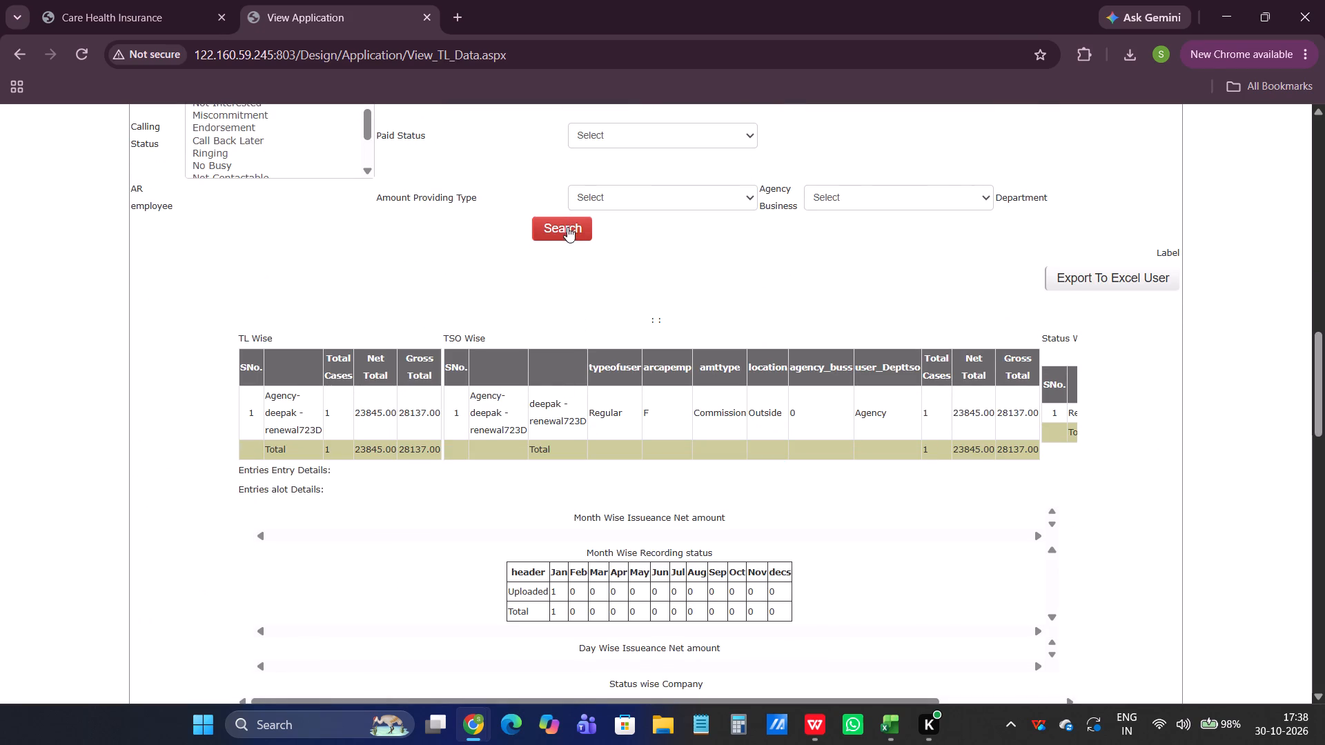
click(567, 229)
scroll(484, 229, down, 18)
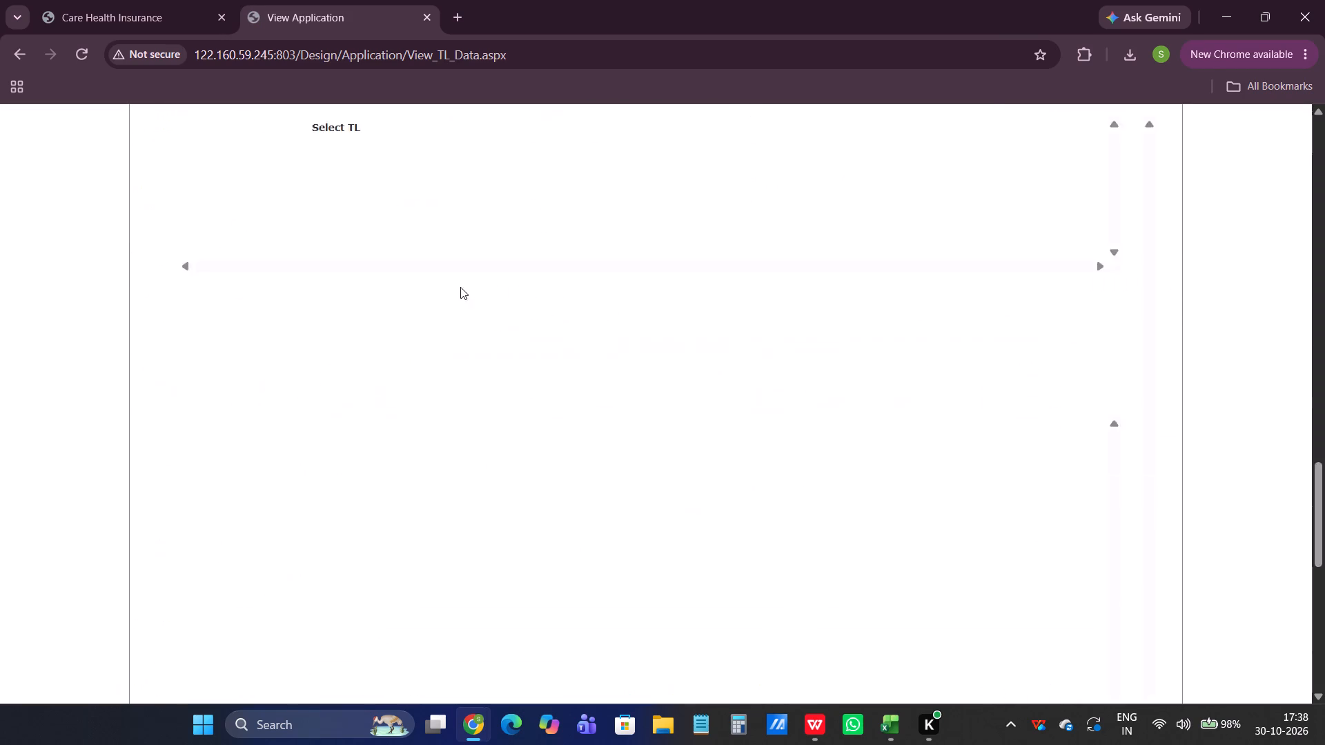
scroll(459, 282, down, 8)
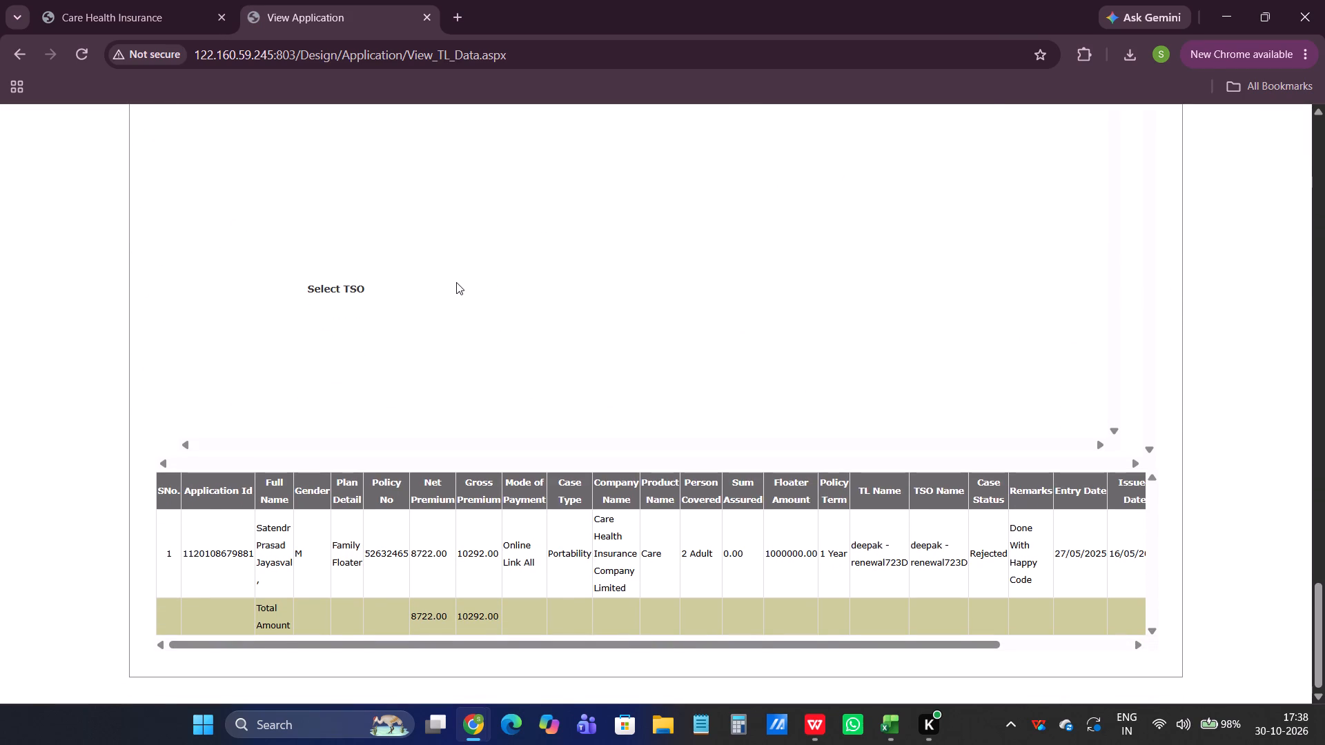
Back in Book3, enter "rejected done with happy code" as the portal remark for row 4 of Sheet1.
key(alt+Tab)
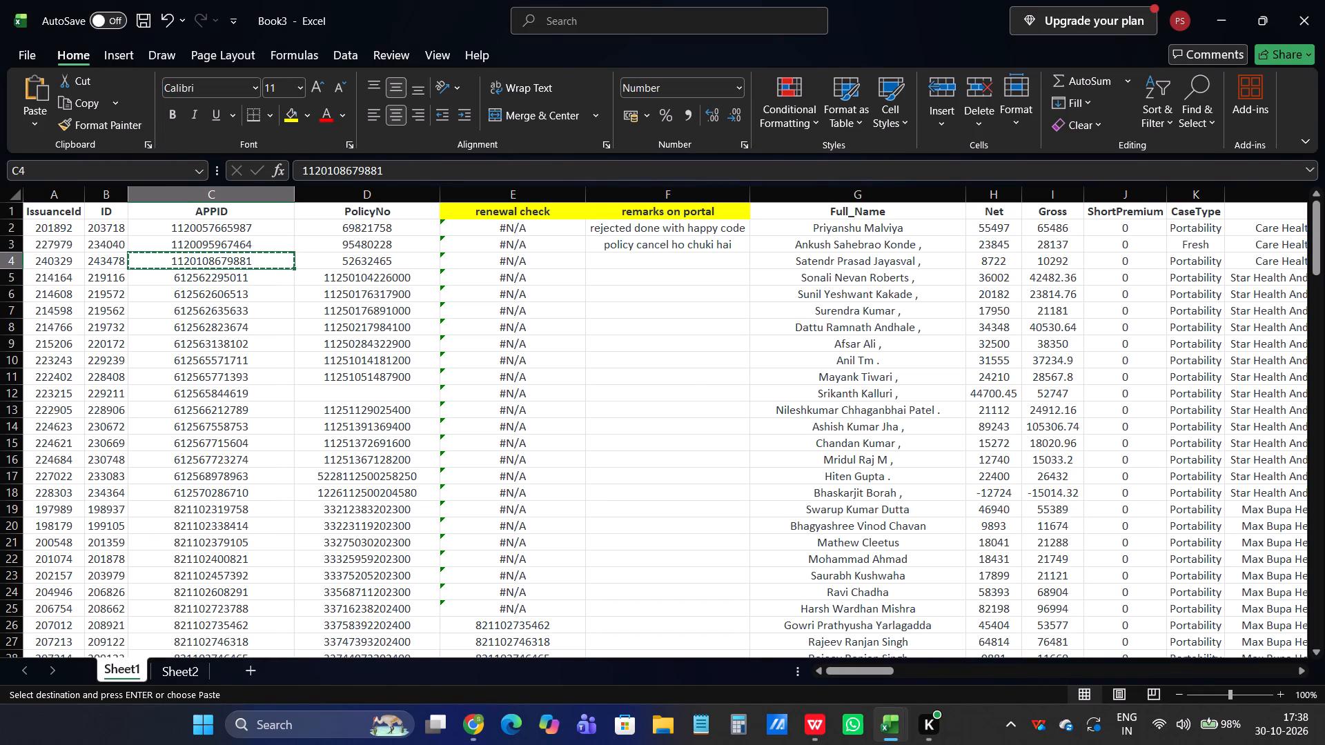
key(Tab)
key(Tab)
key(Tab)
text(re)
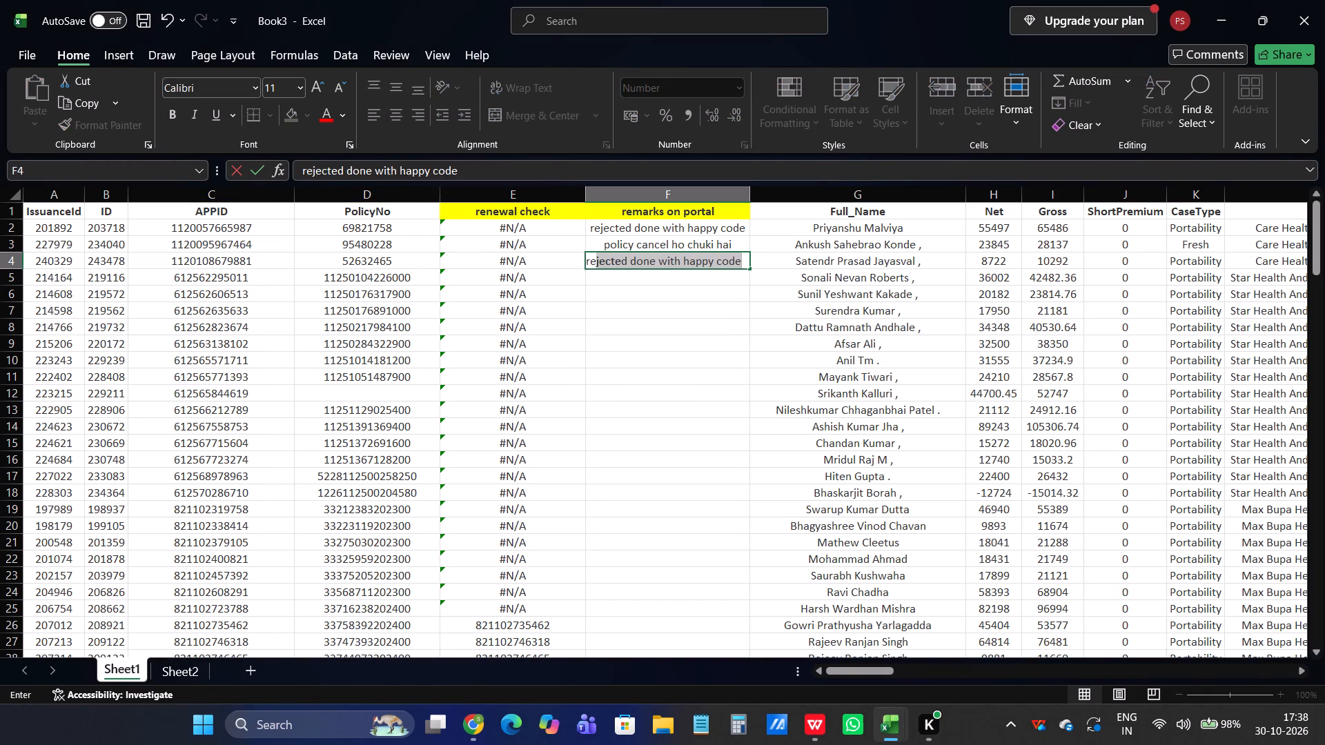
key(Return)
Search the portal's Entries Data page by Application ID using the APPID from row 5 of Sheet1, and examine the case's status and remarks.
key(ctrl+c)
key(alt+Tab)
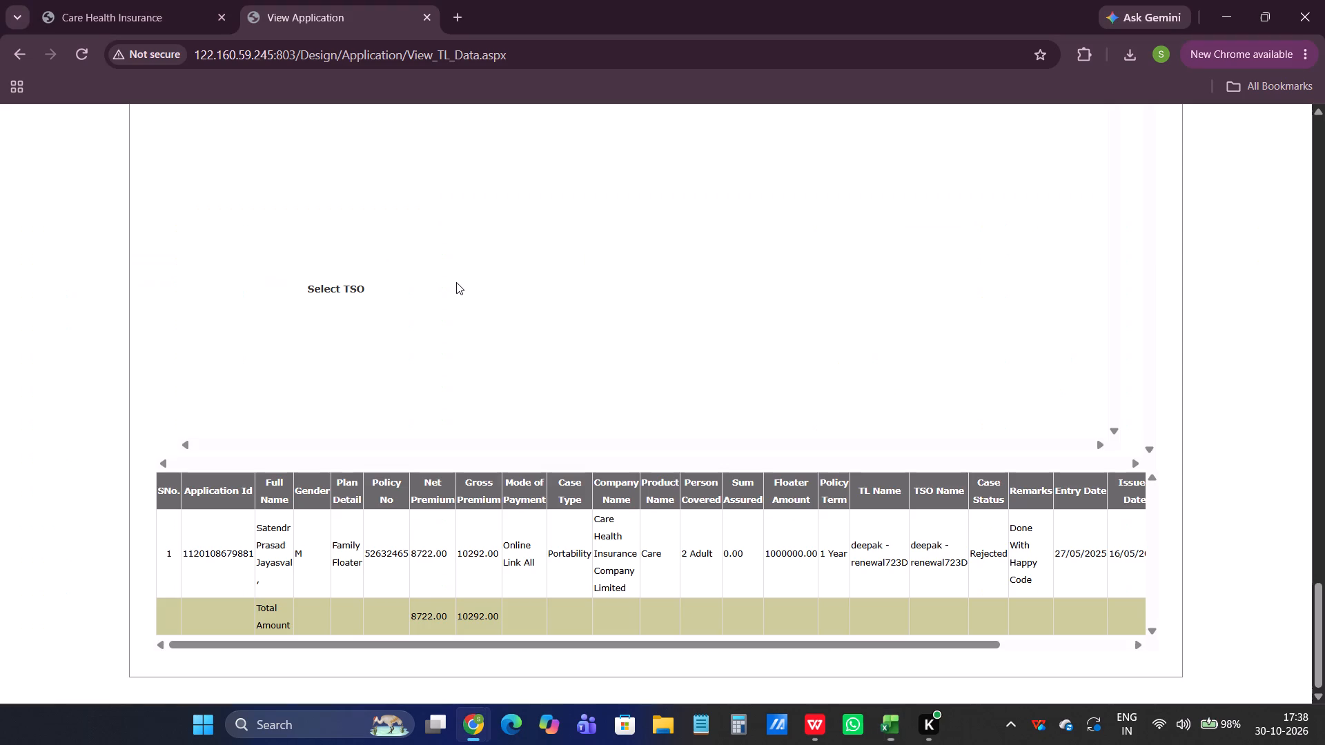
scroll(456, 282, up, 13)
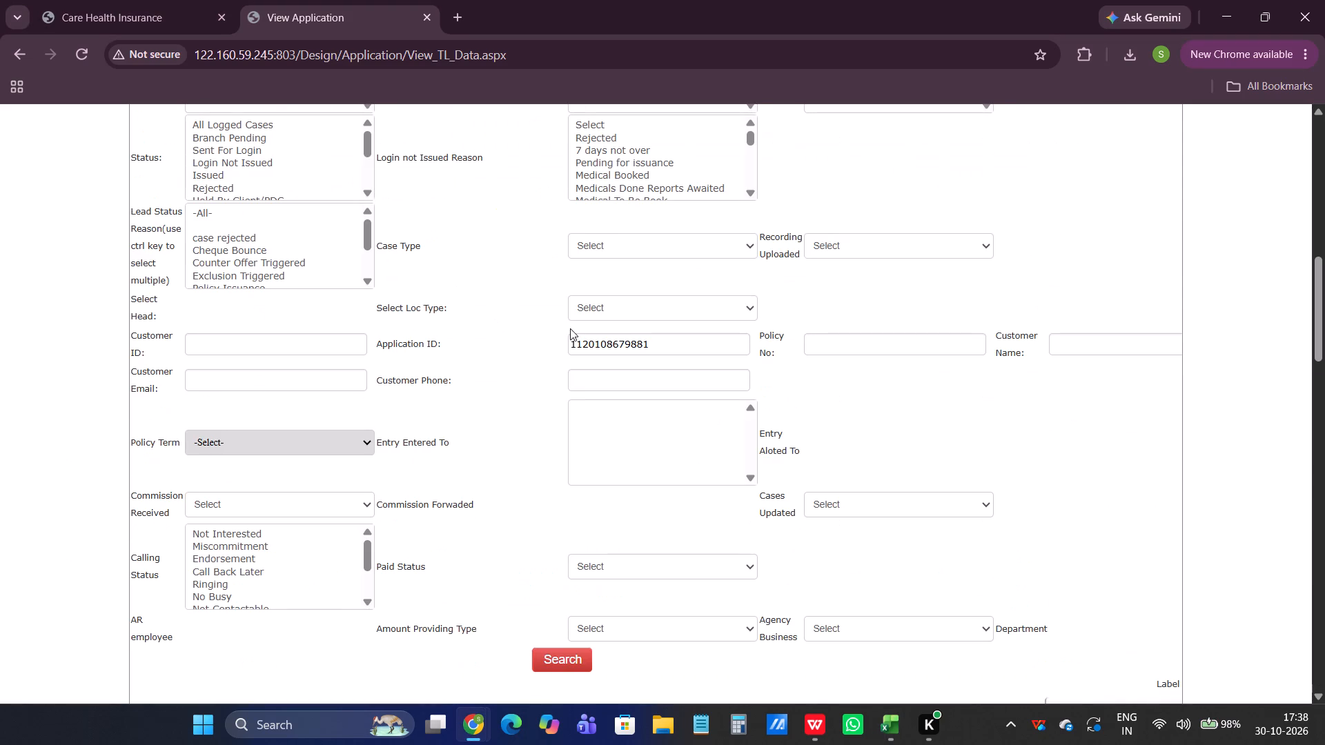
double_click(587, 341)
key(ctrl+v)
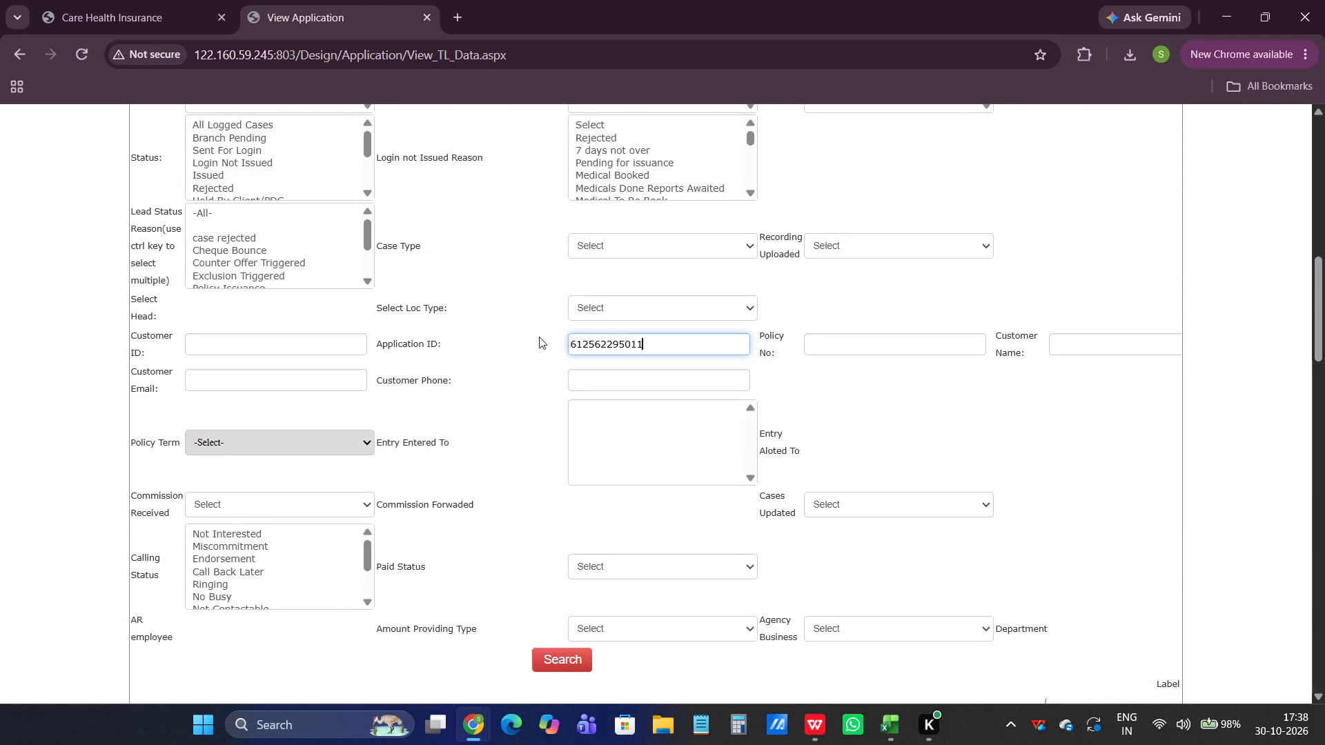
scroll(539, 337, down, 3)
click(575, 225)
scroll(431, 239, down, 17)
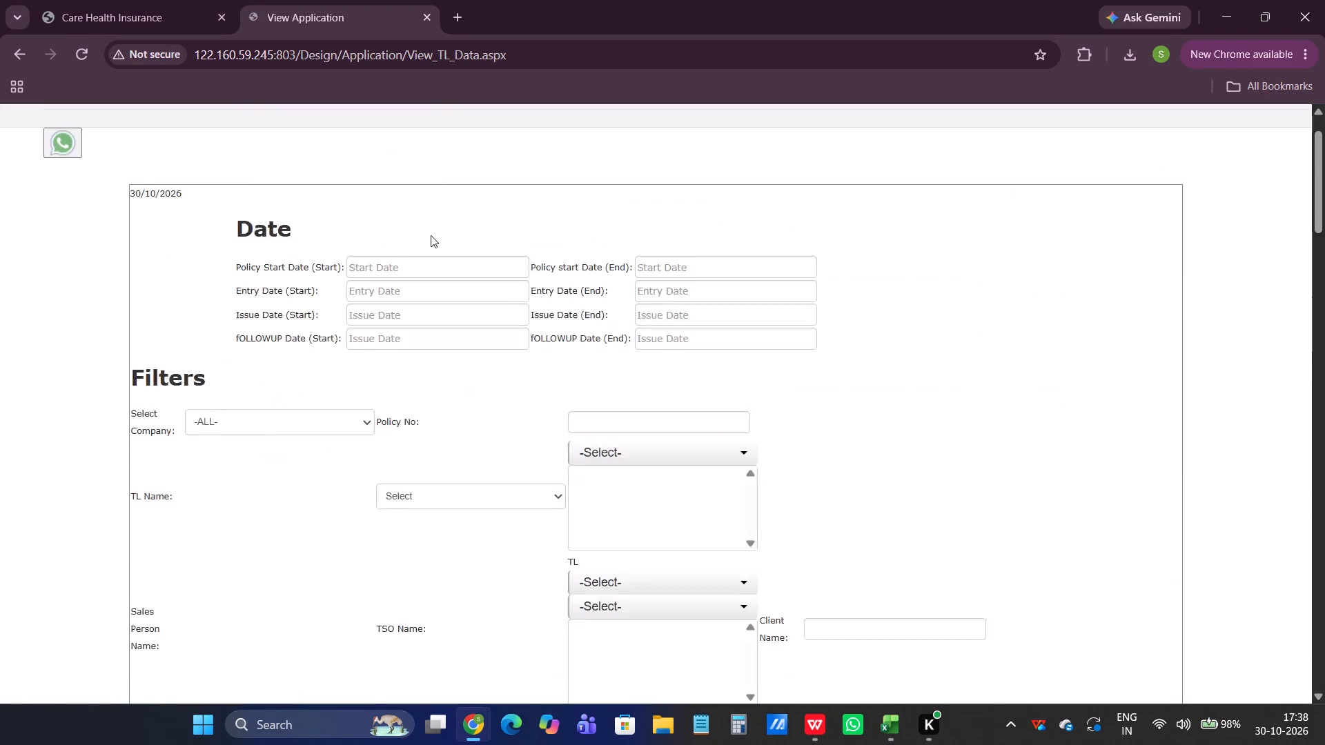
scroll(431, 235, down, 16)
scroll(437, 237, down, 9)
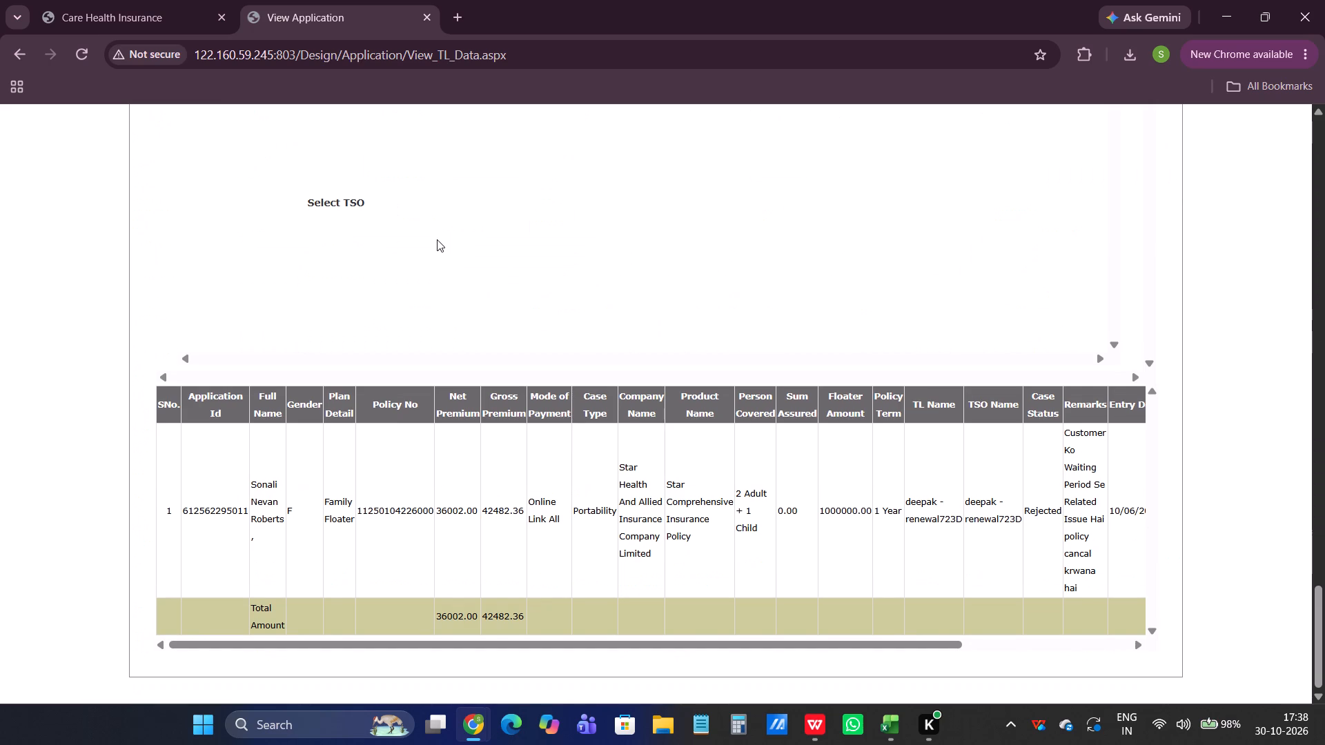
In Book3, enter "waiting period se related issue hai policy cancel" as the portal remark for row 5 of Sheet1.
key(alt+Tab)
key(Tab)
key(Tab)
key(Tab)
text(waiting period)
key(space)
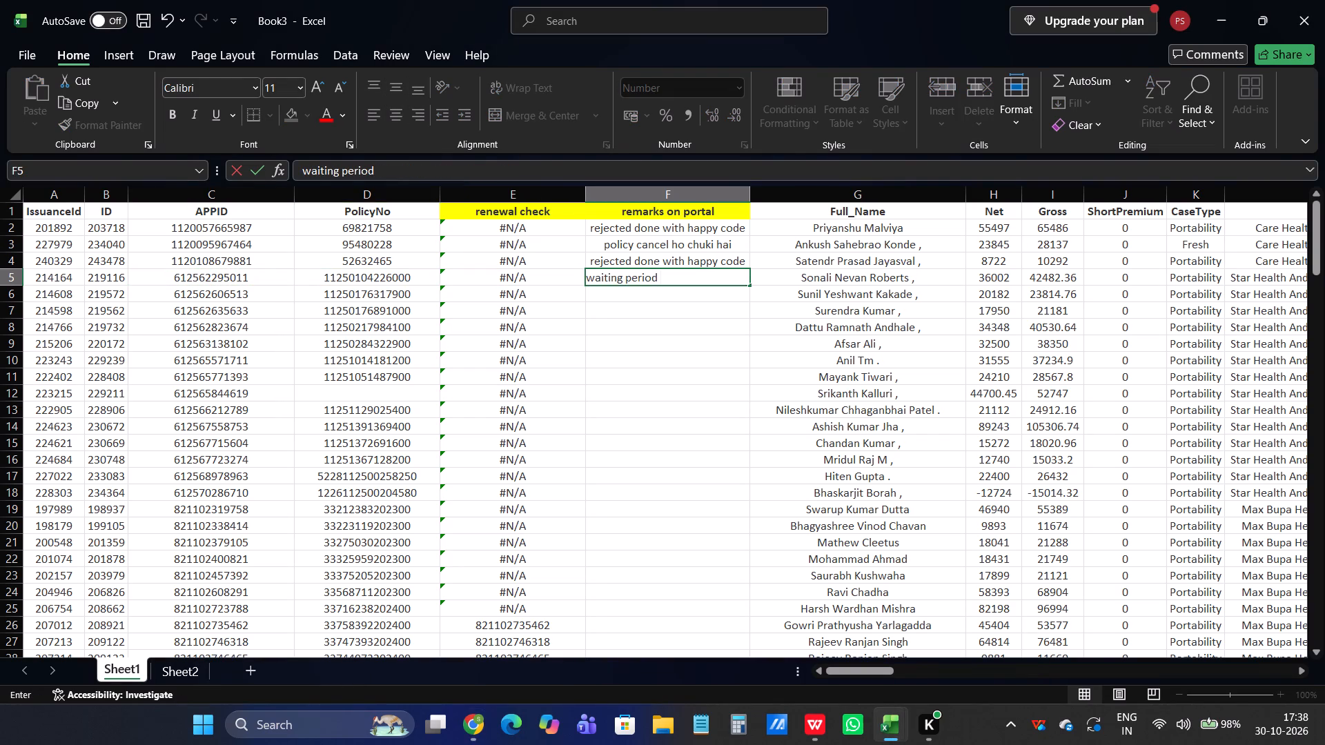
text(se related issue)
key(space)
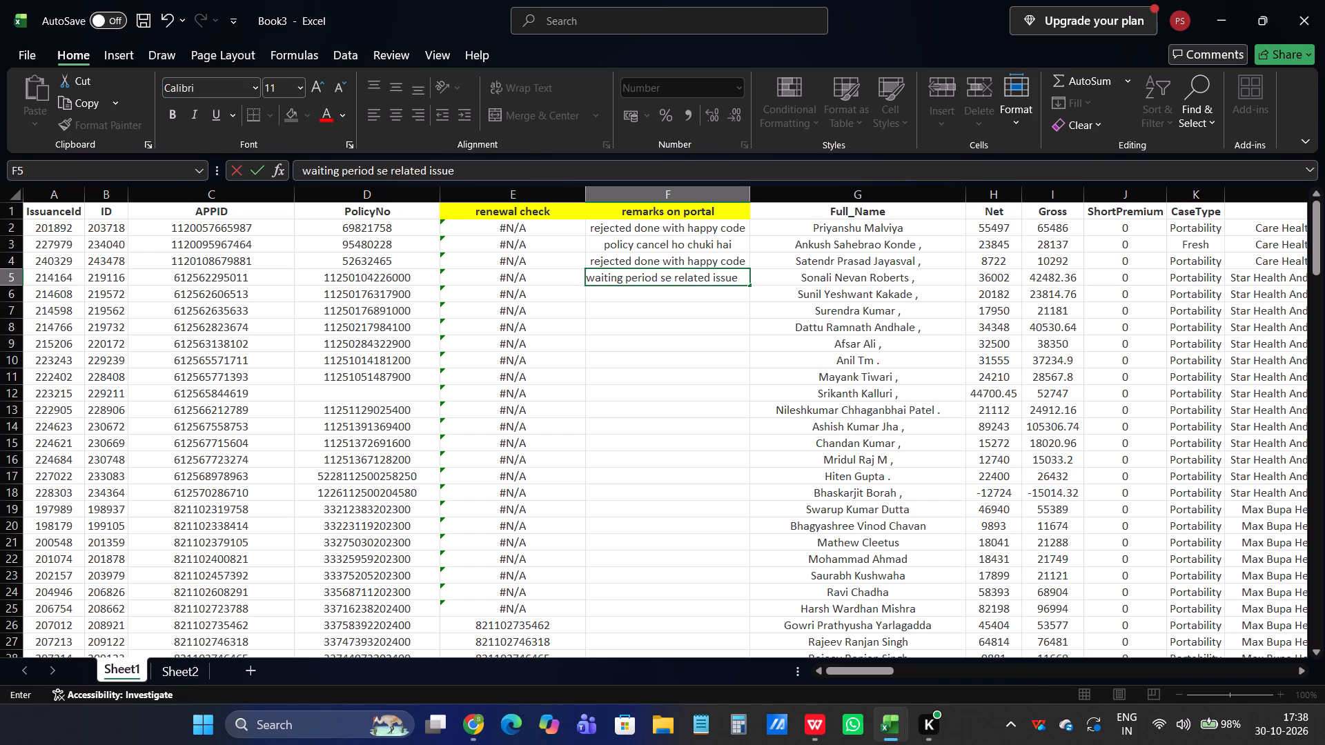
text(hai)
key(space)
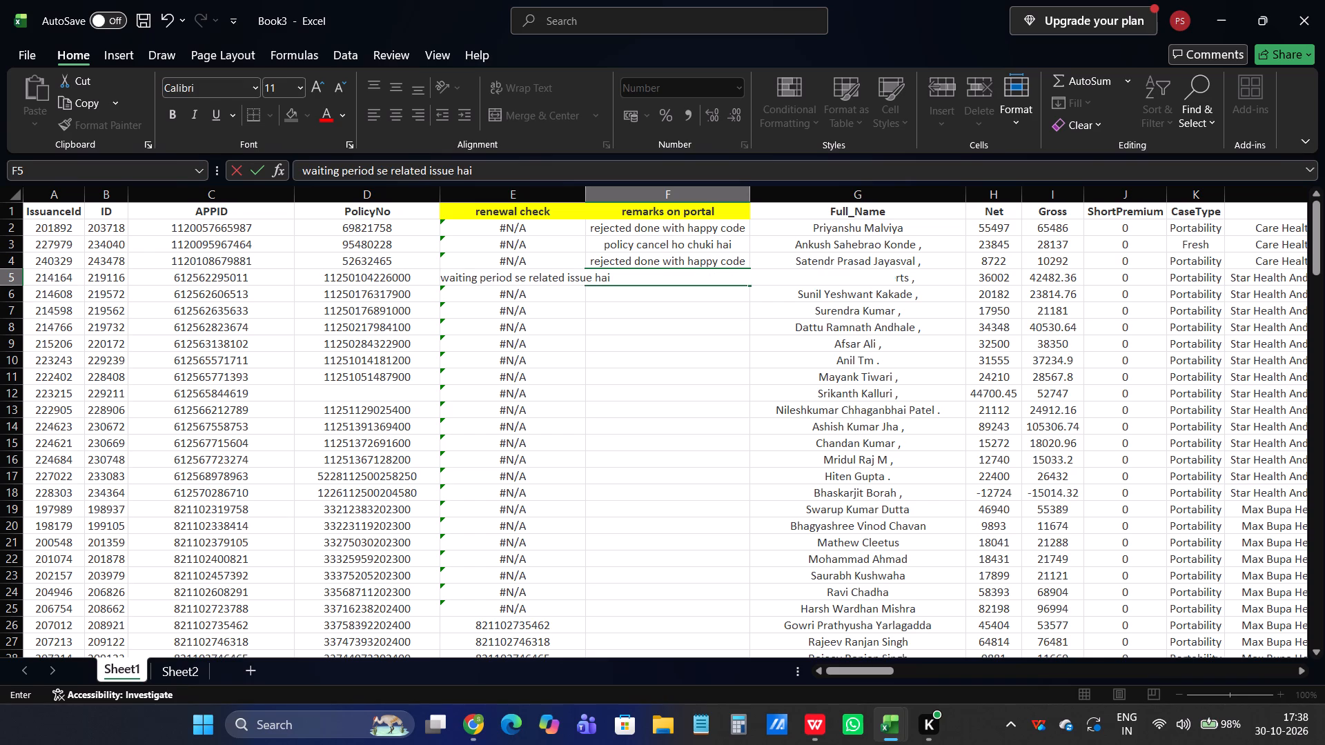
key(o)
key(BackSpace)
text(policy cancelk)
key(BackSpace)
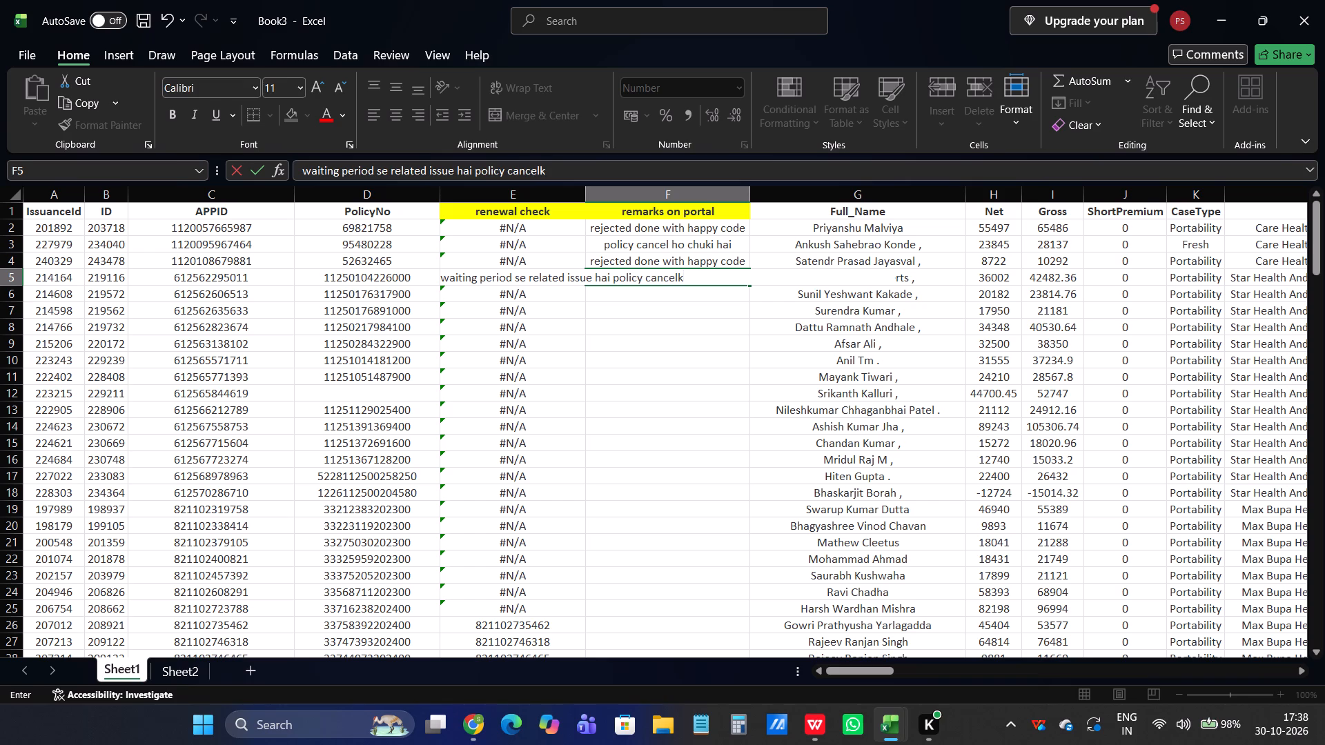
key(Return)
Search the portal's Entries Data page by Application ID using the APPID from row 6 of Sheet1, and examine the case's status and remarks.
key(ctrl+c)
key(alt+Tab)
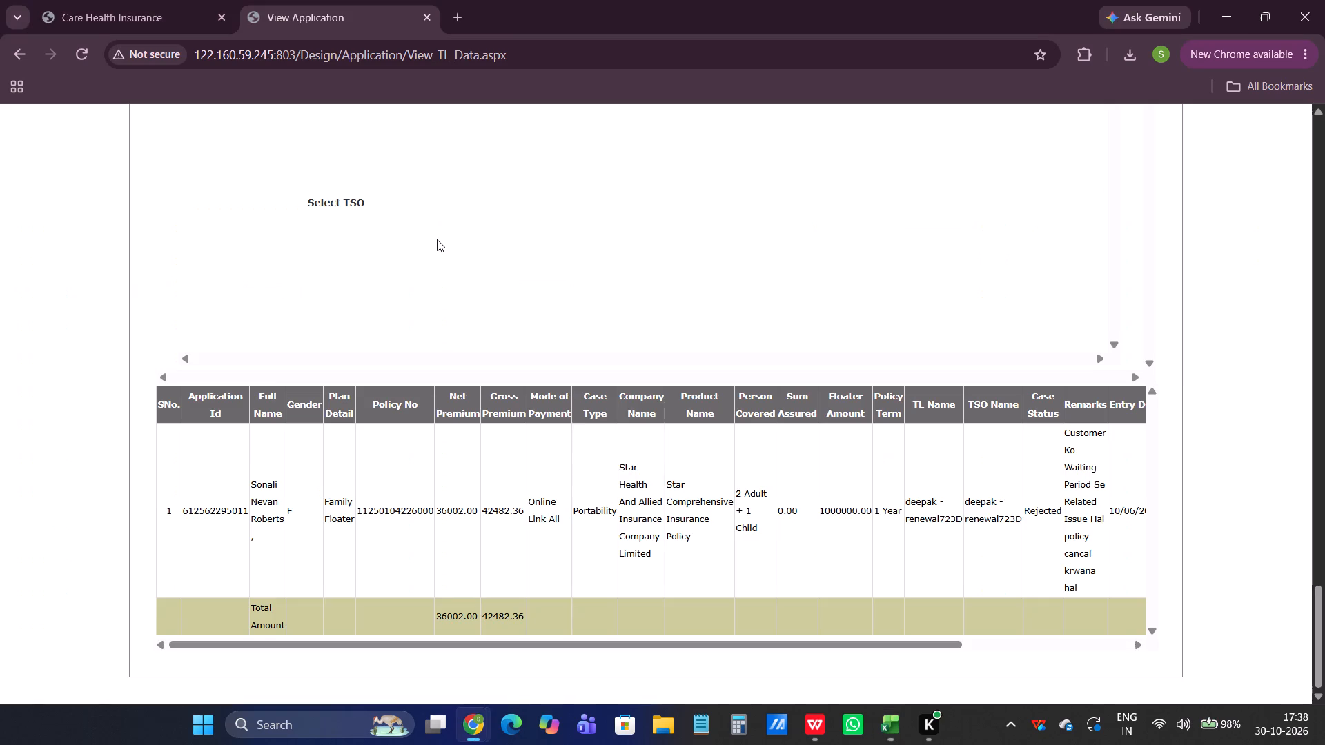
scroll(437, 239, up, 13)
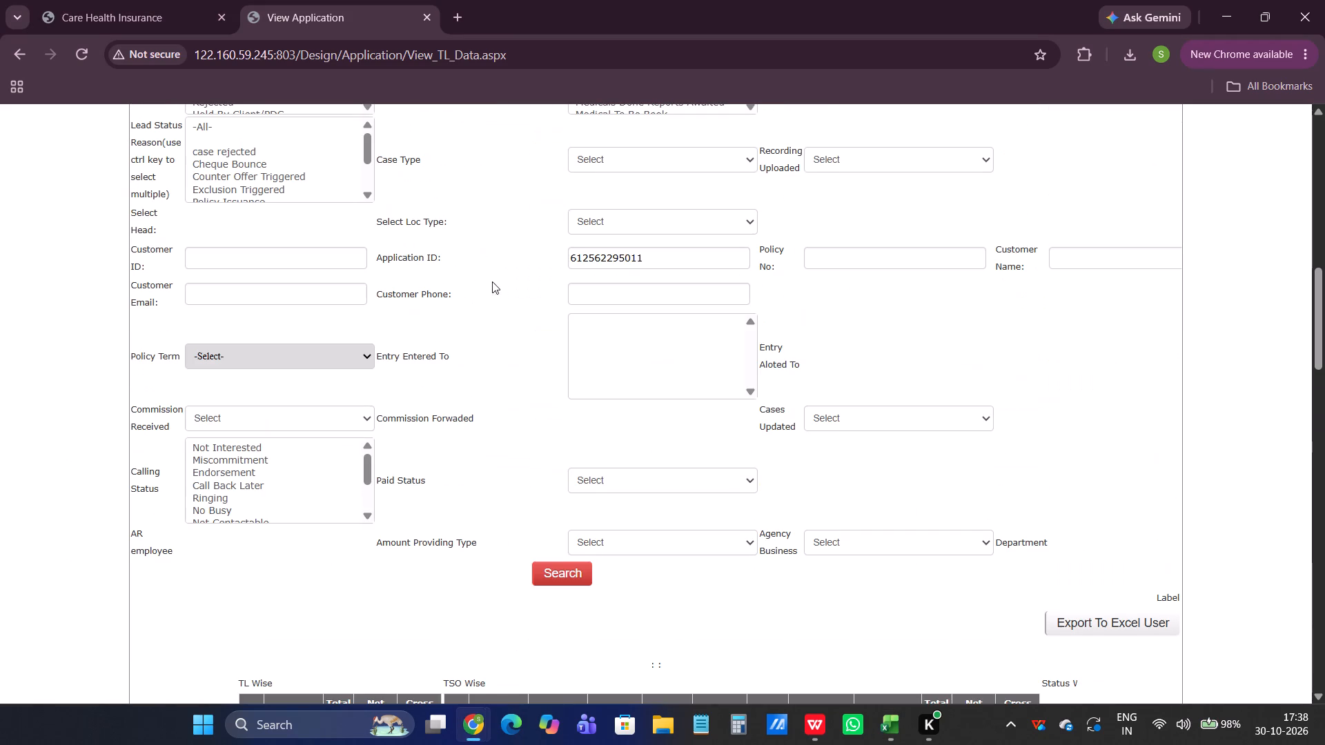
click(629, 249)
click(623, 249)
double_click(623, 249)
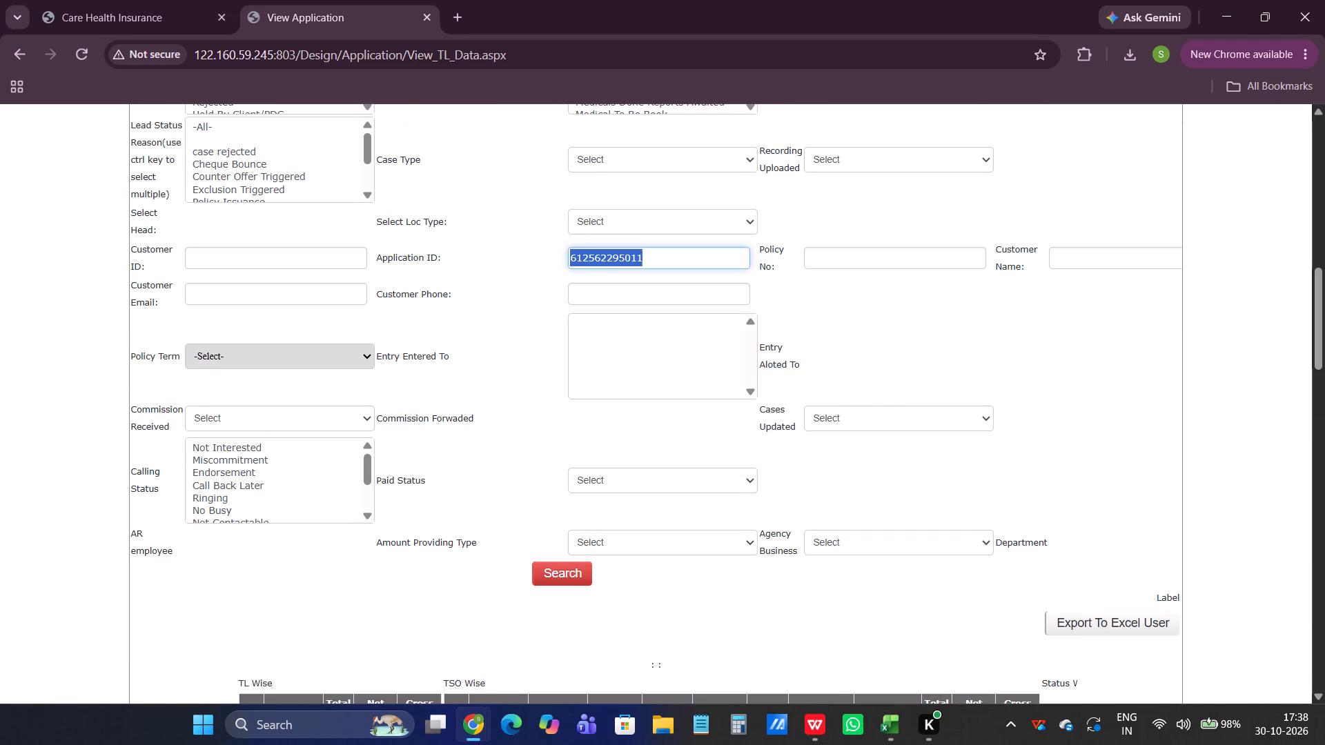
key(ctrl+v)
scroll(460, 345, down, 1)
click(554, 428)
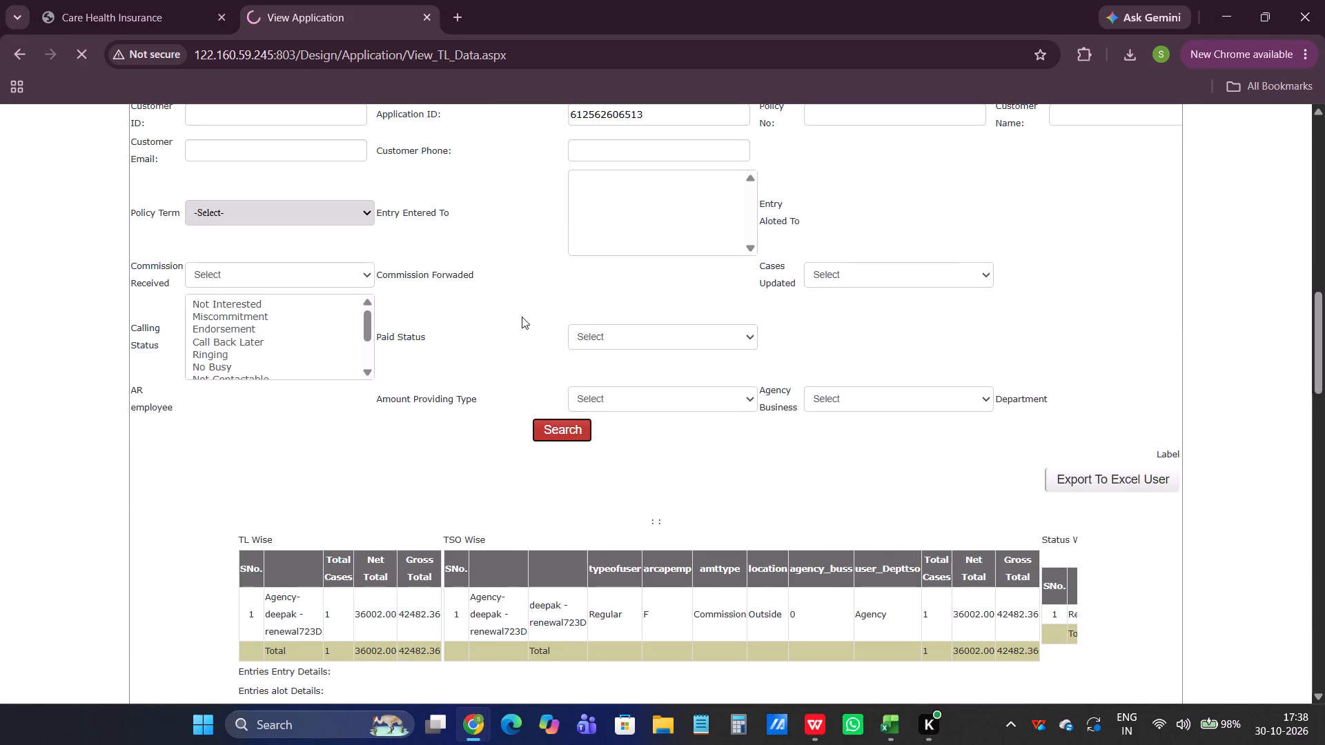
scroll(522, 317, down, 20)
scroll(522, 317, down, 14)
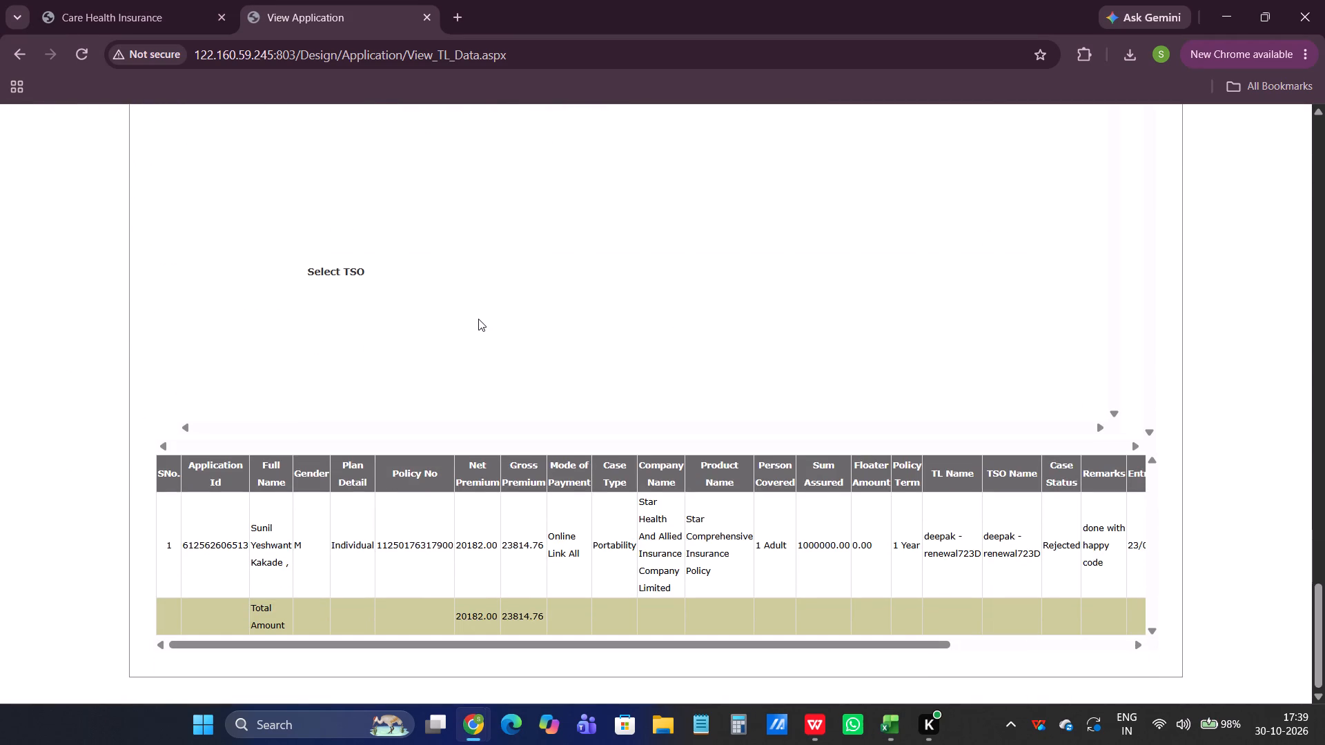
In Book3, enter "rejected done with happy code" as the portal remark for row 6 of Sheet1.
key(alt+Tab)
key(Tab)
key(Tab)
key(Tab)
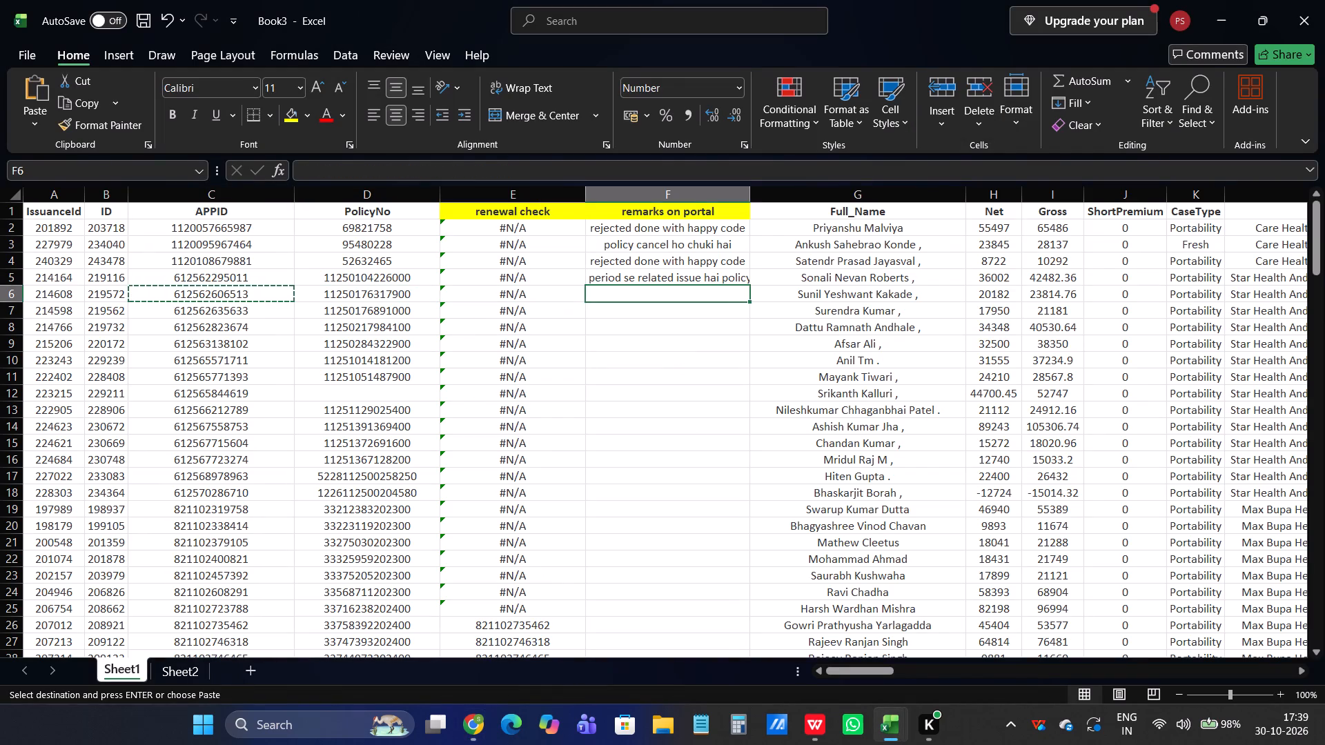
text(re)
key(Return)
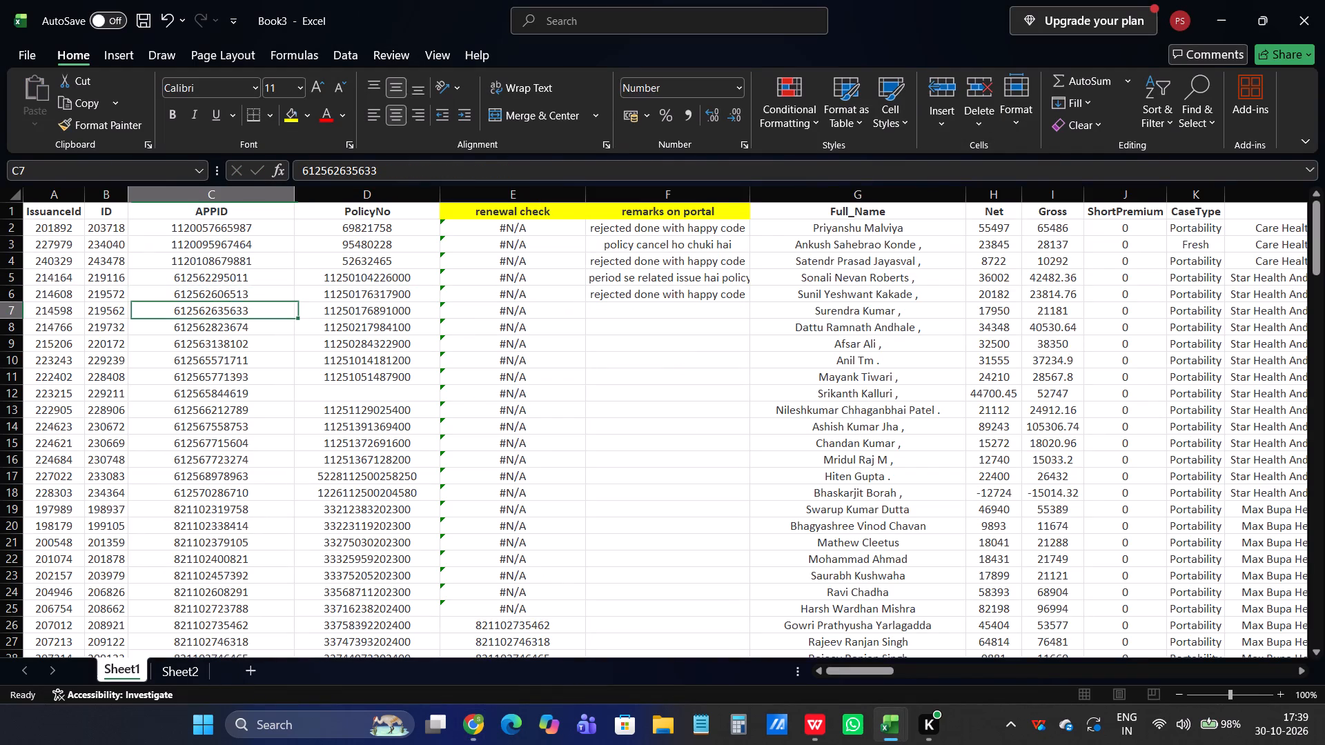
Search the portal's Entries Data page by Application ID using the APPID from row 7 of Sheet1, and examine the case's status and remarks.
key(ctrl+c)
key(alt+Tab)
scroll(478, 319, up, 15)
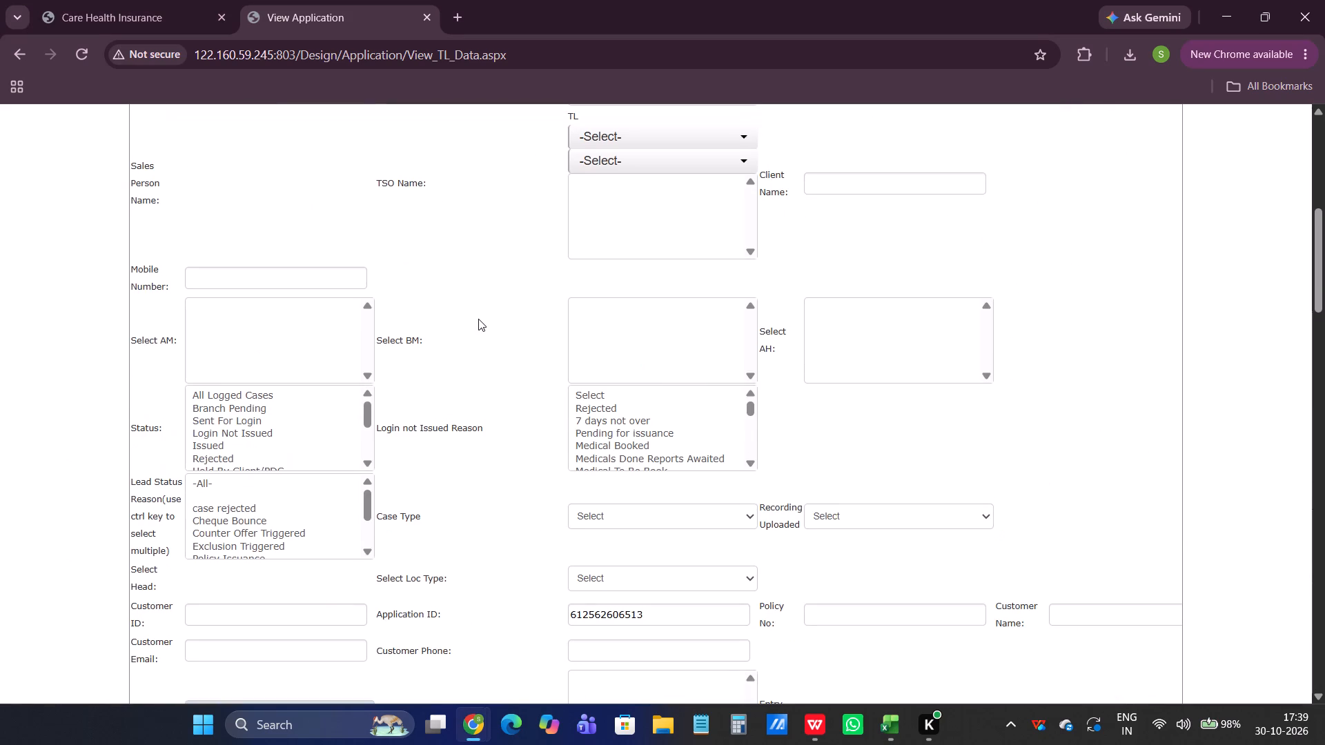
scroll(478, 319, down, 2)
double_click(585, 332)
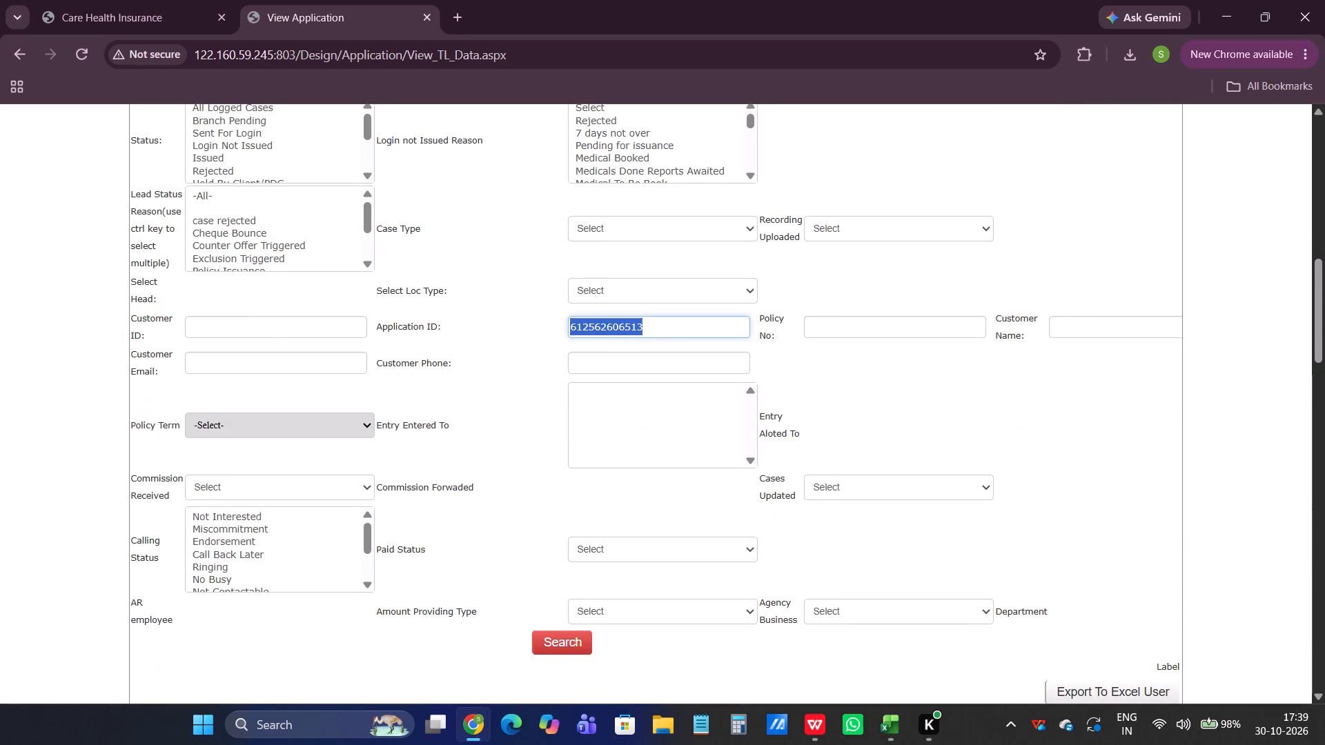
key(ctrl+v)
scroll(502, 357, down, 4)
scroll(545, 252, up, 2)
click(558, 362)
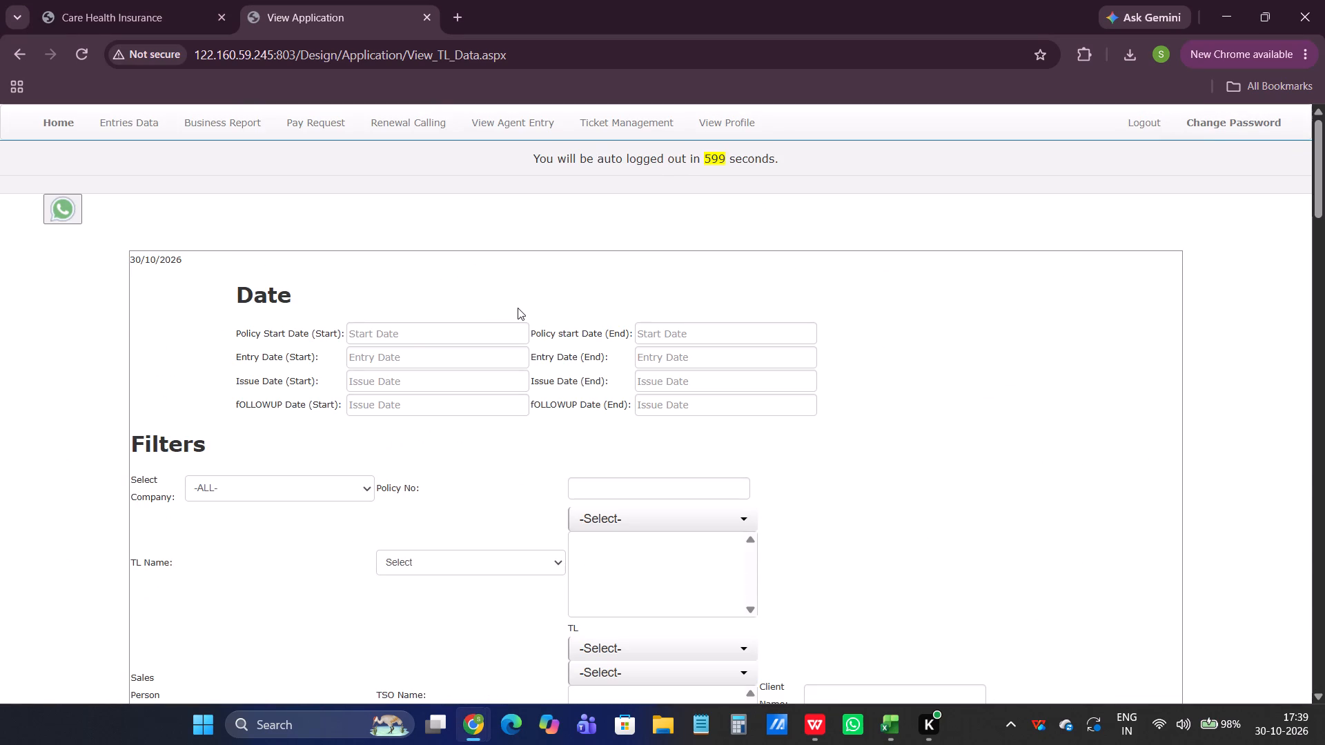
scroll(480, 285, down, 16)
scroll(471, 350, down, 9)
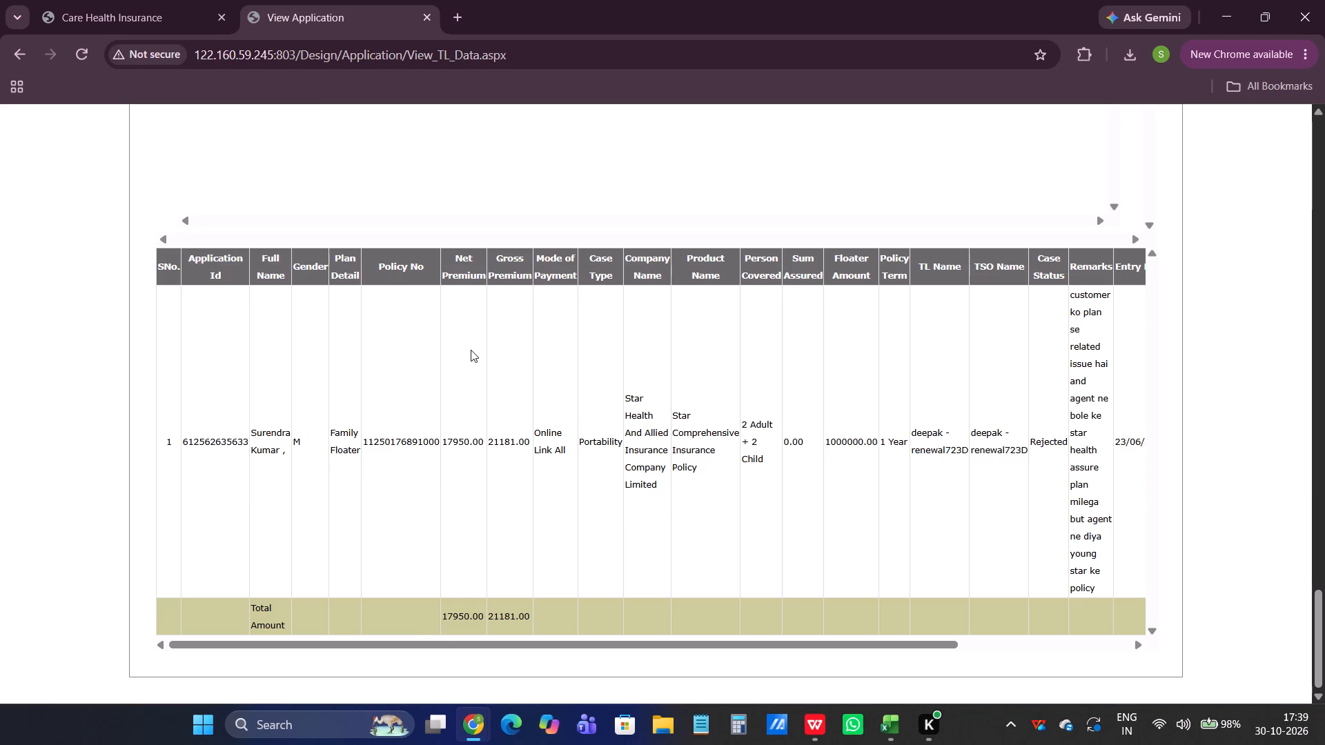
In Book3, enter "misguide policy cancel" as the portal remark for row 7 of Sheet1.
key(alt+Tab)
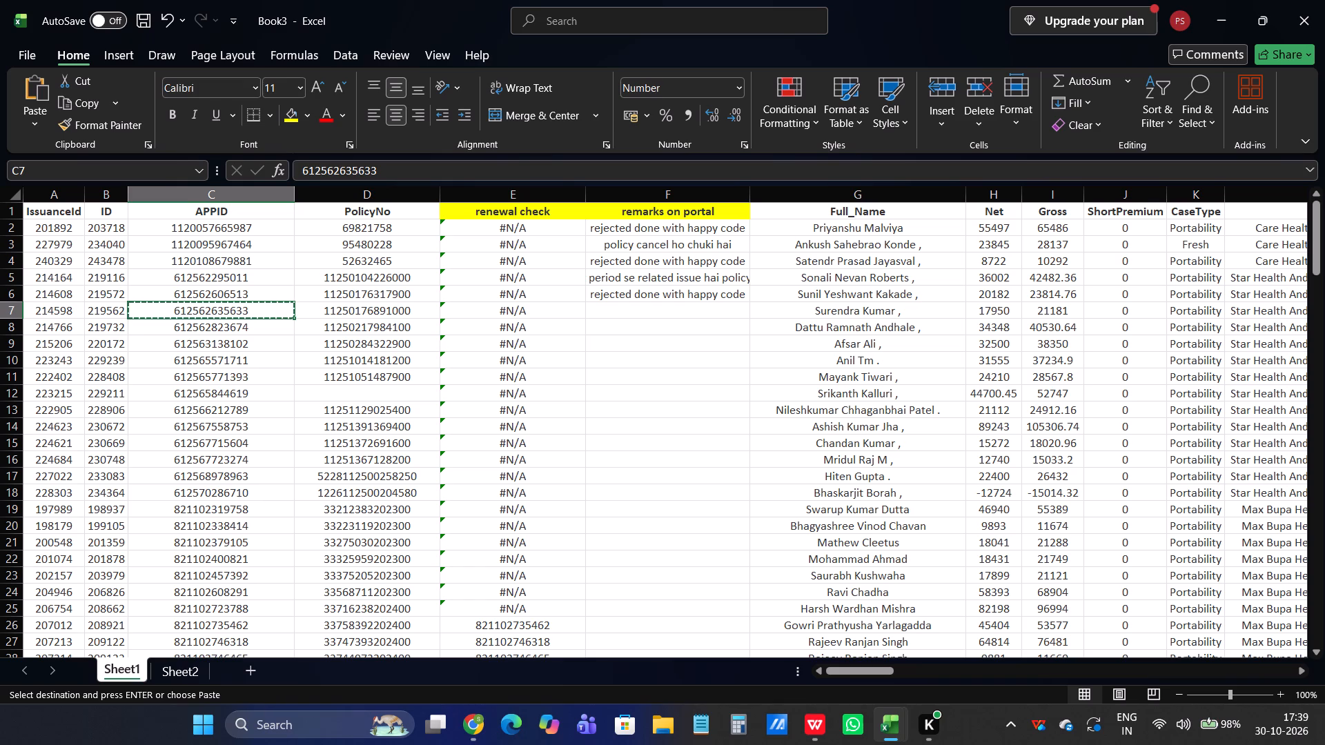
key(Tab)
key(Tab)
key(Tab)
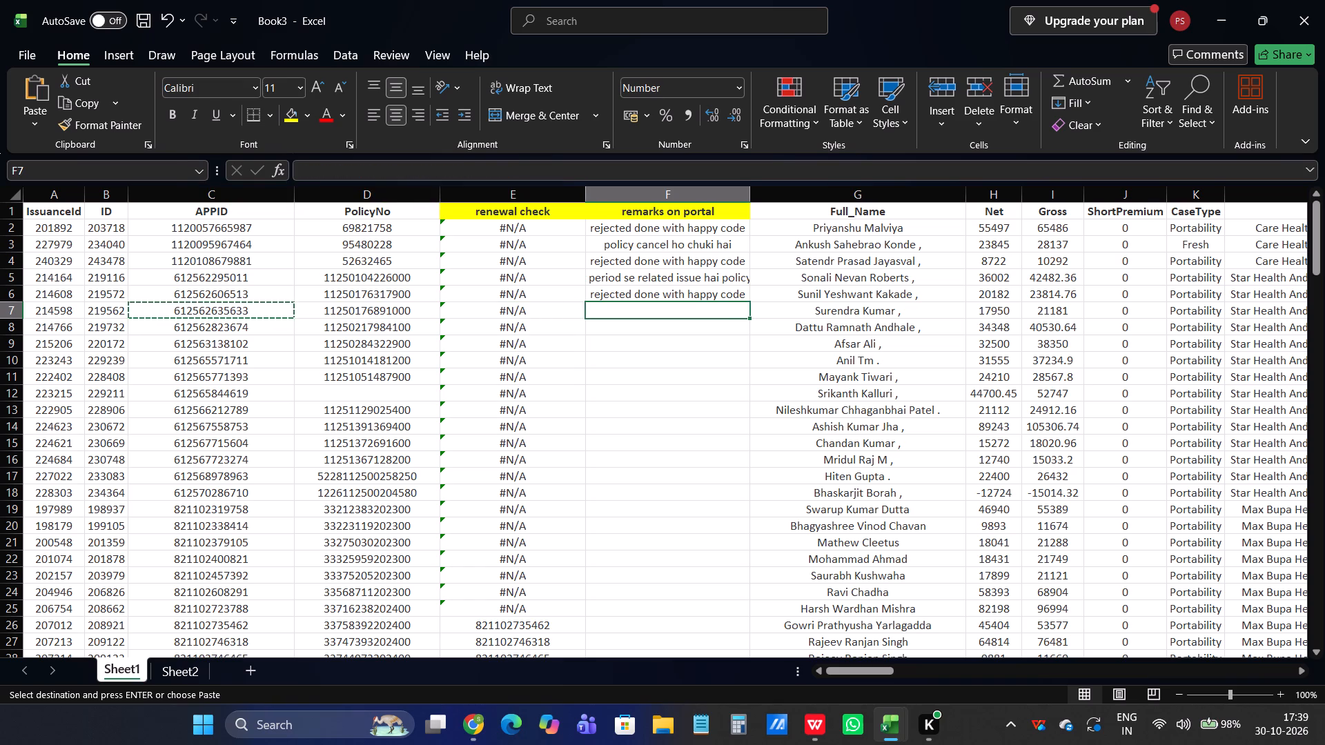
key(alt+Tab)
key(alt+Tab)
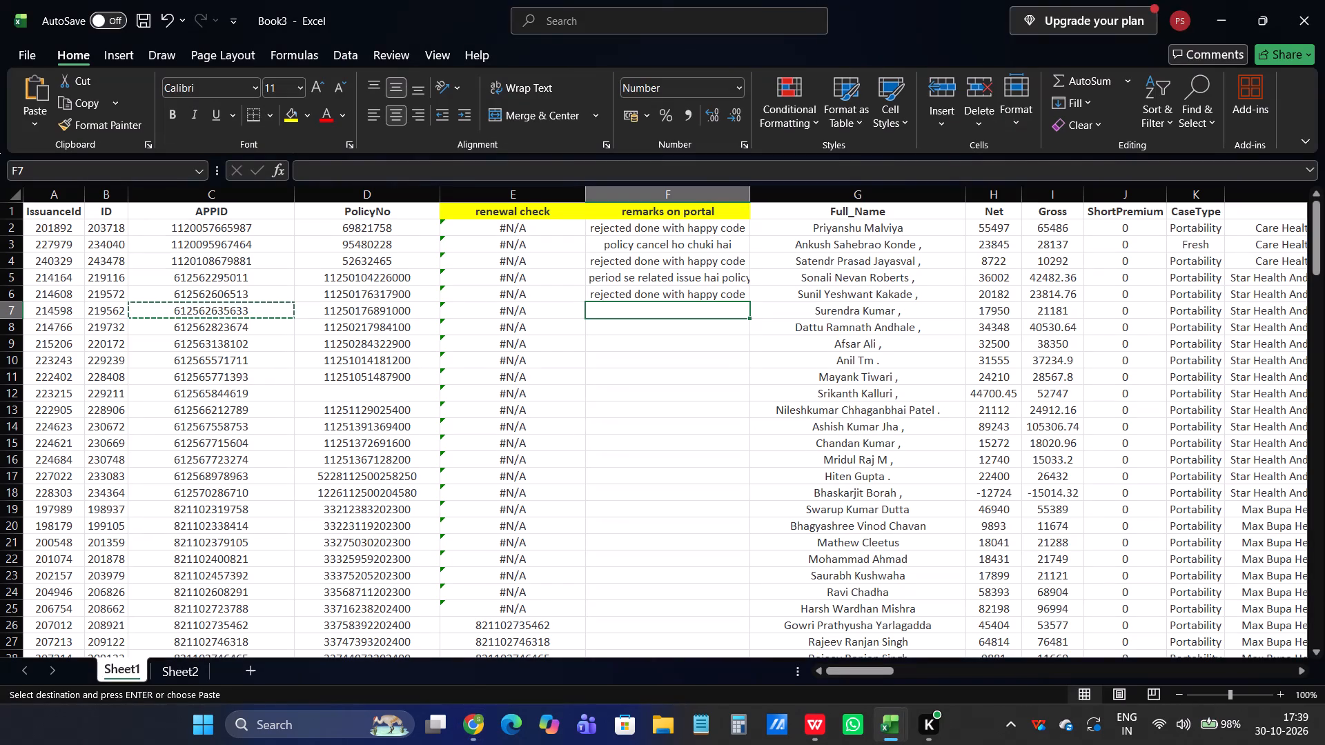
text(misguide)
key(space)
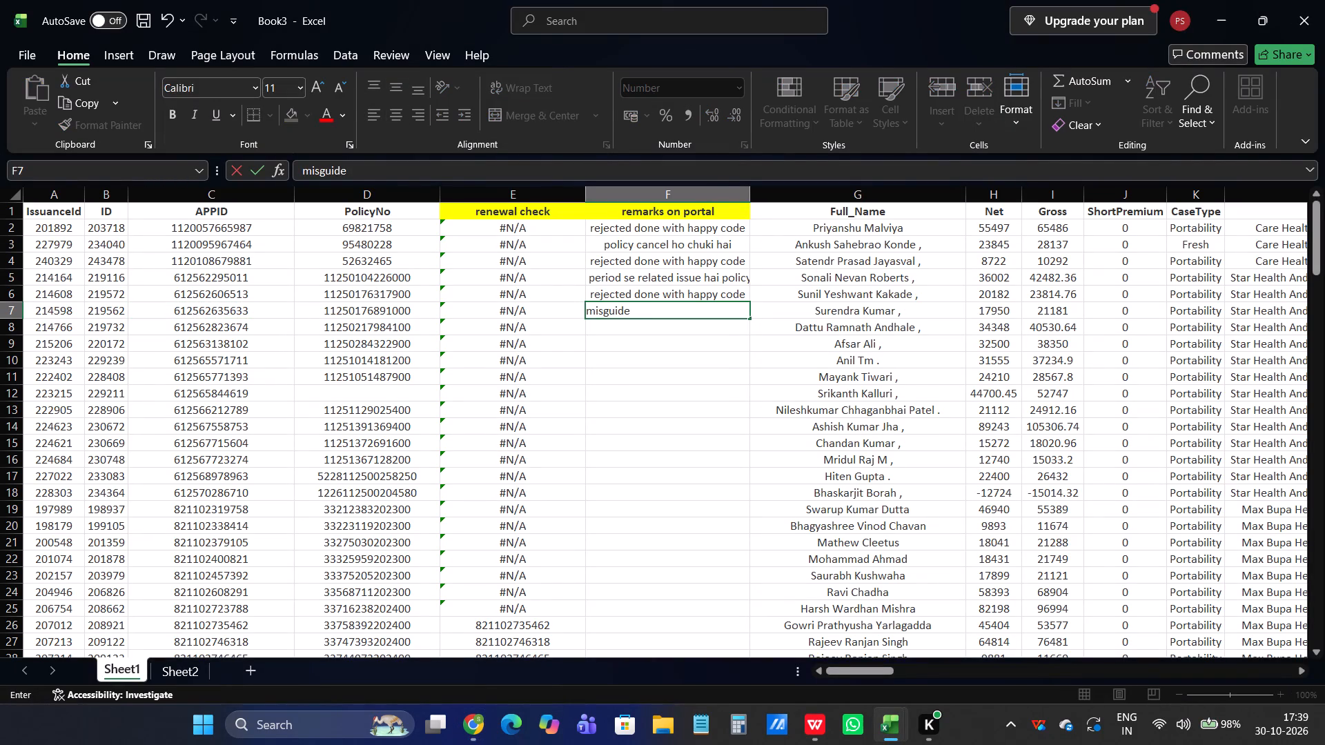
text(policy cancel)
key(Return)
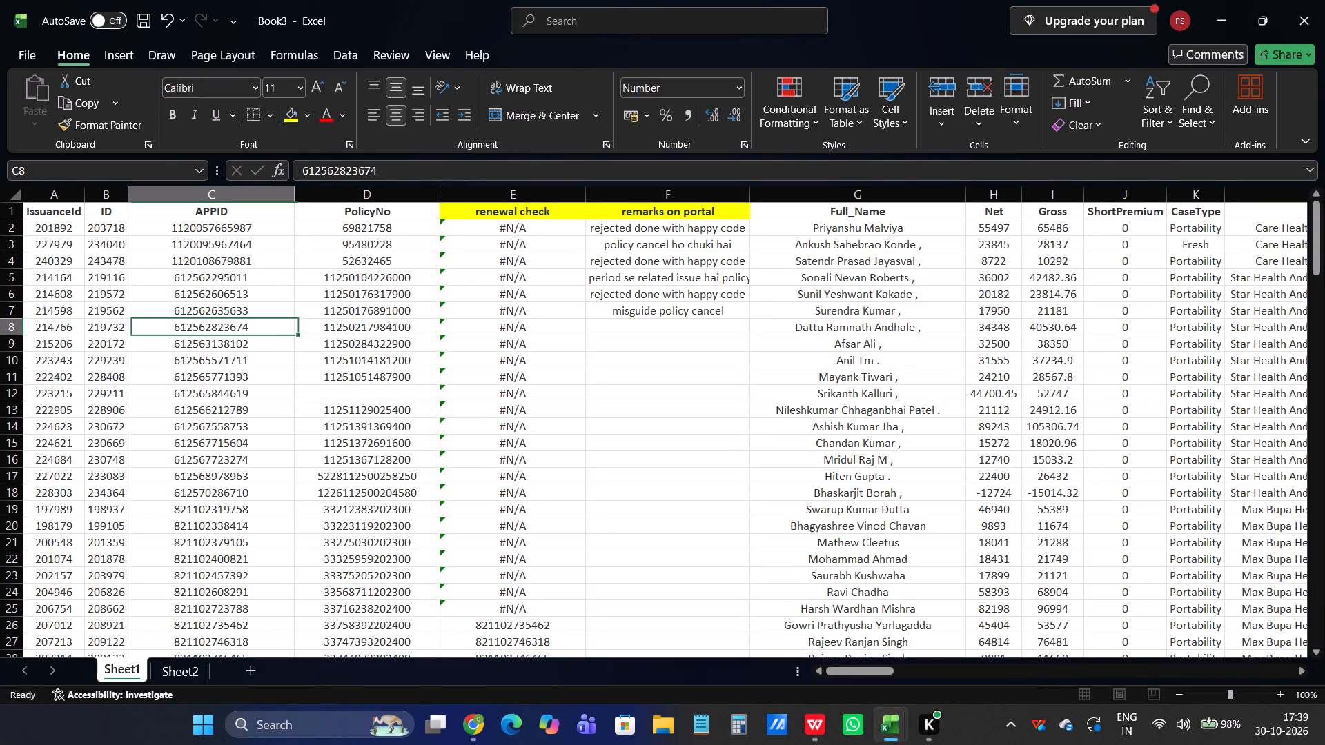
Copy the APPID from row 8 of Sheet1 for the portal lookup.
key(ctrl+c)
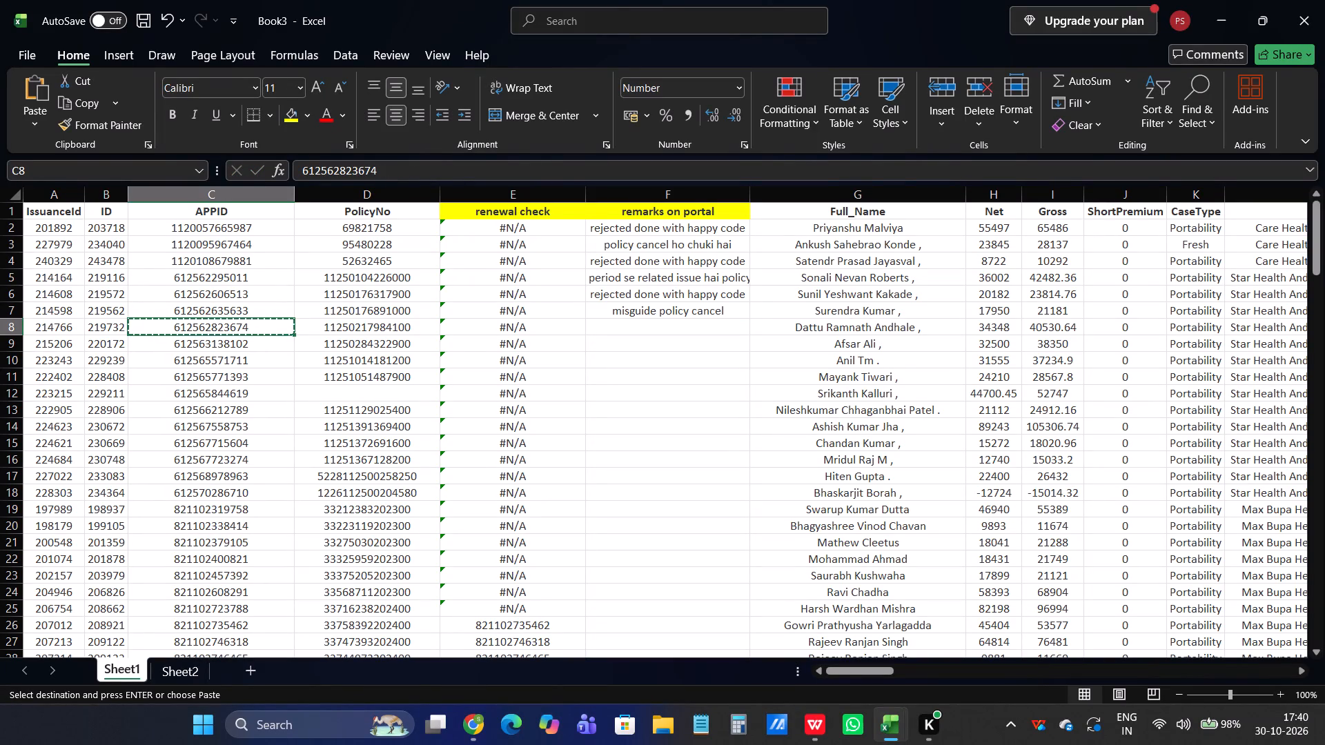
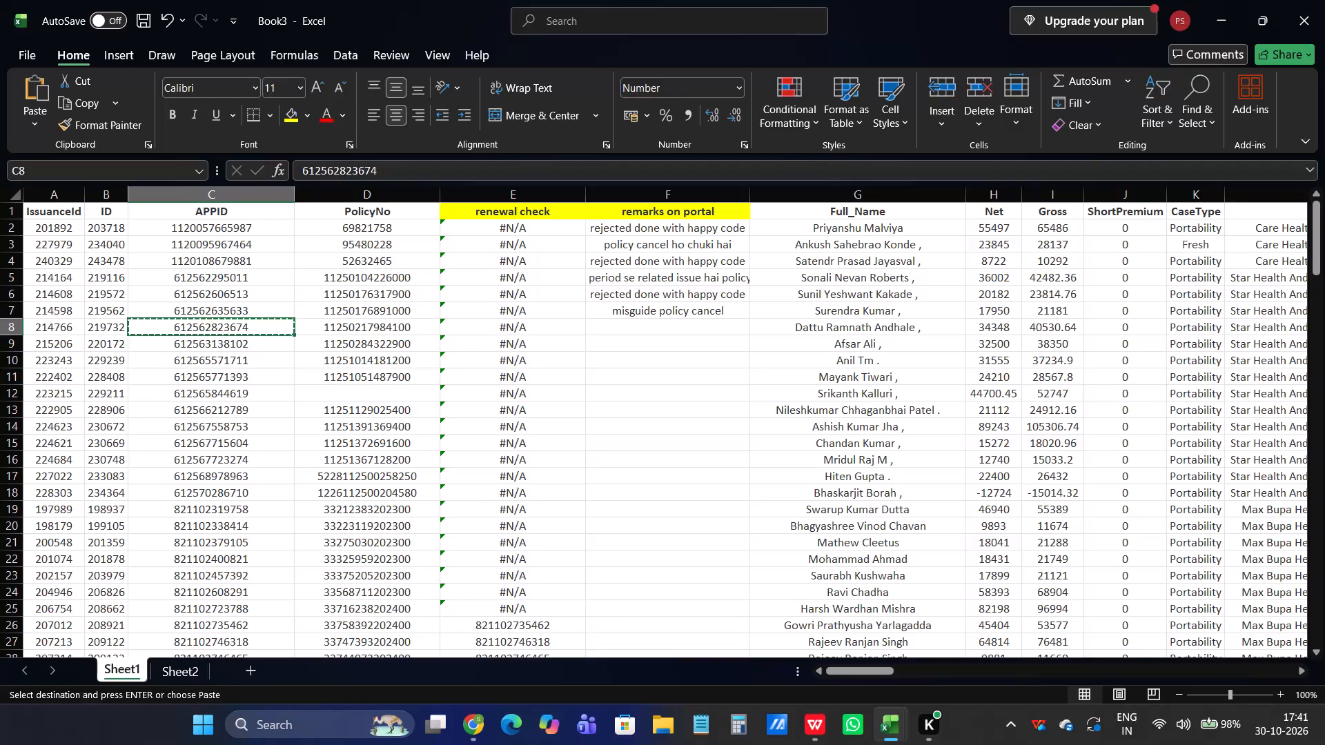
Switch to the insurance portal in Chrome and search the entries by Application ID using the copied APPID from row 8 of Sheet1.
key(alt+Tab)
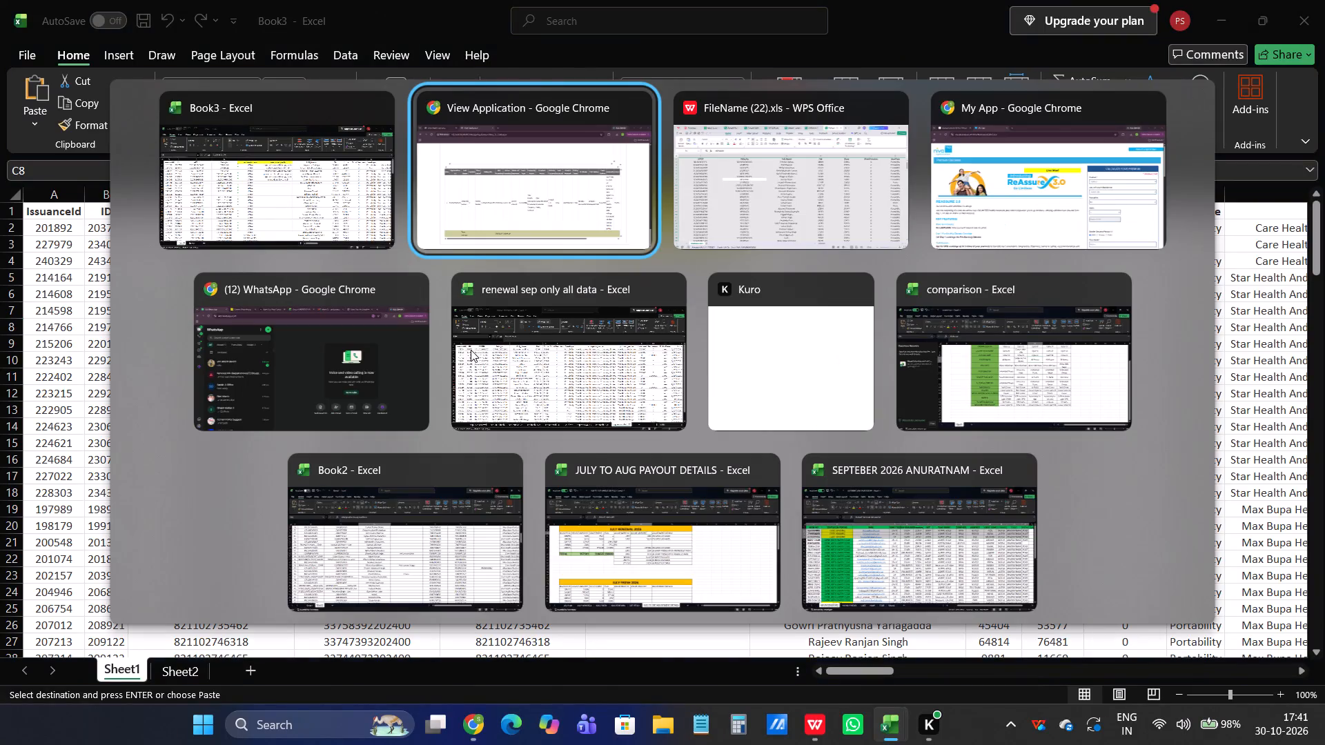
scroll(484, 375, up, 6)
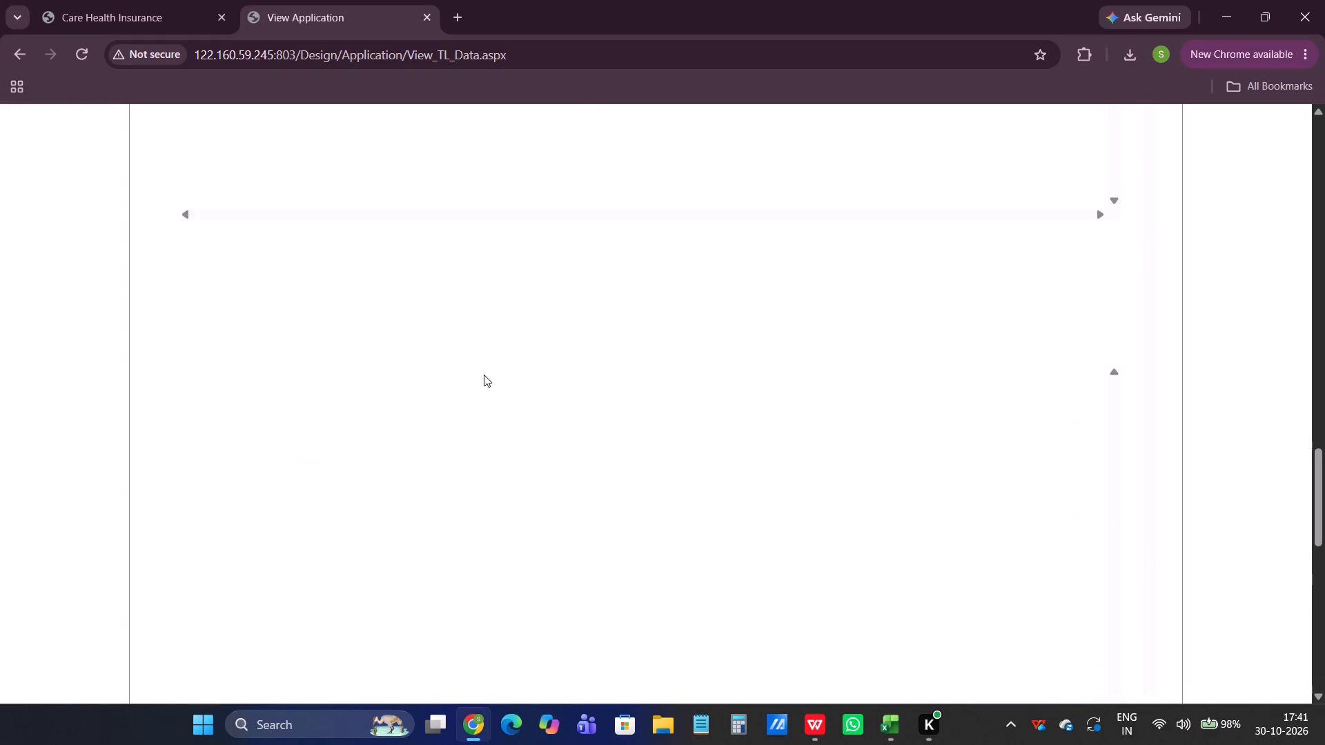
scroll(484, 375, up, 8)
triple_click(604, 272)
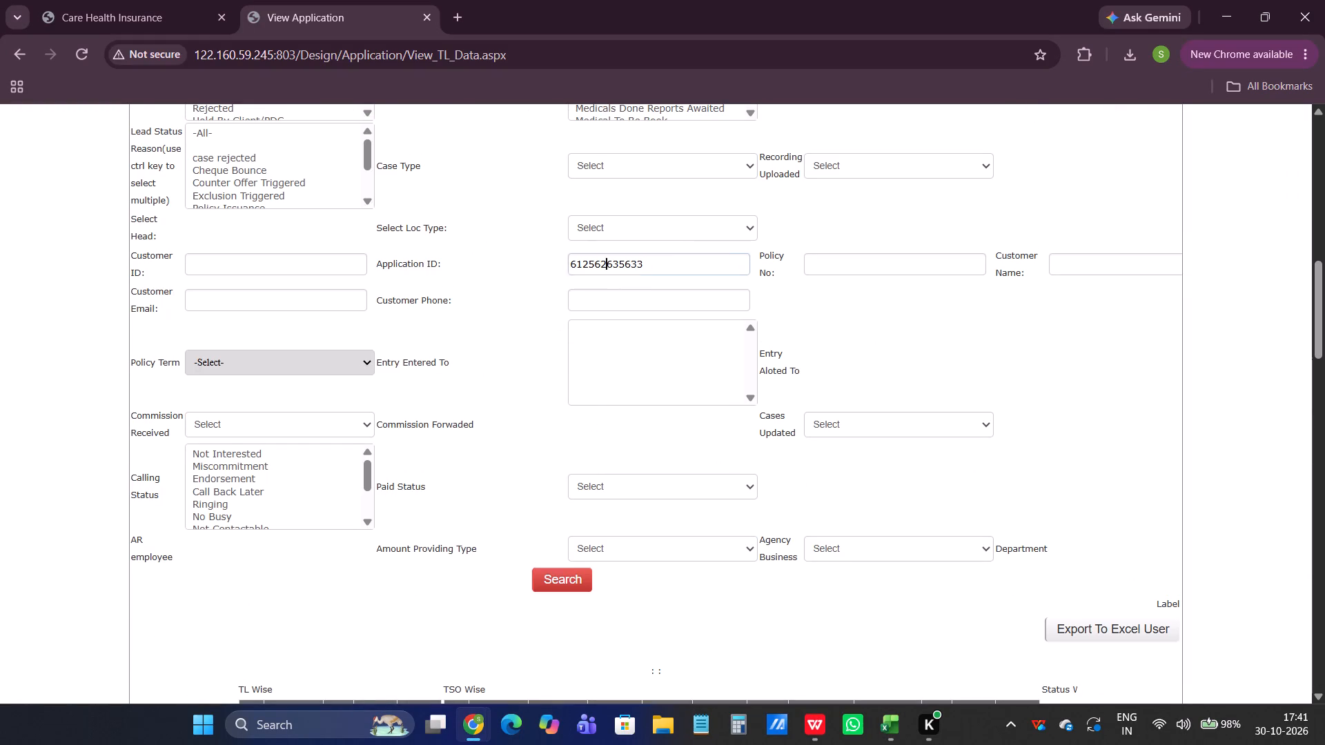
key(ctrl+v)
scroll(536, 306, down, 2)
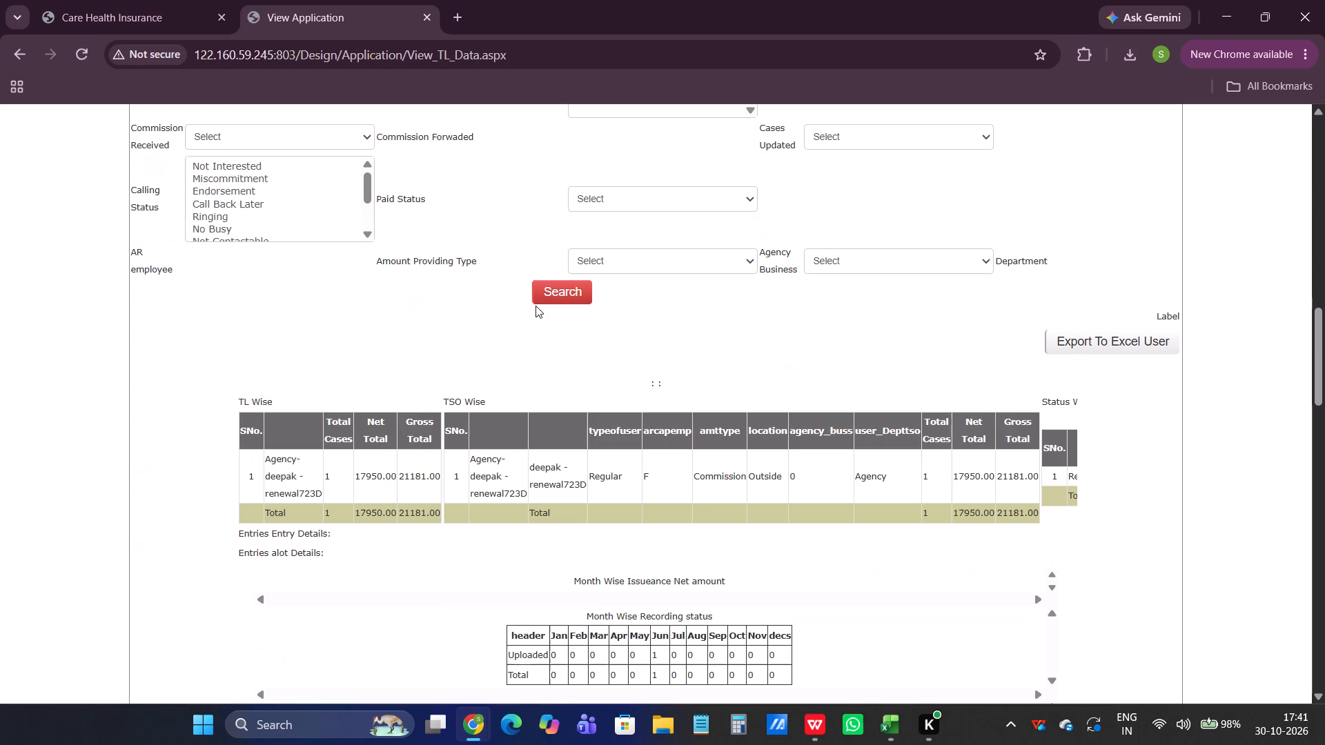
click(539, 304)
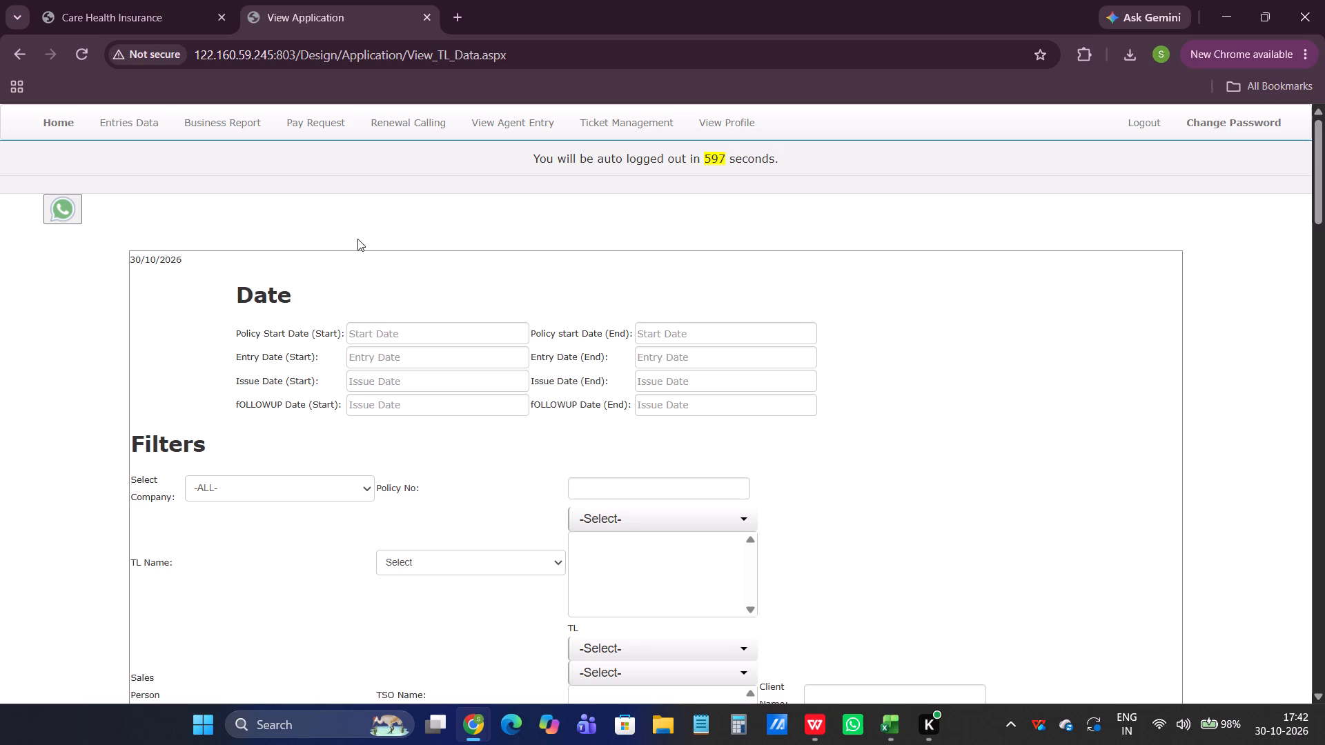
click(300, 301)
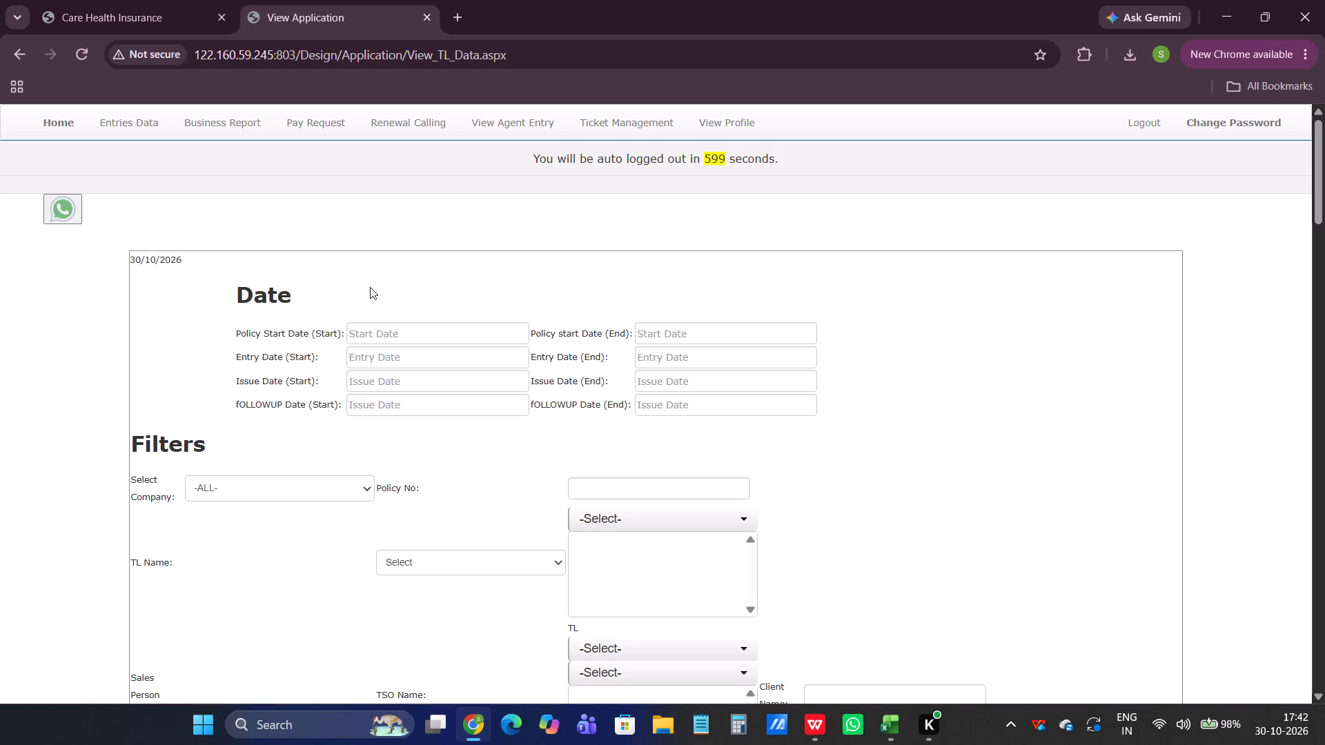
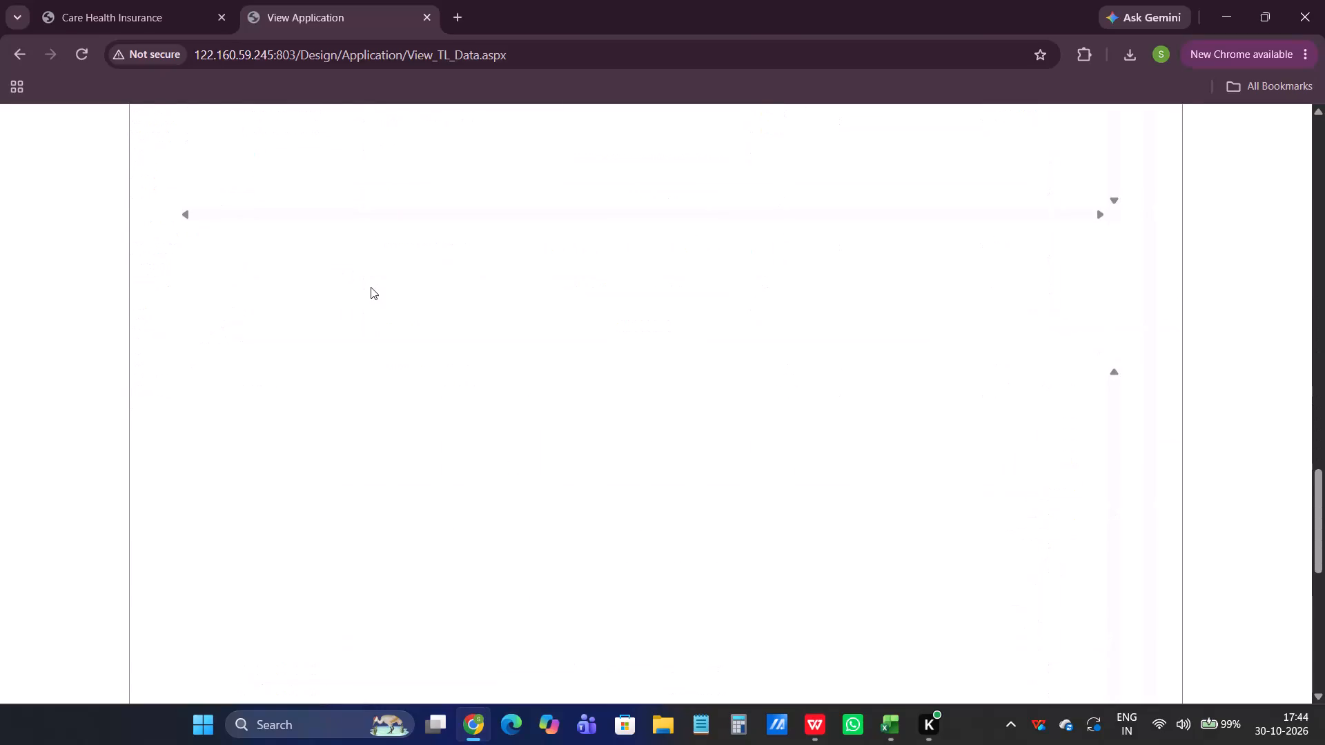
Switch to Book3 in Excel and enter "number busy rejected" as the row 8 remark in the "remarks on portal" column.
scroll(371, 287, down, 11)
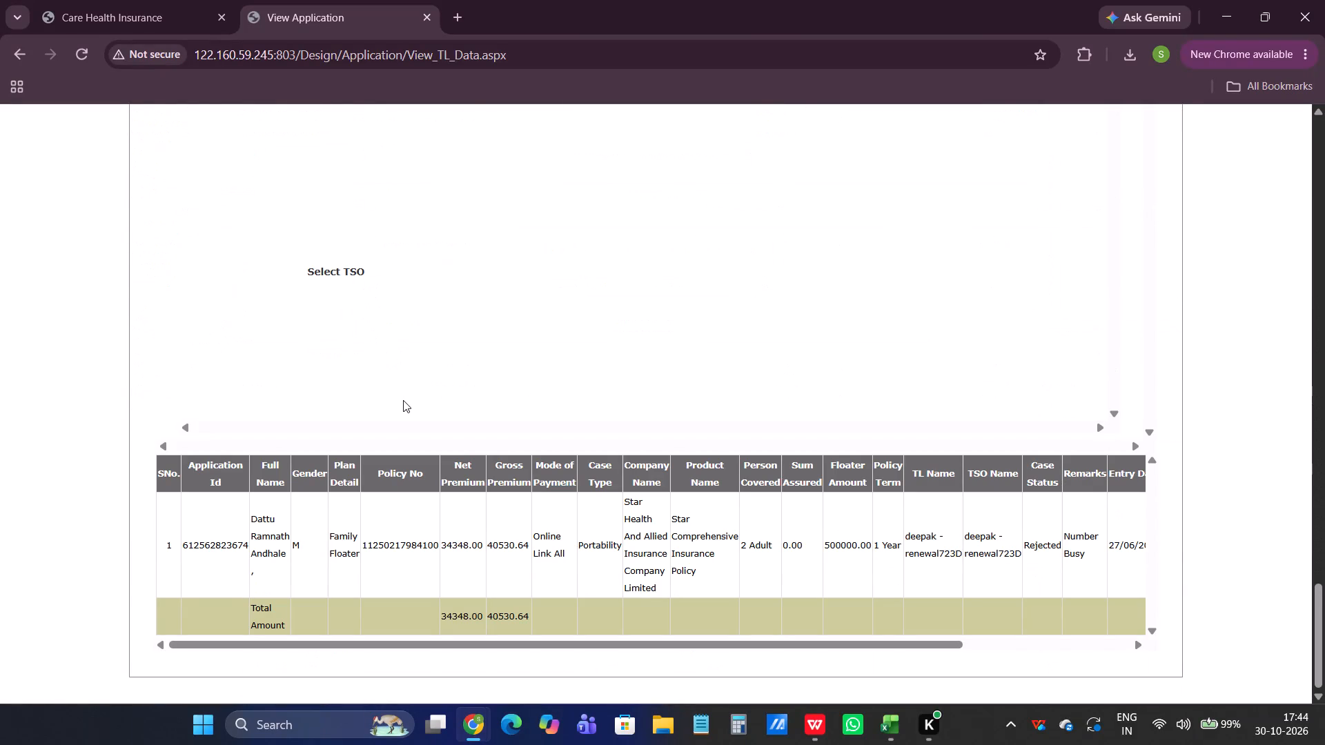
key(alt+Tab)
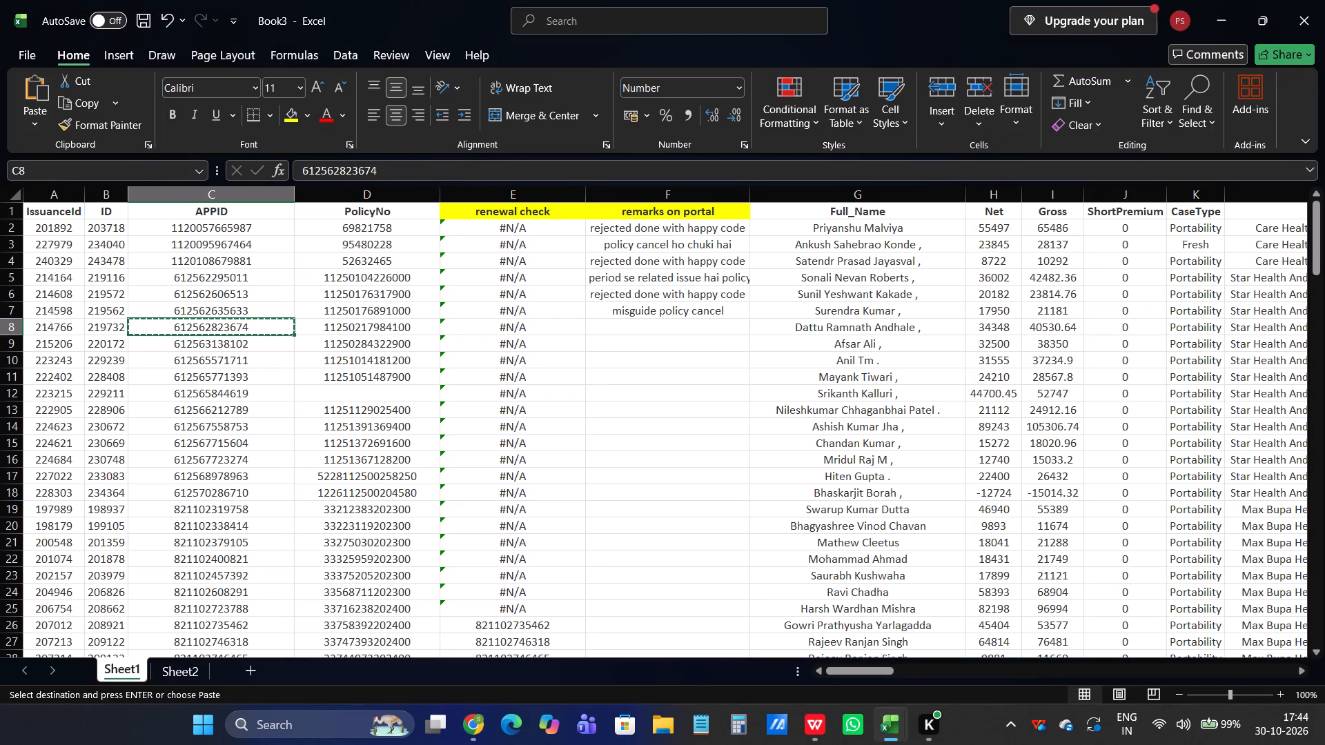
key(Tab)
key(Tab)
key(Tab)
text(nub)
key(BackSpace)
text(nber busy)
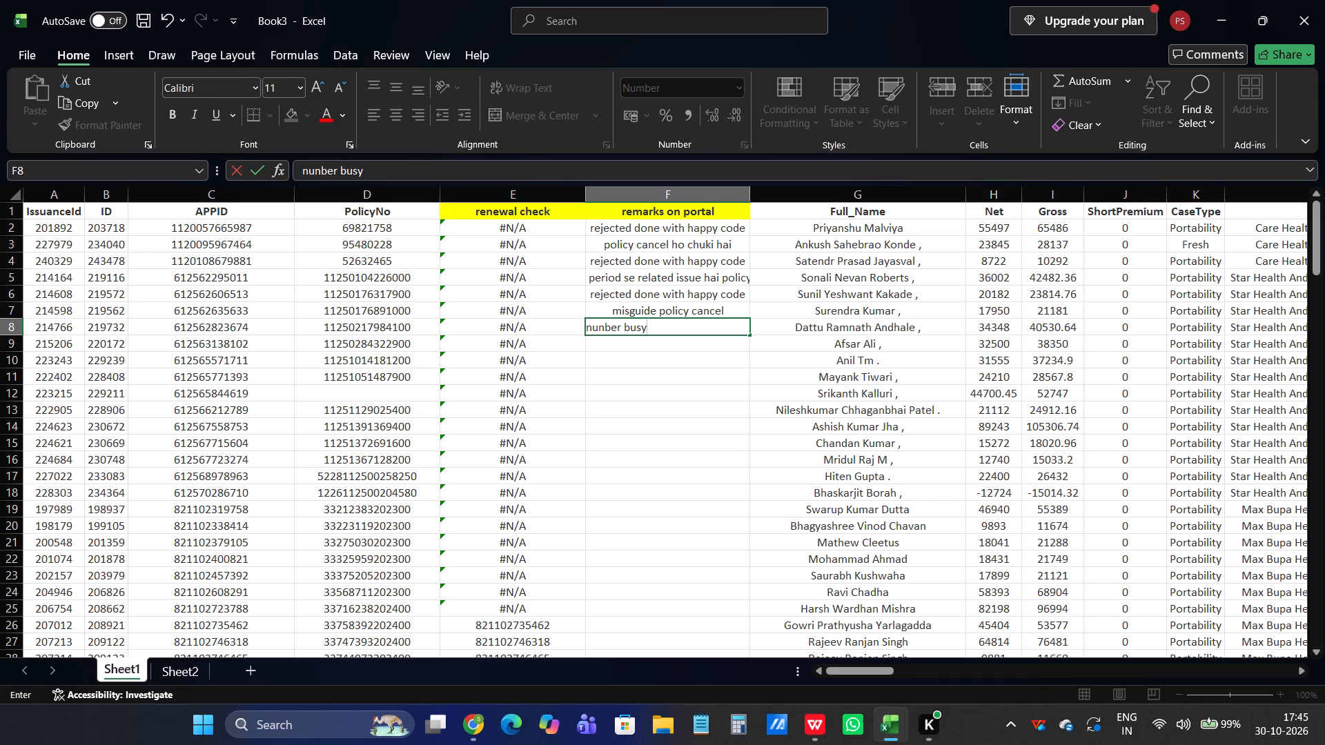
key(F2)
key(Left)
key(Left)
key(Left)
key(Left)
key(Left)
key(Left)
key(Left)
key(Left)
key(Left)
key(Right)
key(BackSpace)
key(m)
key(Right)
key(Right)
key(Right)
key(Right)
key(Right)
key(Right)
key(Right)
key(Right)
key(Right)
key(Right)
key(Right)
key(Right)
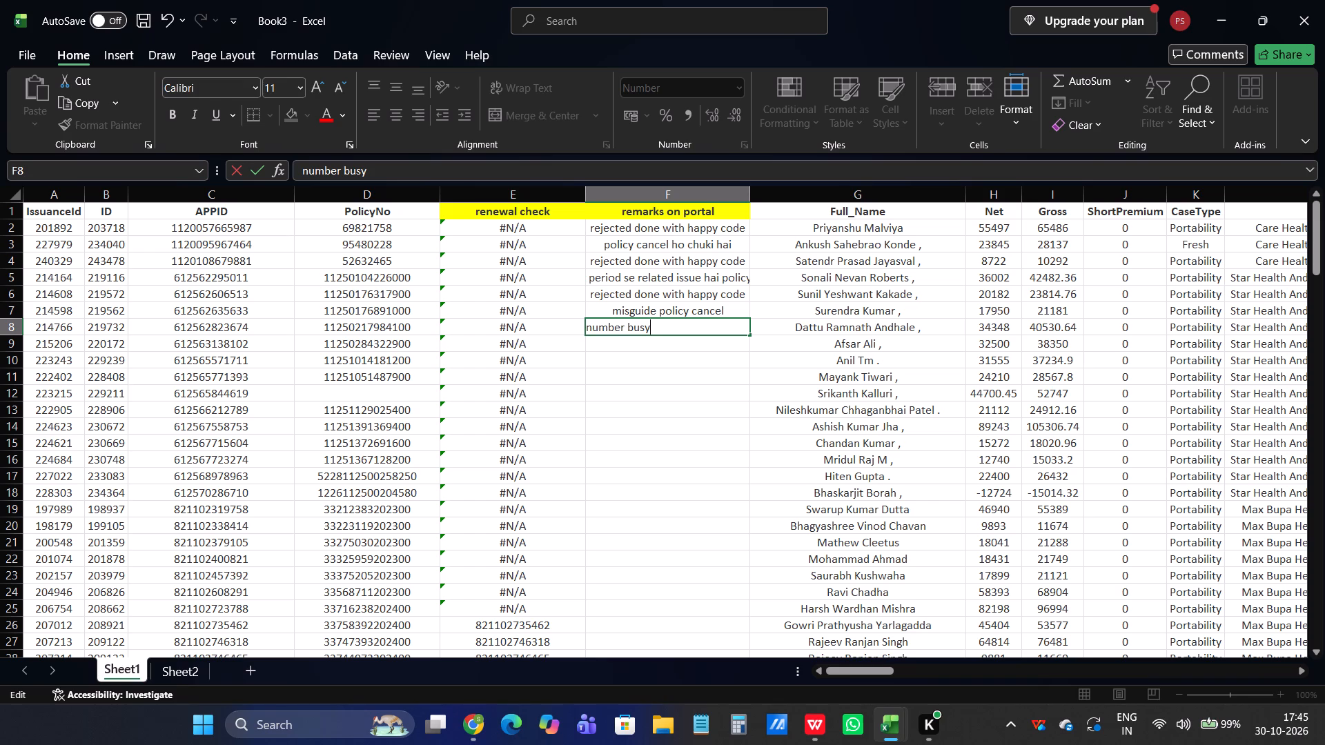
key(space)
text(rejected)
key(Return)
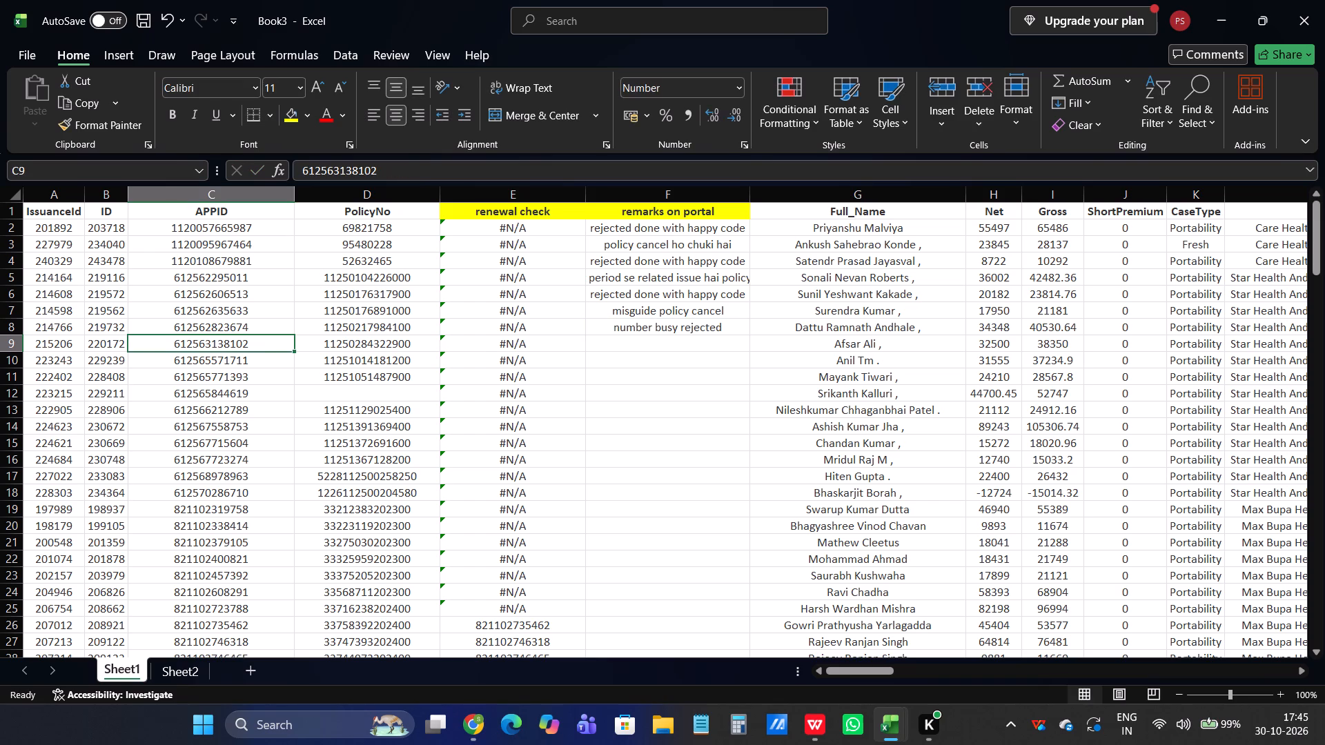
Copy the APPID from row 9, switch to the insurance portal in Chrome, and search the entries by that Application ID.
key(ctrl+c)
key(alt+Tab)
scroll(403, 400, up, 9)
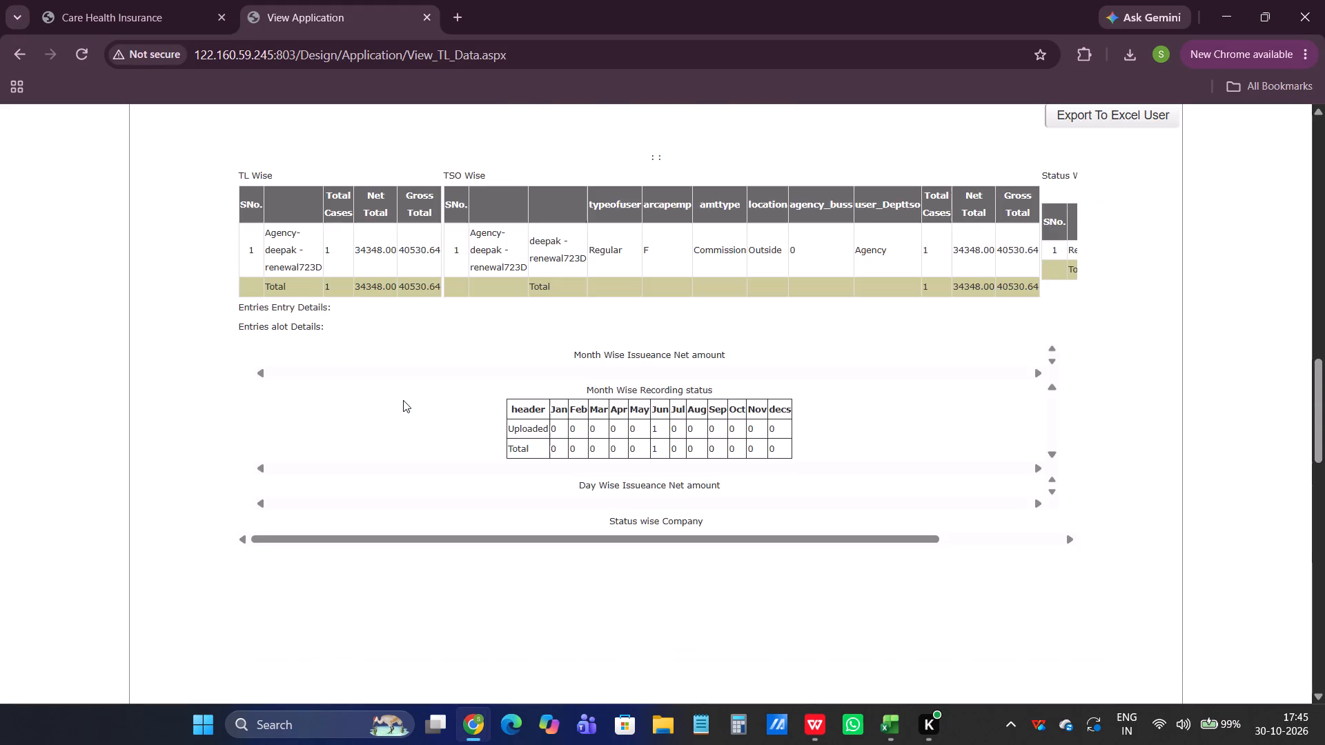
scroll(403, 400, up, 5)
double_click(609, 478)
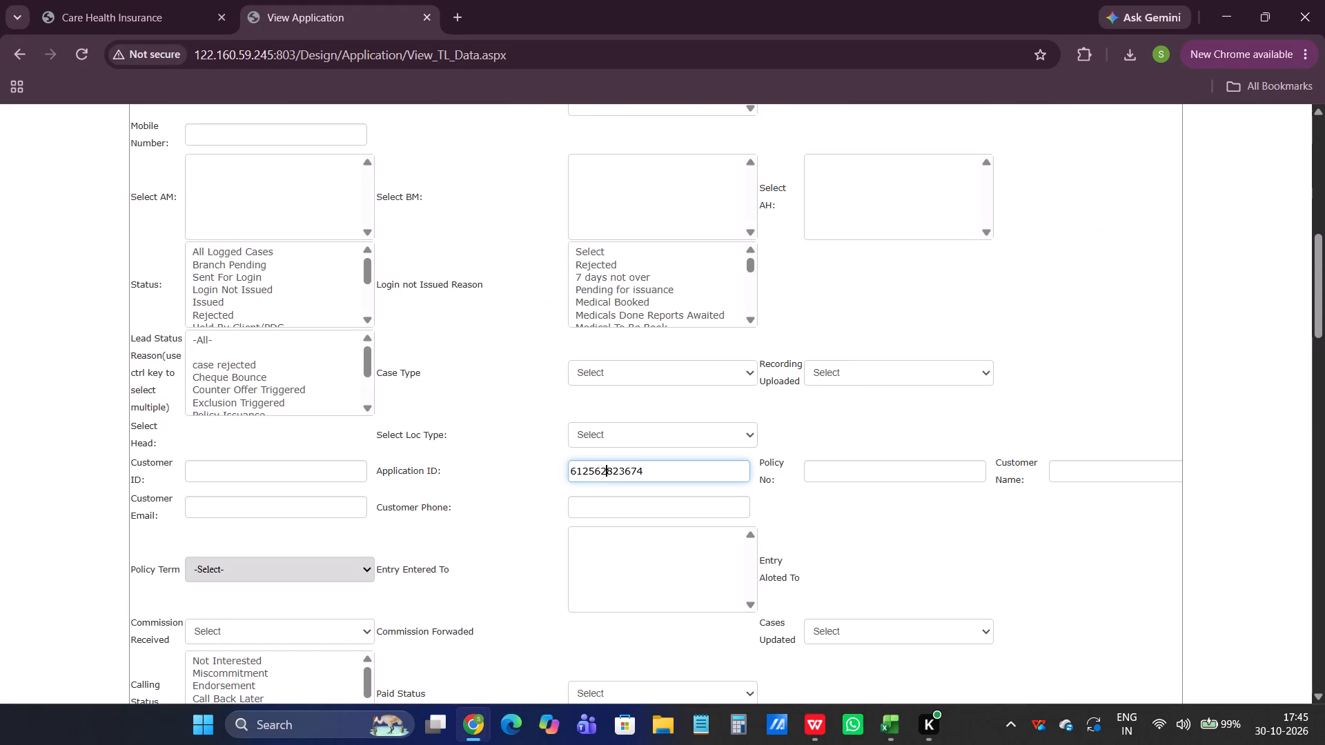
double_click(608, 476)
key(ctrl+v)
scroll(501, 473, down, 2)
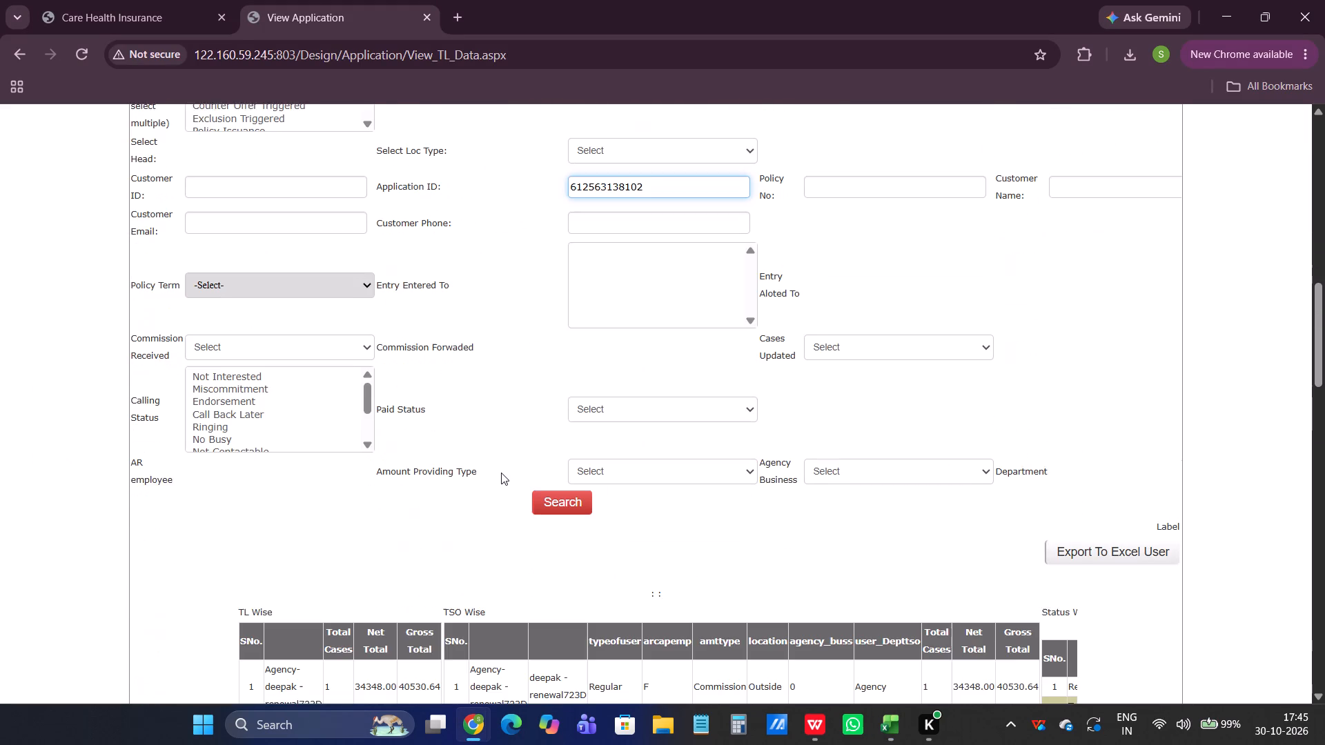
click(545, 508)
scroll(515, 356, down, 20)
scroll(515, 356, down, 5)
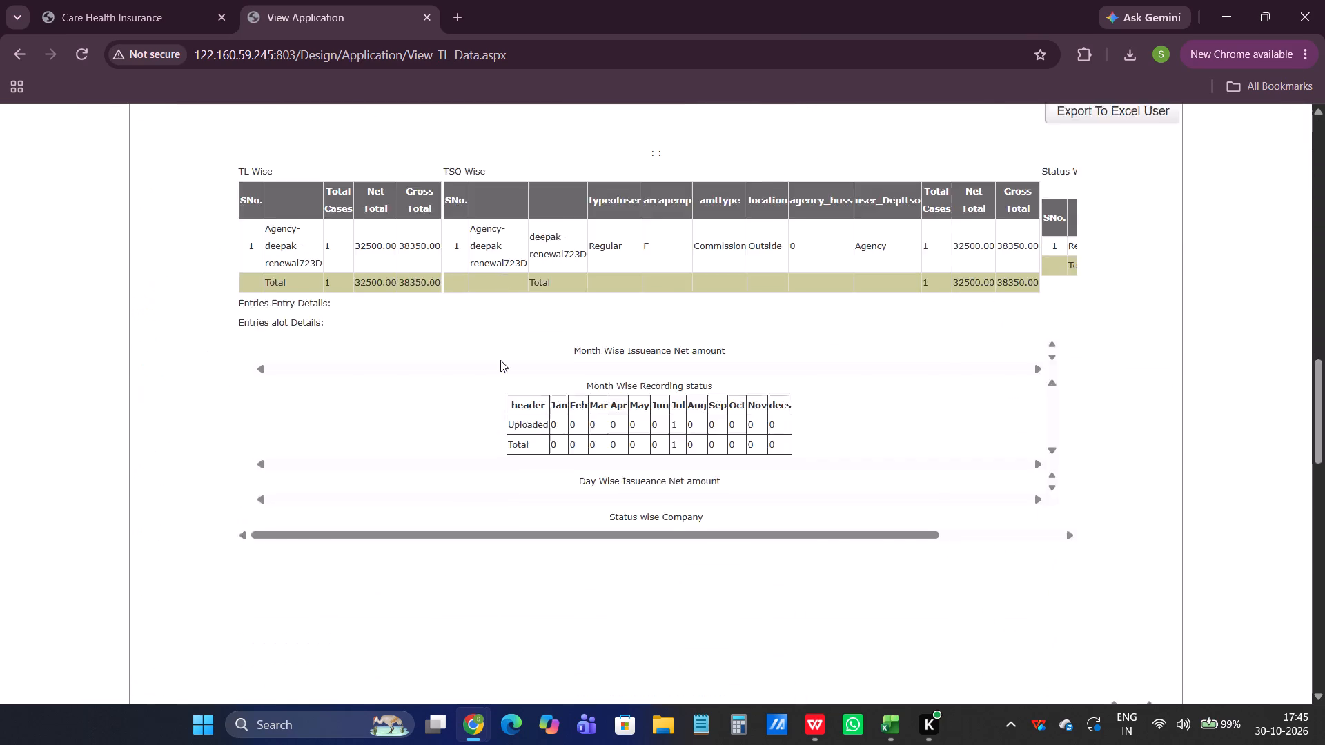
scroll(500, 360, down, 11)
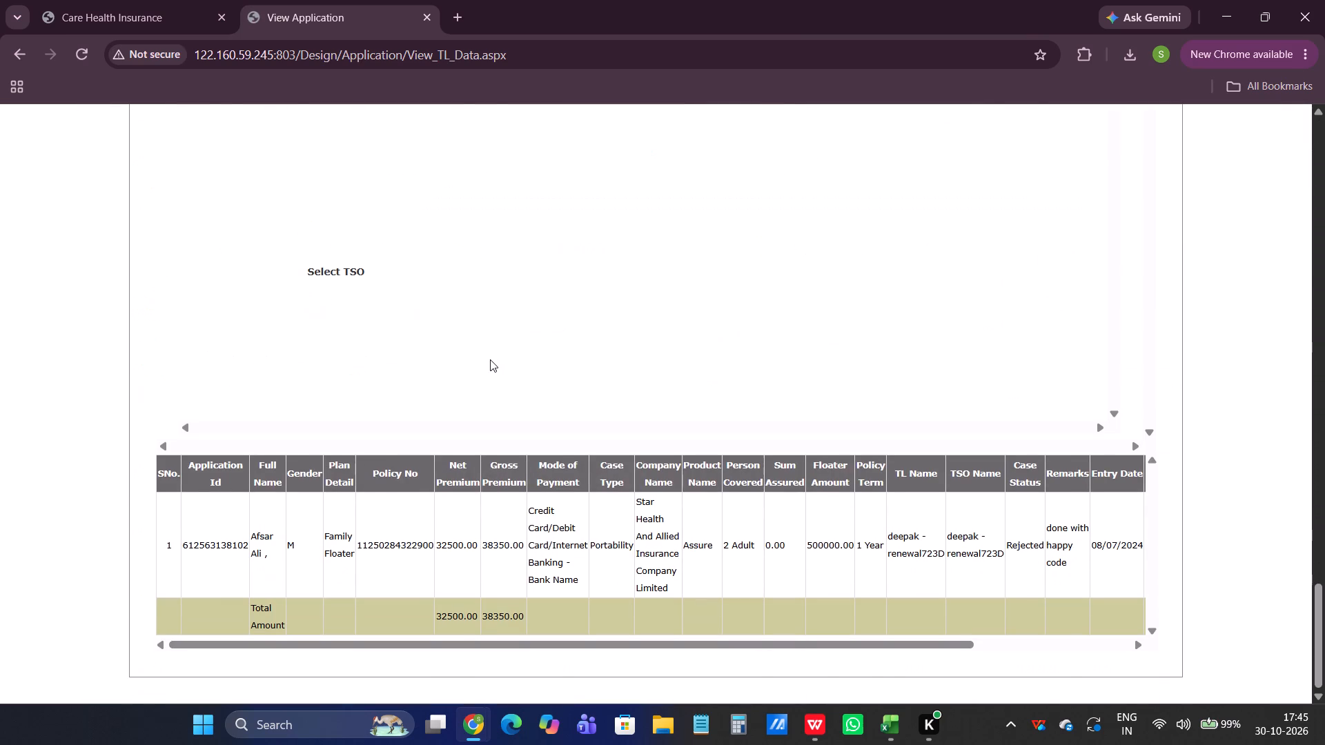
Switch to Book3 in Excel and enter "rejected done with happy code" as the row 9 portal remark.
key(alt+Tab)
key(Tab)
key(Tab)
key(Tab)
text(re)
key(Return)
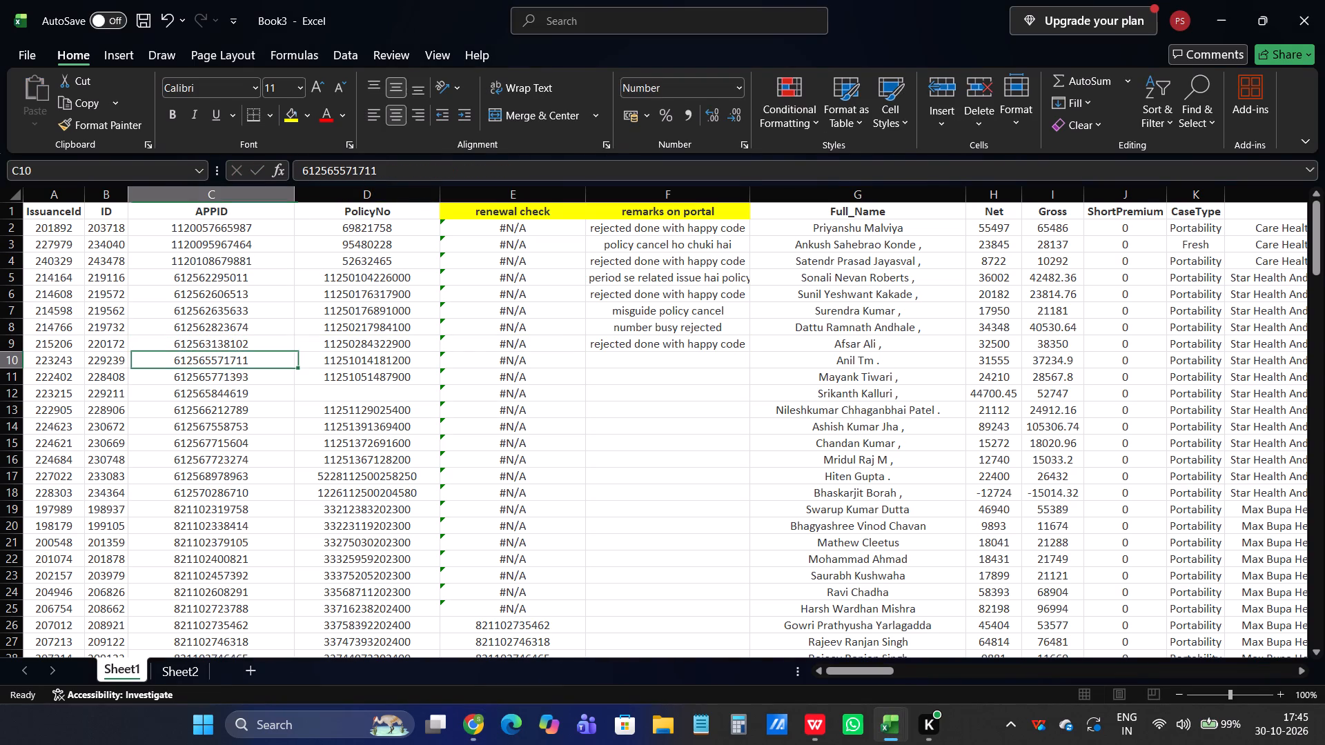
Copy the APPID from row 10, switch to the insurance portal in Chrome, and search the entries by that Application ID.
key(ctrl+c)
key(alt+Tab)
scroll(490, 359, up, 12)
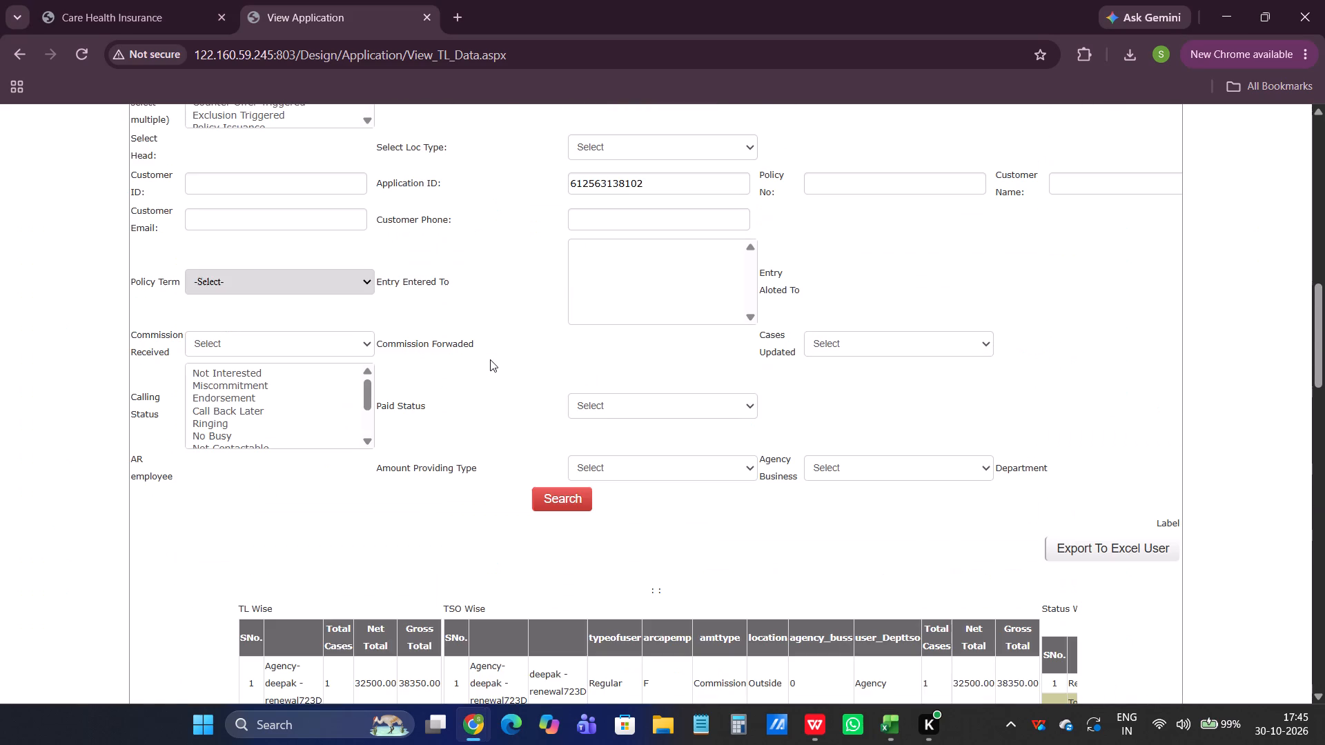
double_click(622, 185)
key(ctrl+v)
scroll(529, 228, down, 2)
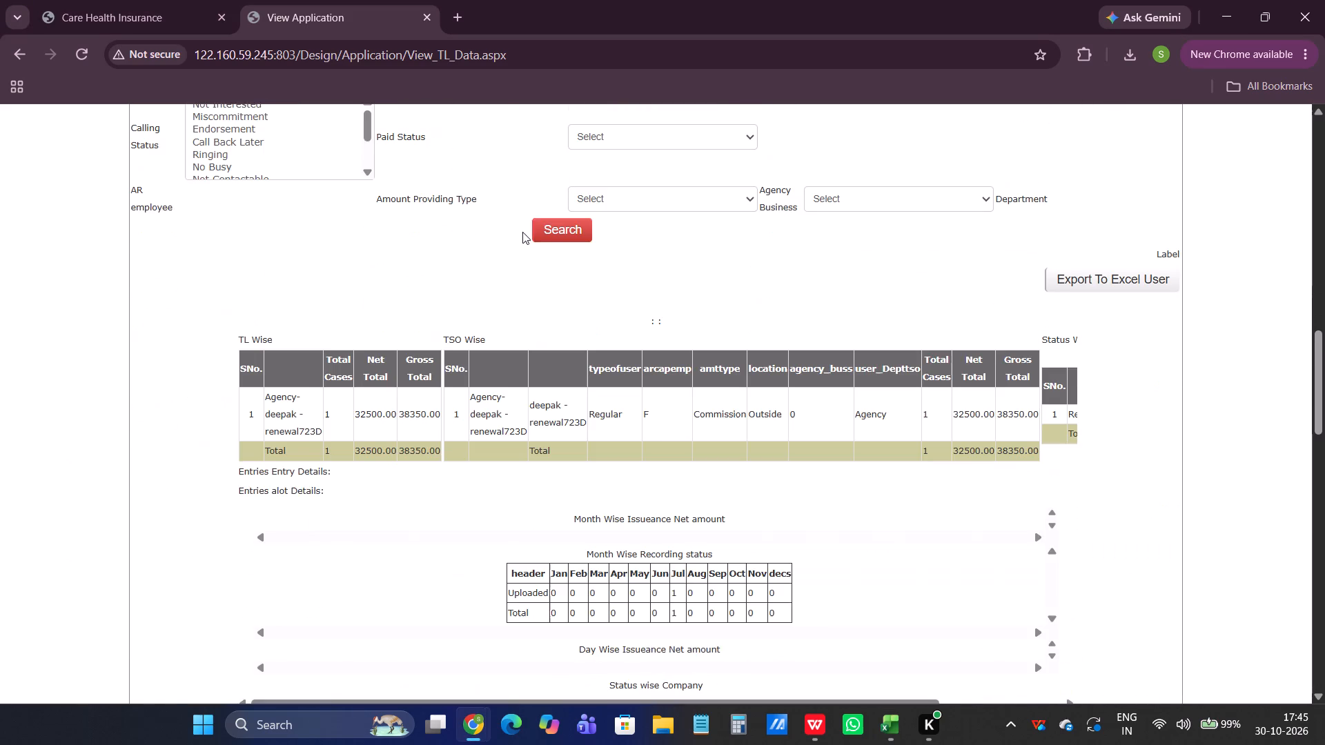
click(531, 220)
click(546, 219)
scroll(471, 246, down, 18)
scroll(469, 291, down, 6)
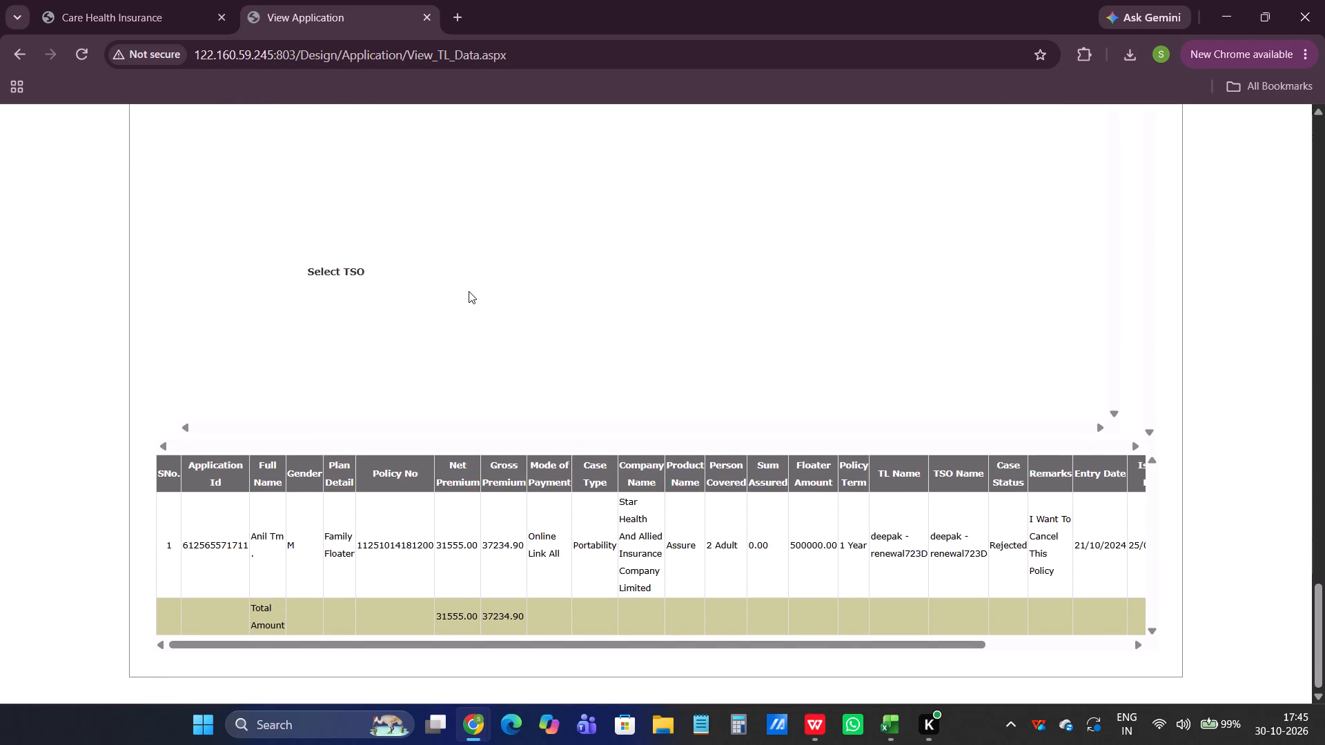
Switch to Book3 in Excel and enter "I want to cancel this policy" as the row 10 portal remark.
key(alt+Tab)
key(Tab)
key(Tab)
key(Tab)
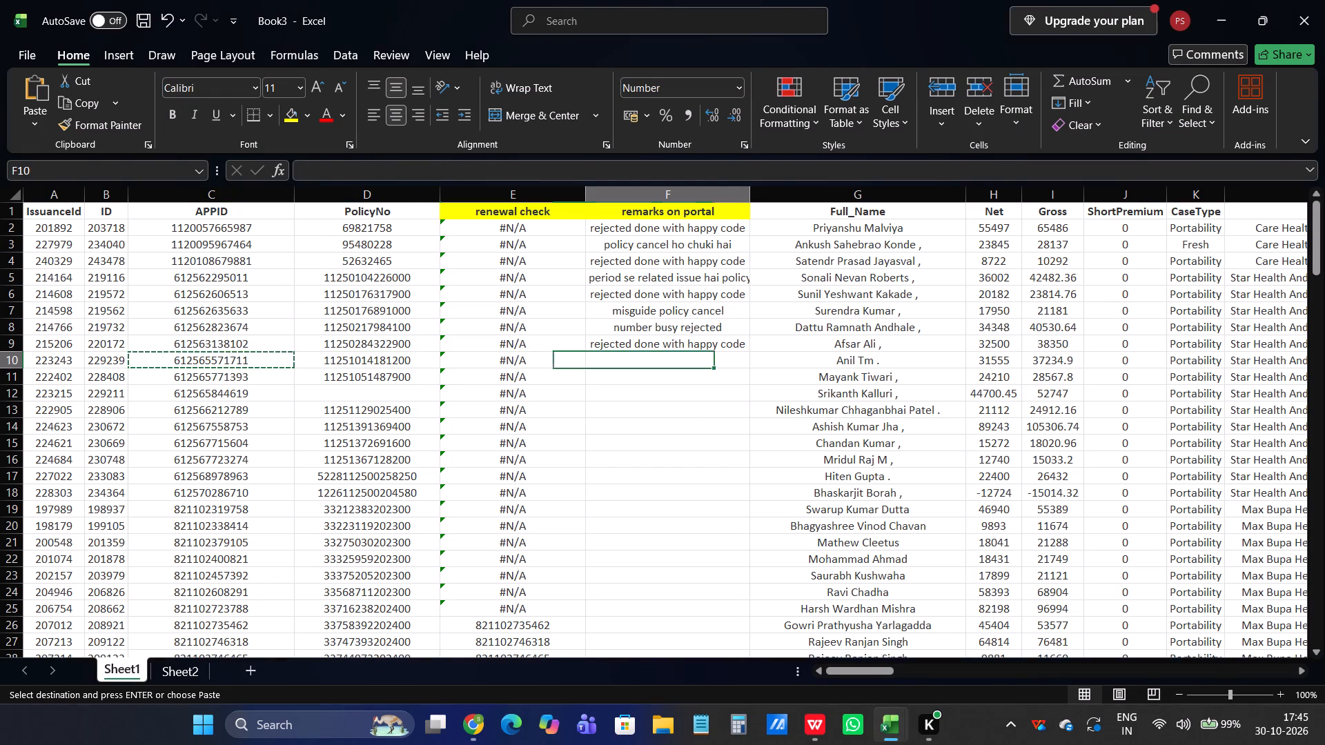
text(i want to cancel thus)
key(space)
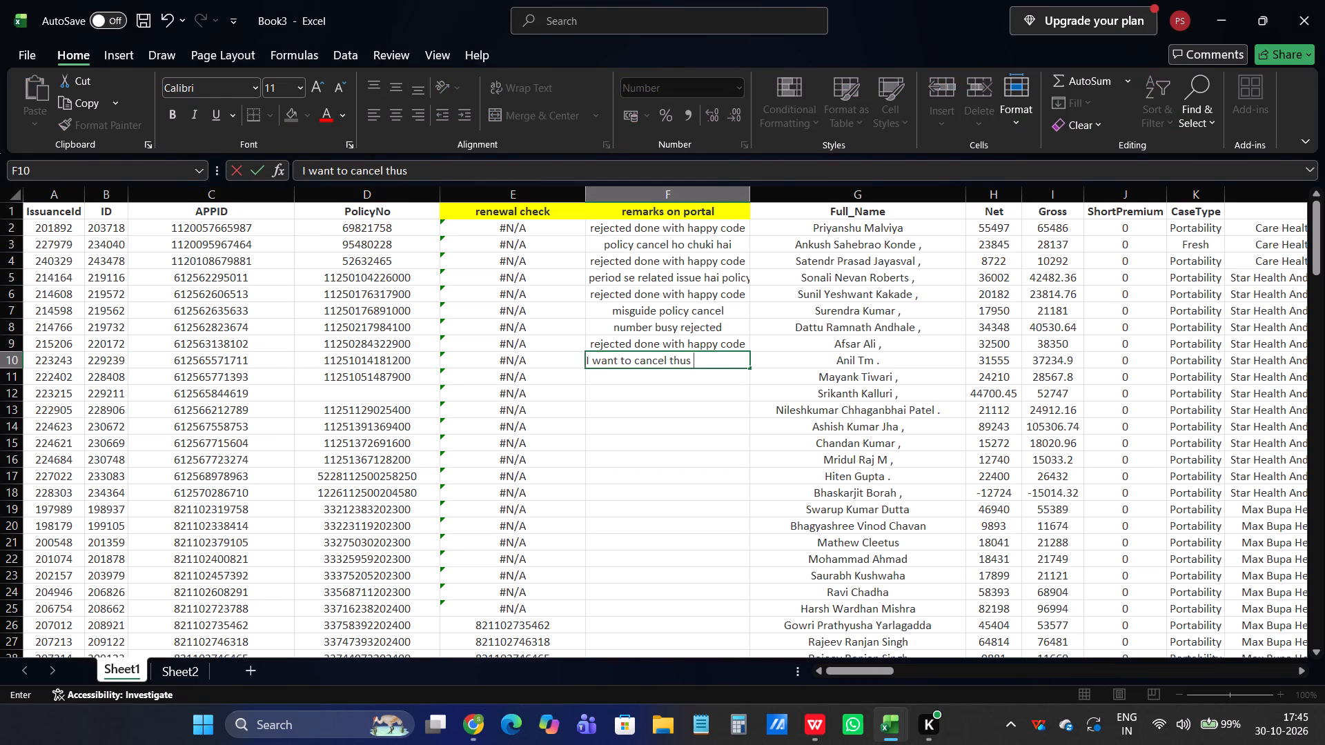
key(BackSpace)
key(BackSpace)
key(BackSpace)
text(is policy)
key(Return)
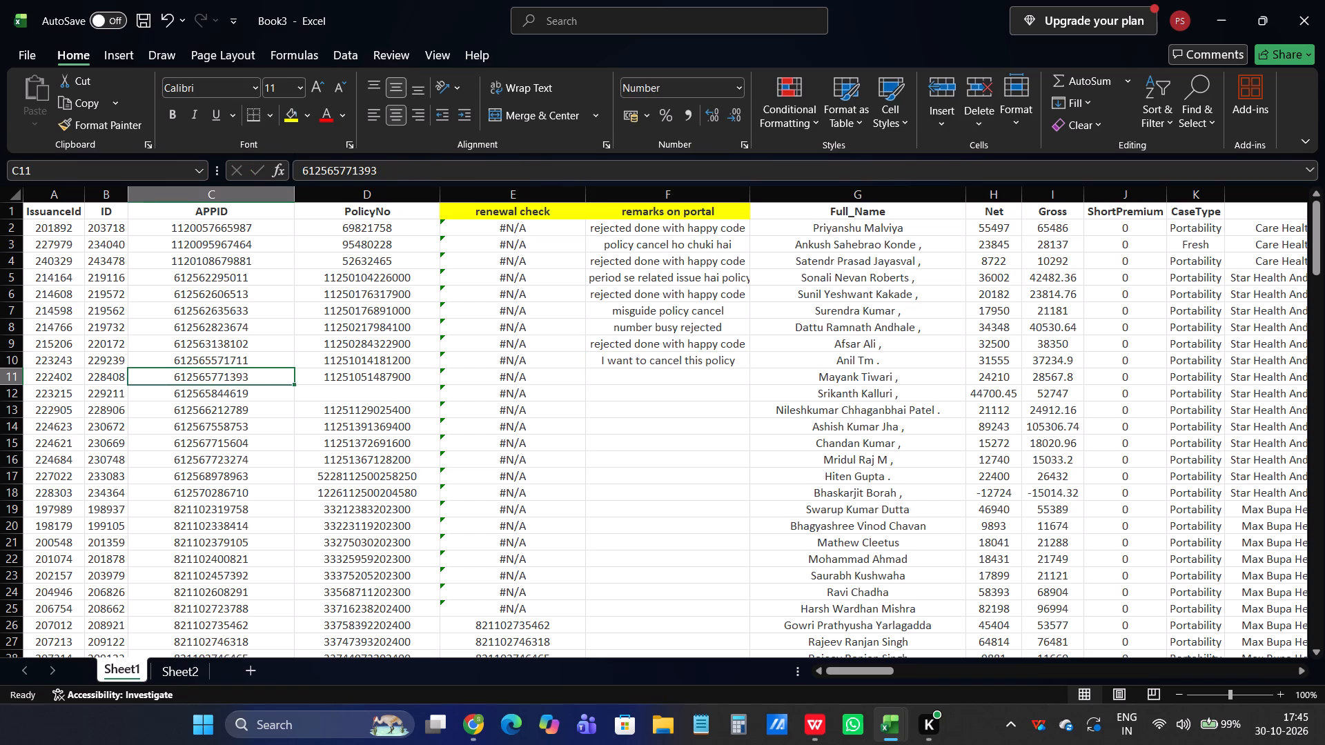
Copy the APPID from row 11, switch to the insurance portal in Chrome, and search the entries by that Application ID.
key(ctrl+c)
key(alt+Tab)
scroll(469, 291, up, 13)
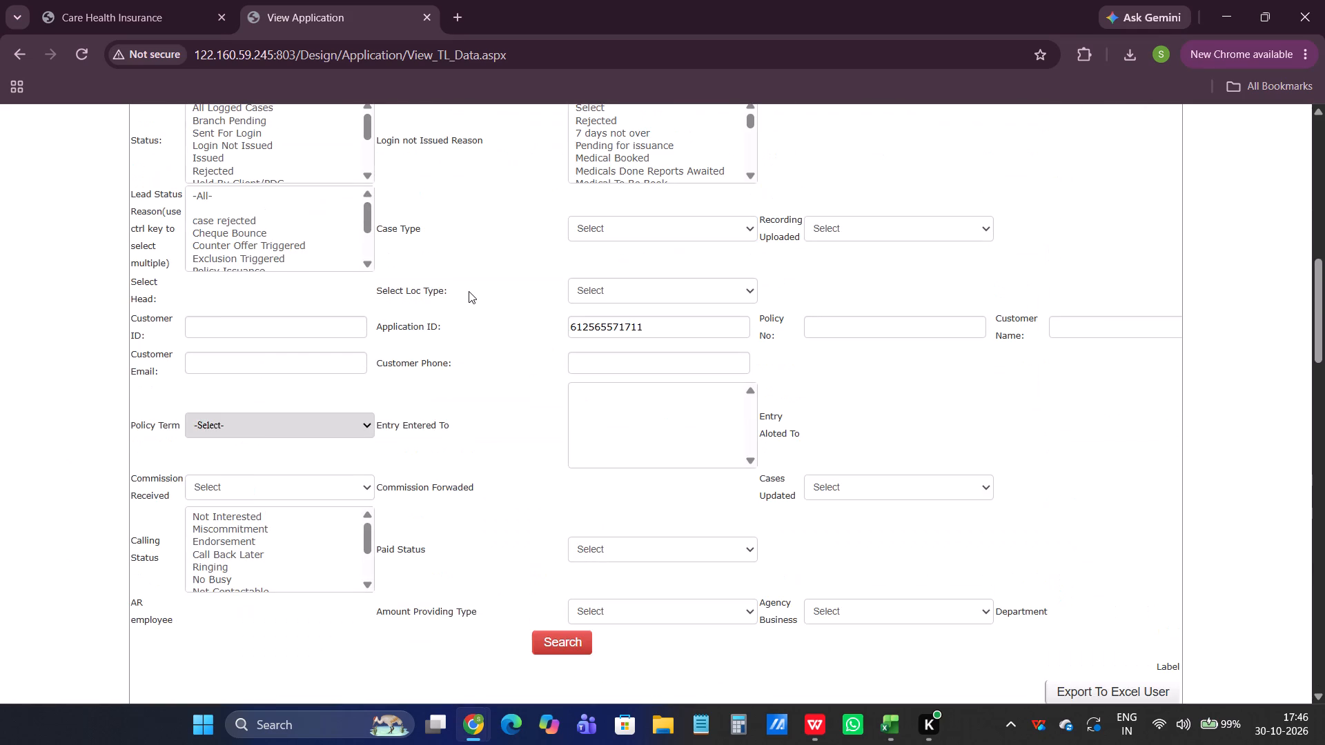
double_click(614, 326)
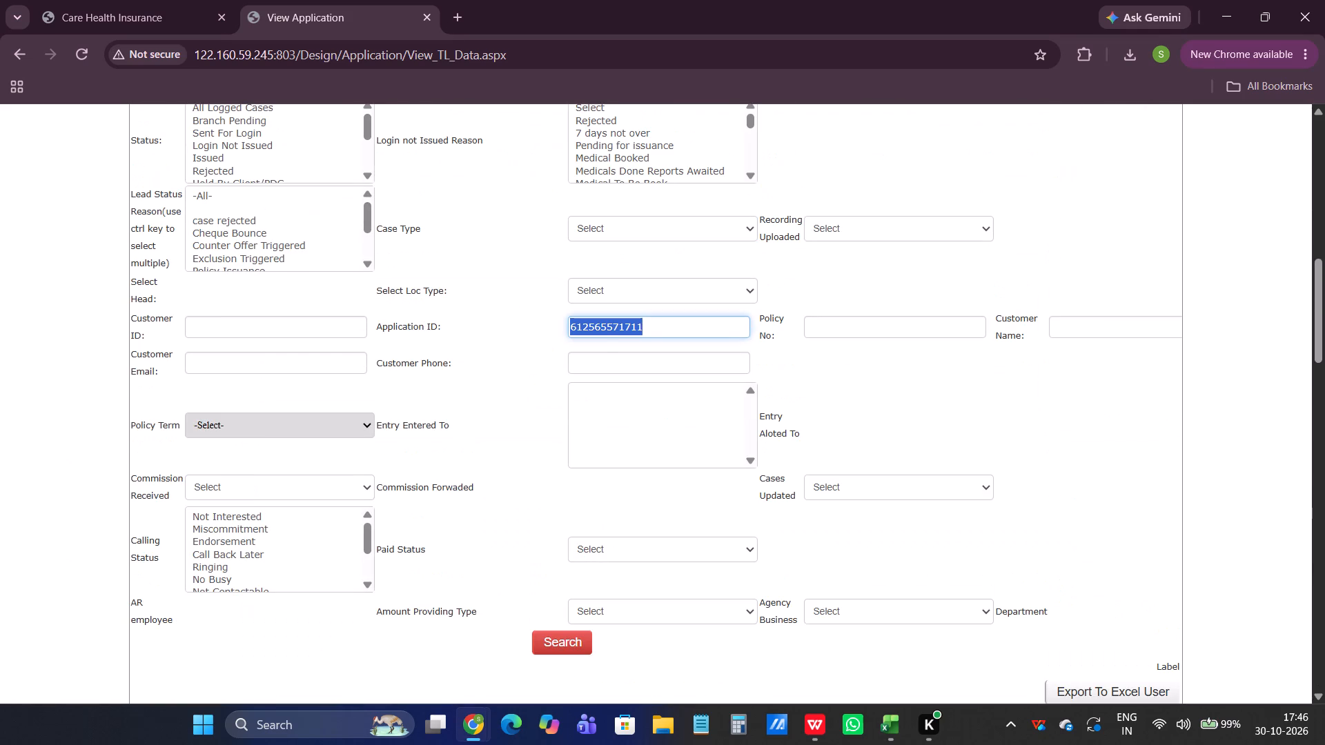
key(ctrl+v)
scroll(553, 355, down, 2)
click(565, 341)
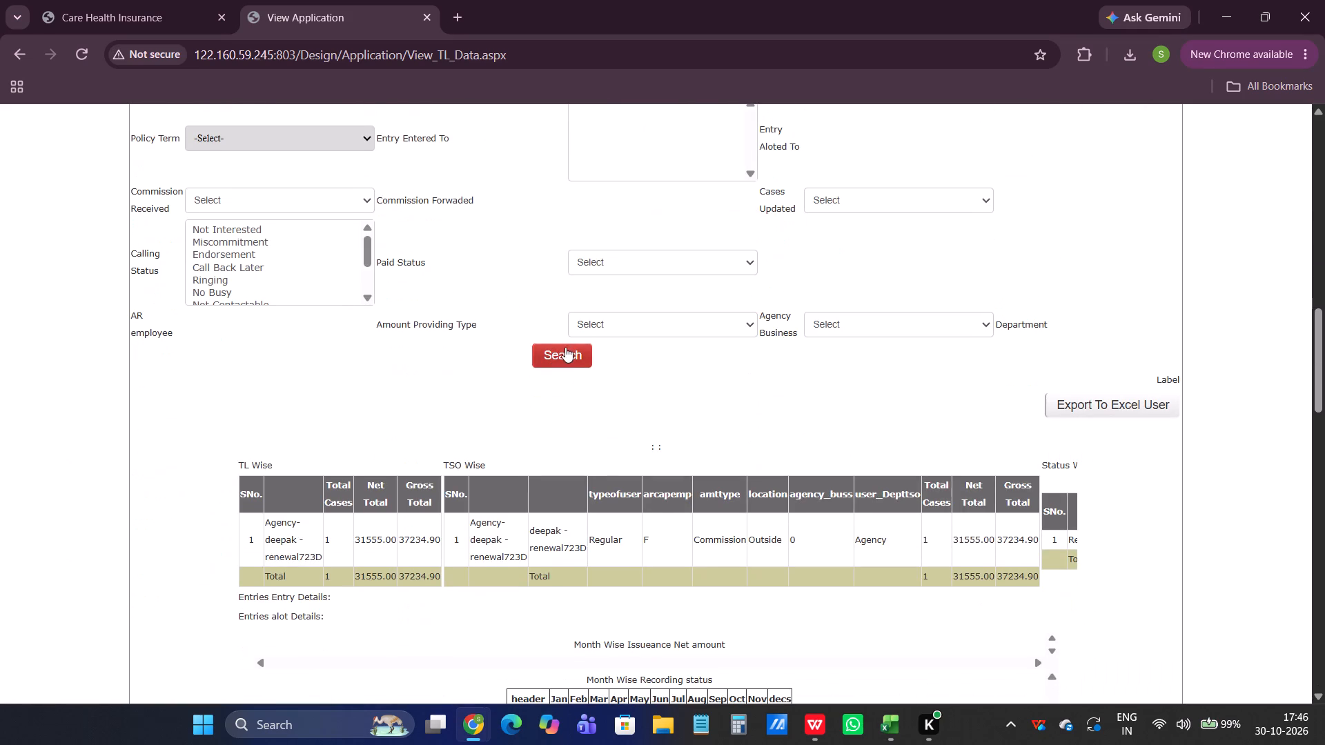
click(556, 348)
scroll(538, 321, down, 20)
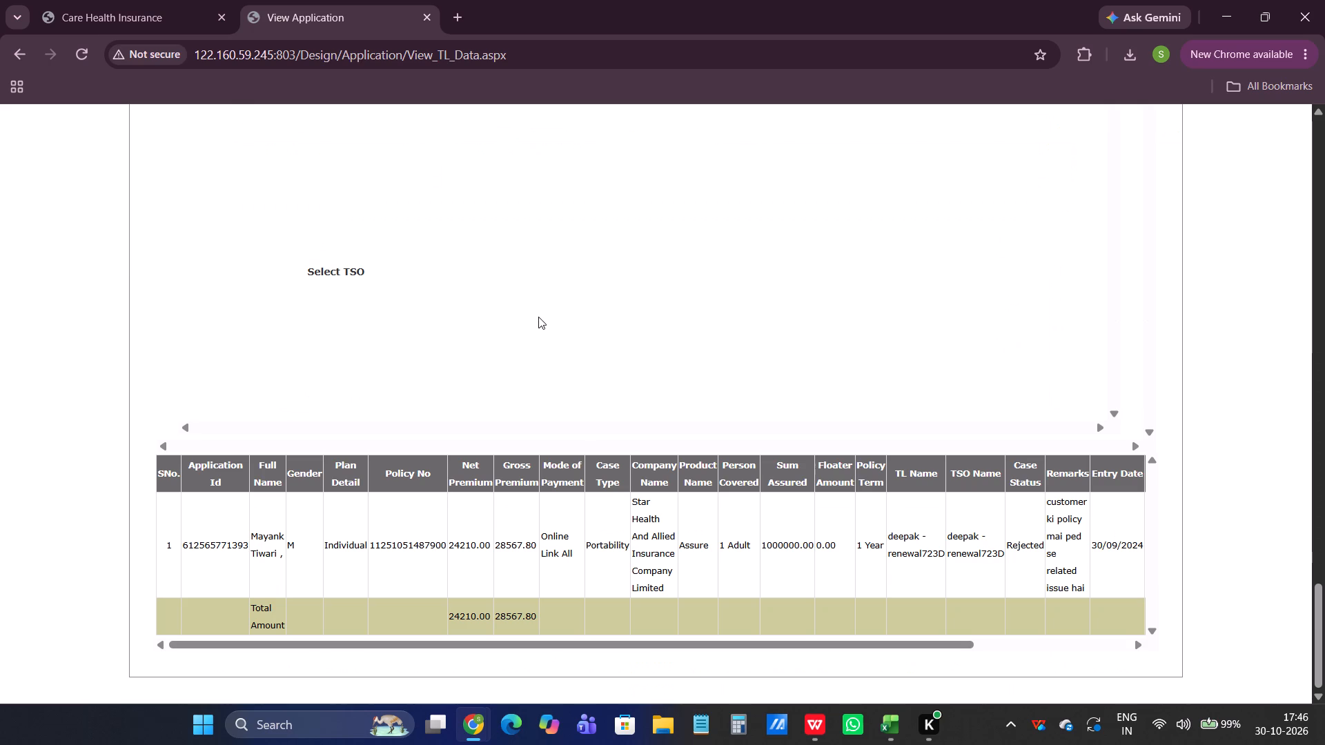
Switch to Book3 in Excel and enter "ped se related issue hai" as the row 11 portal remark.
key(alt+Tab)
key(Tab)
key(Tab)
key(Tab)
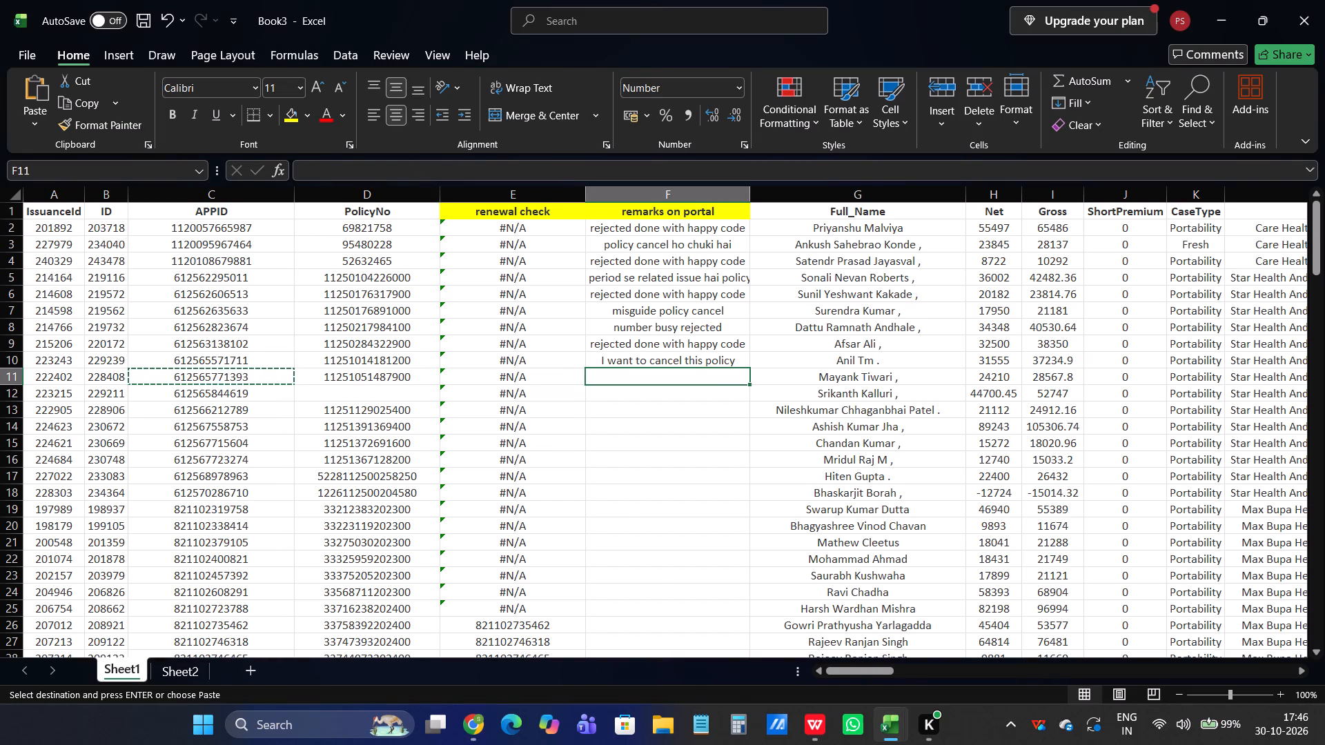
text(ped se related)
key(space)
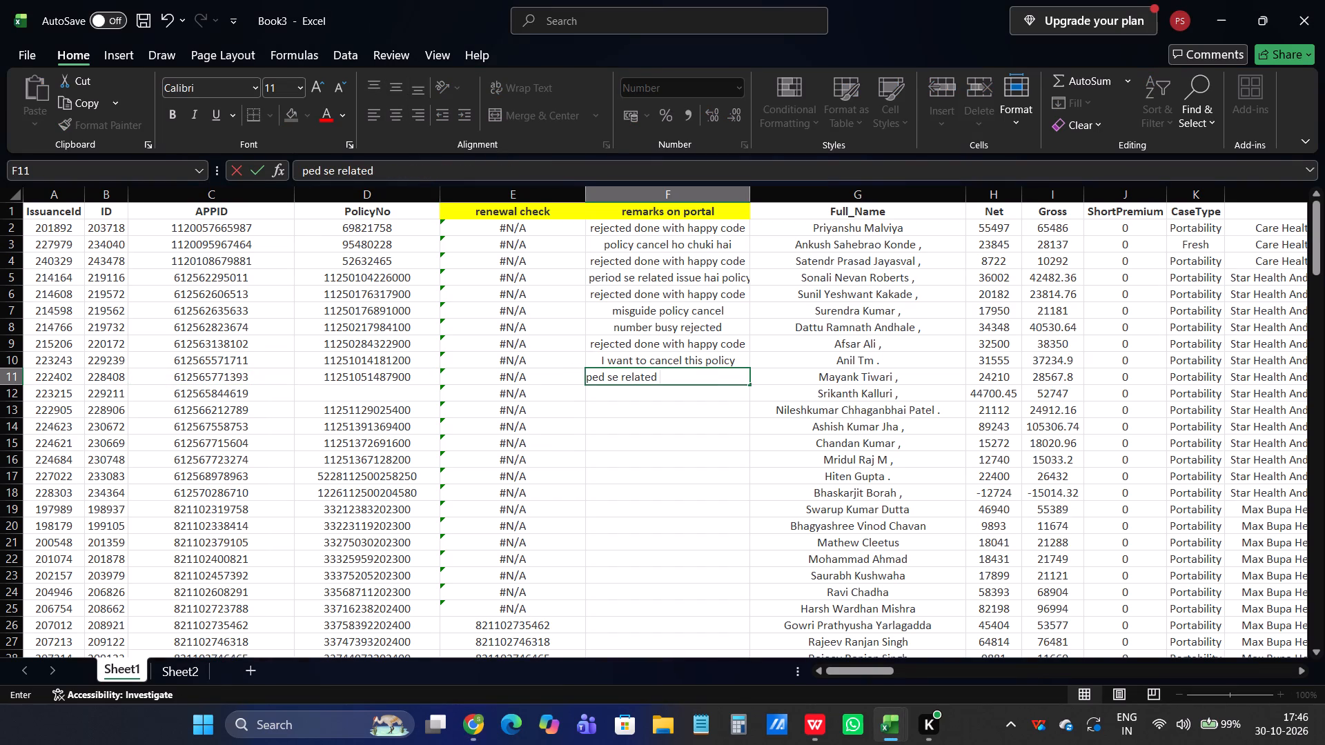
text(issu)
key(space)
key(BackSpace)
text(e haui)
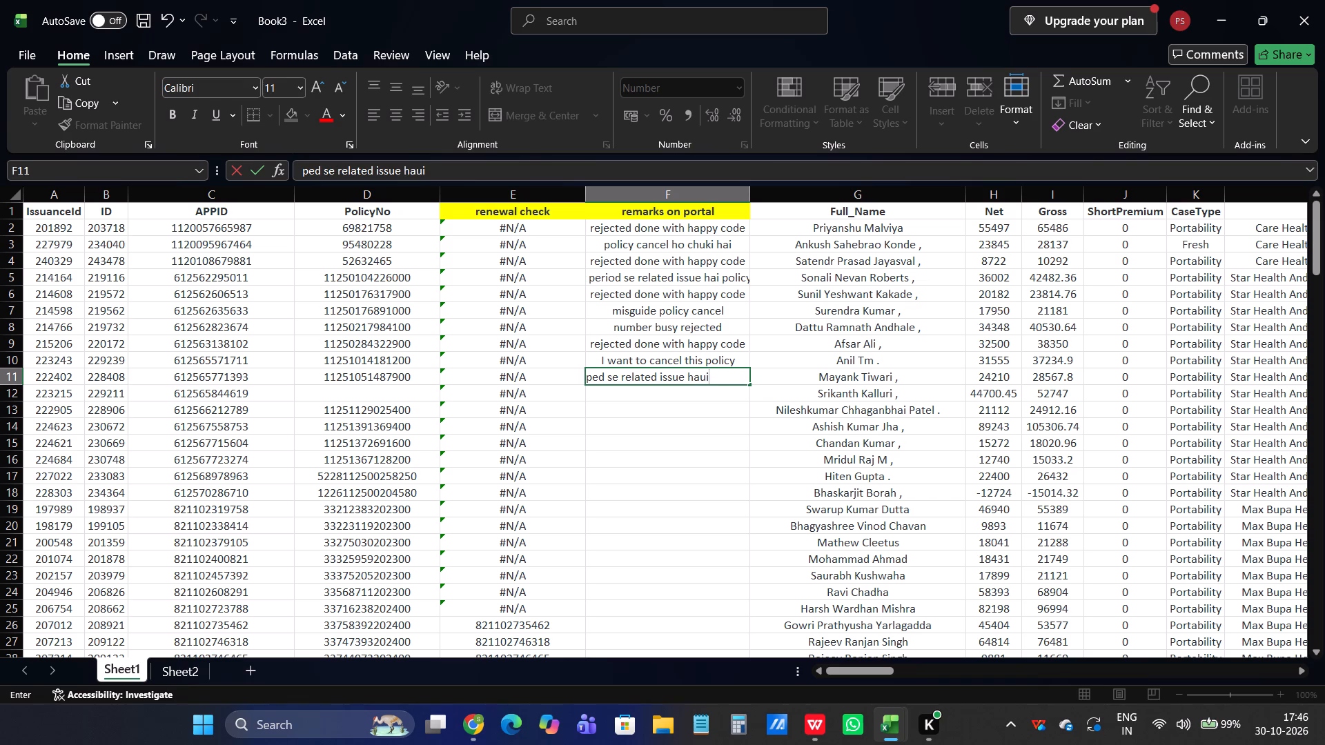
key(BackSpace)
key(BackSpace)
key(i)
key(Return)
Copy the APPID from row 12, switch to the insurance portal in Chrome, and search the entries by that Application ID.
key(ctrl+c)
key(alt+Tab)
scroll(538, 317, up, 3)
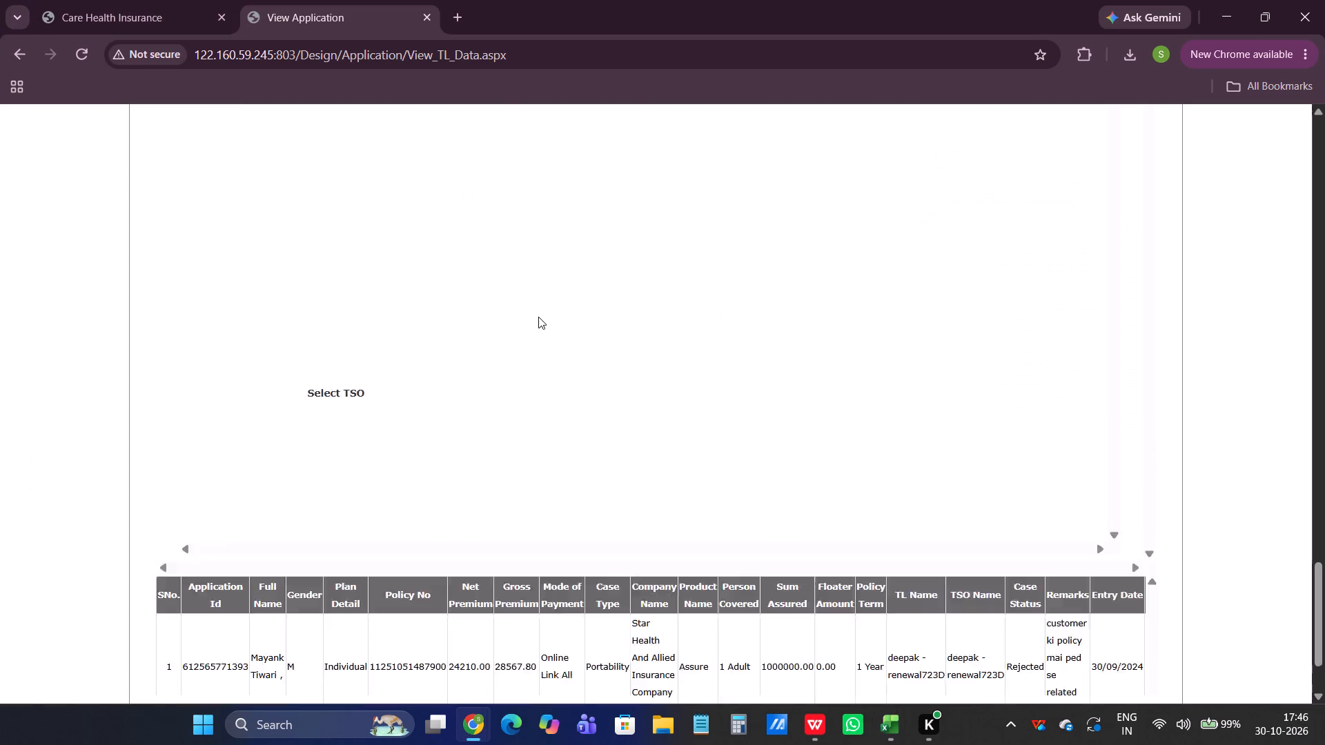
scroll(538, 317, up, 9)
click(613, 186)
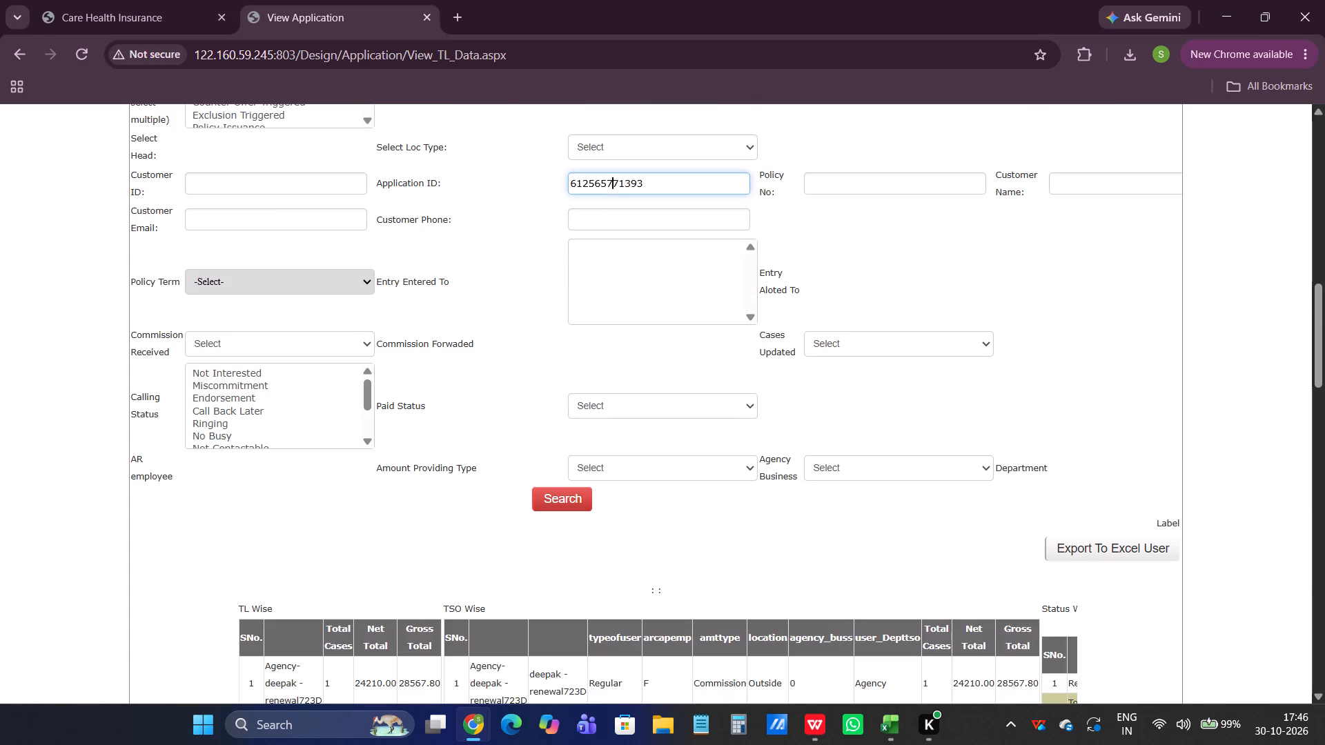
click(613, 186)
double_click(613, 186)
key(ctrl+v)
click(550, 499)
scroll(471, 375, down, 8)
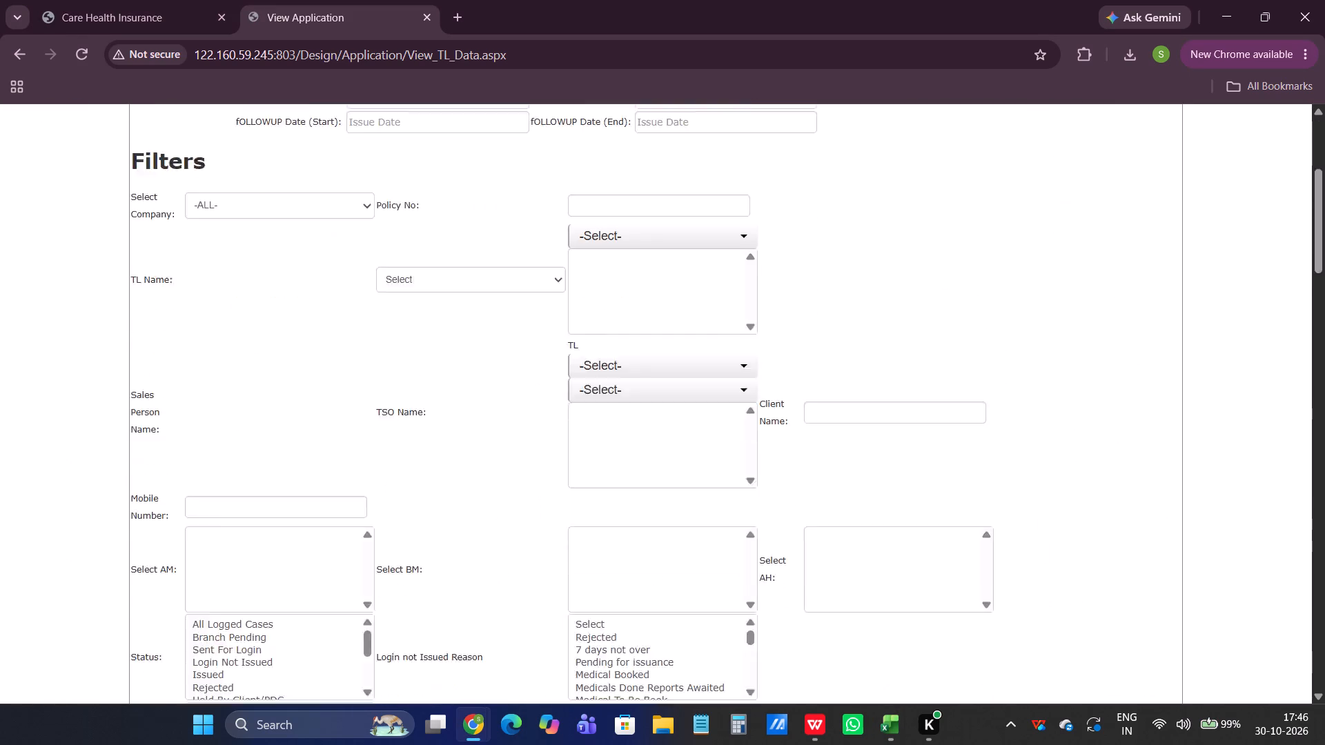
scroll(469, 377, down, 19)
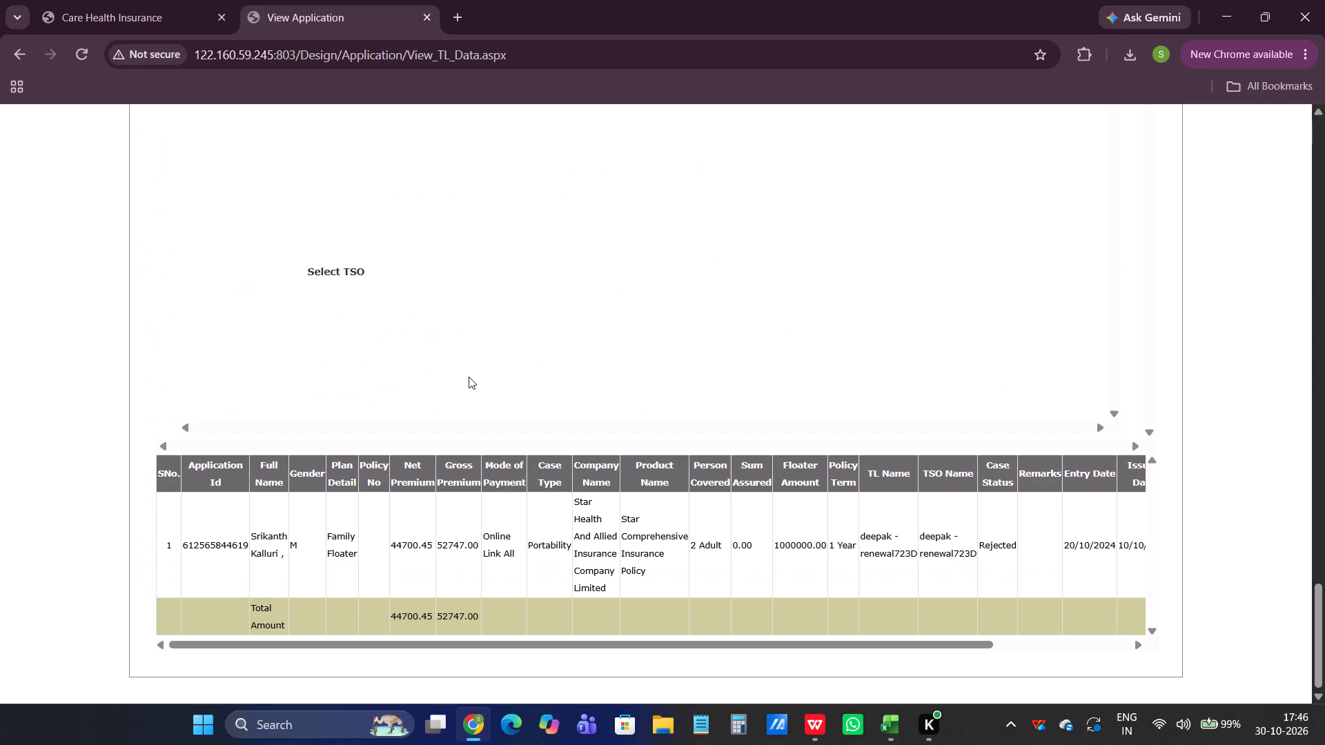
Copy the APPID from row 13 of Book3 in Excel, switch to the insurance portal in Chrome, and search the entries by that Application ID.
key(alt+Tab)
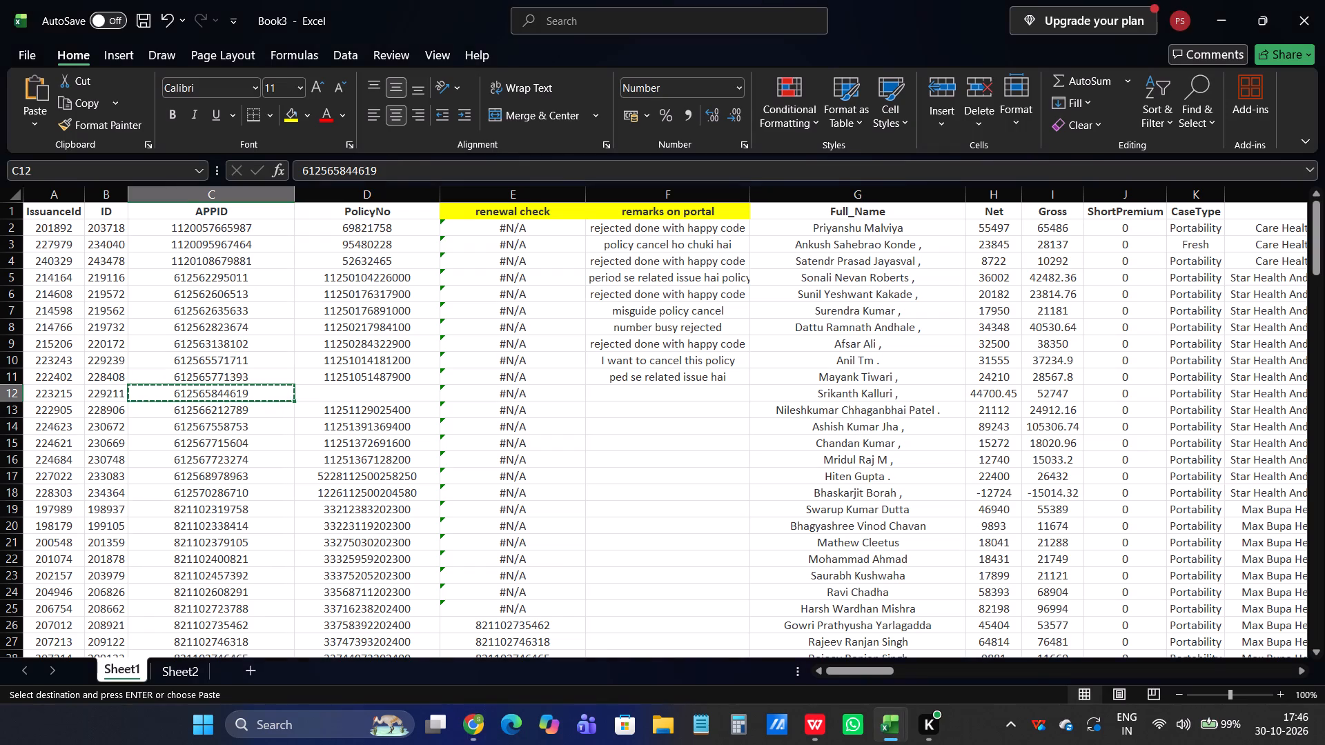
key(alt+Tab)
key(alt+Tab)
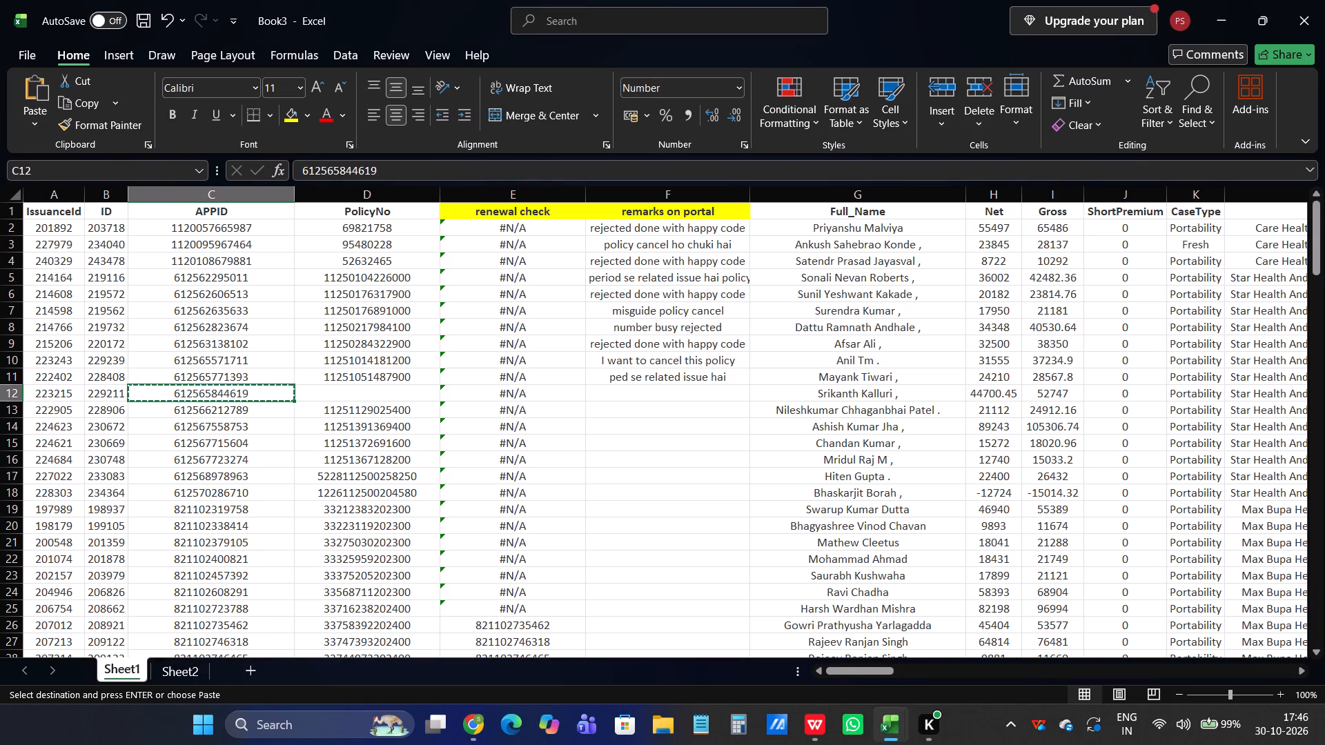
key(Down)
key(ctrl+c)
key(alt+Tab)
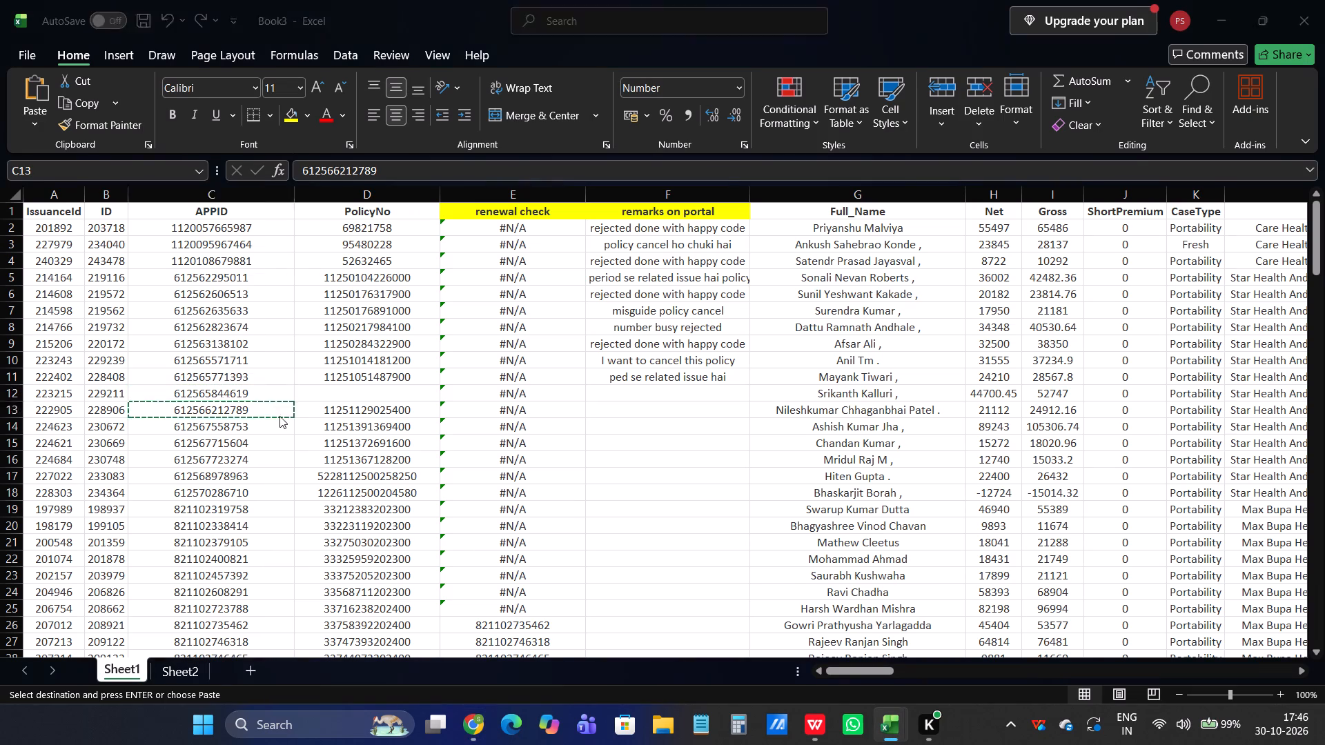
scroll(279, 416, up, 13)
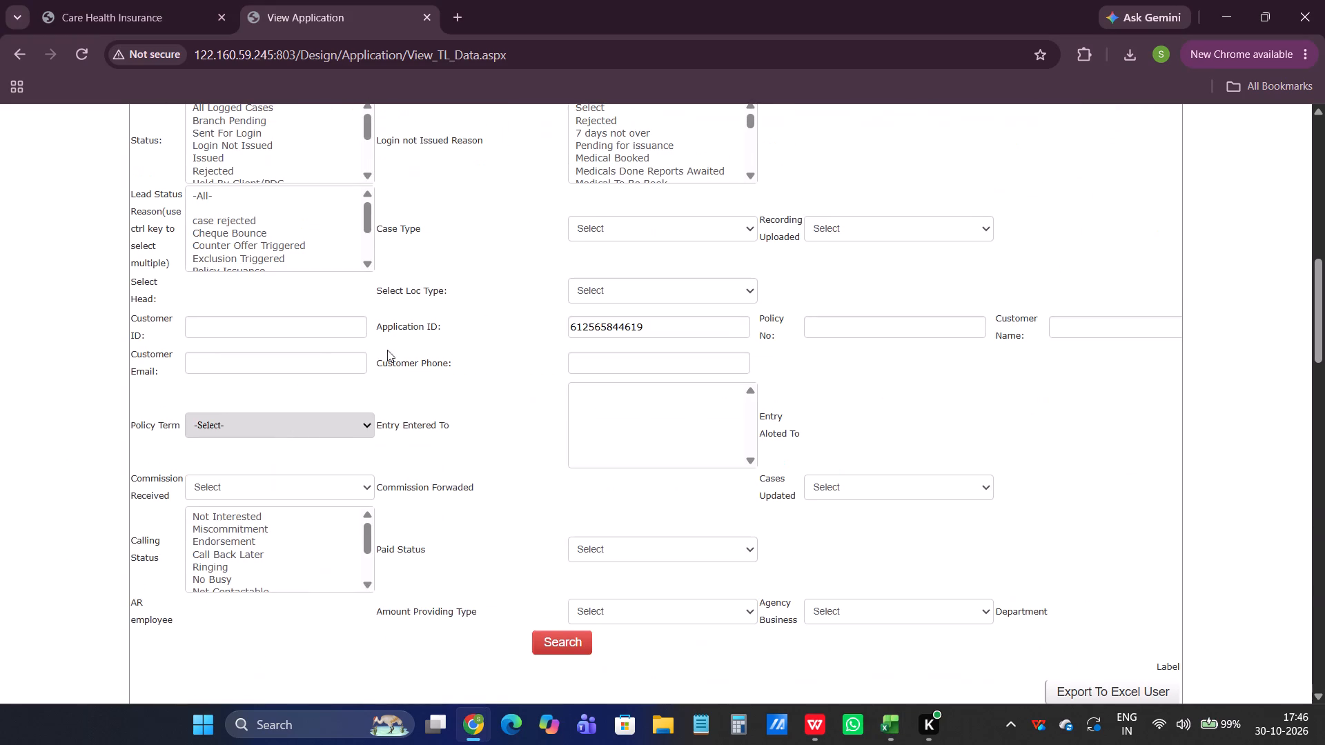
double_click(589, 332)
key(ctrl+v)
scroll(493, 361, down, 2)
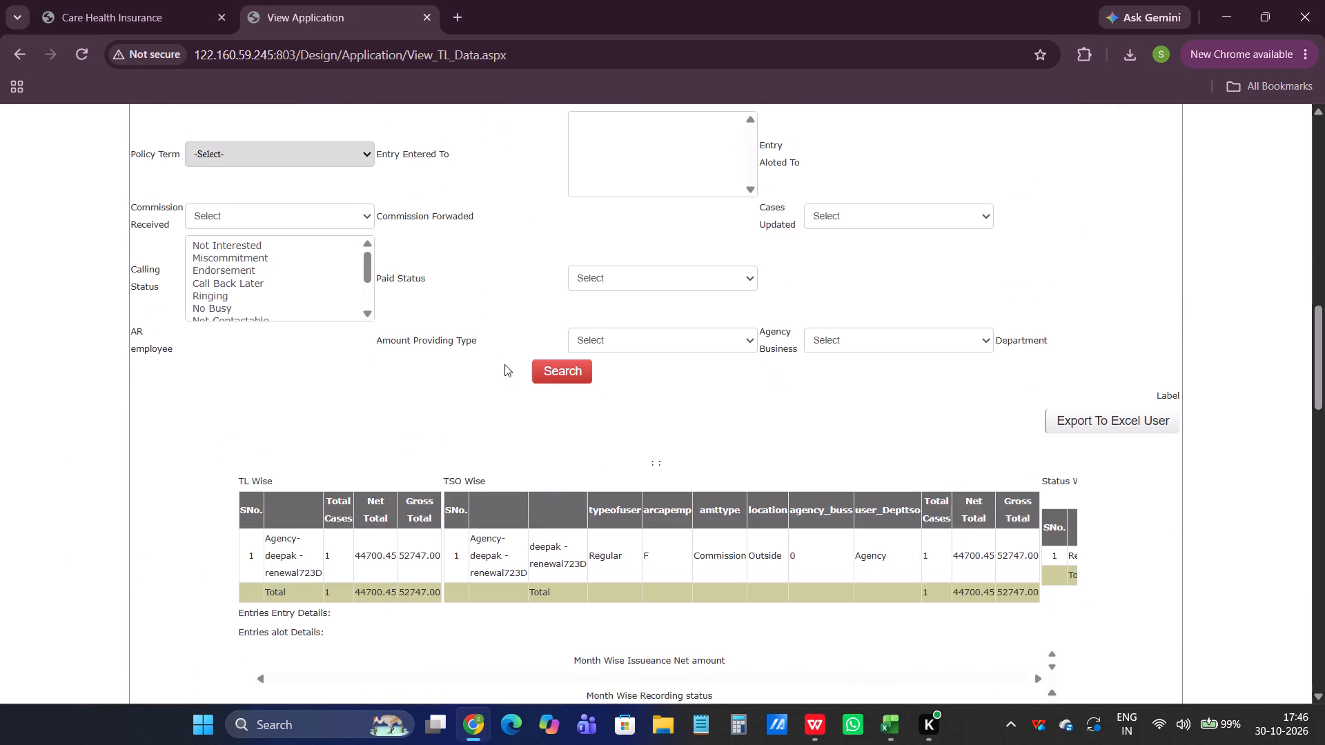
click(573, 362)
scroll(452, 275, down, 20)
scroll(452, 275, down, 10)
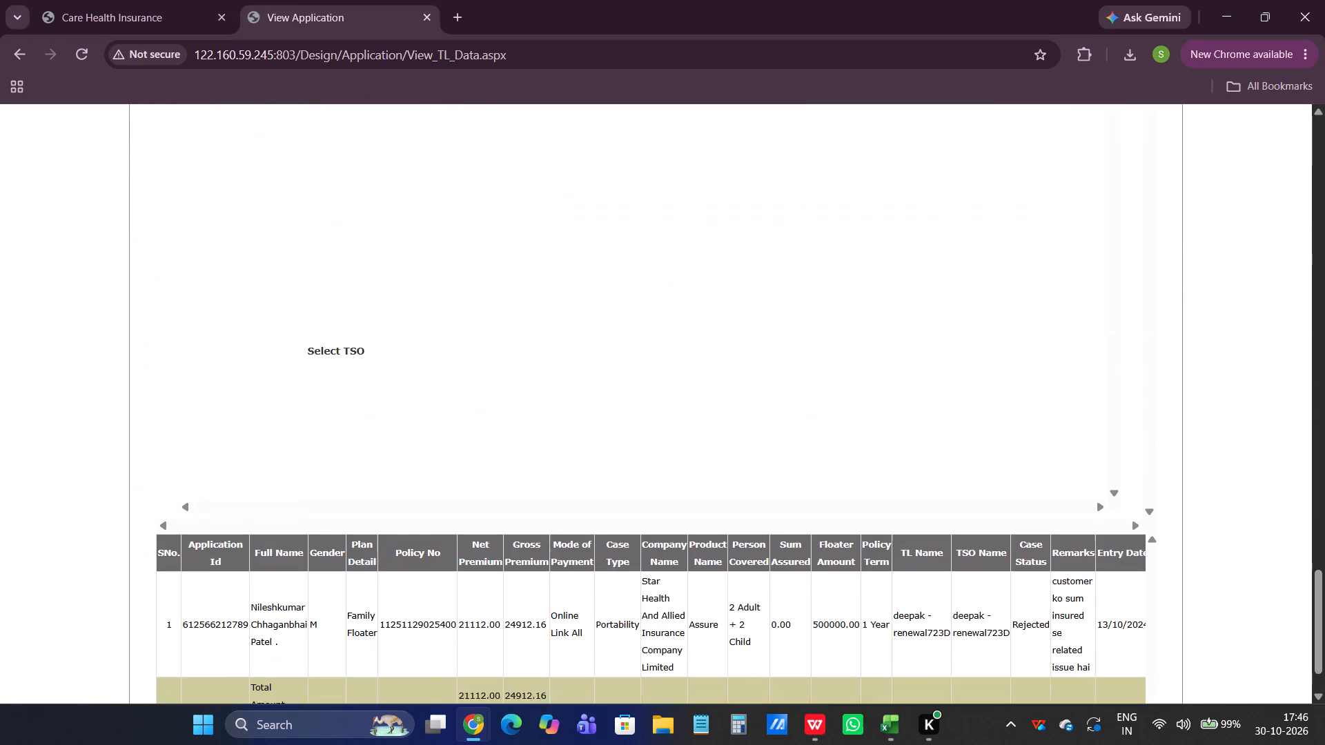
scroll(450, 281, down, 7)
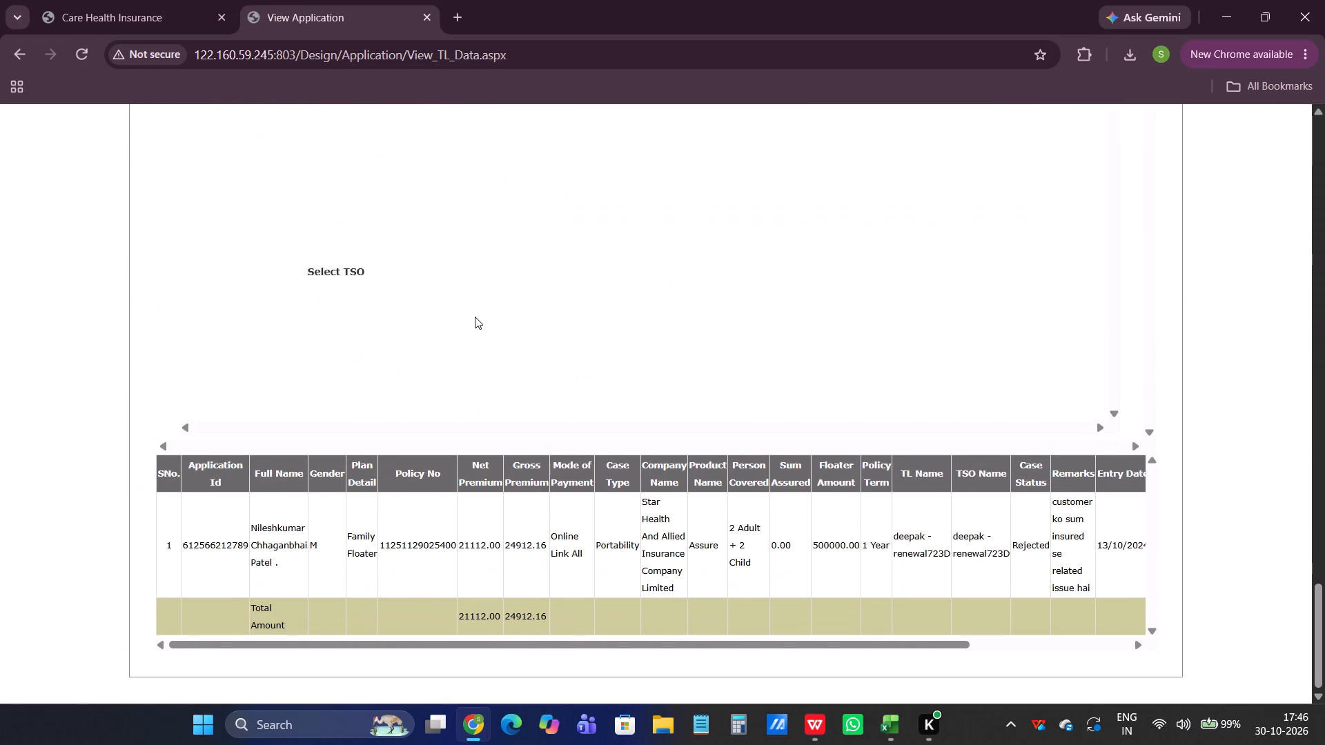
Switch to Book3 in Excel and enter "sum insured se related issue hai" as the row 13 portal remark.
key(alt+Tab)
key(Tab)
key(Tab)
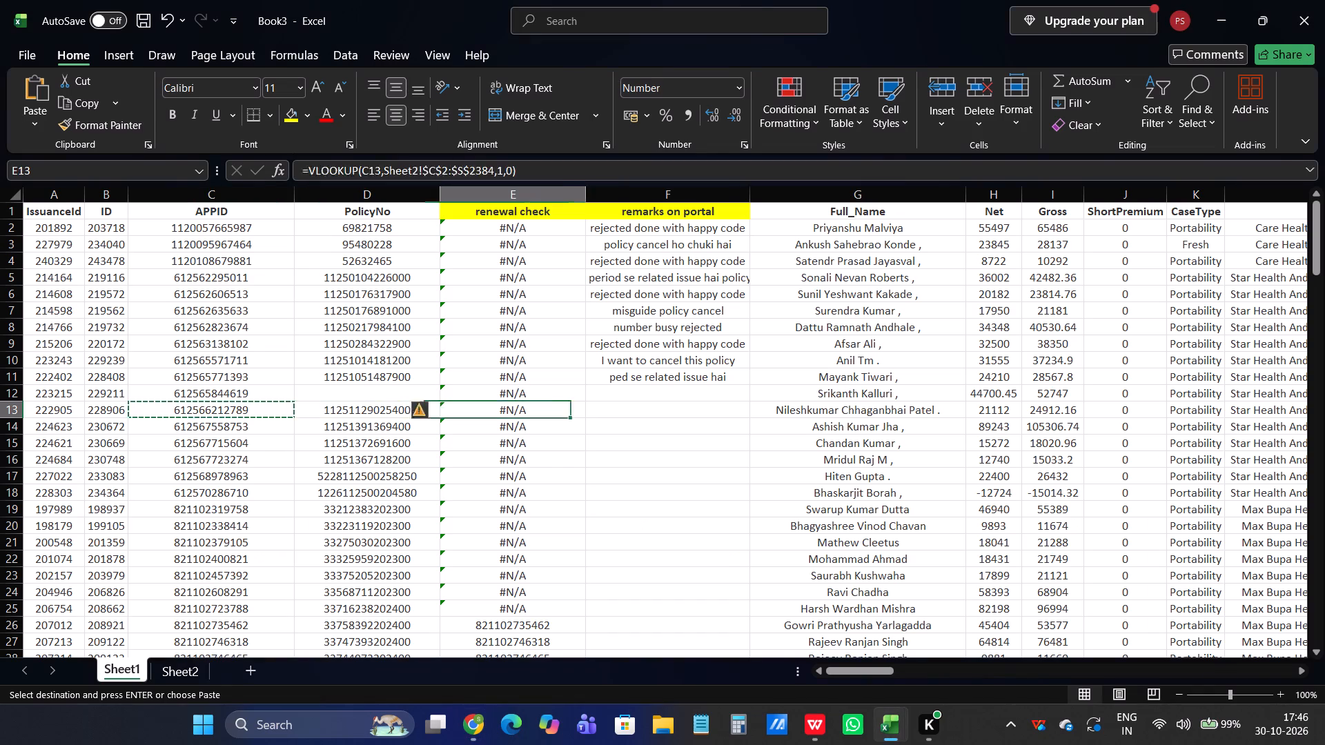
key(Tab)
text(sum insured)
key(space)
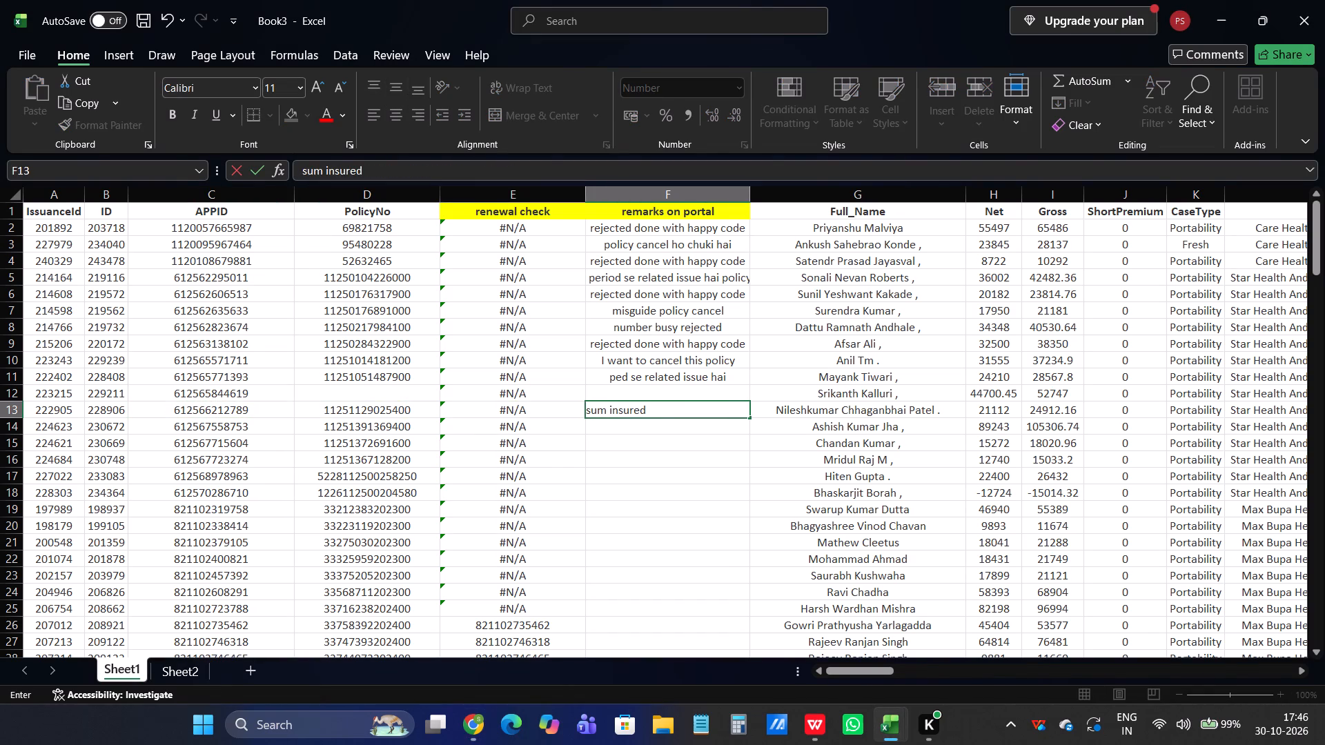
text(se related)
key(space)
text(issu)
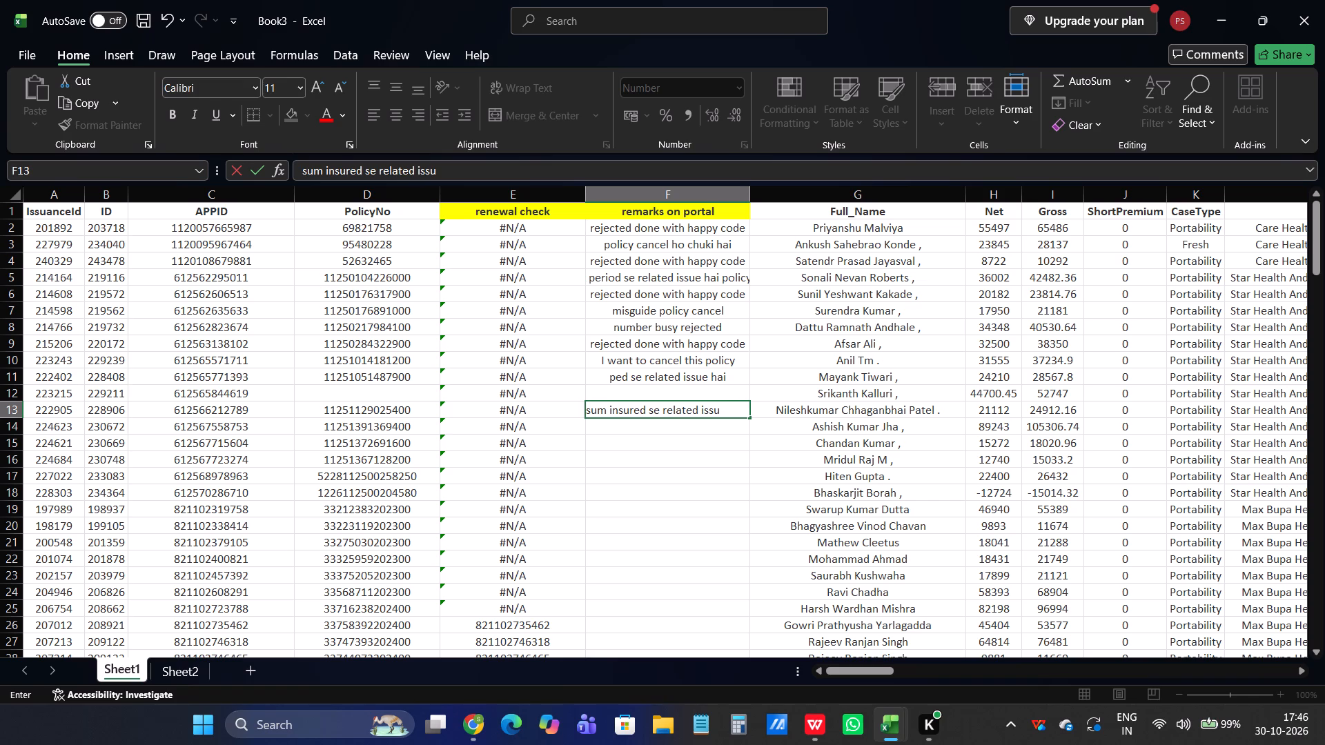
text(d haui)
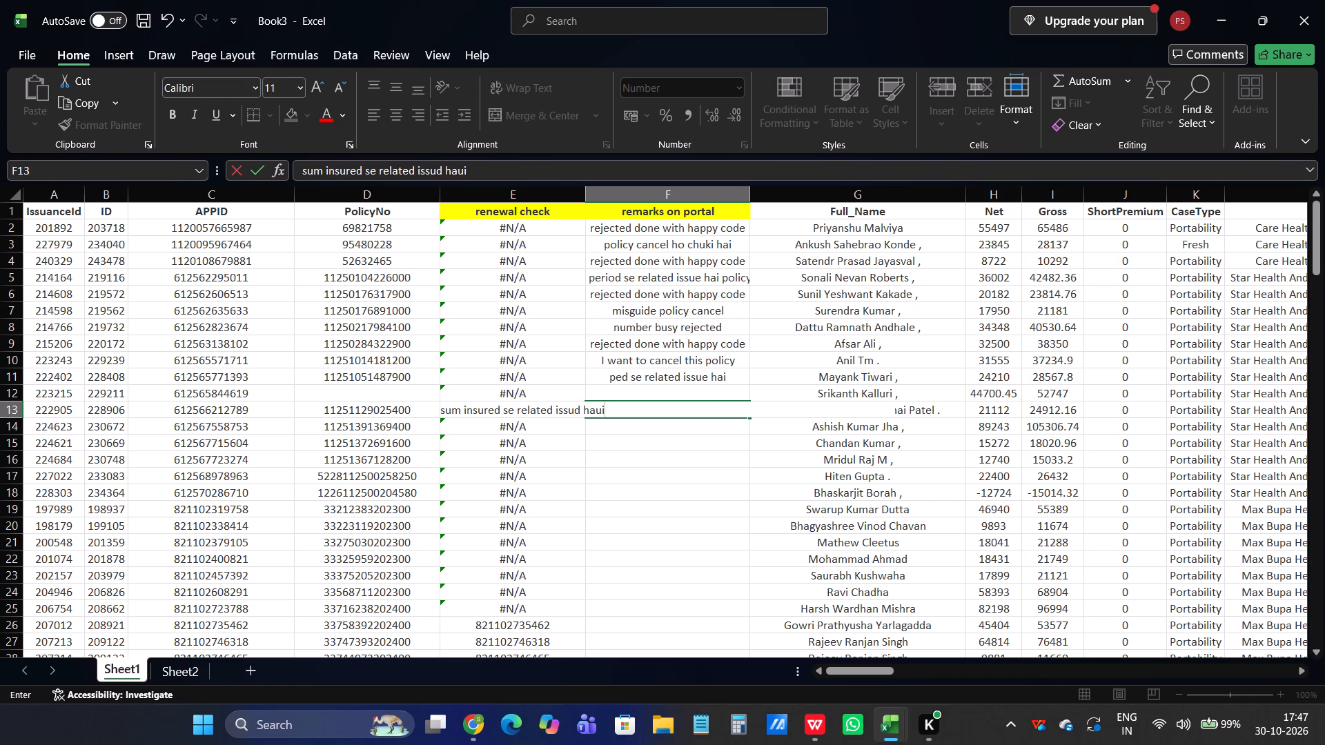
key(BackSpace)
key(BackSpace)
key(BackSpace)
key(BackSpace)
key(BackSpace)
key(BackSpace)
text(e hai)
key(Return)
Copy the APPID from row 14, switch to the insurance portal in Chrome, and search the entries by that Application ID.
key(ctrl+c)
key(alt+Tab)
scroll(475, 317, up, 13)
double_click(580, 322)
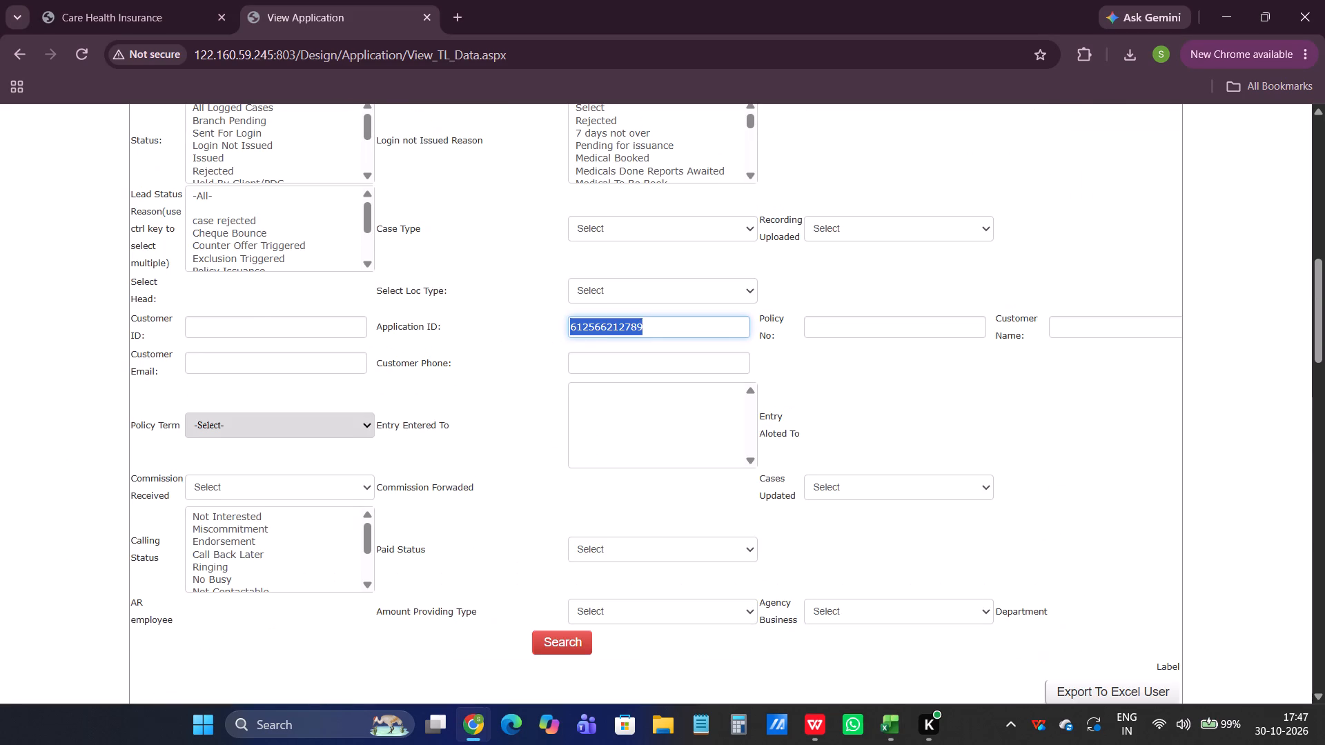
key(ctrl+v)
scroll(496, 385, down, 2)
click(573, 349)
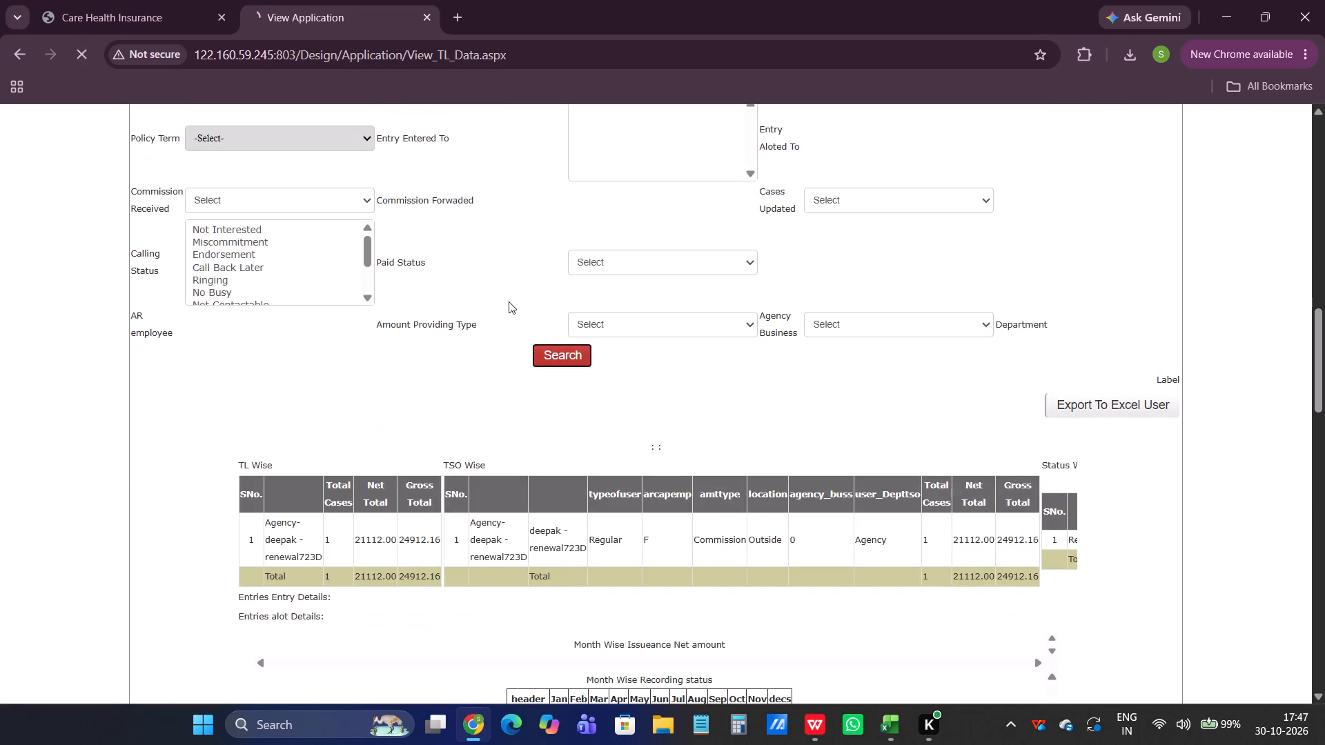
scroll(491, 280, down, 20)
scroll(491, 280, down, 8)
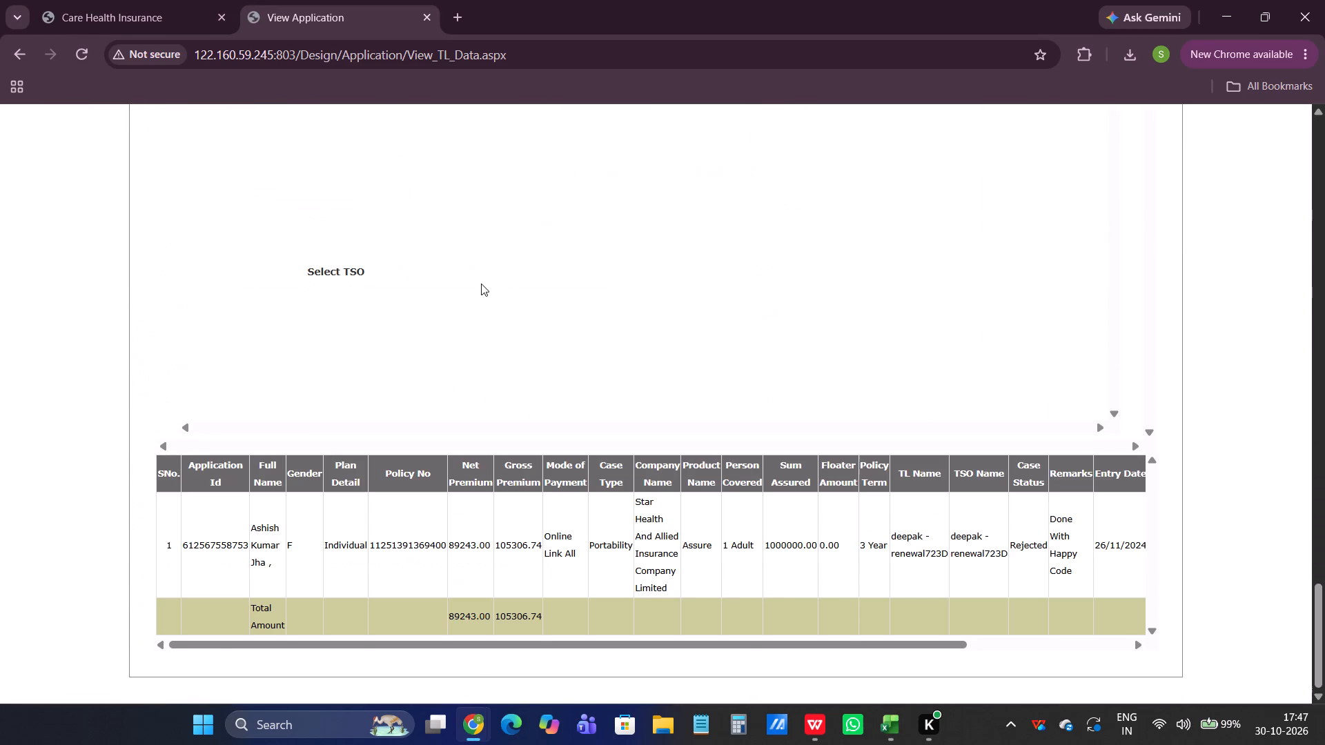
Switch to Book3 in Excel and enter "rejected done with happy code" as the row 14 portal remark.
key(alt+Tab)
key(Tab)
key(Tab)
key(Tab)
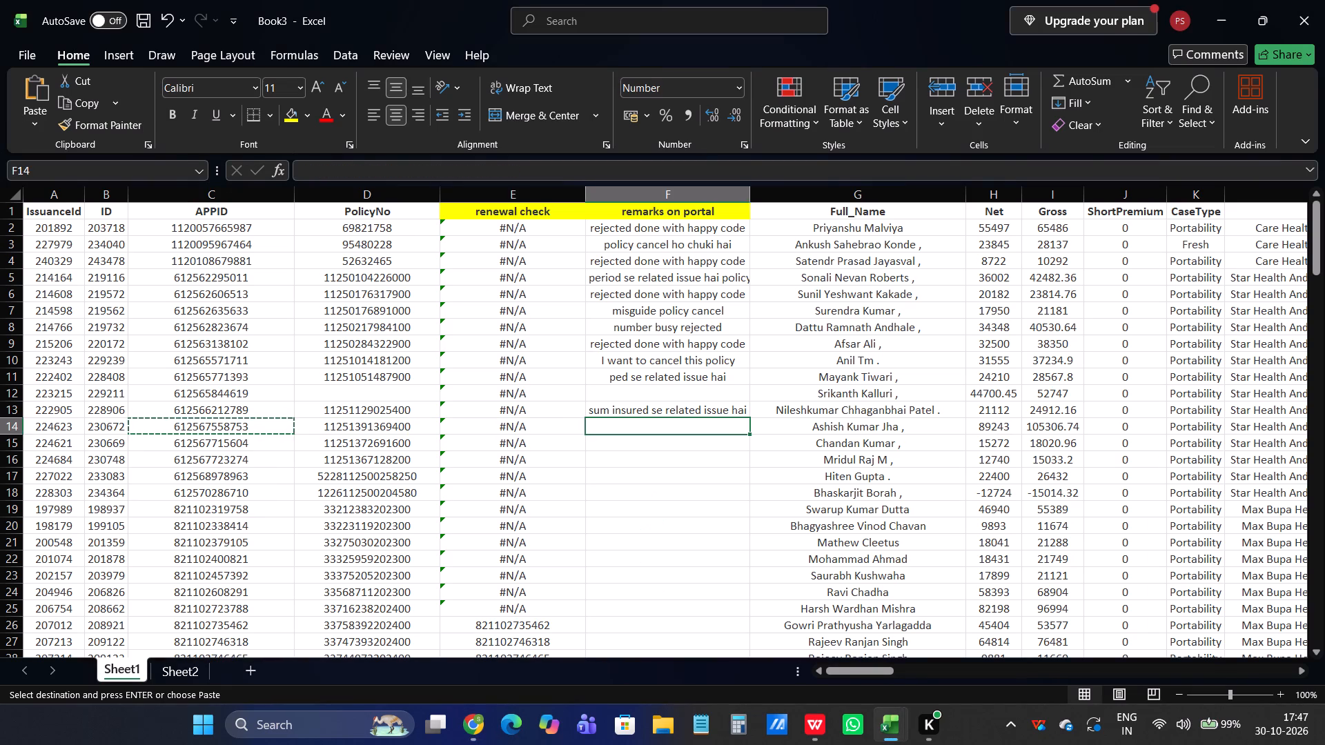
text(re)
key(Return)
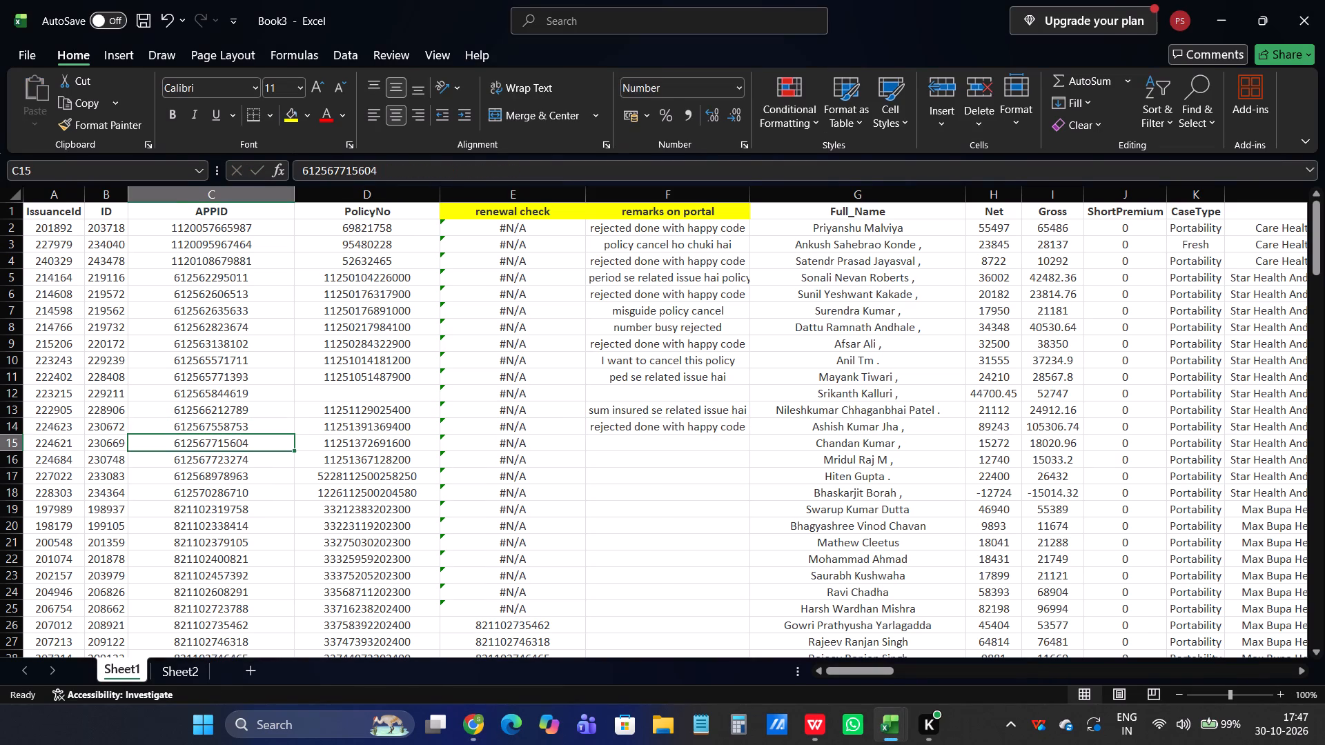
Copy the APPID from row 15, switch to the insurance portal in Chrome, and search the entries by that Application ID.
key(ctrl+c)
key(alt+Tab)
scroll(481, 284, up, 15)
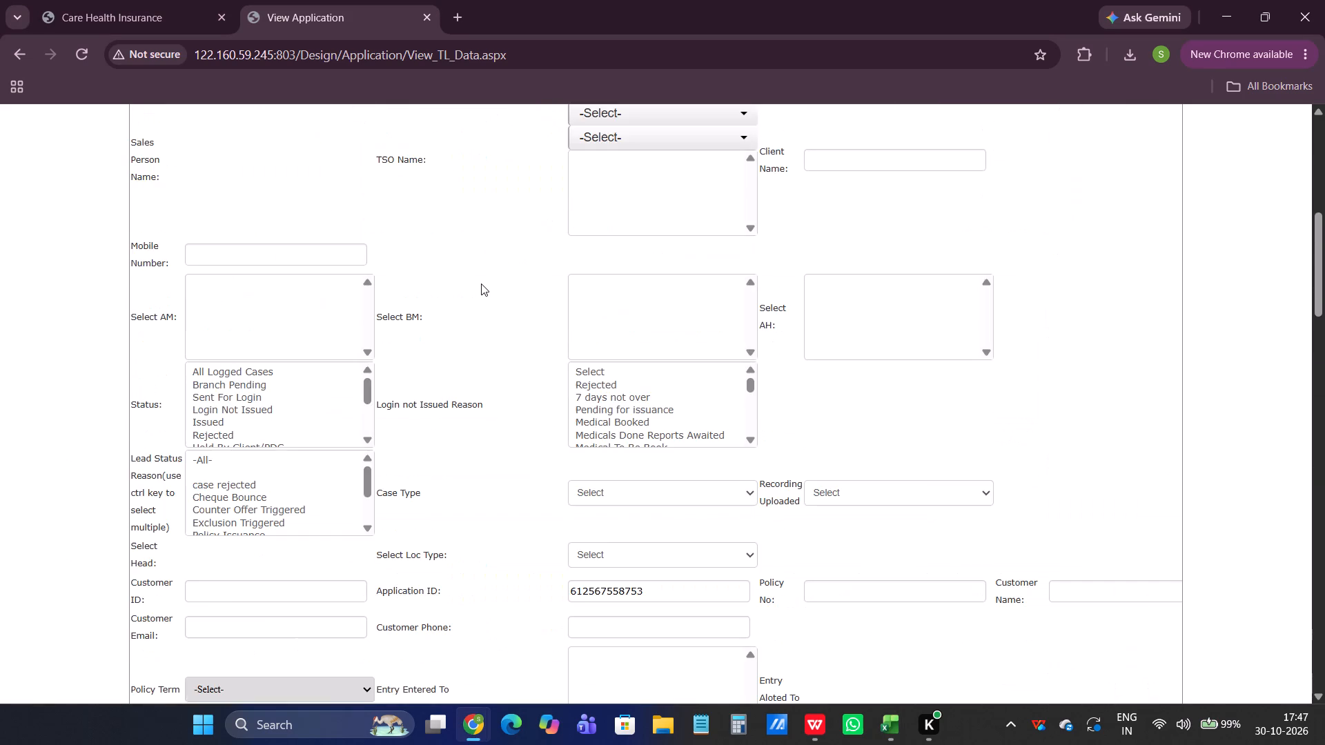
scroll(481, 284, up, 3)
scroll(481, 284, down, 5)
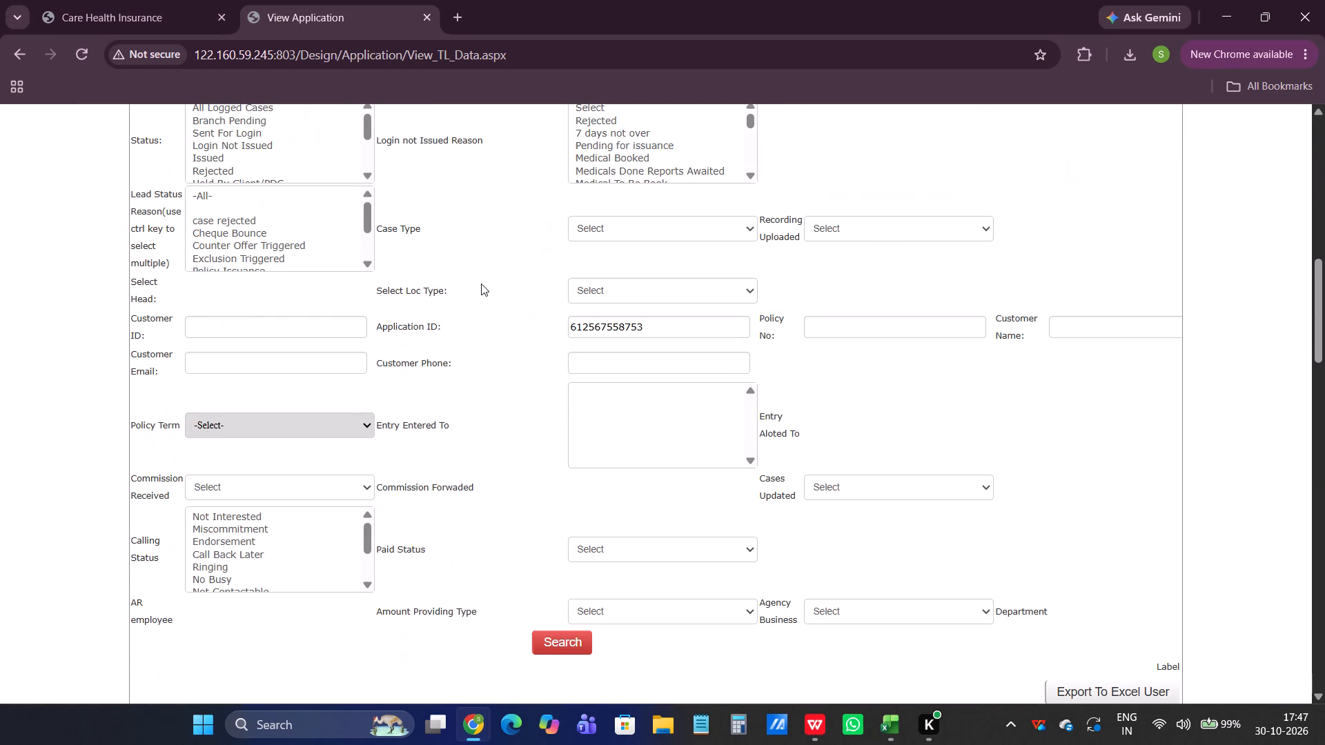
double_click(575, 331)
key(ctrl+v)
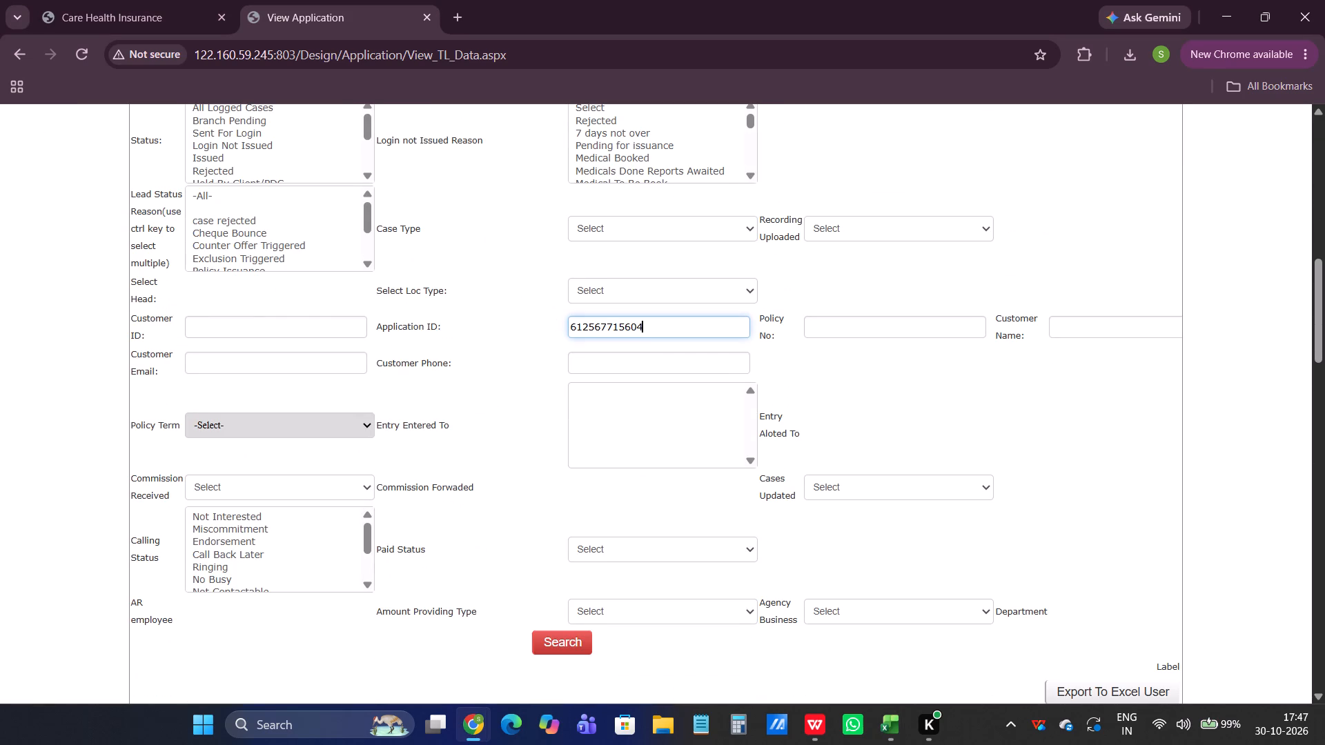
scroll(513, 338, down, 2)
click(549, 341)
click(551, 348)
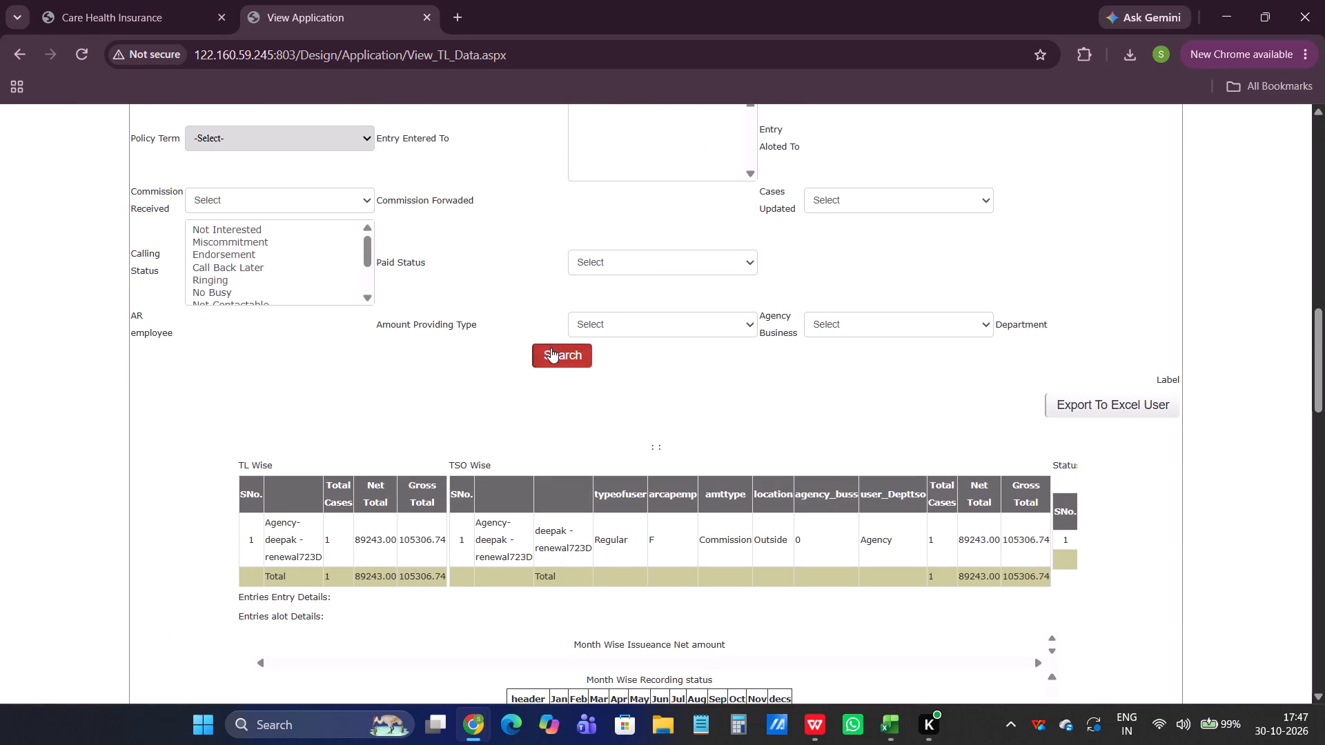
scroll(472, 282, down, 20)
scroll(472, 282, down, 11)
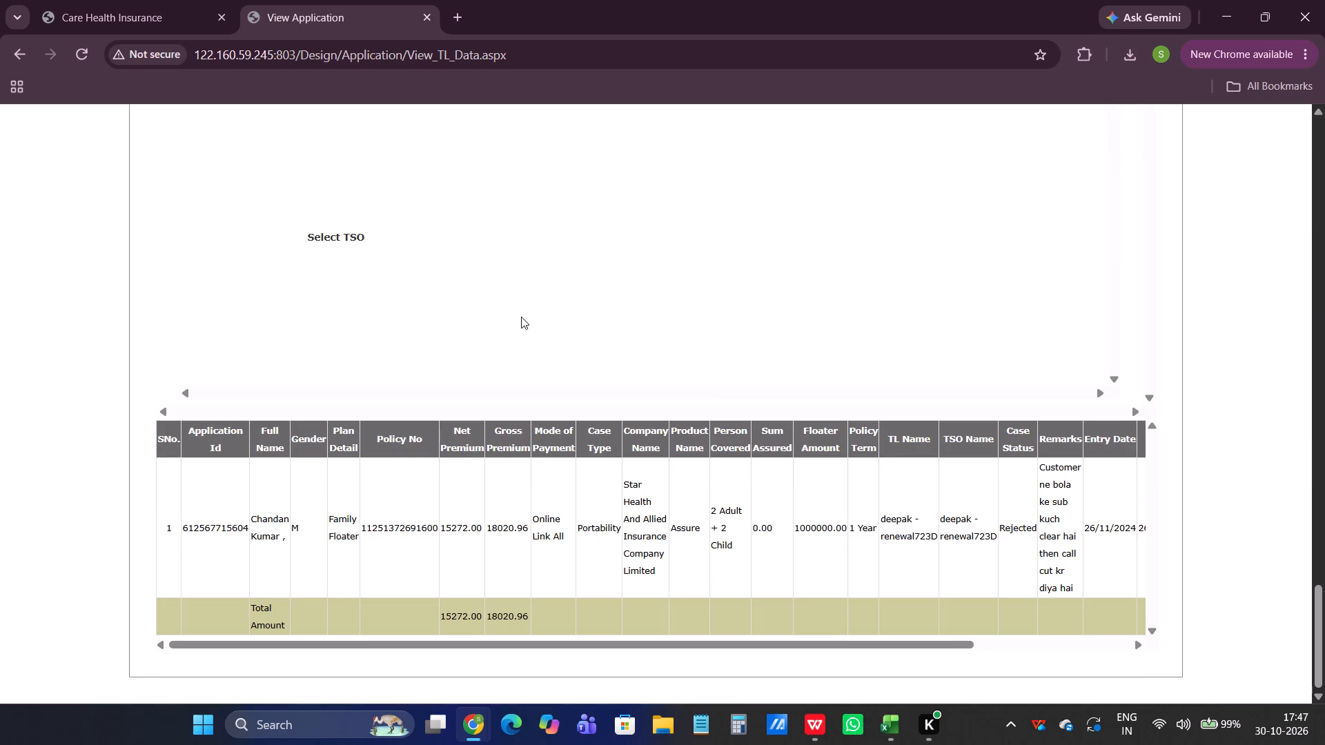
Switch to Book3 in Excel and enter "customer ne bola hai ki sab kuchh clear hai then call cut" as the row 15 portal remark.
key(alt+Tab)
key(Tab)
key(Tab)
key(Tab)
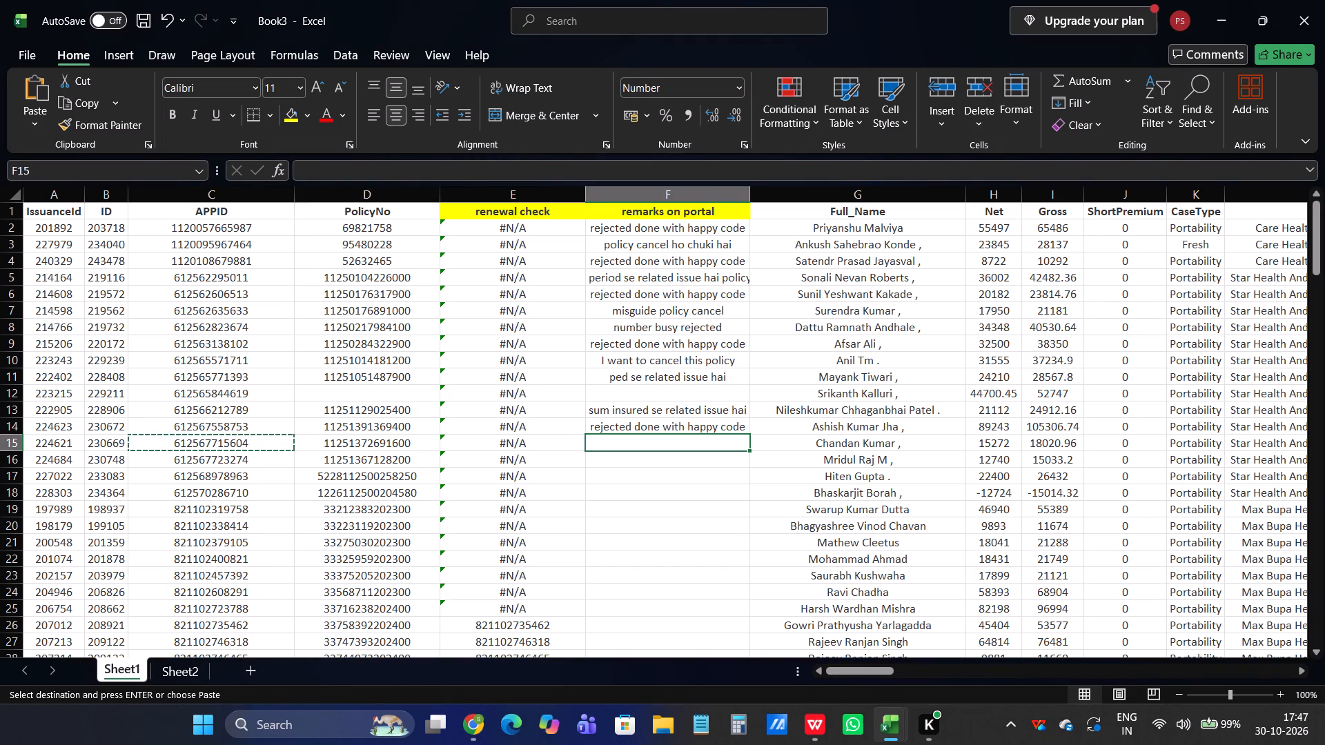
text(customer ne bola nai)
key(space)
key(BackSpace)
key(BackSpace)
key(BackSpace)
key(BackSpace)
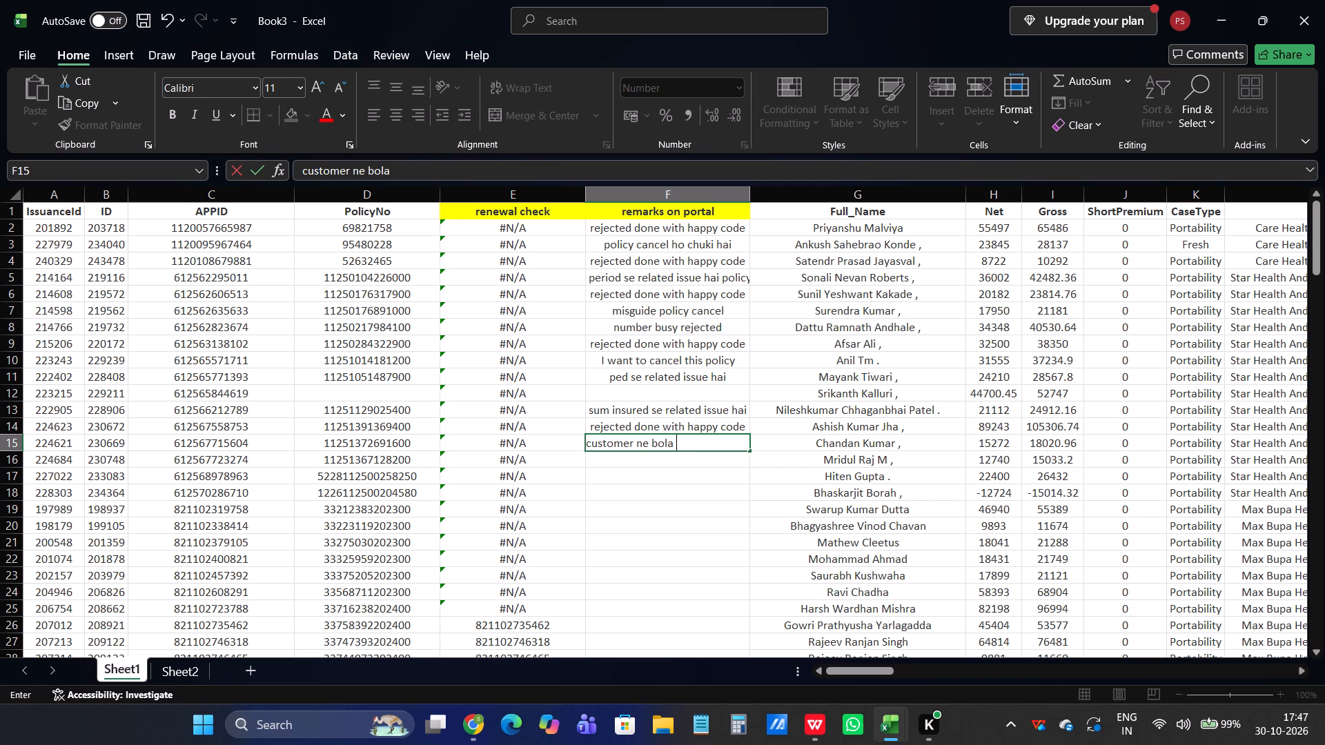
text(hai ki sab kuchh clear hai)
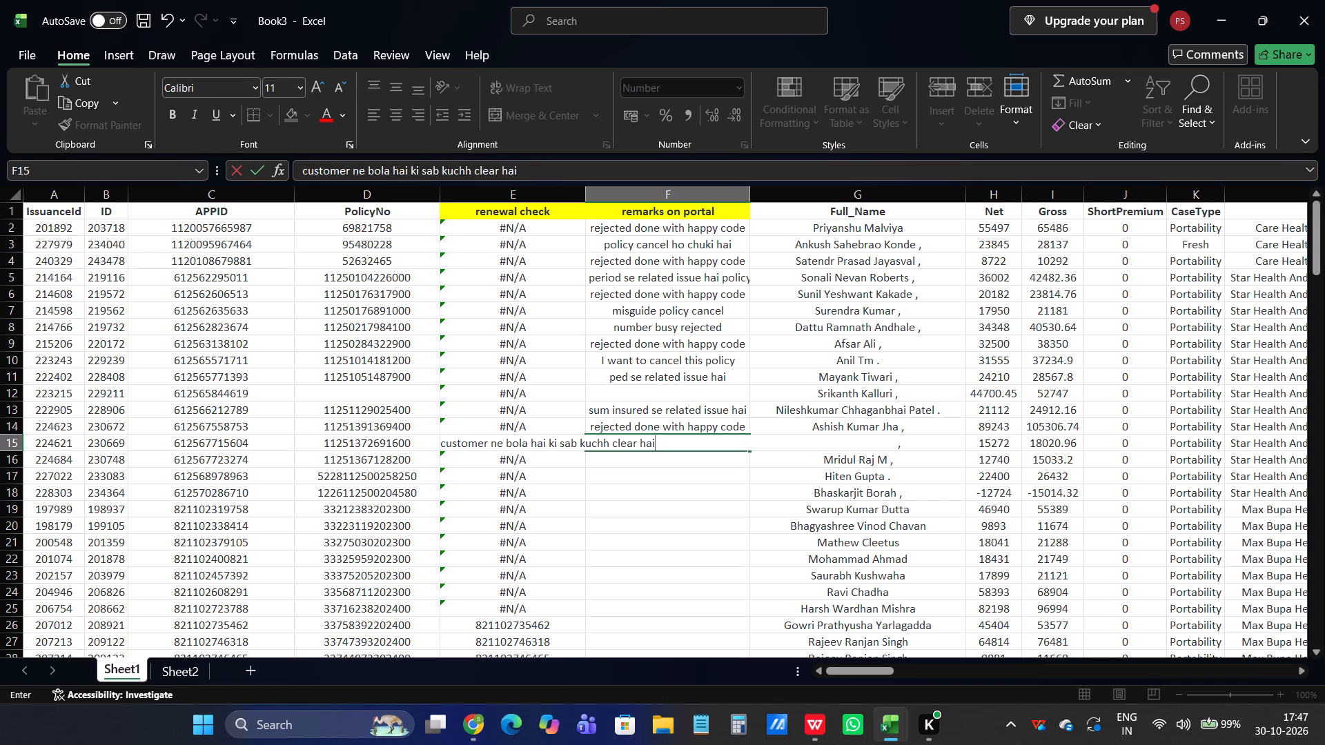
key(space)
text(then cal)
text(l)
key(space)
text(cut)
key(Return)
Copy the APPID from row 16, switch to the insurance portal in Chrome, and search the entries by that Application ID.
key(ctrl+c)
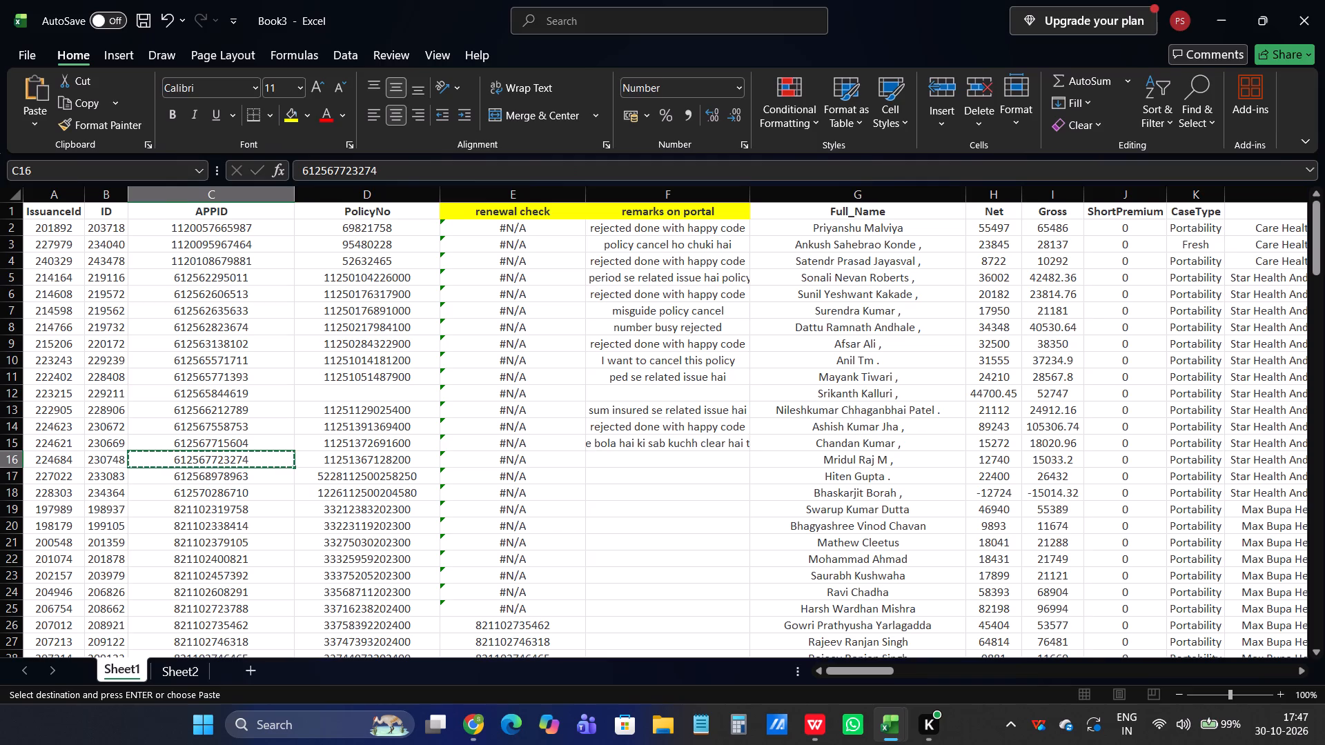
key(alt+Tab)
scroll(521, 317, up, 13)
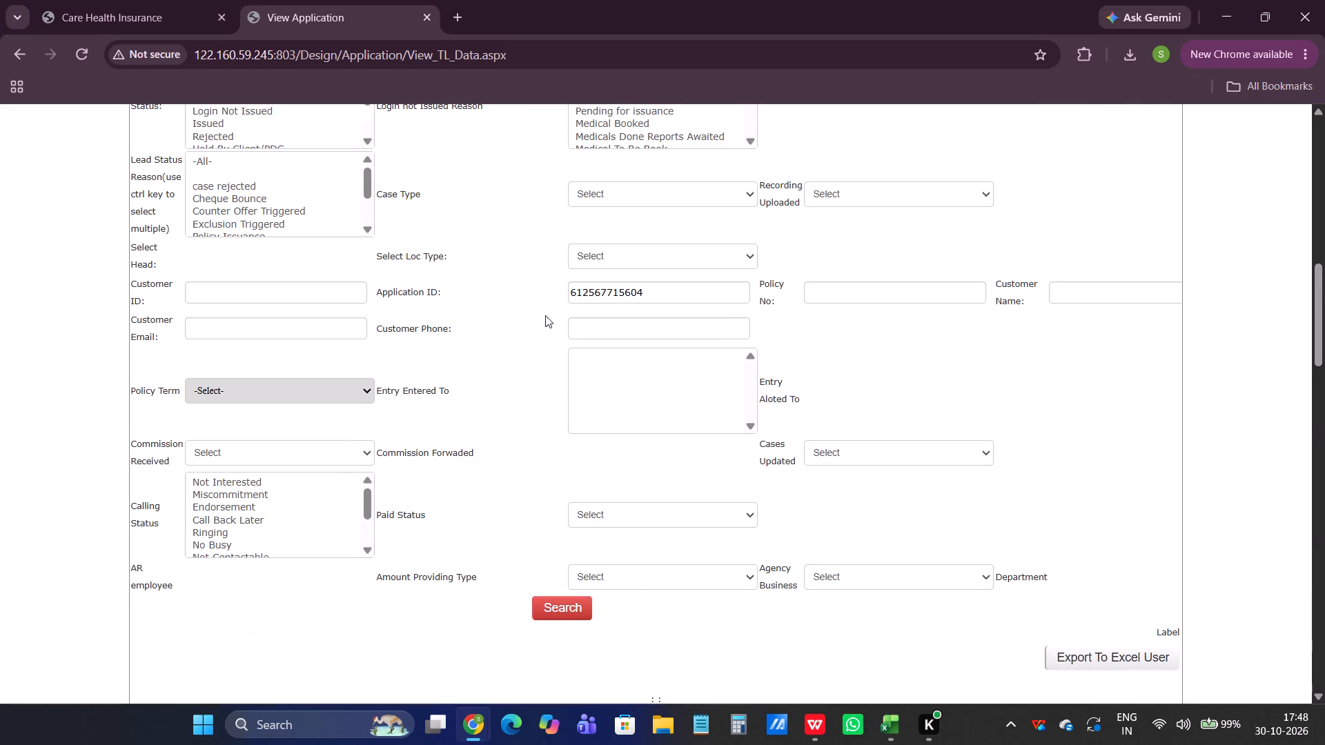
double_click(583, 297)
key(ctrl+v)
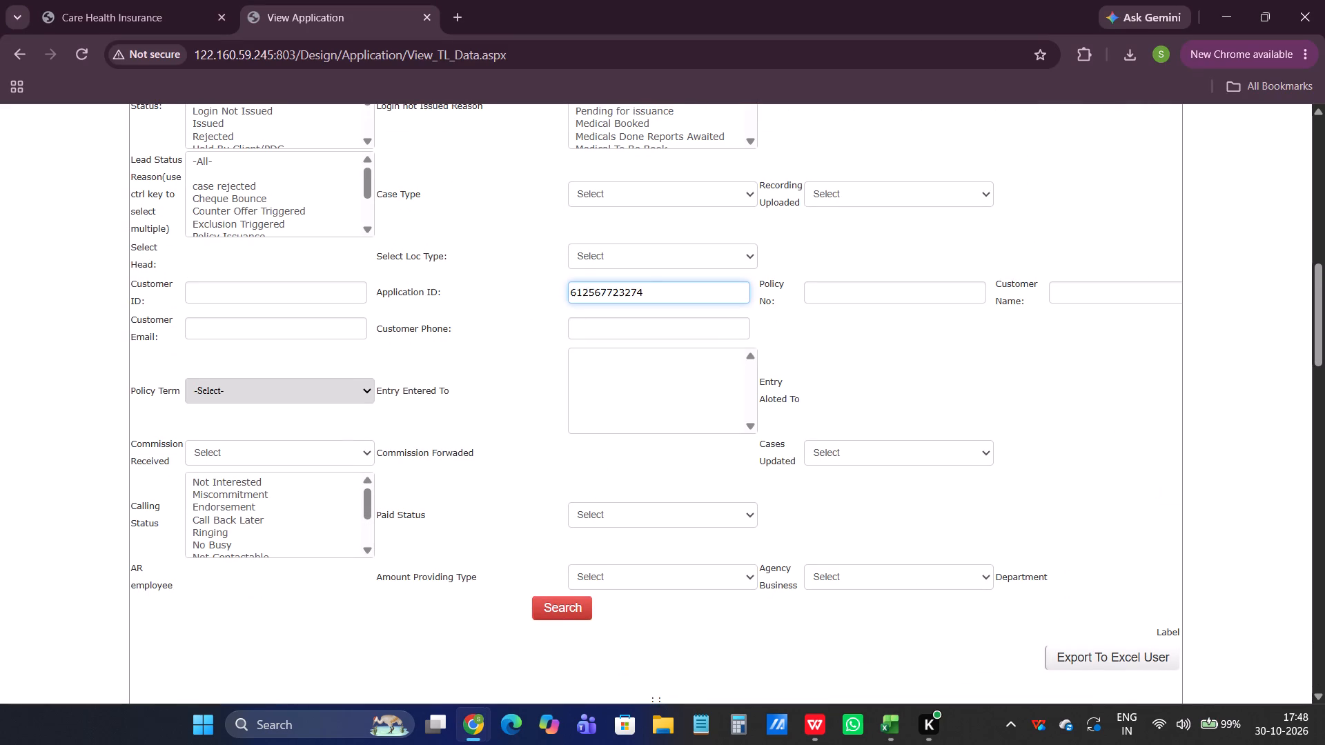
scroll(547, 315, down, 1)
click(542, 457)
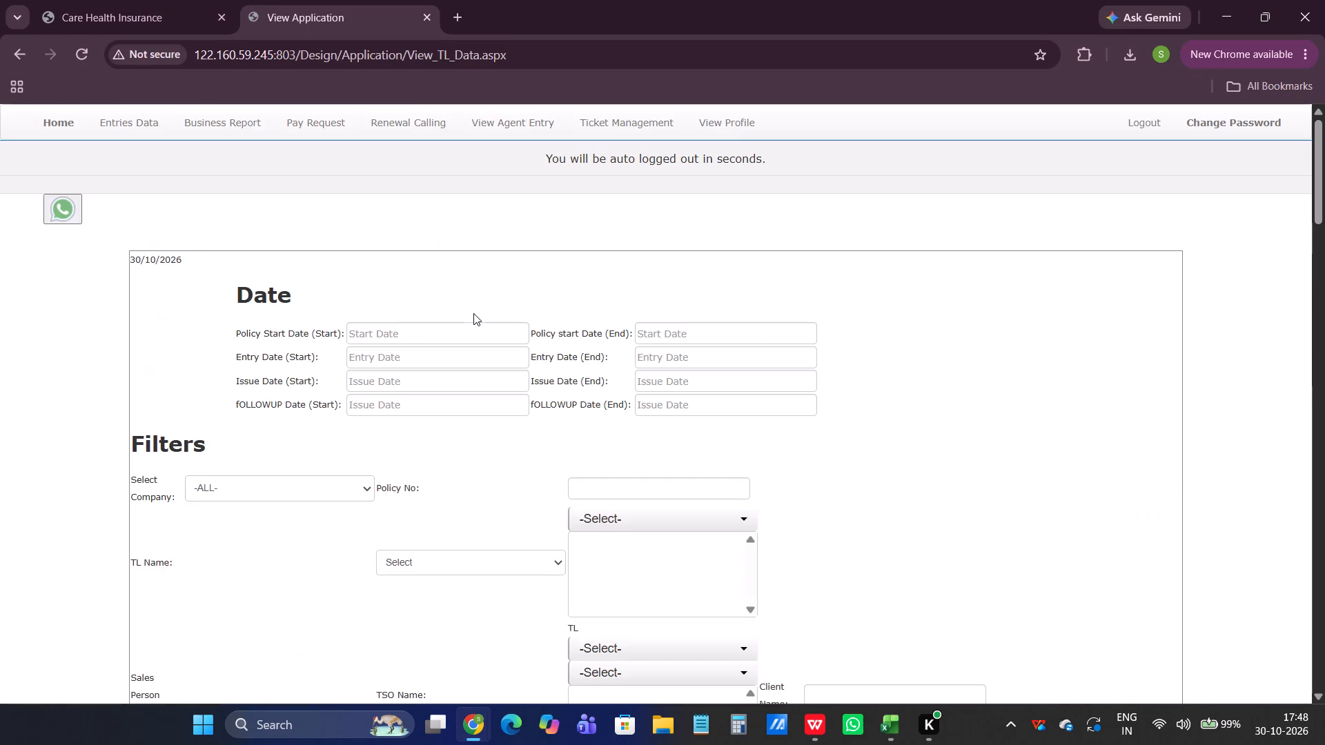
scroll(473, 313, down, 17)
scroll(473, 313, down, 5)
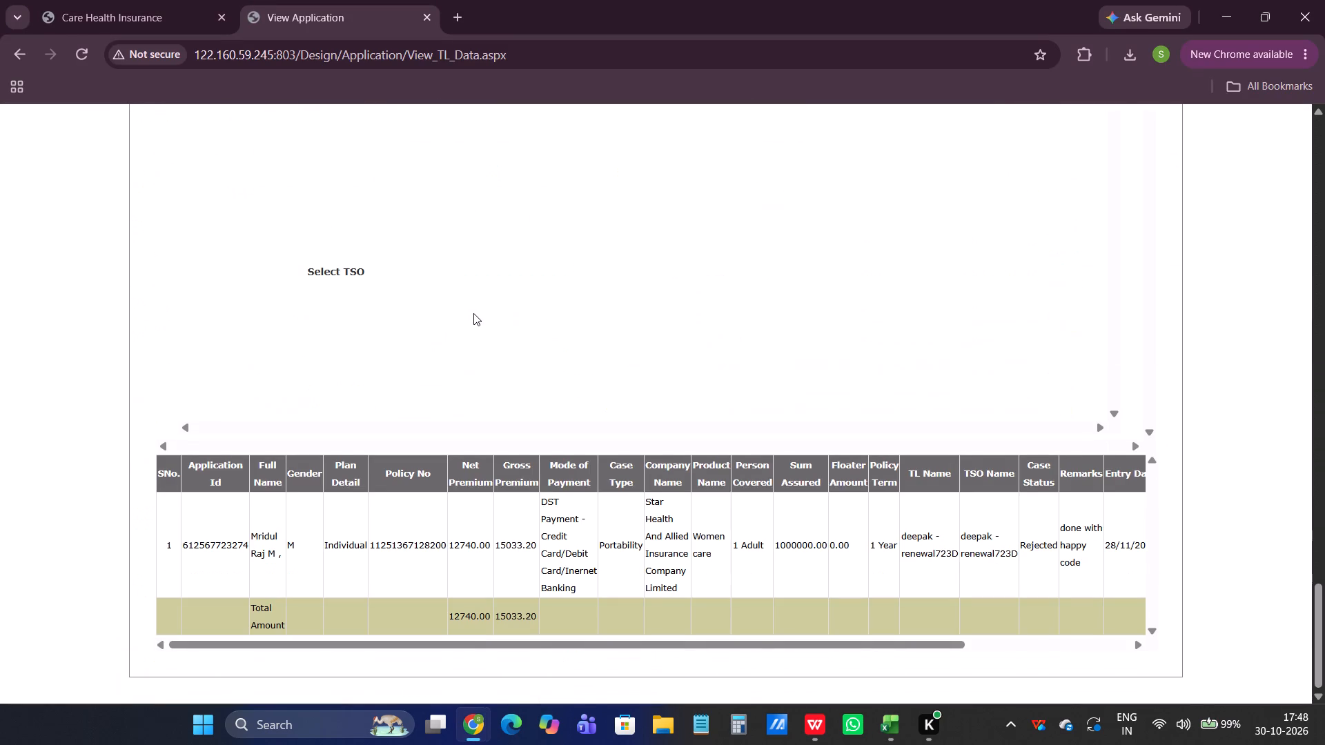
Switch to Book3 in Excel and enter "rejected done with happy code" as the row 16 portal remark.
key(alt+Tab)
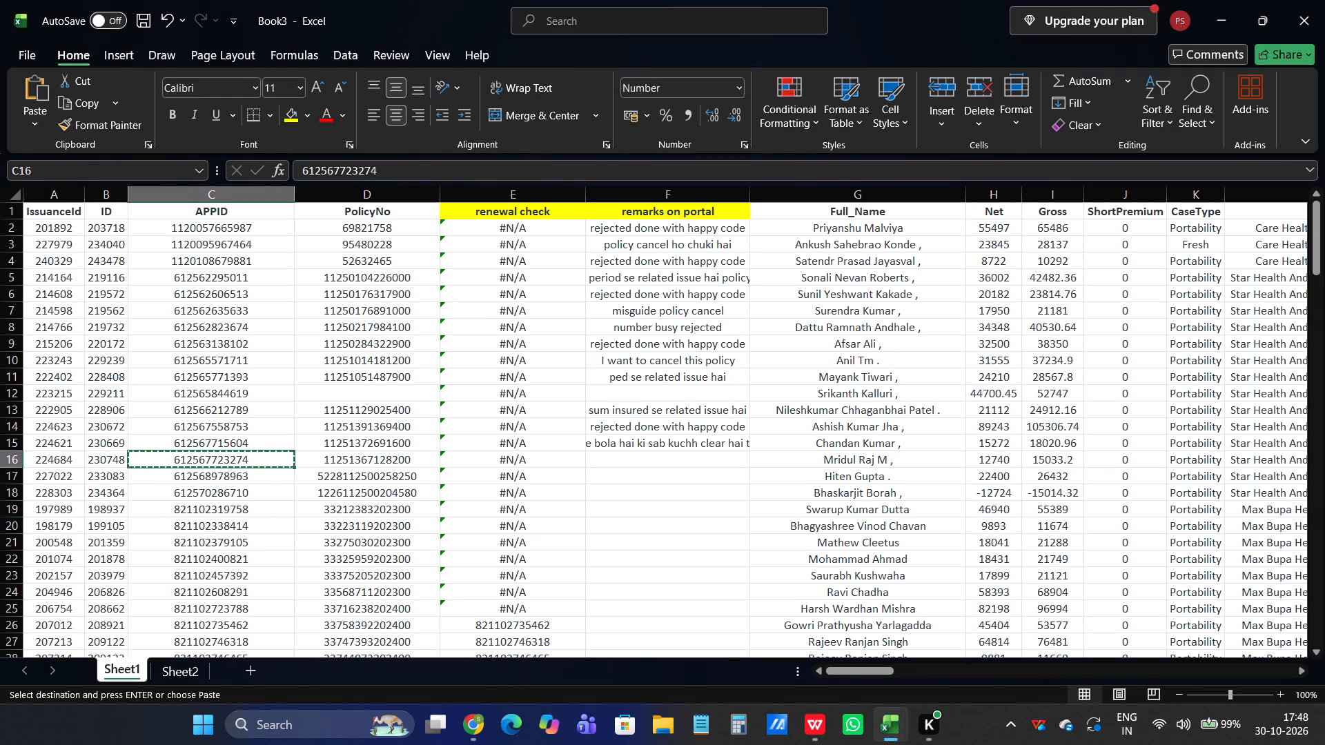
key(Tab)
key(Tab)
key(Tab)
key(r)
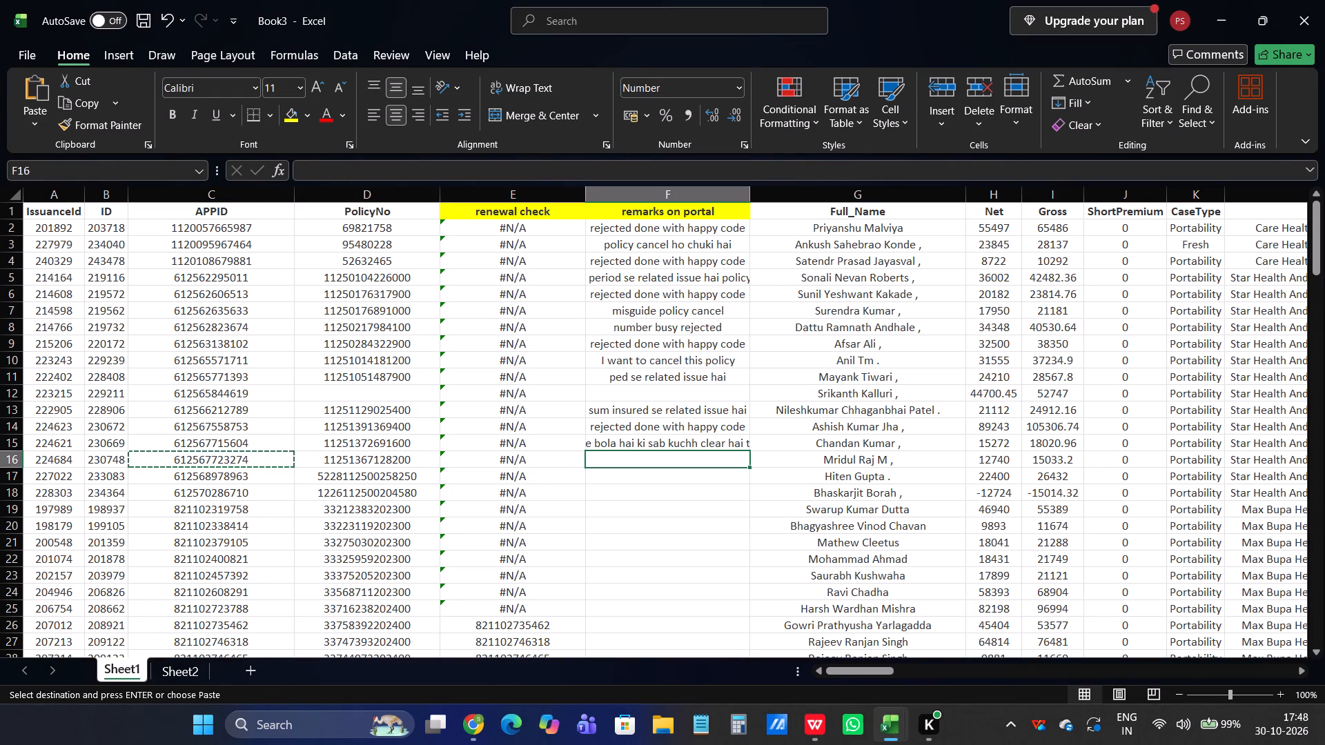
key(Return)
Copy the APPID from row 17, switch to the insurance portal in Chrome, and search the entries by that Application ID.
key(ctrl+c)
key(alt+Tab)
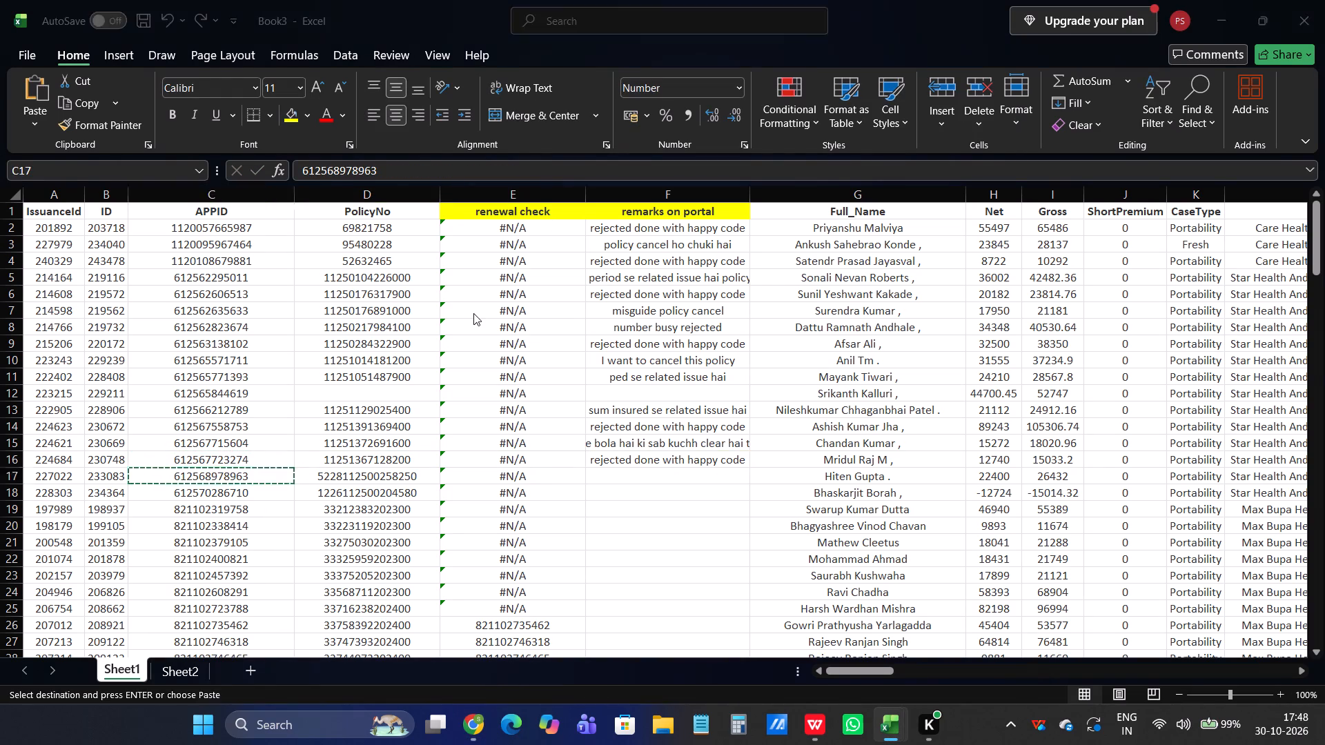
scroll(473, 313, up, 15)
scroll(473, 313, down, 2)
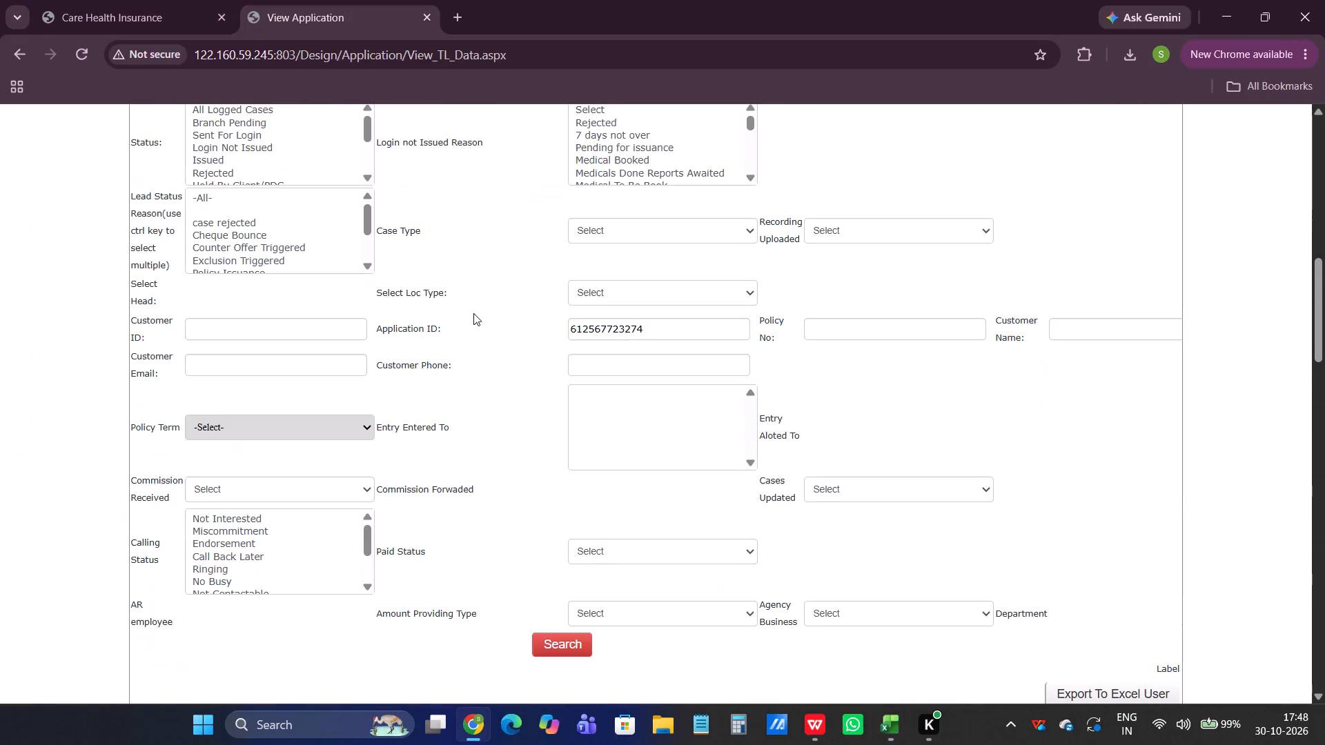
double_click(603, 332)
key(ctrl+v)
scroll(524, 364, down, 2)
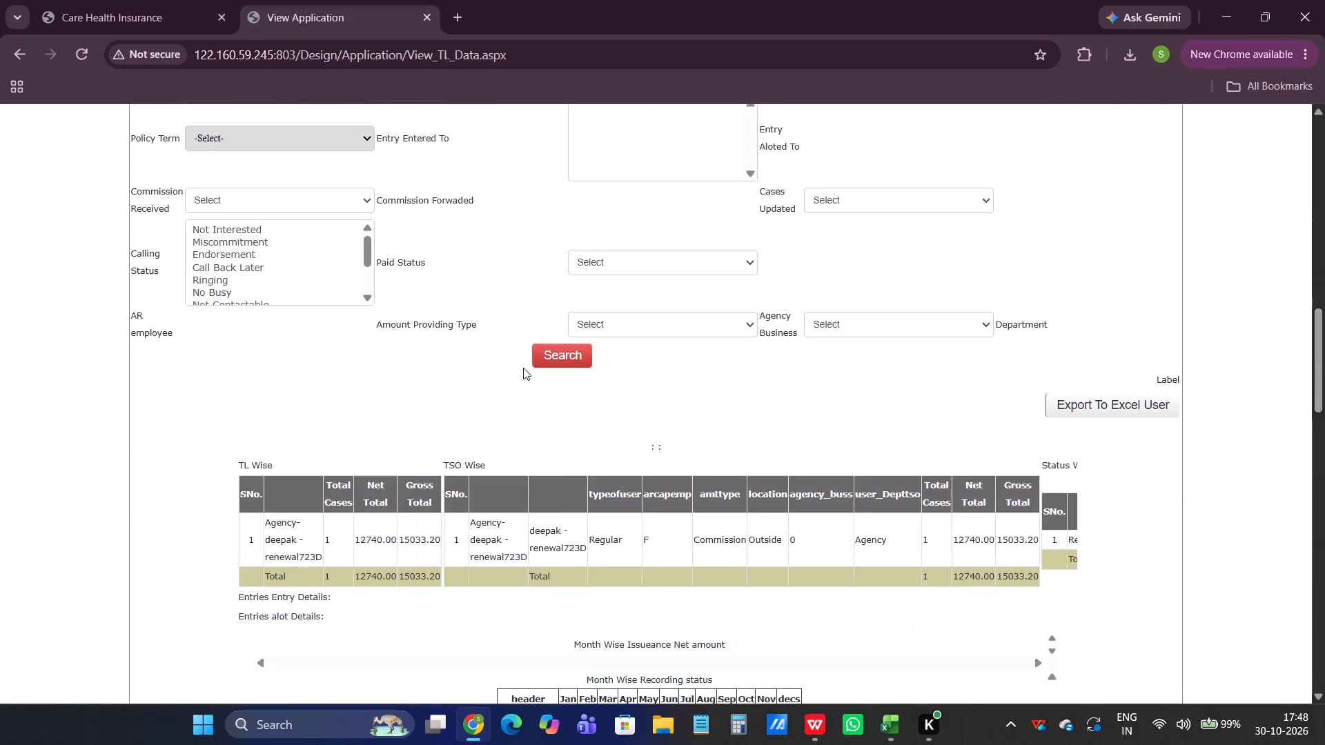
click(542, 361)
scroll(449, 302, down, 20)
scroll(449, 302, down, 4)
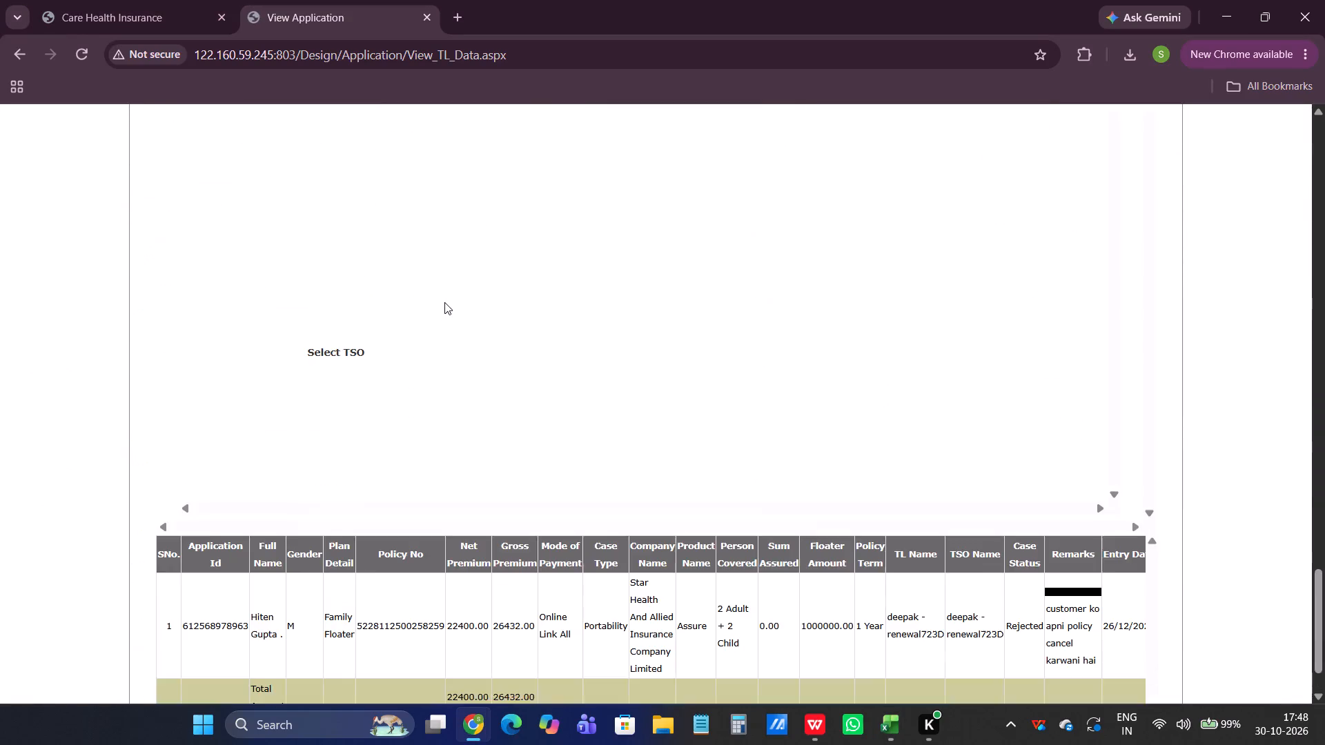
scroll(444, 302, down, 8)
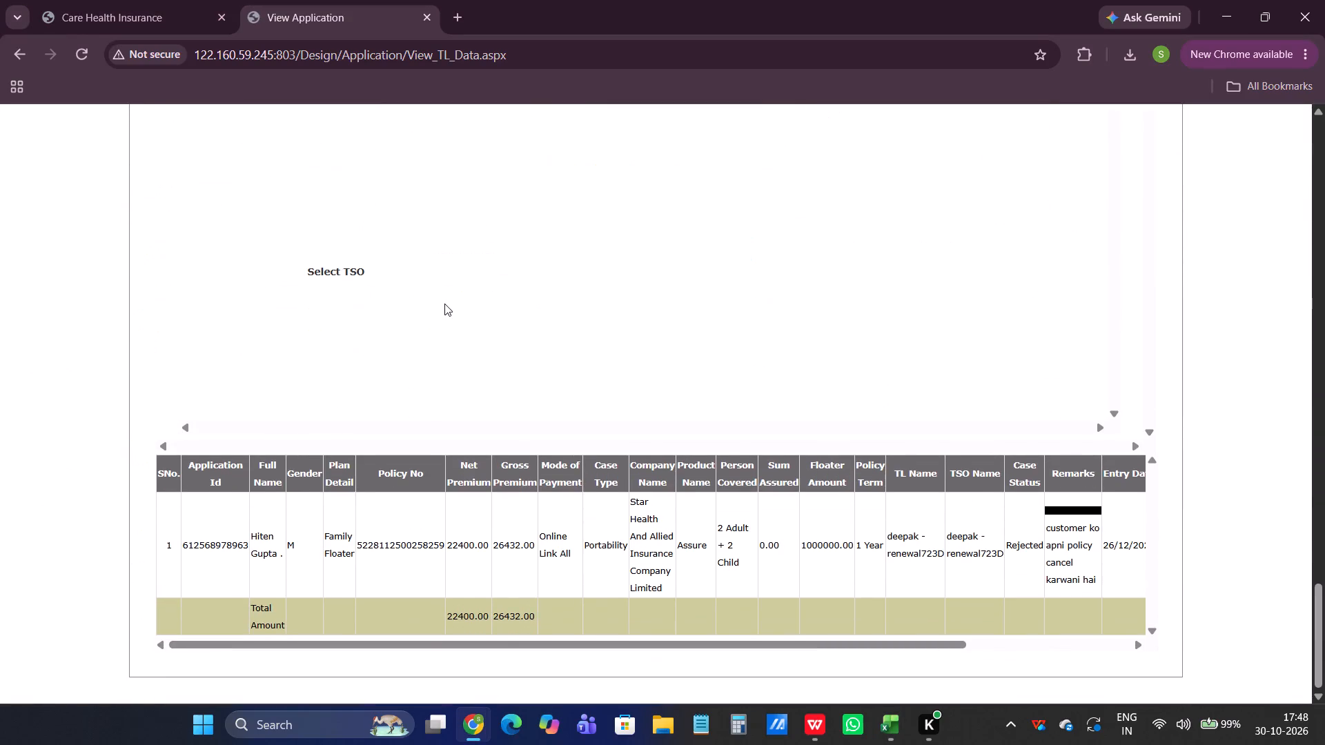
Switch to Book3 in Excel and enter "policy cancel ho chuki hai" as the row 17 portal remark.
key(alt+Tab)
key(Tab)
key(Tab)
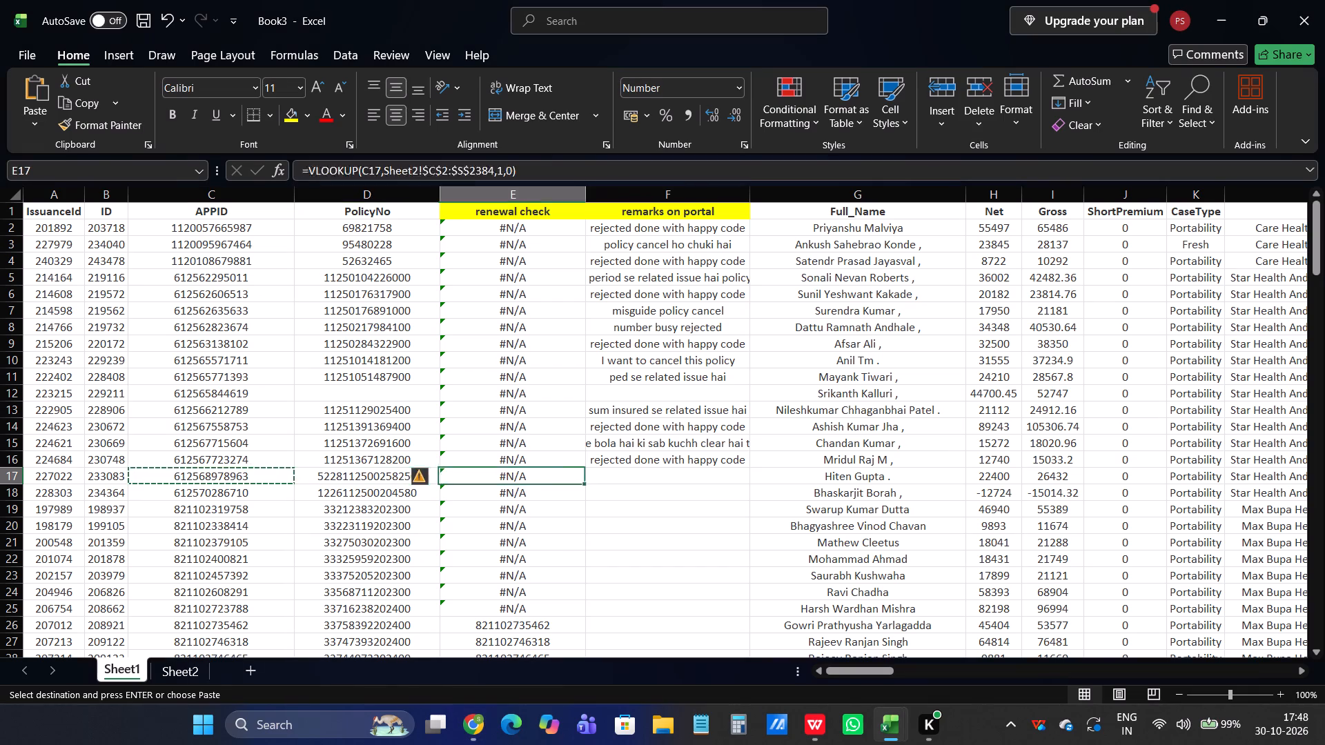
key(Tab)
text(policy)
key(space)
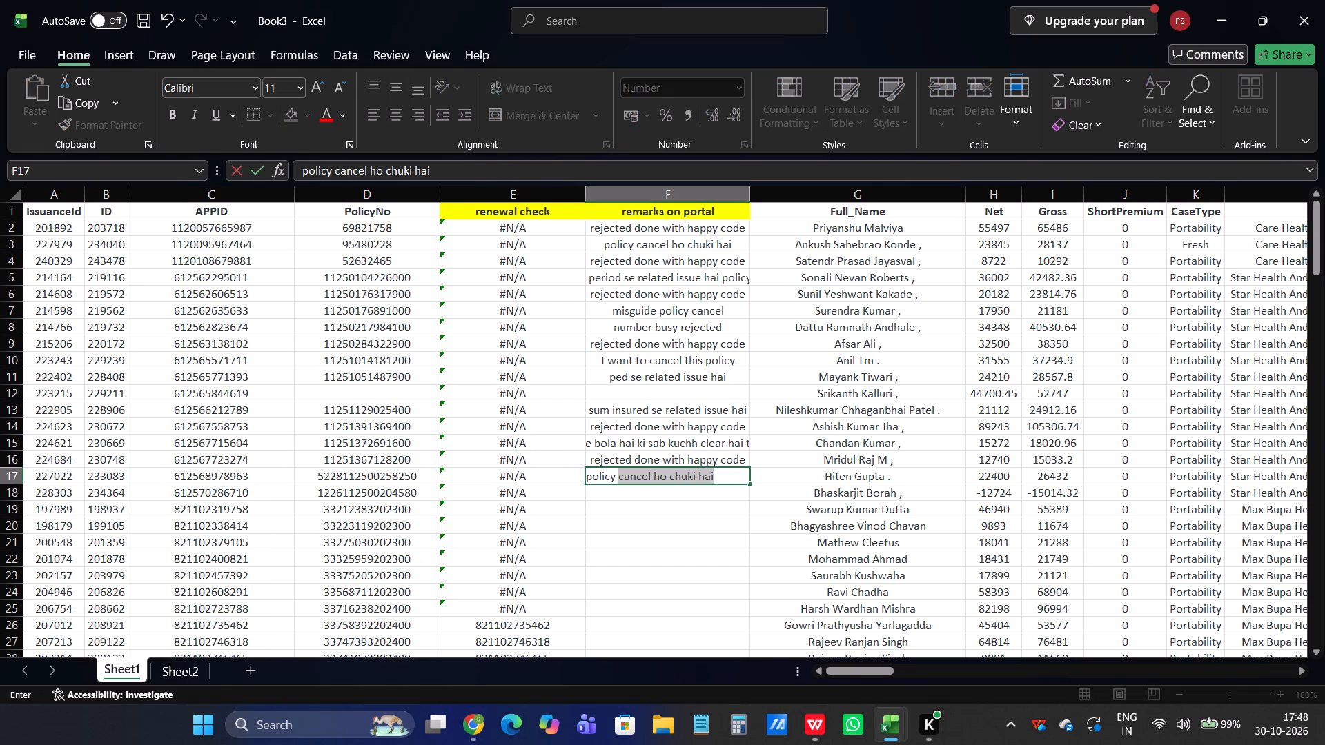
key(Return)
Copy the APPID from row 18, switch to the insurance portal in Chrome, and search the entries by that Application ID.
key(ctrl+c)
key(alt+Tab)
scroll(444, 304, up, 4)
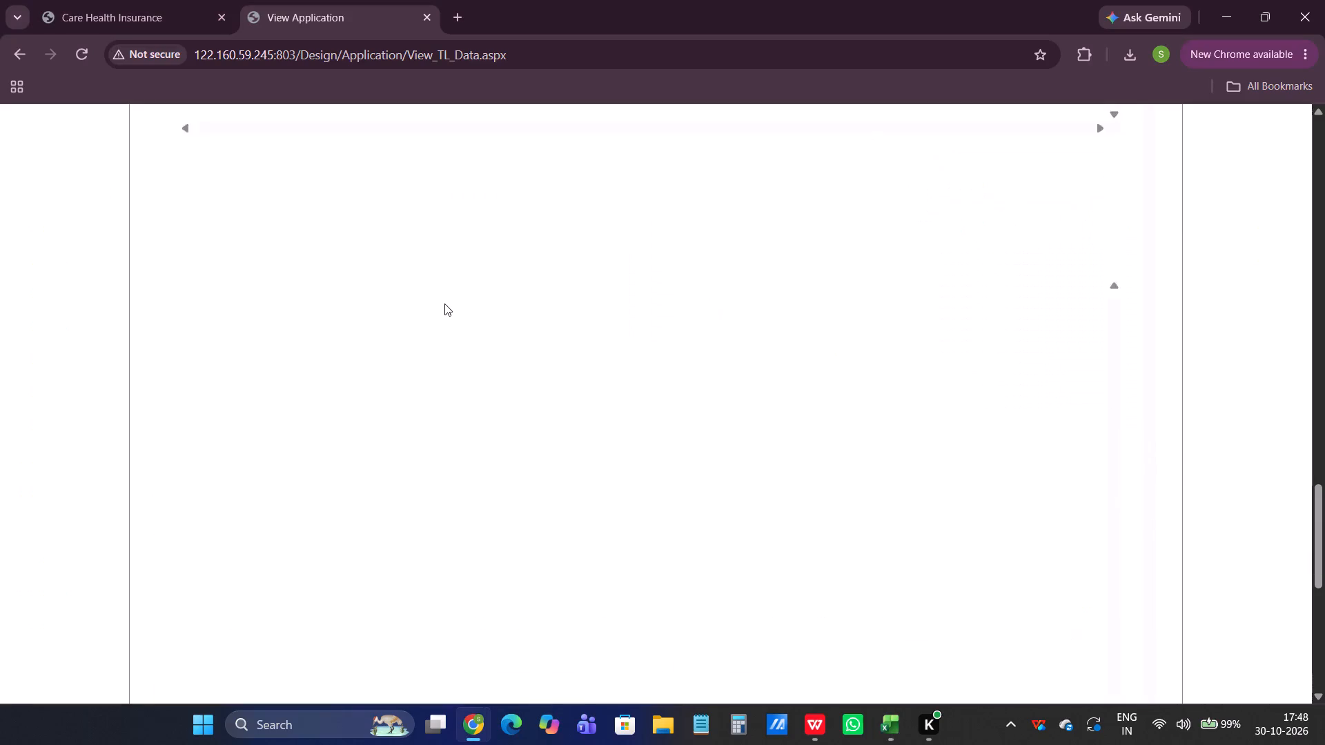
scroll(444, 304, up, 9)
click(629, 328)
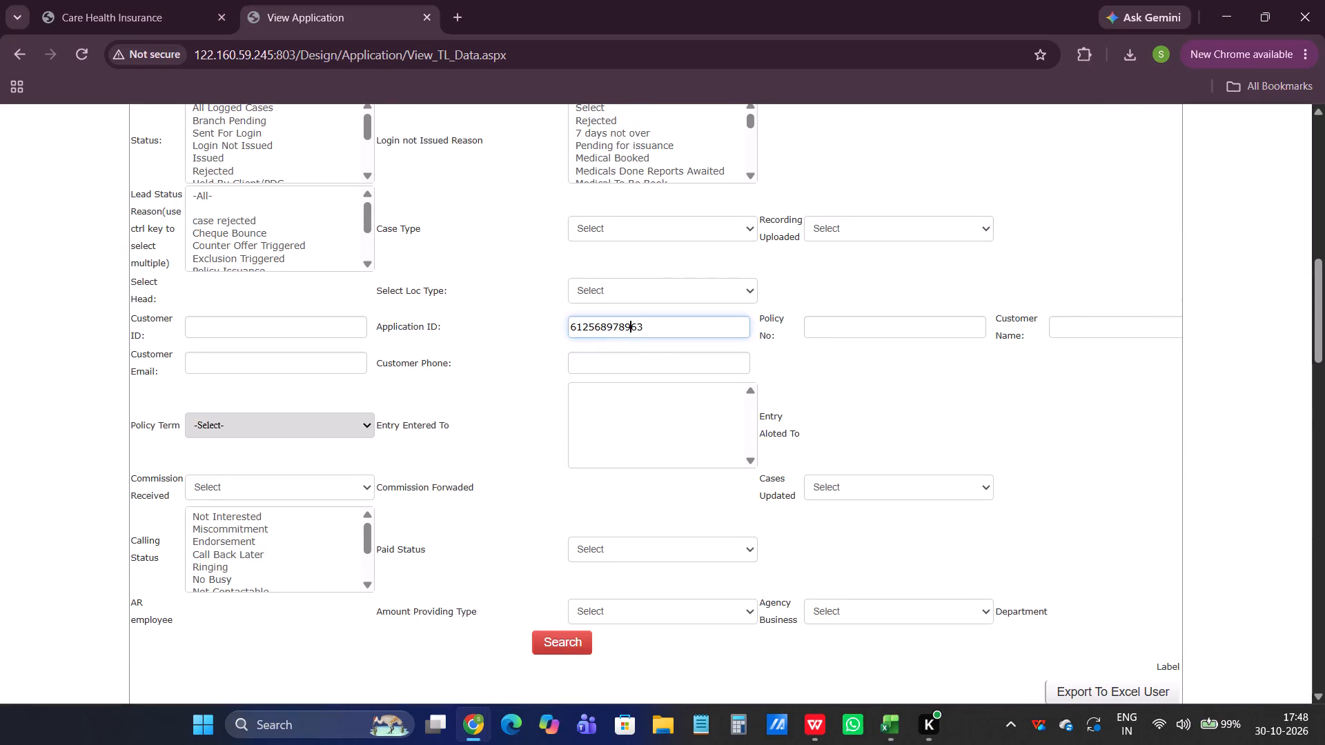
click(629, 328)
key(ctrl+v)
scroll(543, 375, down, 1)
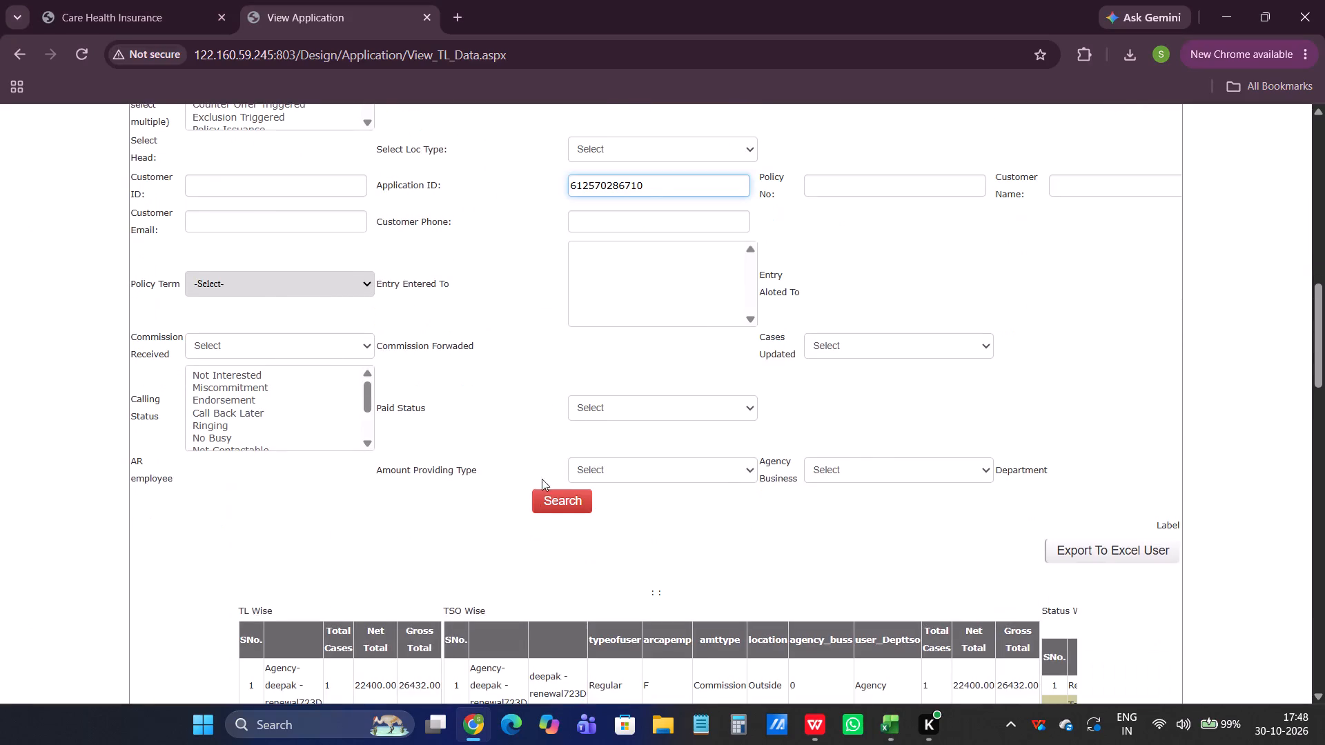
click(544, 497)
scroll(500, 315, down, 20)
scroll(500, 315, down, 9)
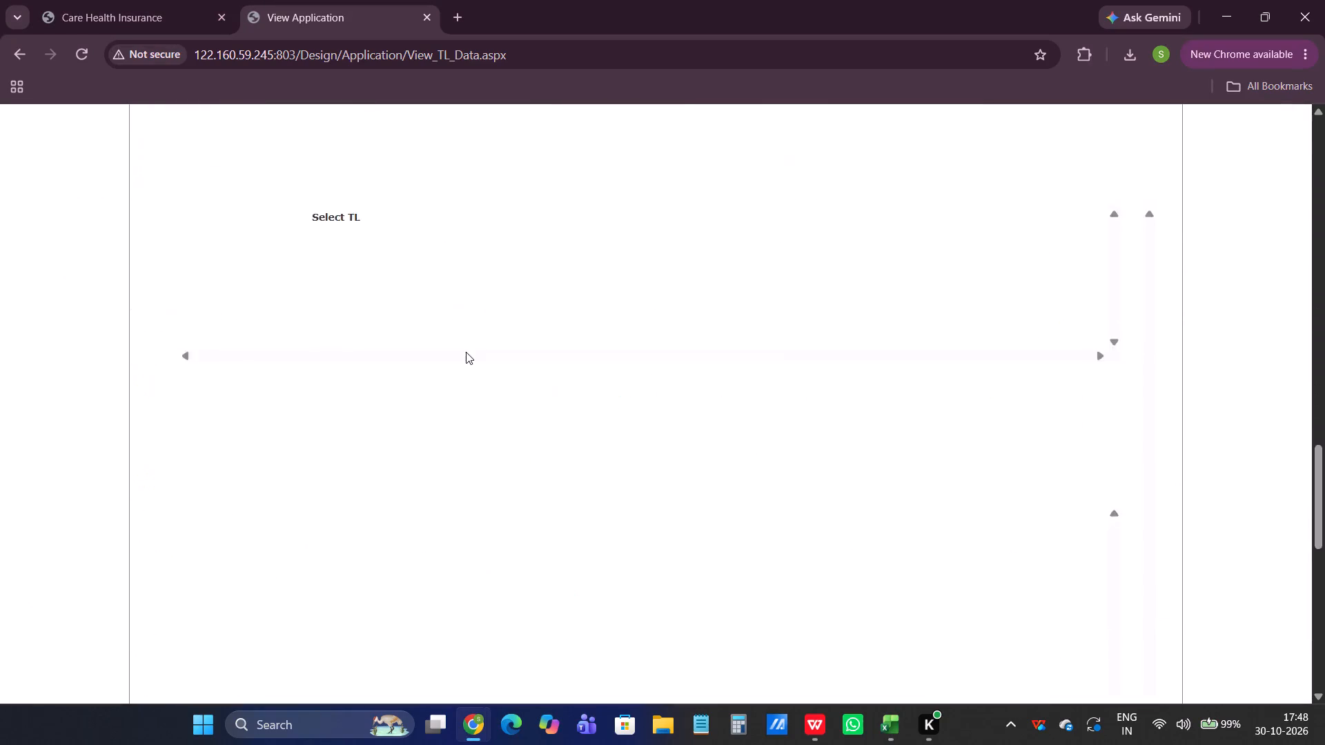
scroll(466, 352, down, 3)
Switch to Book3 in Excel and enter "rejected done with happy code" as the row 18 portal remark.
key(alt+Tab)
key(Tab)
key(Tab)
key(Tab)
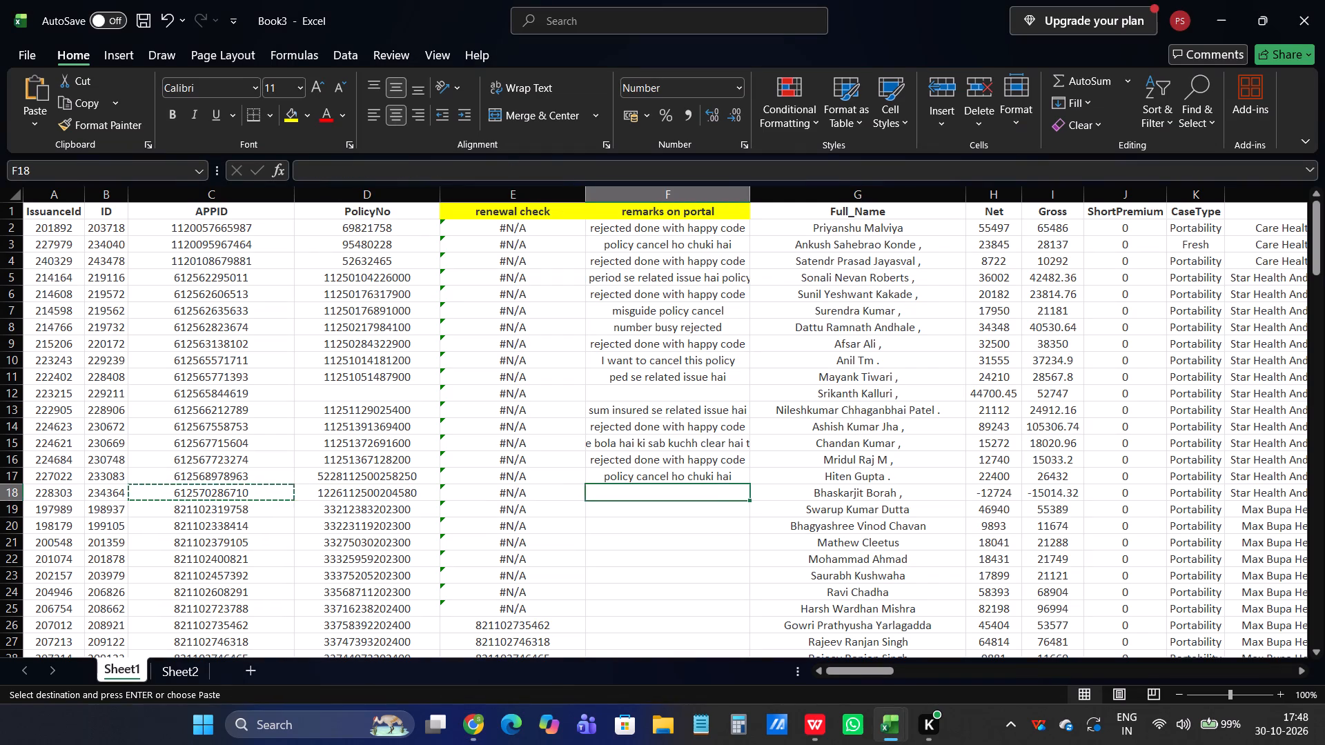
text(re)
key(Return)
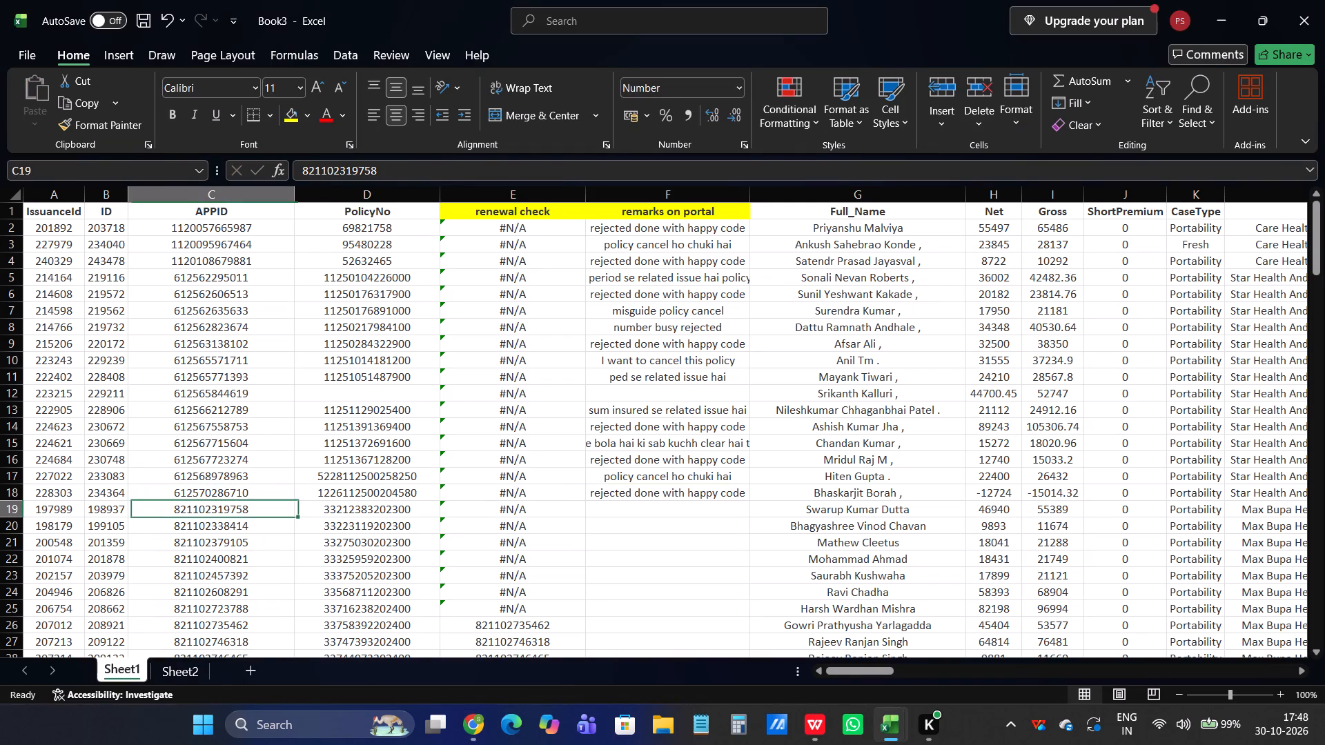
Copy the APPID from row 19, switch to the insurance portal in Chrome, and search the entries by that Application ID.
key(ctrl+c)
key(alt+Tab)
scroll(466, 353, up, 11)
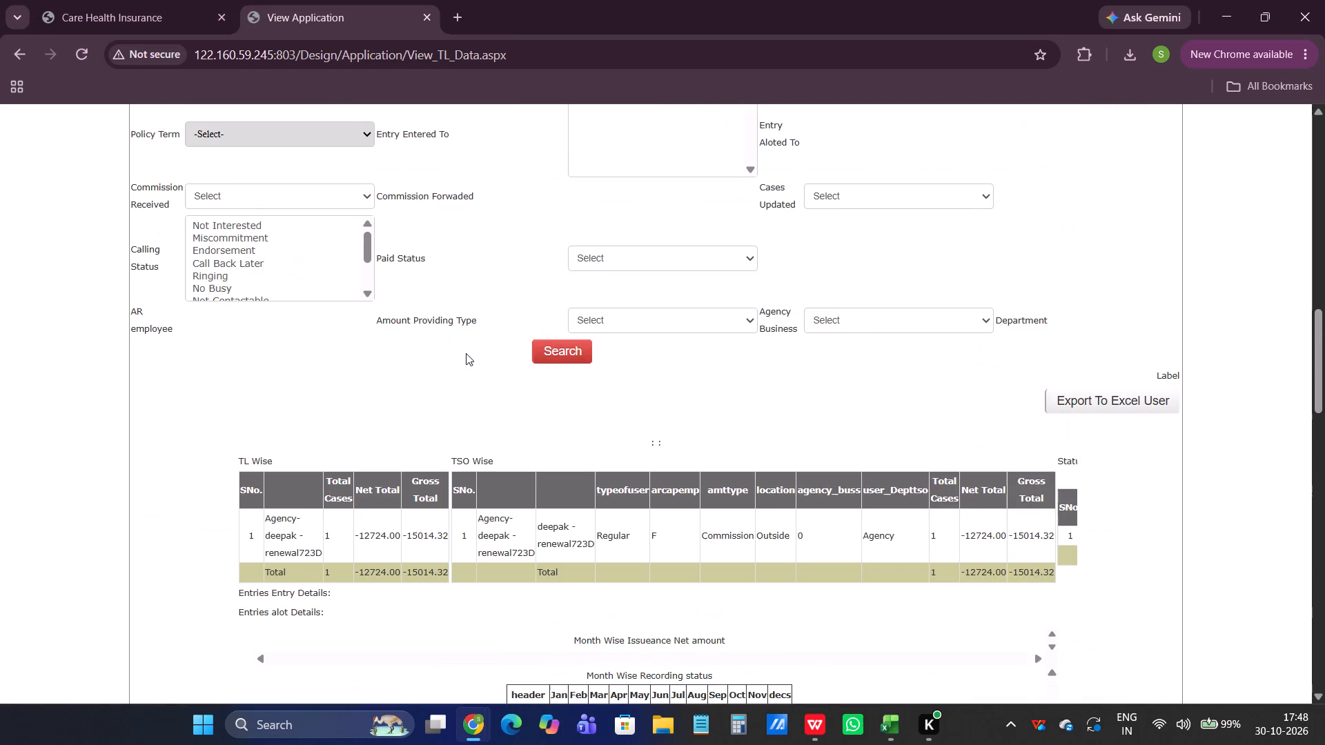
scroll(466, 353, up, 3)
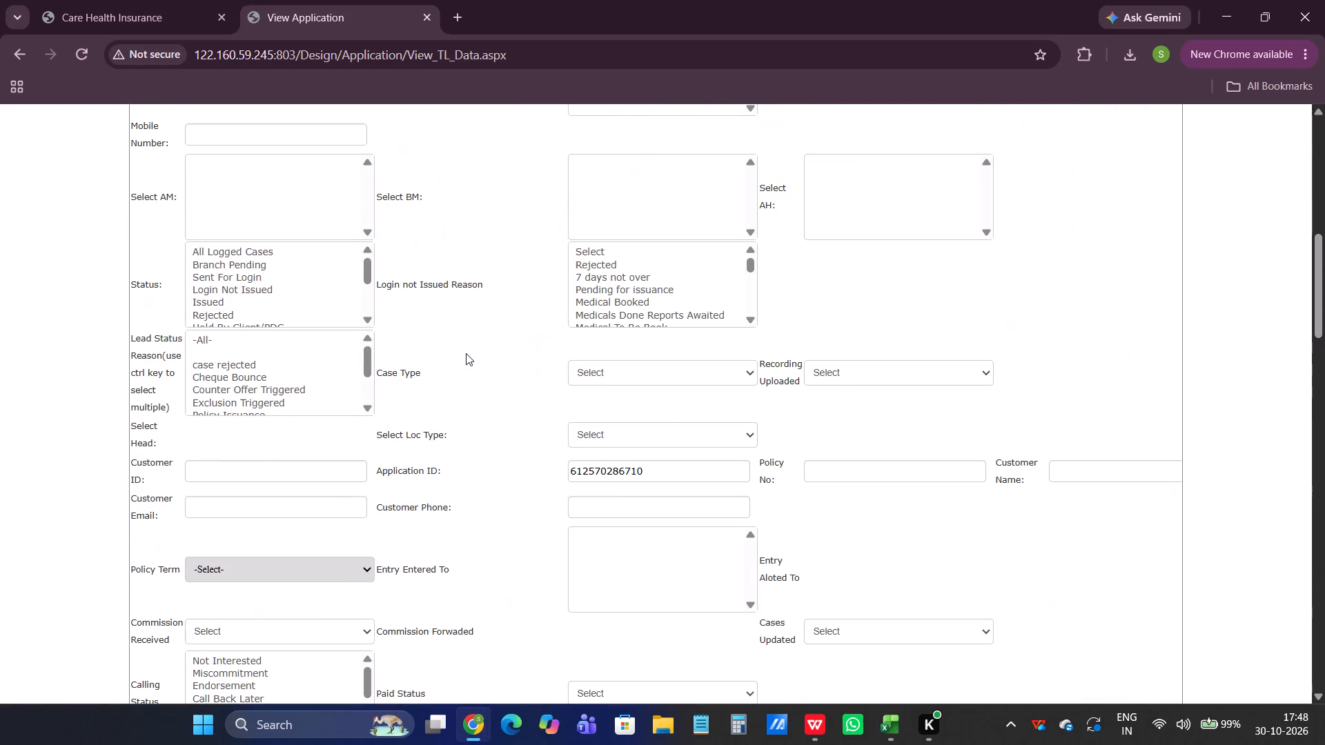
double_click(611, 459)
double_click(609, 466)
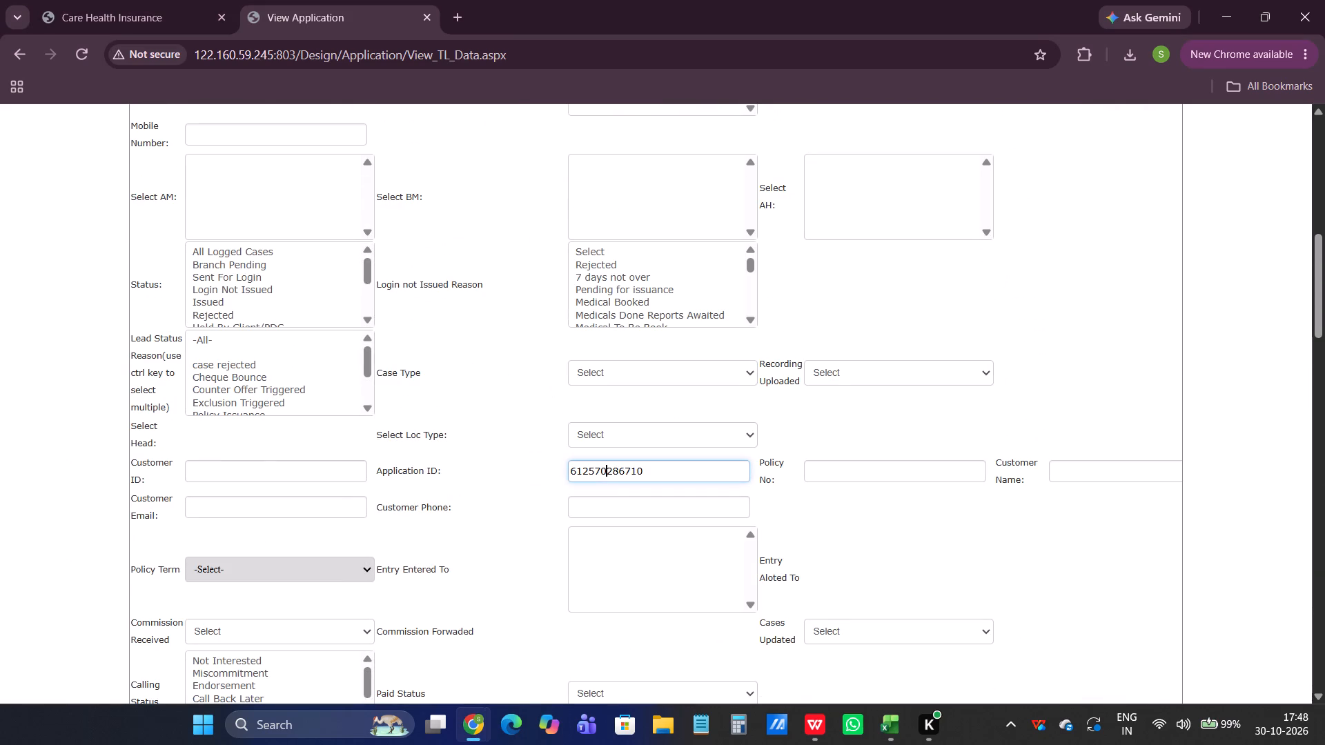
key(ctrl+v)
scroll(527, 500, down, 3)
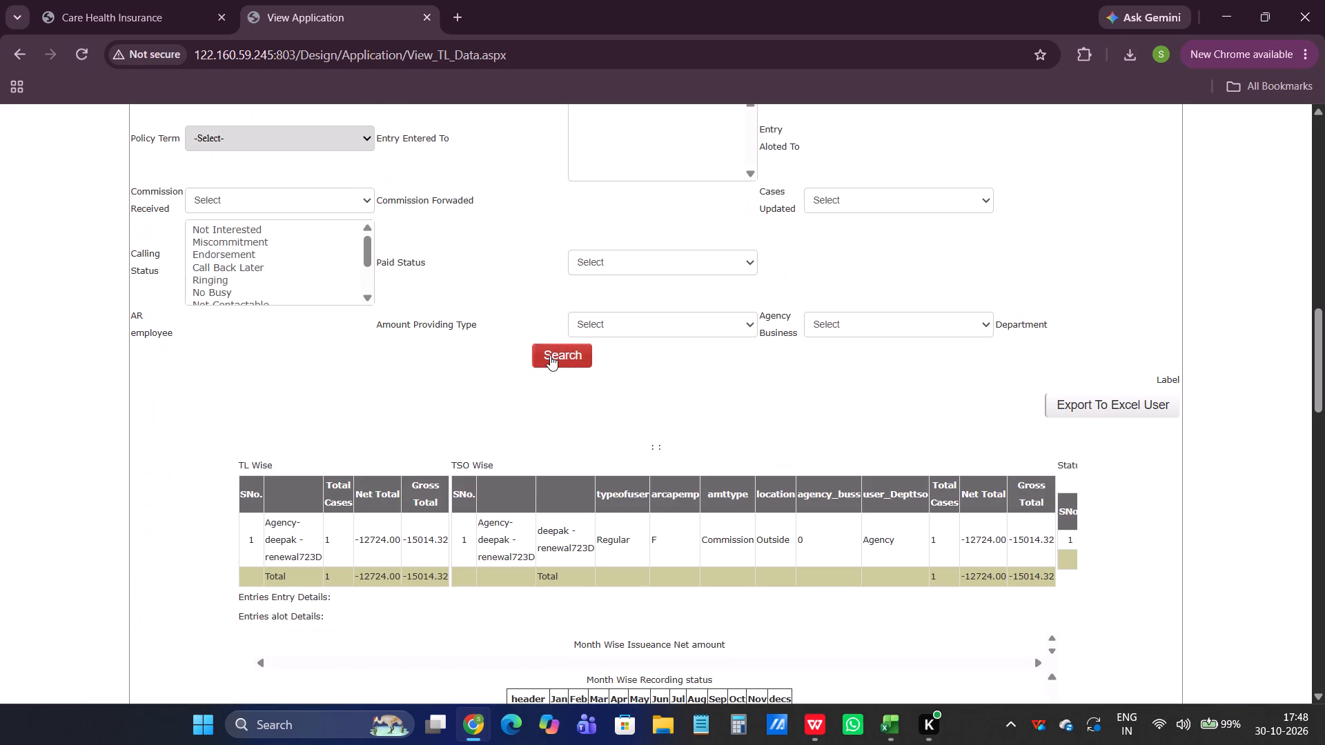
click(550, 355)
scroll(488, 366, down, 20)
scroll(488, 366, down, 4)
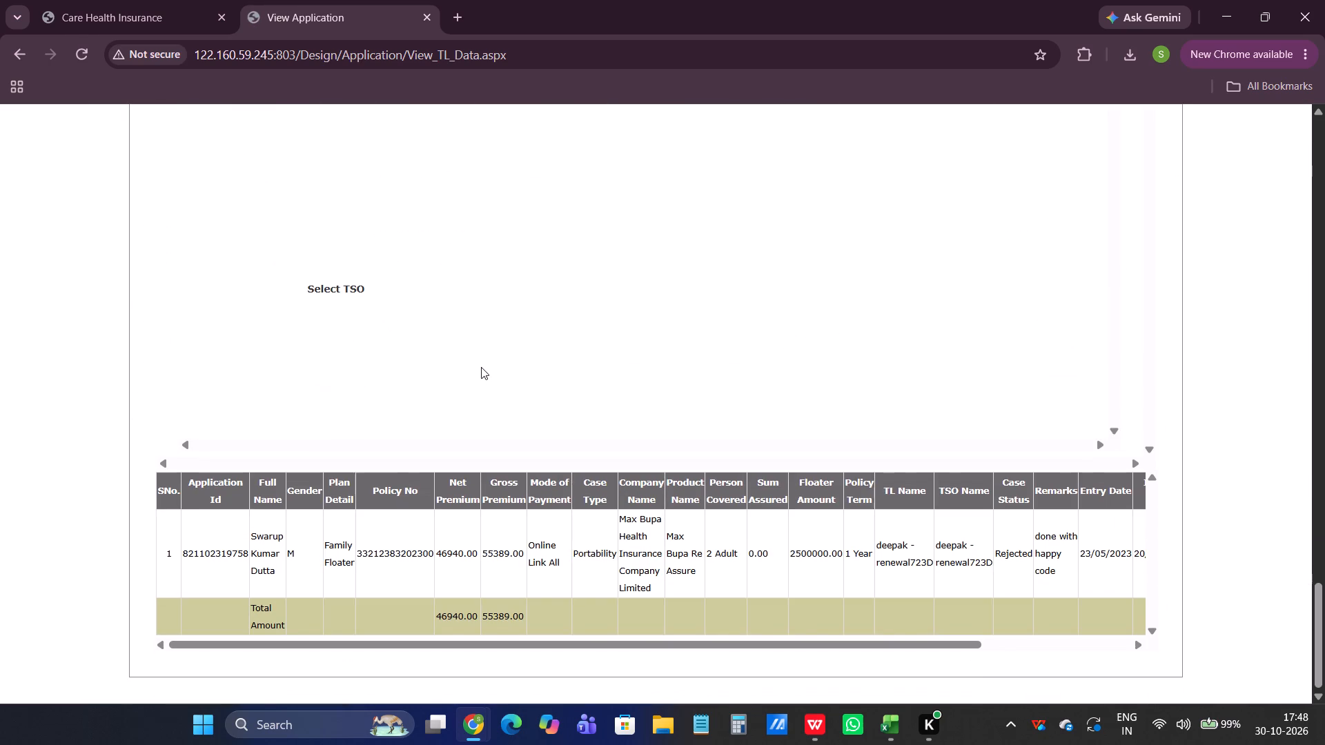
Switch to Book3 in Excel and enter "rejected done with happy code" as the row 19 portal remark.
key(alt+Tab)
key(Tab)
key(Tab)
key(Tab)
text(re)
key(Return)
Copy the APPID from row 20, switch to the insurance portal in Chrome, and search the entries by that Application ID.
key(ctrl+c)
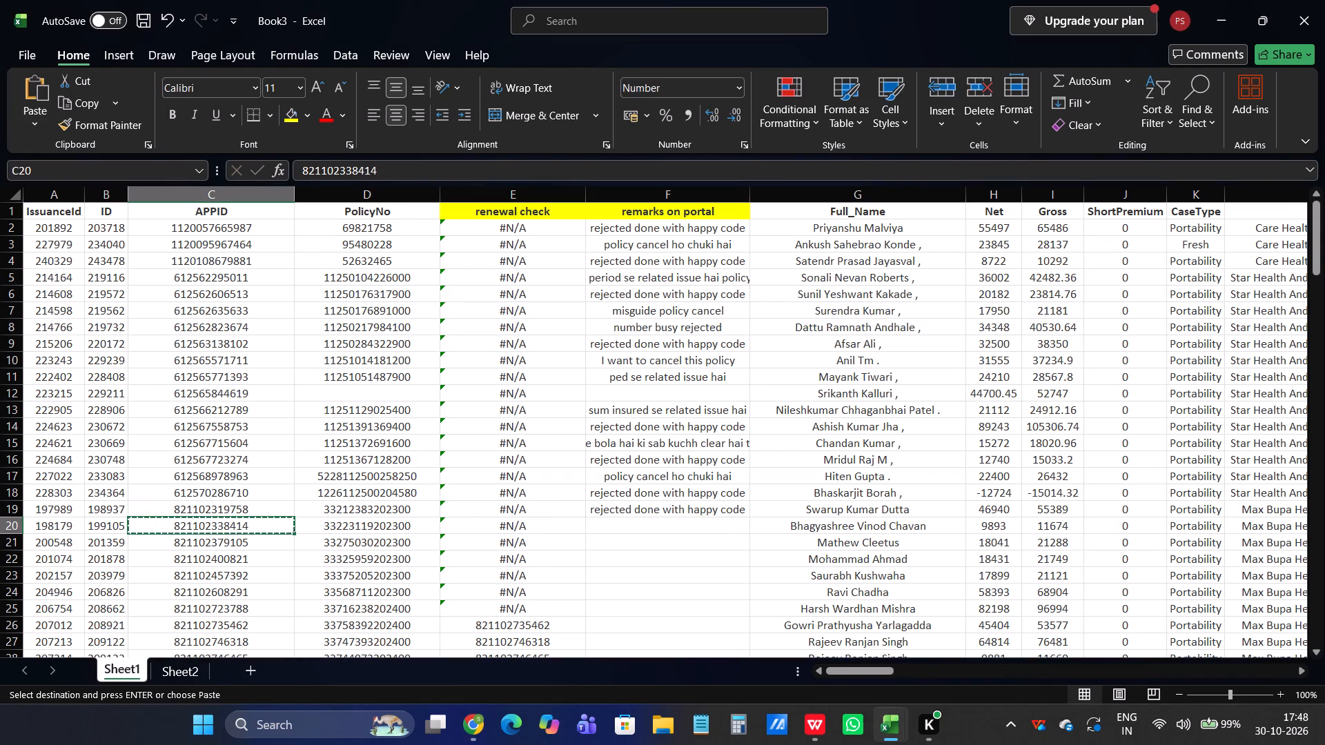
key(alt+Tab)
scroll(481, 367, up, 18)
scroll(481, 367, down, 3)
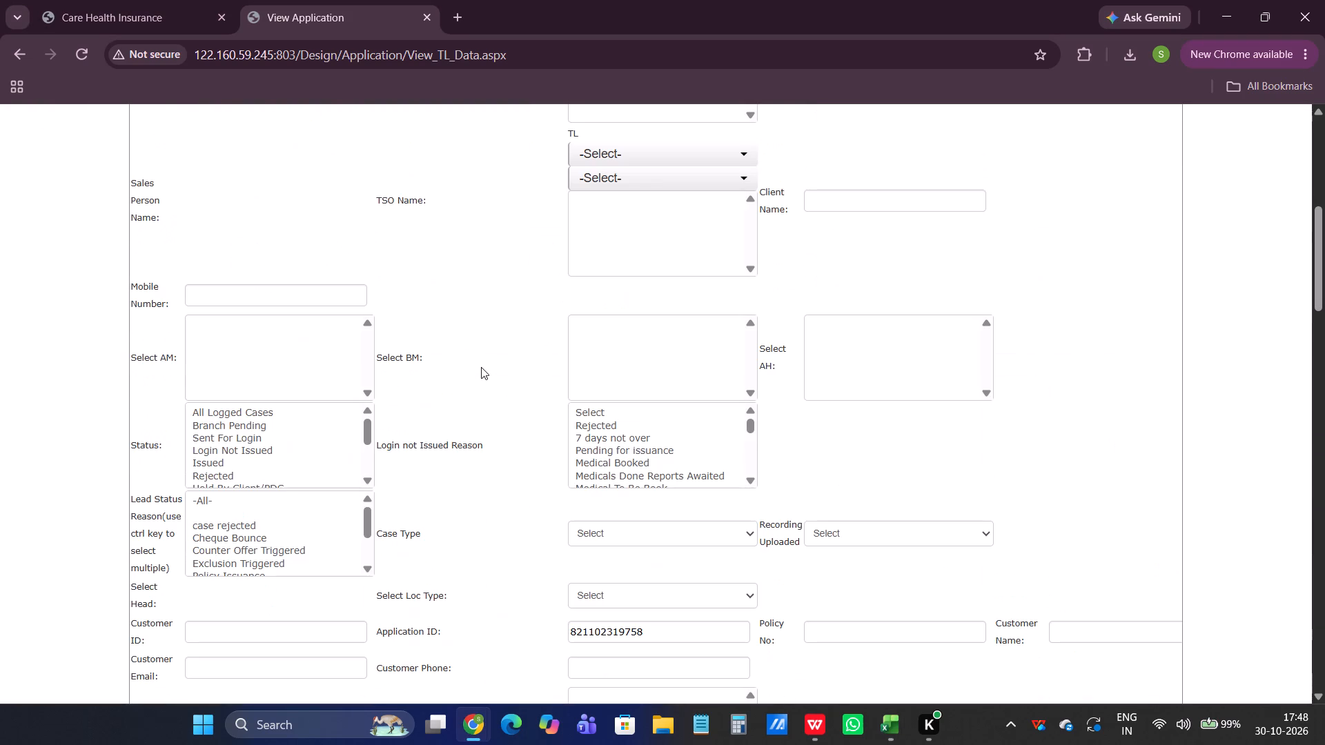
scroll(481, 367, down, 1)
double_click(593, 481)
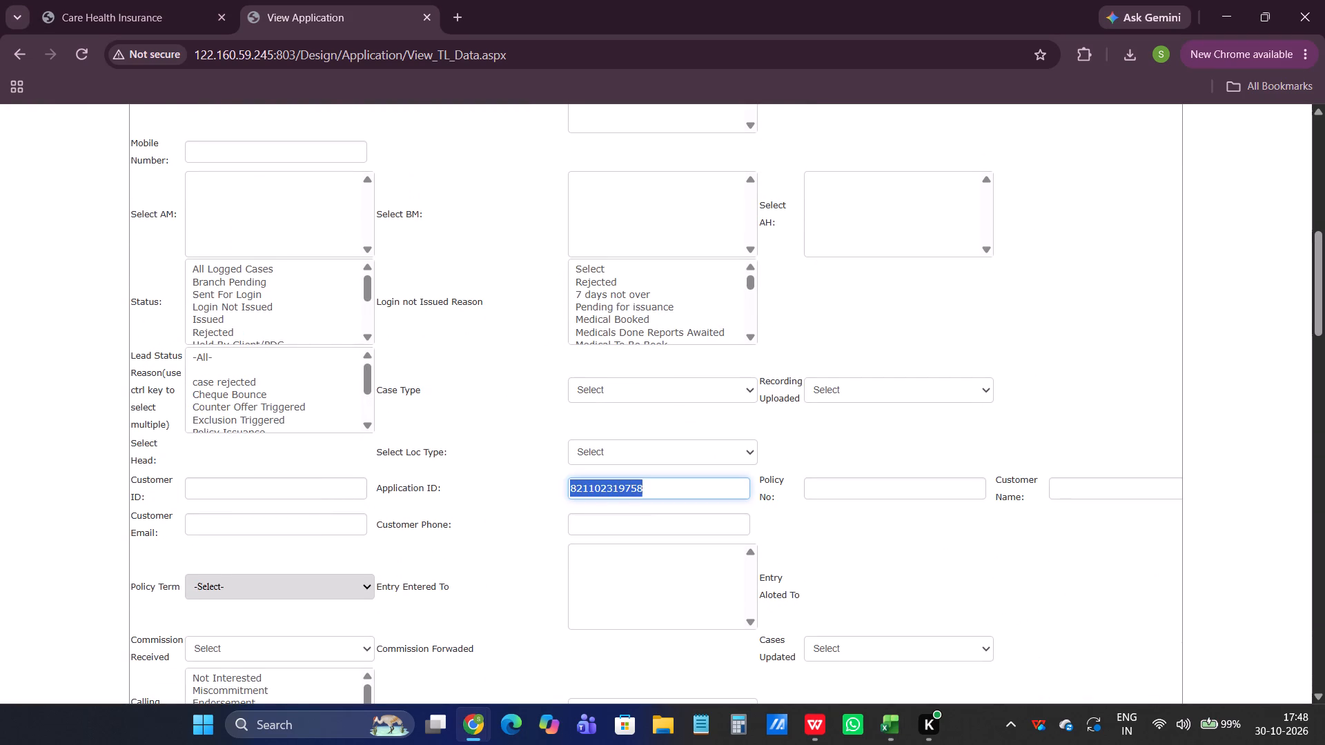
key(ctrl+v)
scroll(486, 497, down, 2)
click(556, 525)
scroll(469, 410, down, 6)
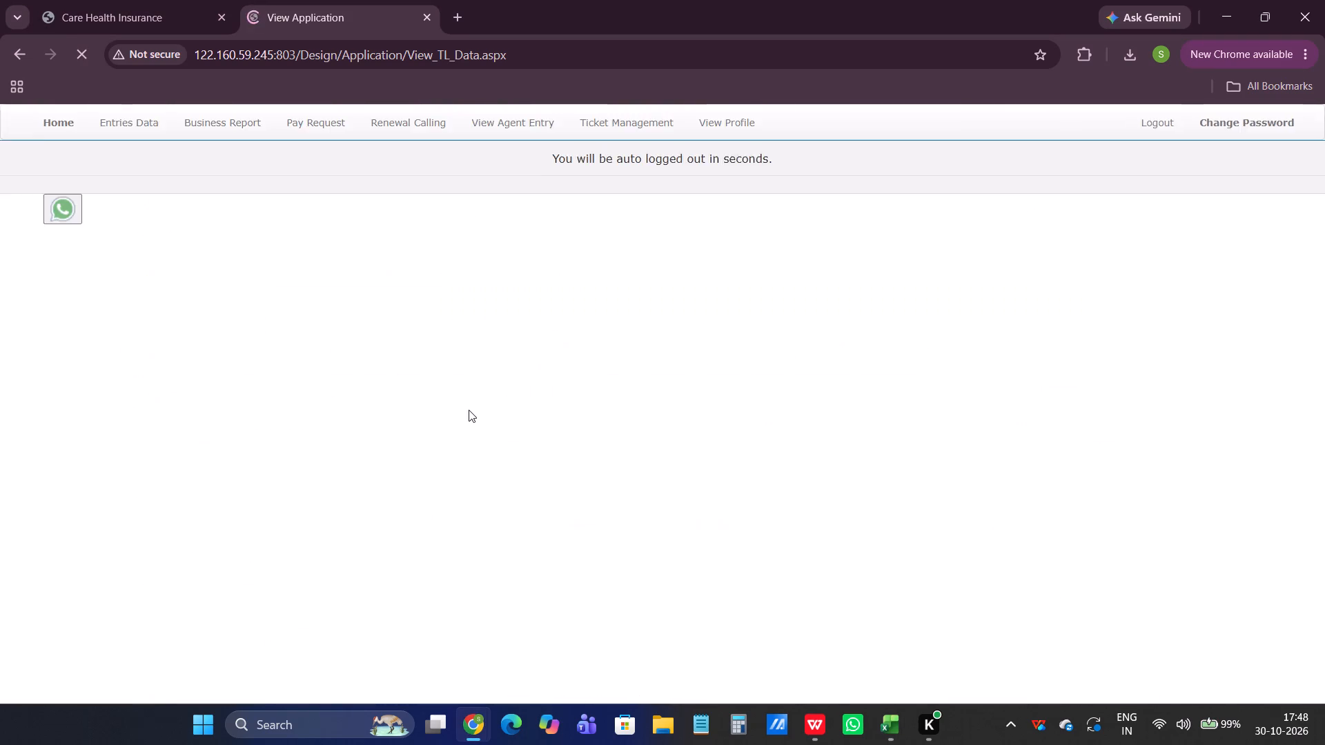
scroll(473, 415, down, 19)
Switch to Book3 in Excel and enter "rejected done with happy code" as the row 20 portal remark.
key(alt+Tab)
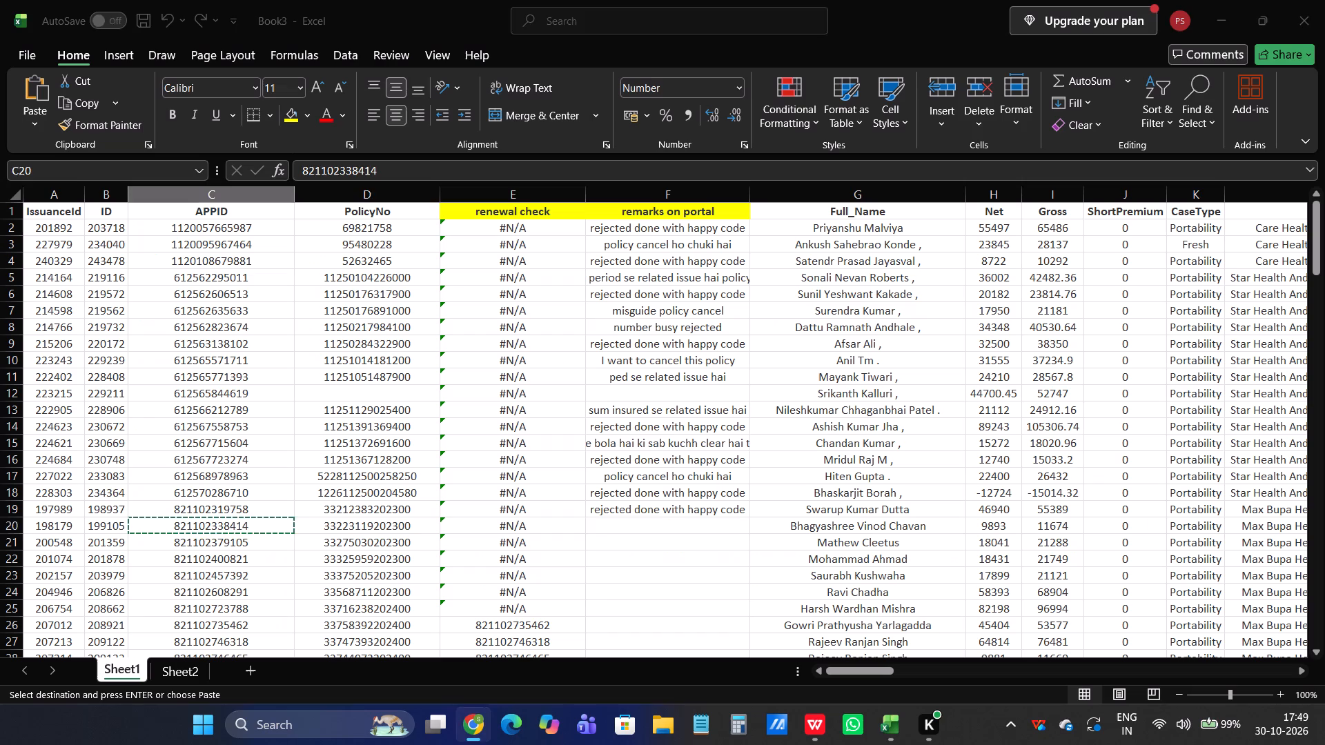
key(Tab)
key(Tab)
key(Tab)
text(re)
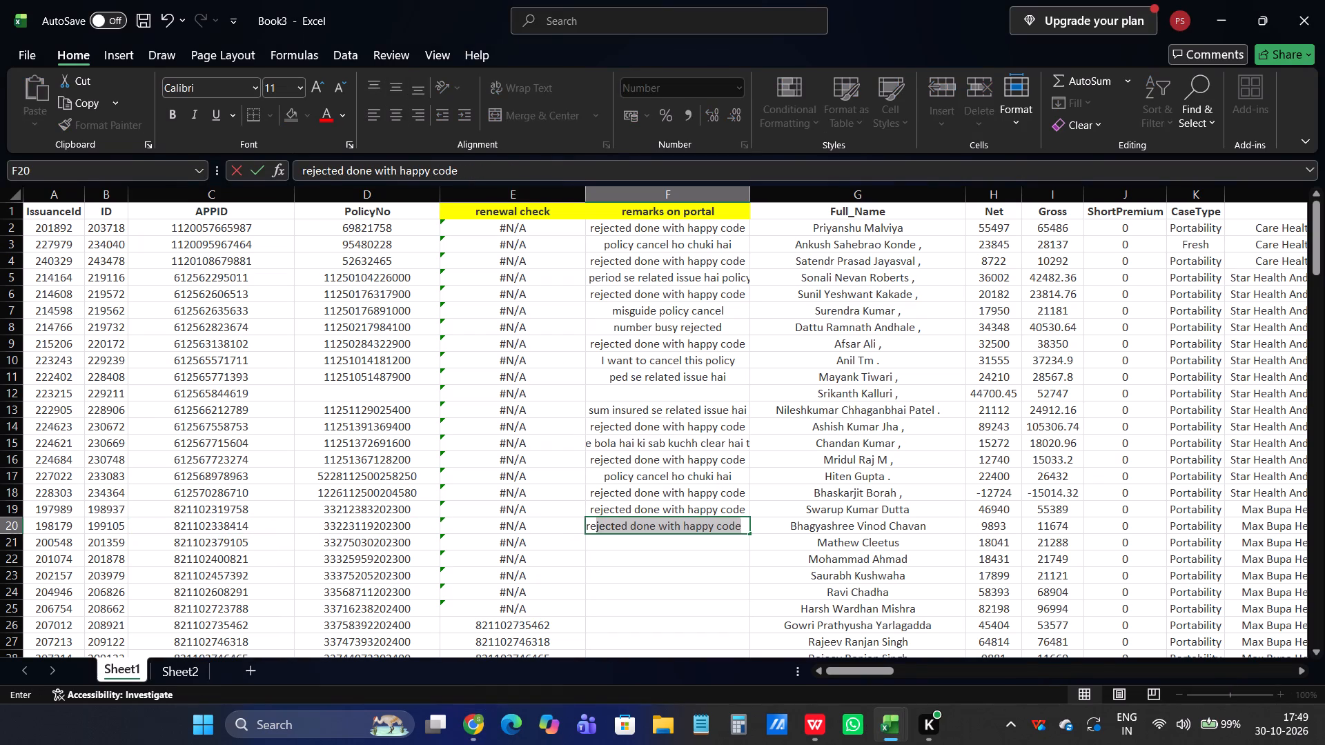
key(Return)
Copy the APPID from row 21, switch to the insurance portal in Chrome, and search the entries by that Application ID.
key(ctrl+c)
key(alt+Tab)
scroll(440, 413, up, 14)
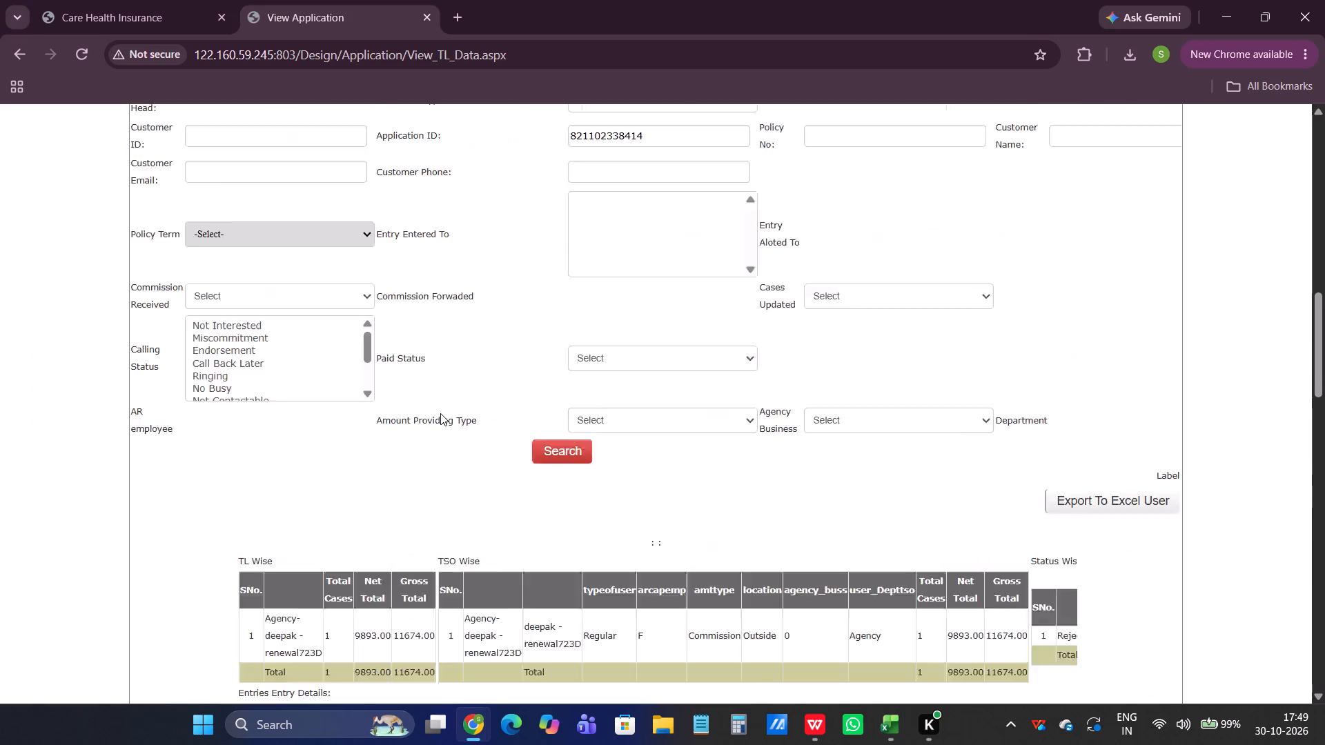
click(617, 495)
click(613, 492)
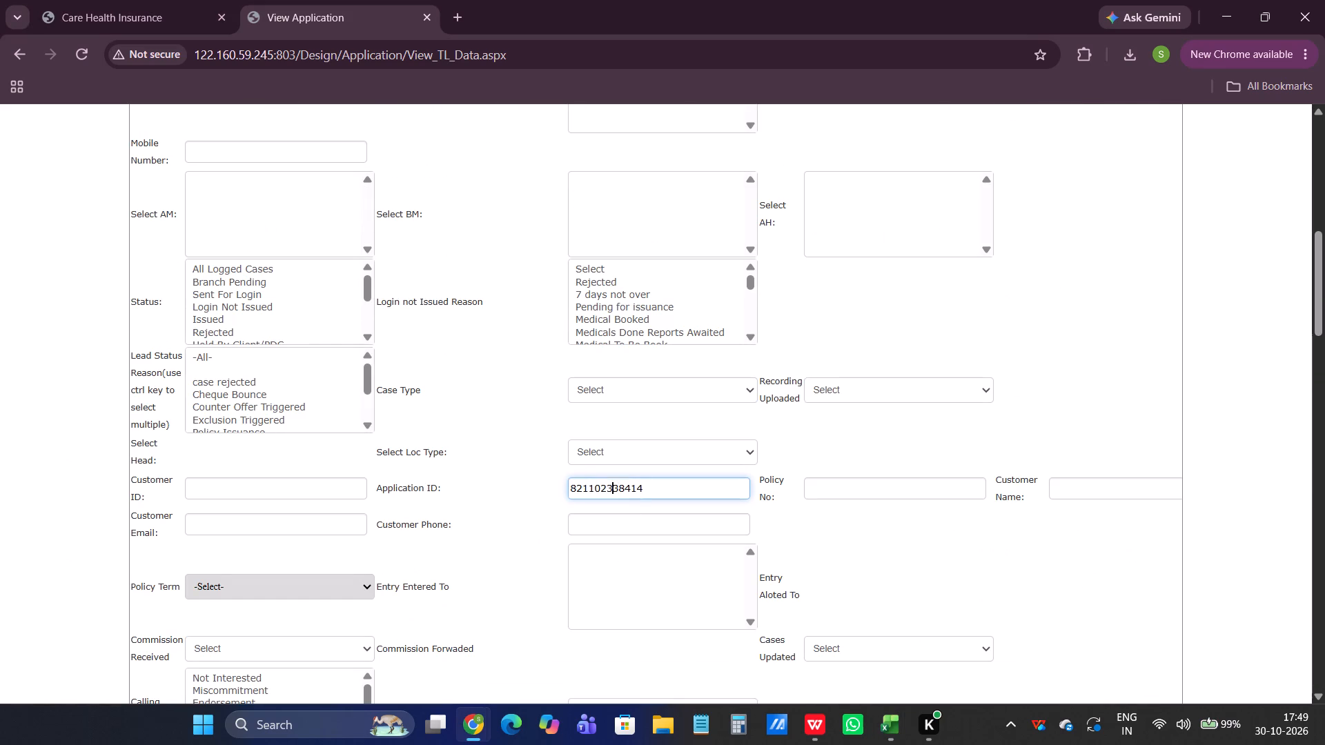
double_click(613, 492)
key(ctrl+v)
scroll(482, 500, down, 2)
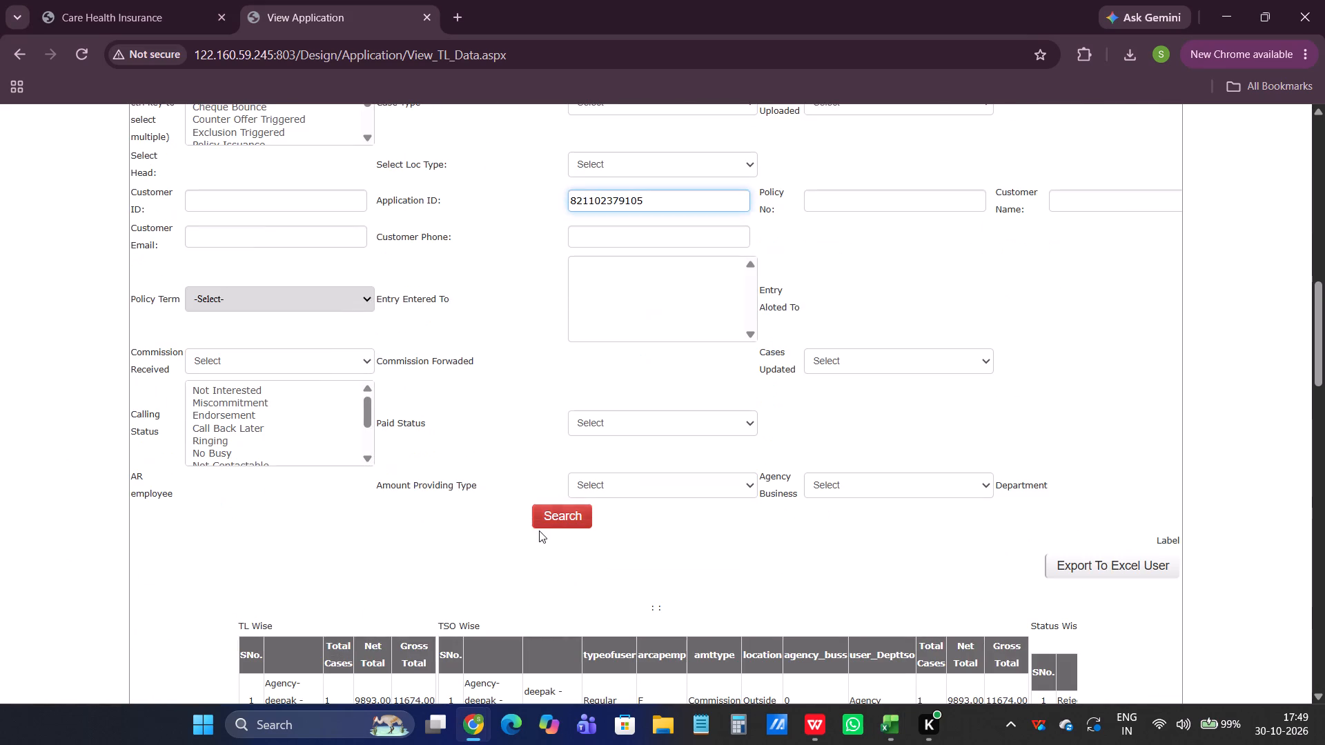
click(540, 529)
click(539, 508)
scroll(510, 461, down, 20)
scroll(510, 461, down, 7)
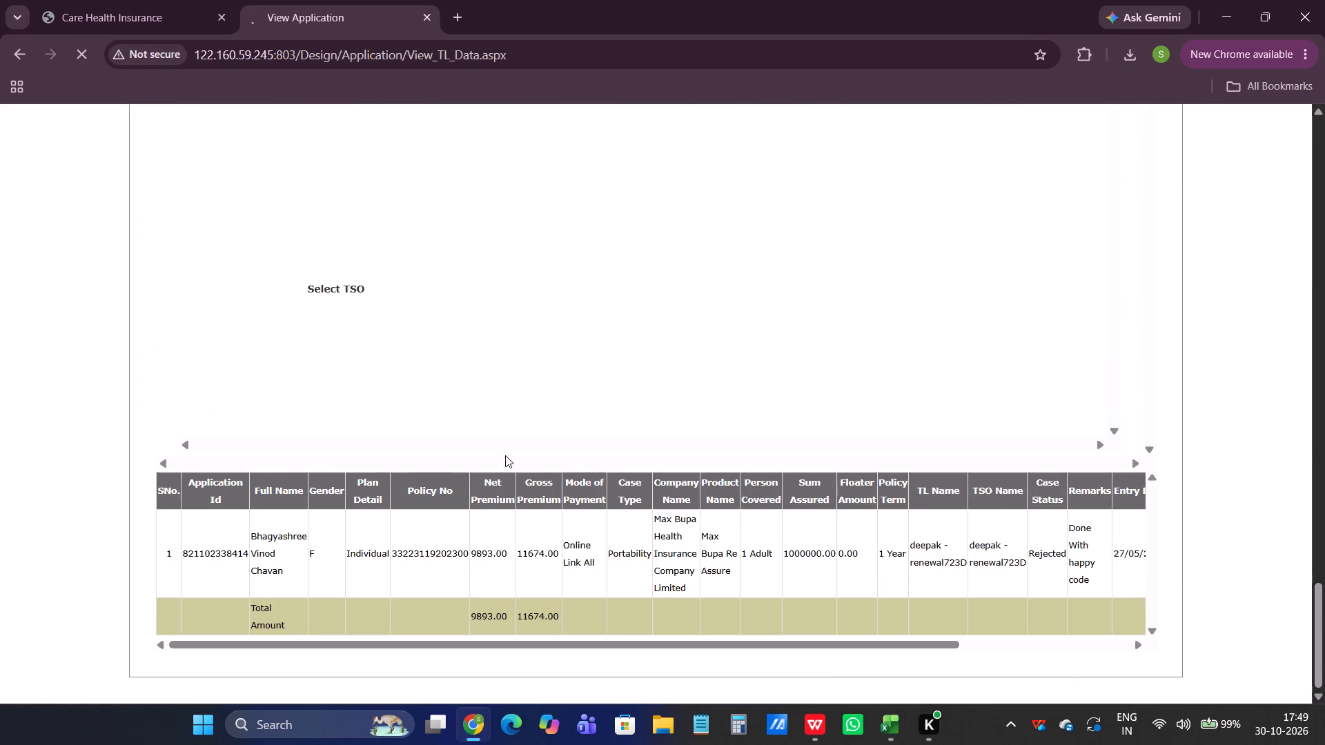
scroll(505, 455, down, 20)
scroll(505, 455, down, 14)
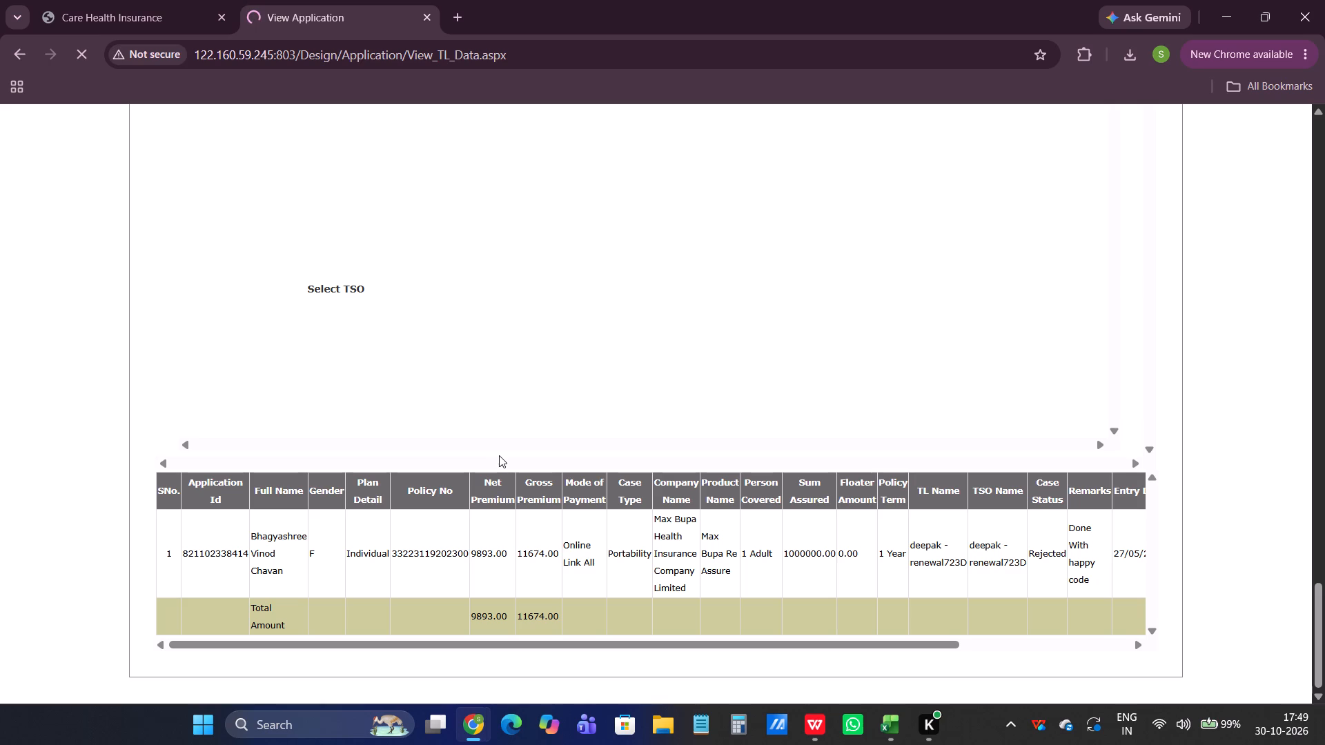
scroll(499, 455, down, 17)
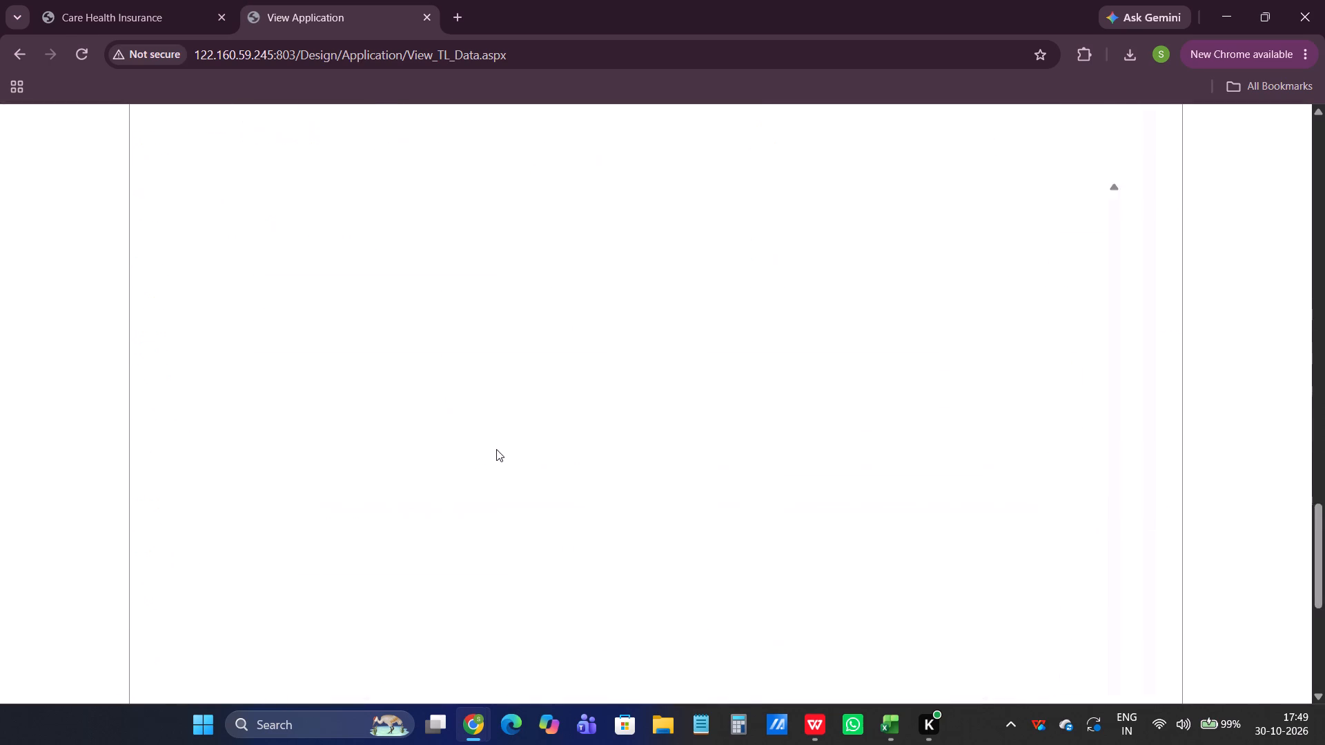
scroll(496, 449, down, 7)
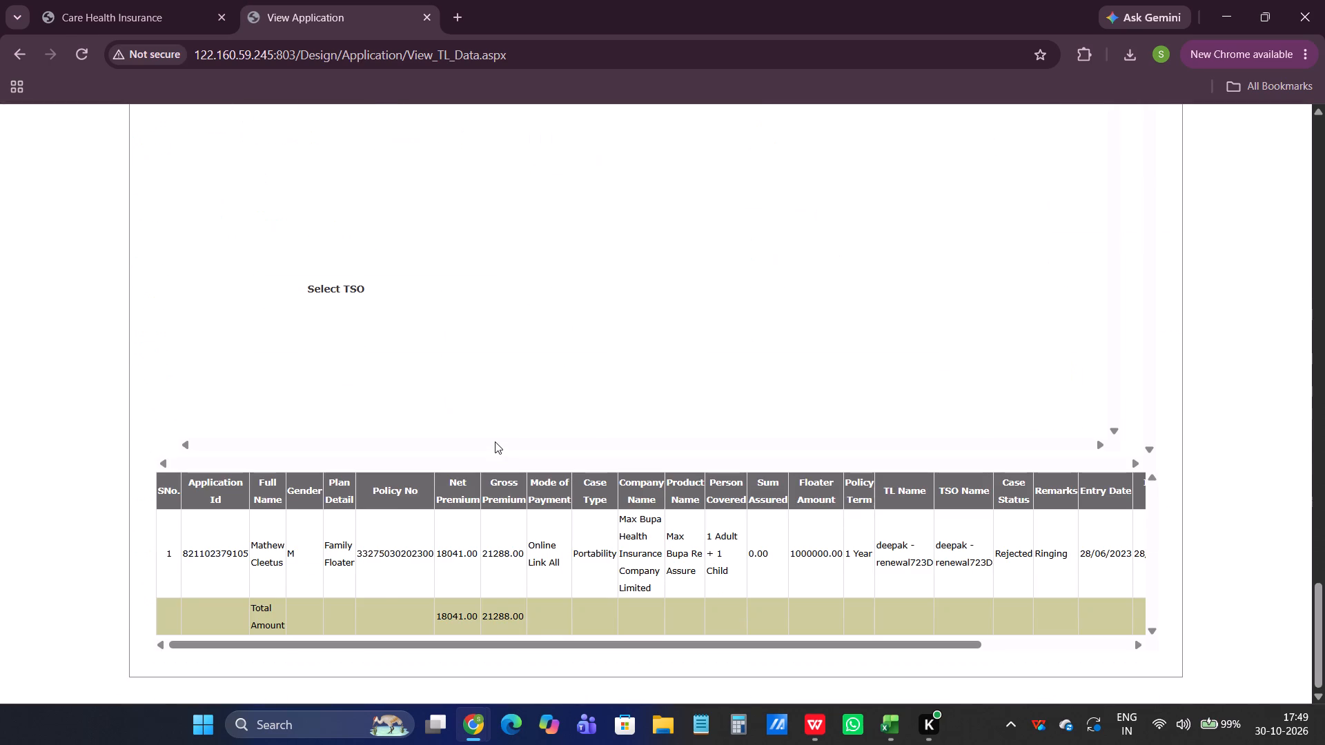
Switch to Book3 in Excel and enter "ringing" as the row 21 portal remark.
key(alt+Tab)
key(Tab)
key(Tab)
key(Tab)
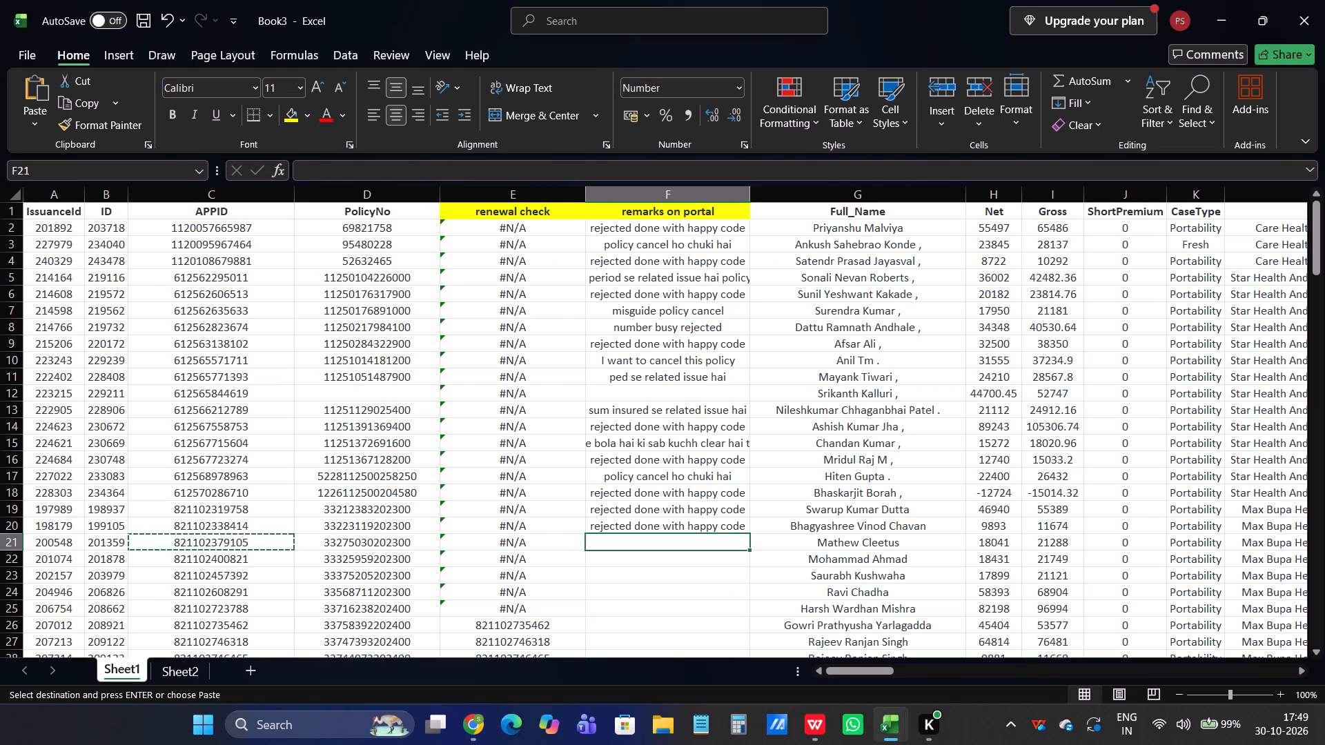
text(ri)
text(nging)
key(Return)
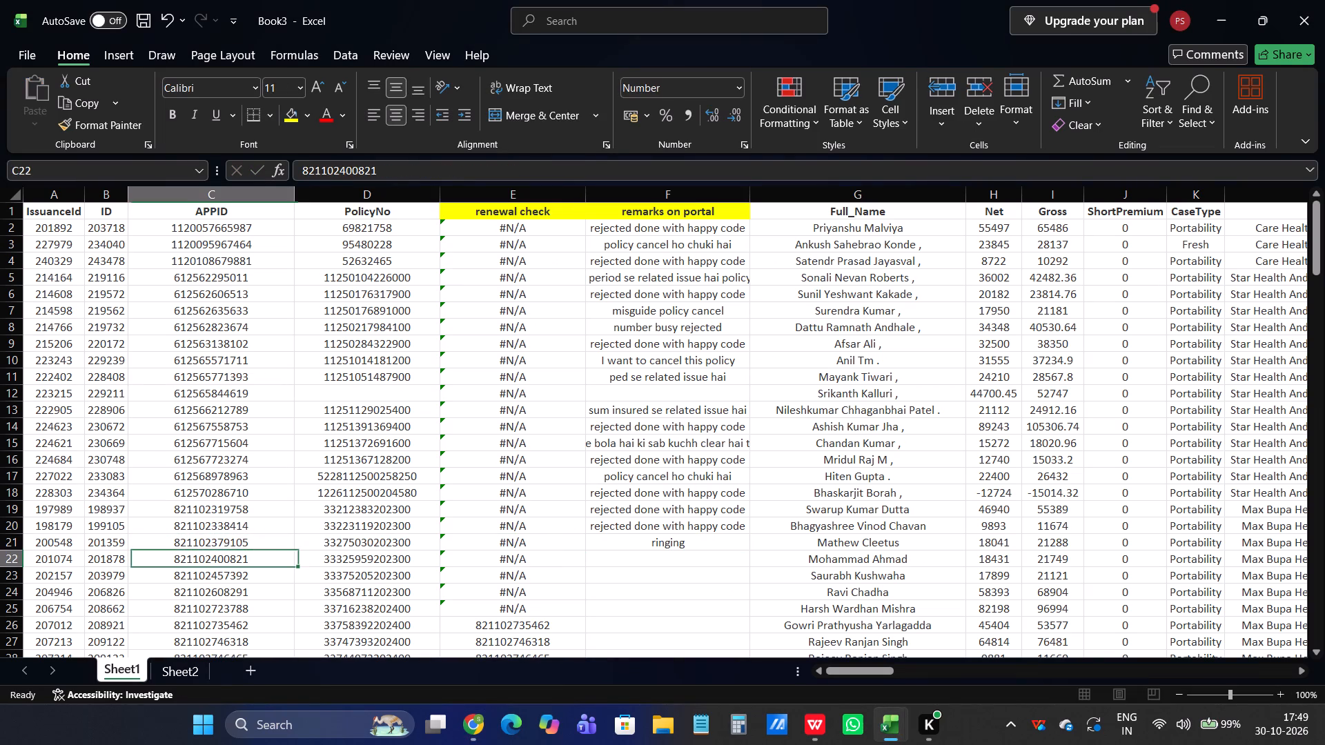
Copy the APPID from row 22, switch to the insurance portal in Chrome, and search the entries by that Application ID.
key(ctrl+c)
key(alt+Tab)
scroll(495, 441, up, 12)
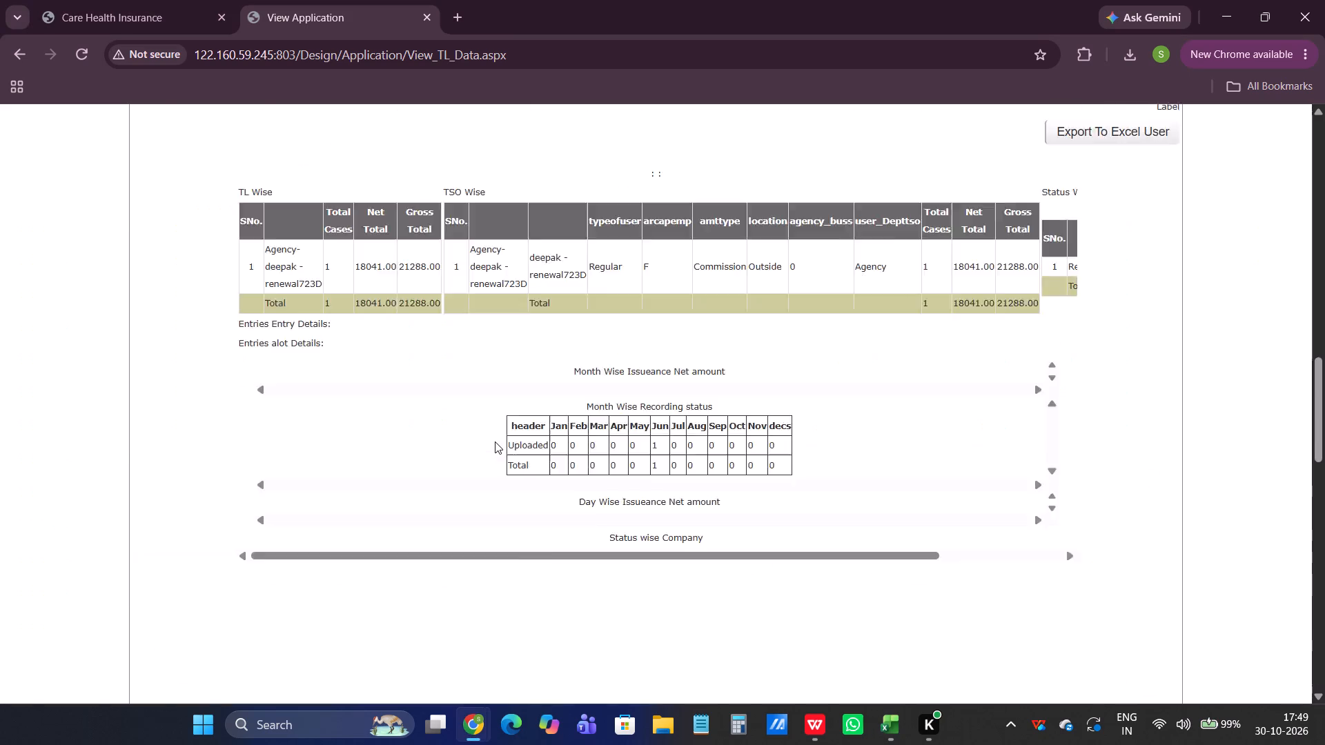
scroll(495, 441, up, 5)
scroll(495, 441, down, 3)
click(594, 480)
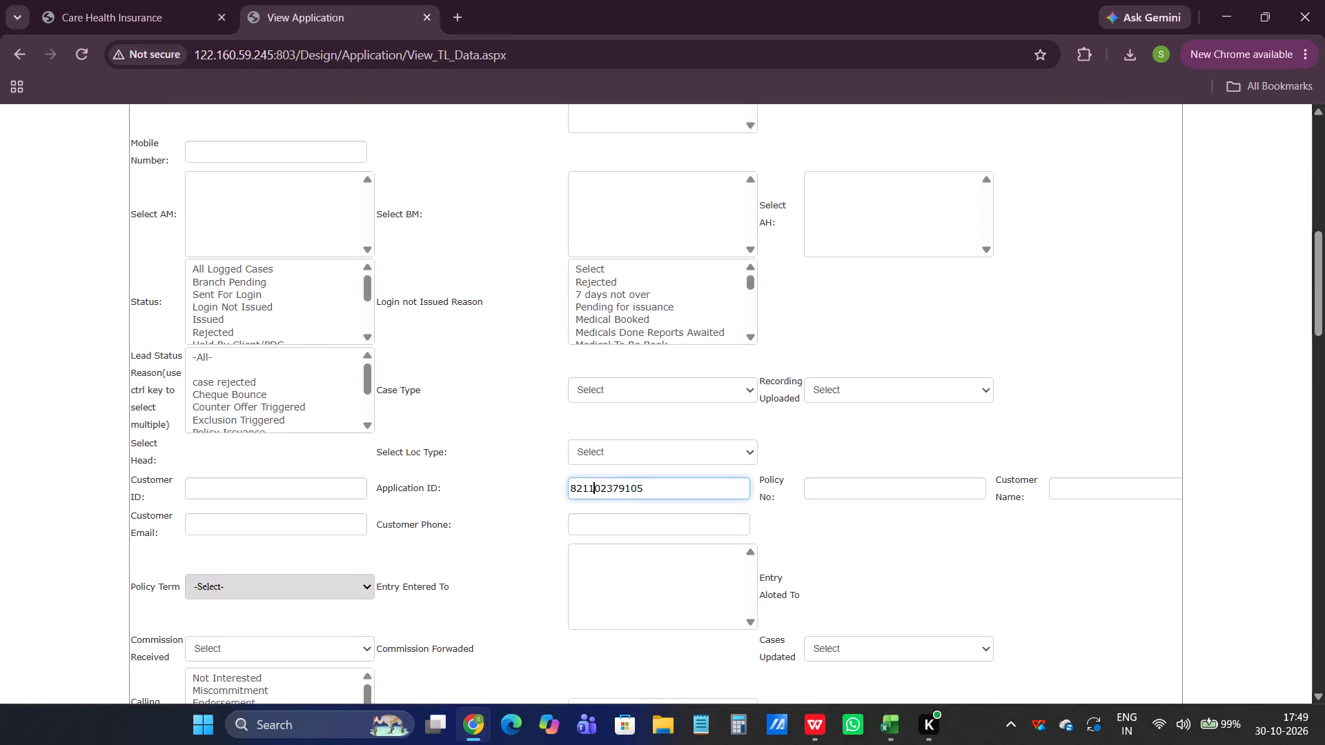
click(594, 480)
key(ctrl+v)
scroll(520, 502, down, 2)
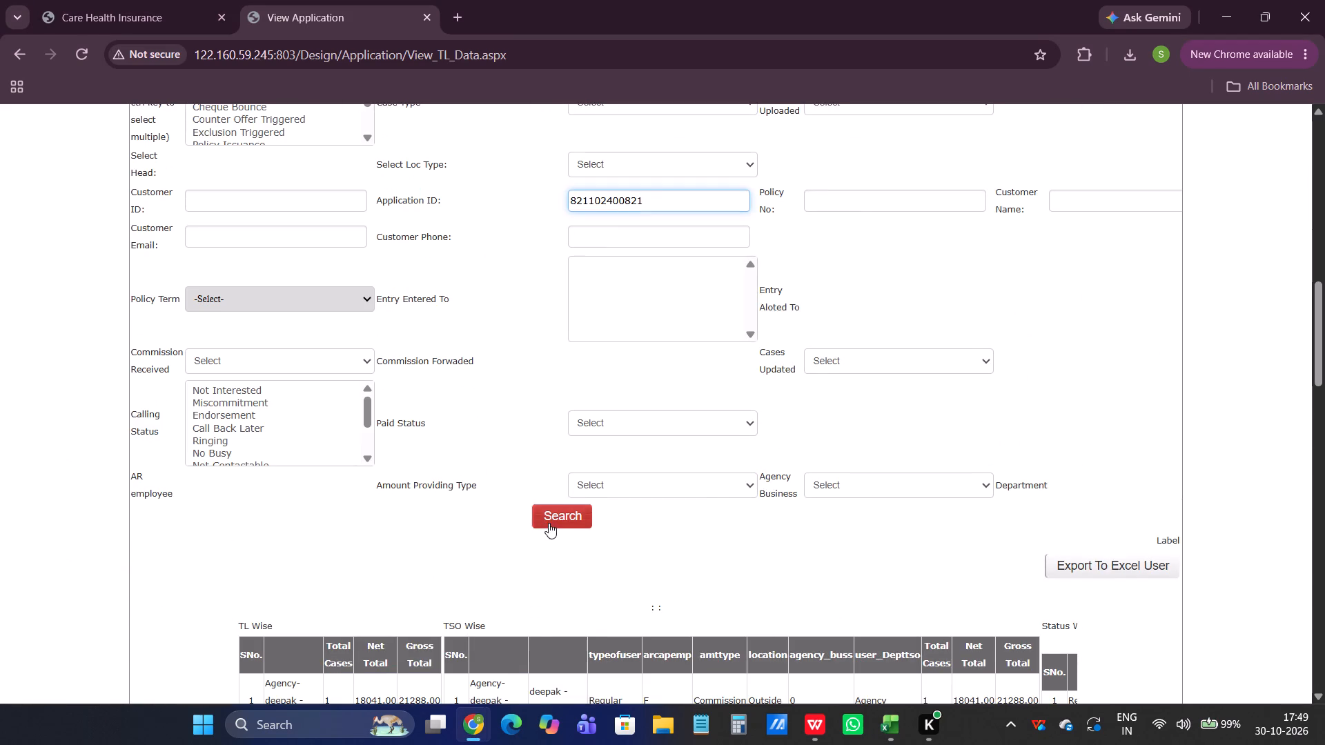
click(550, 523)
scroll(484, 404, down, 20)
scroll(484, 404, down, 12)
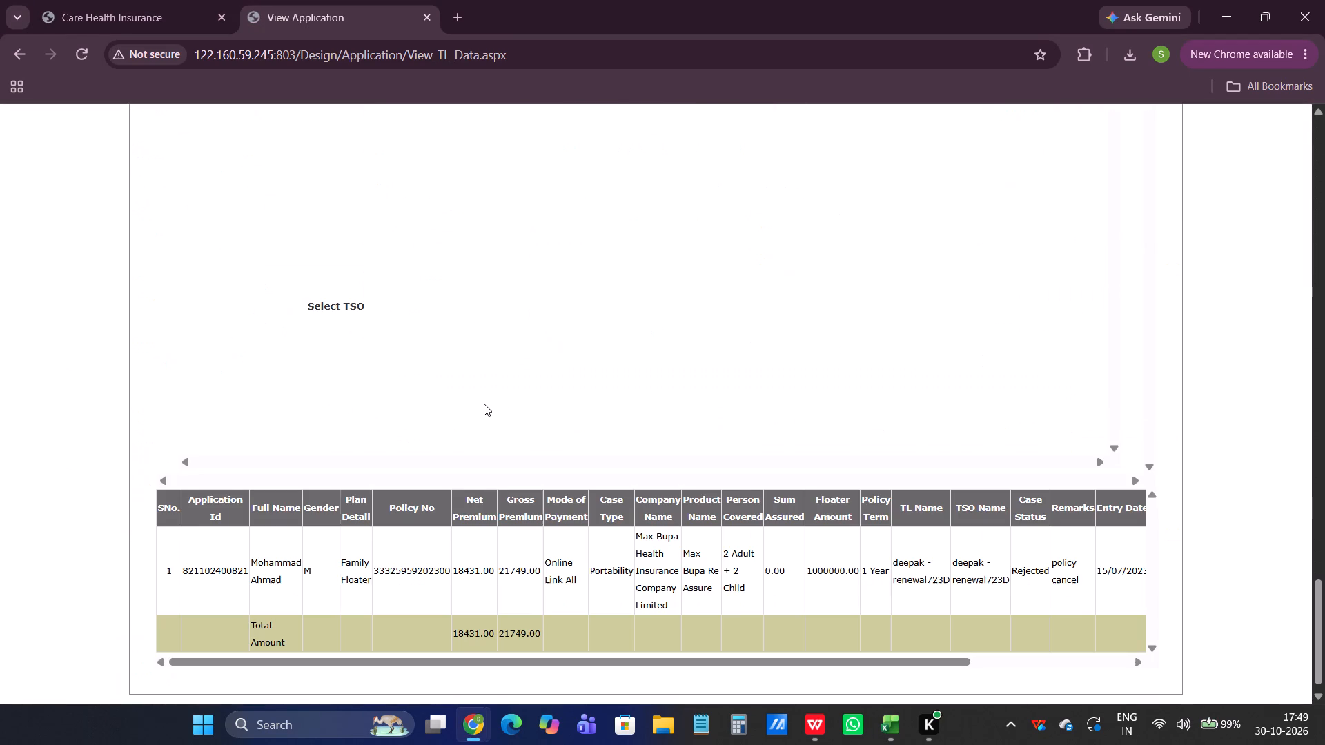
Switch to Book3 in Excel and enter "policy cancel ho chuki hai" as the row 22 portal remark.
key(alt+Tab)
key(Tab)
key(Tab)
key(Tab)
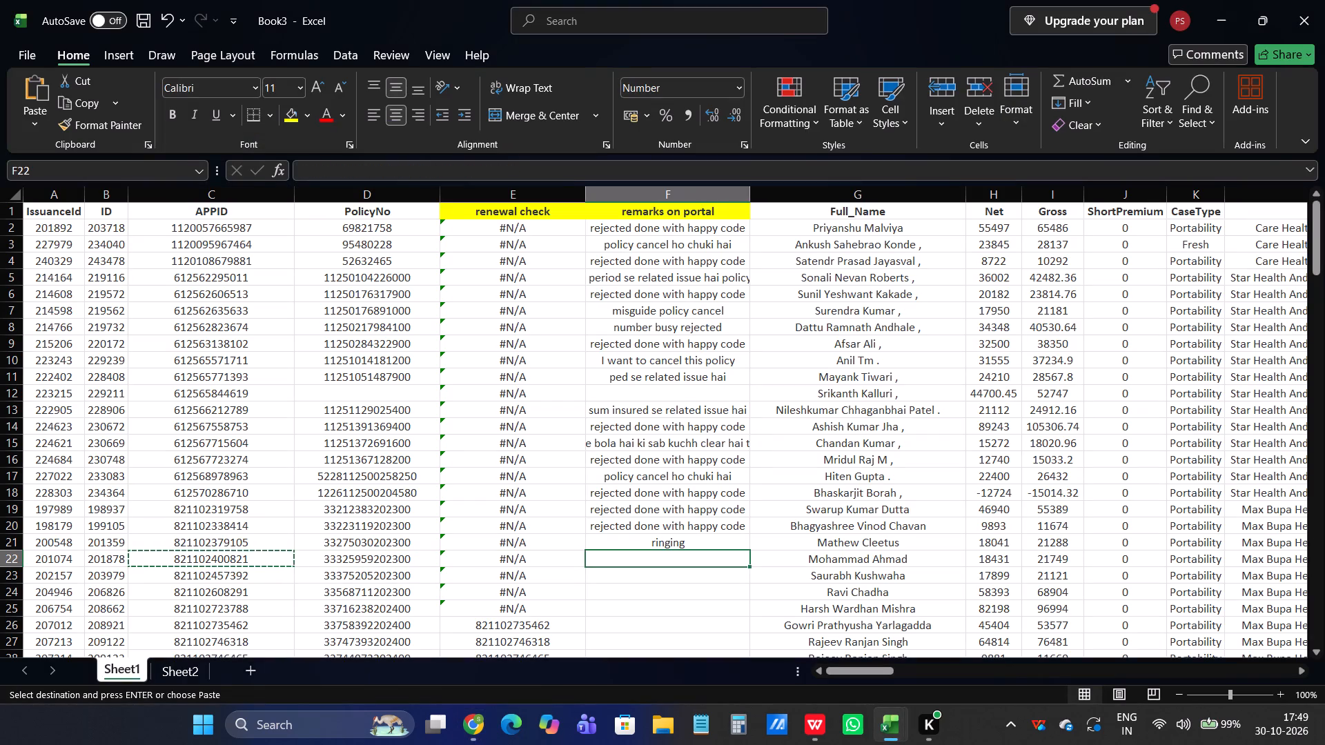
text(polic)
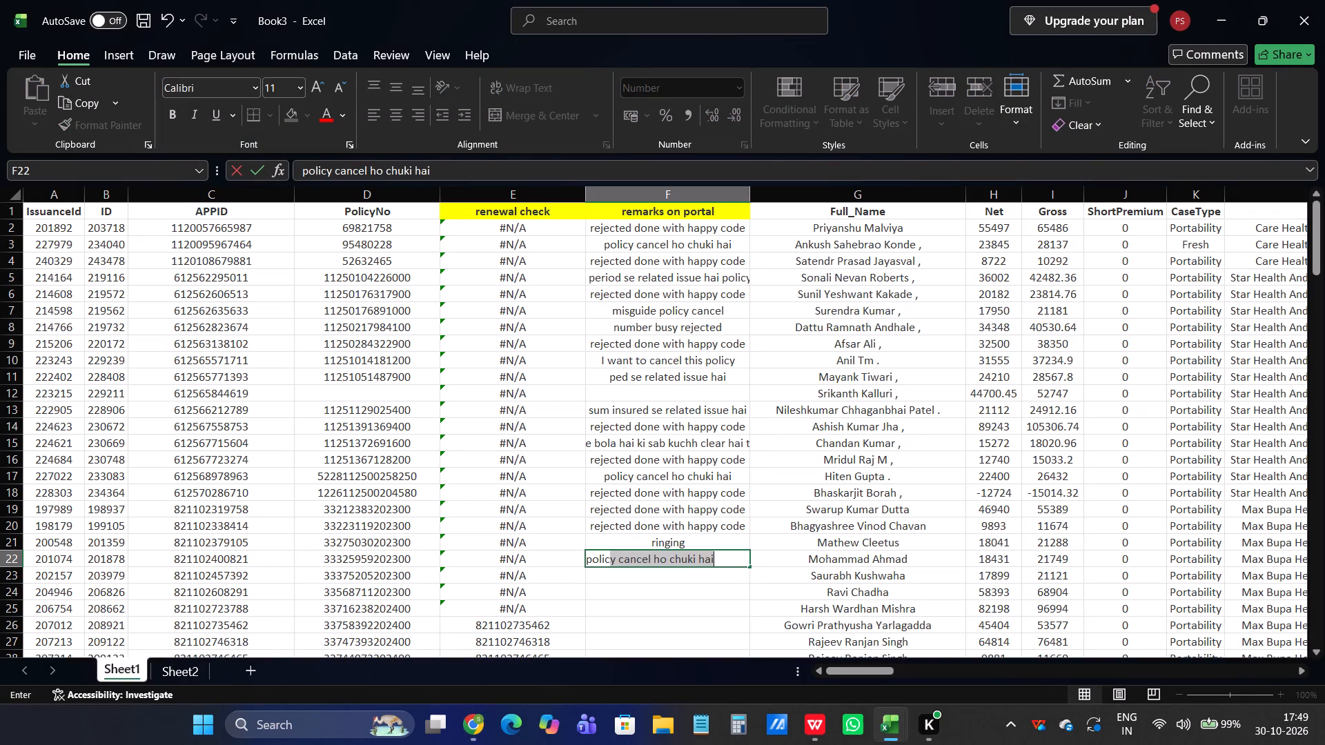
key(Return)
Copy the APPID from row 23, switch to the insurance portal in Chrome, and search the entries by that Application ID.
key(ctrl+c)
key(alt+Tab)
scroll(484, 404, up, 7)
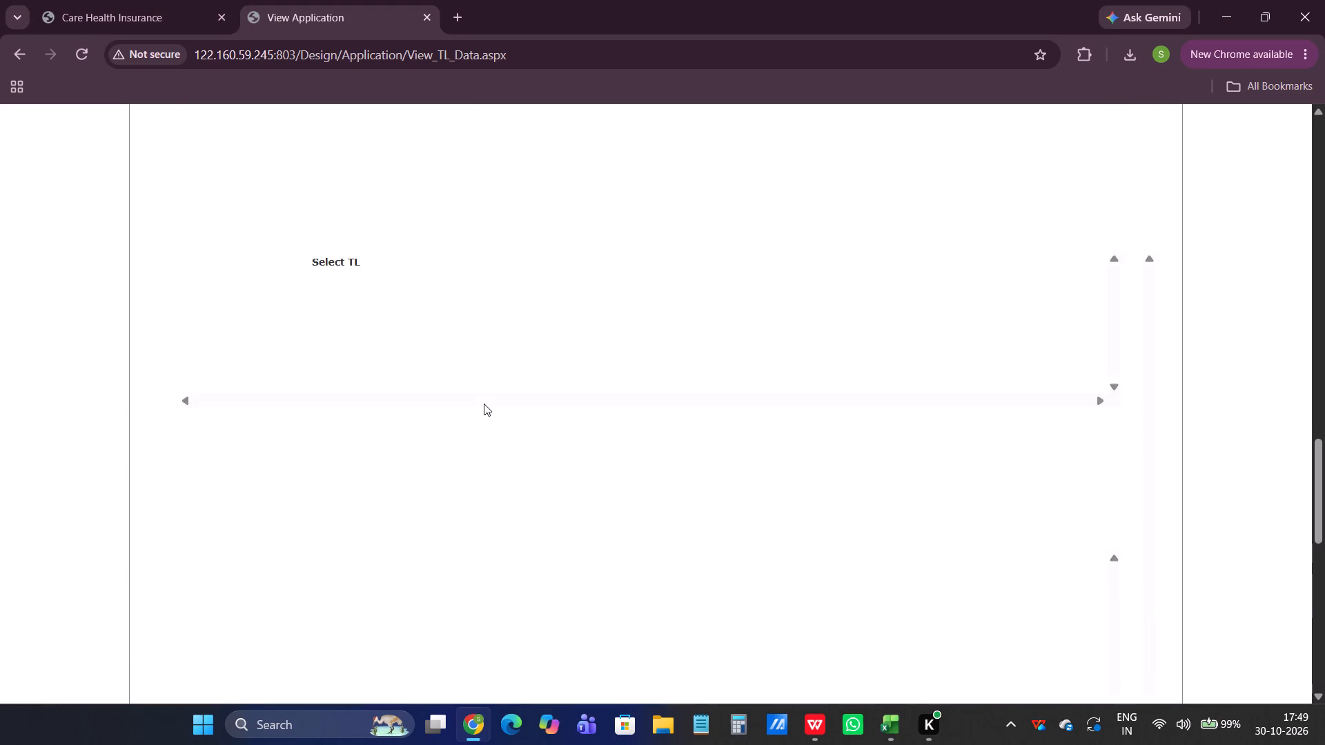
scroll(484, 404, up, 6)
double_click(607, 345)
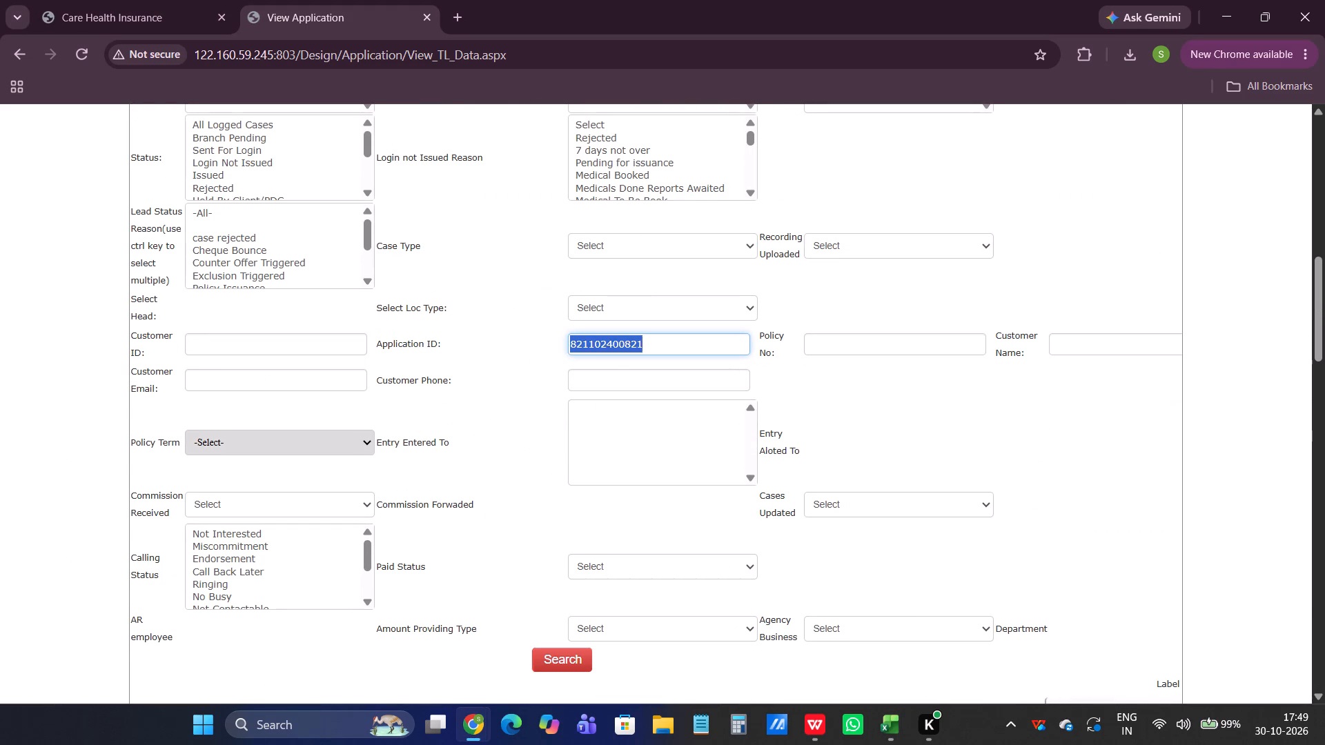
key(ctrl+v)
scroll(478, 395, down, 2)
click(540, 379)
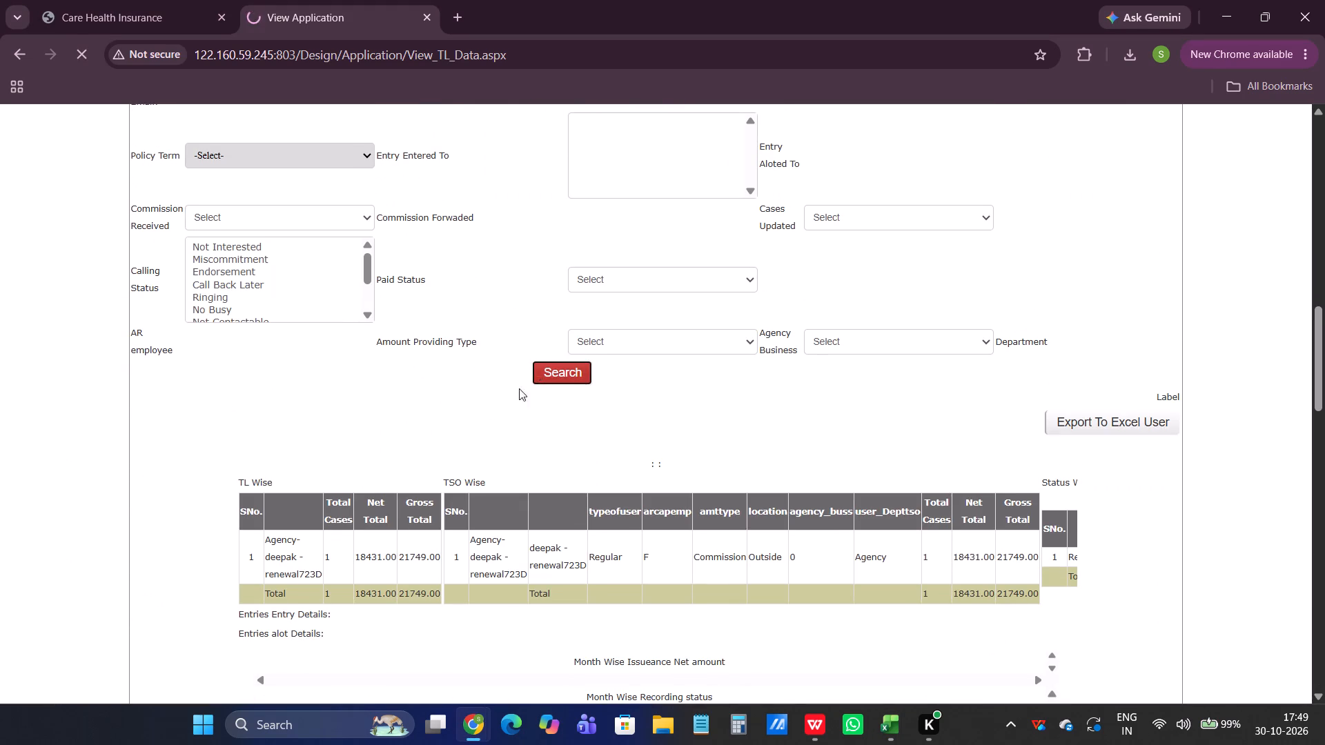
scroll(505, 396, down, 20)
scroll(505, 396, down, 4)
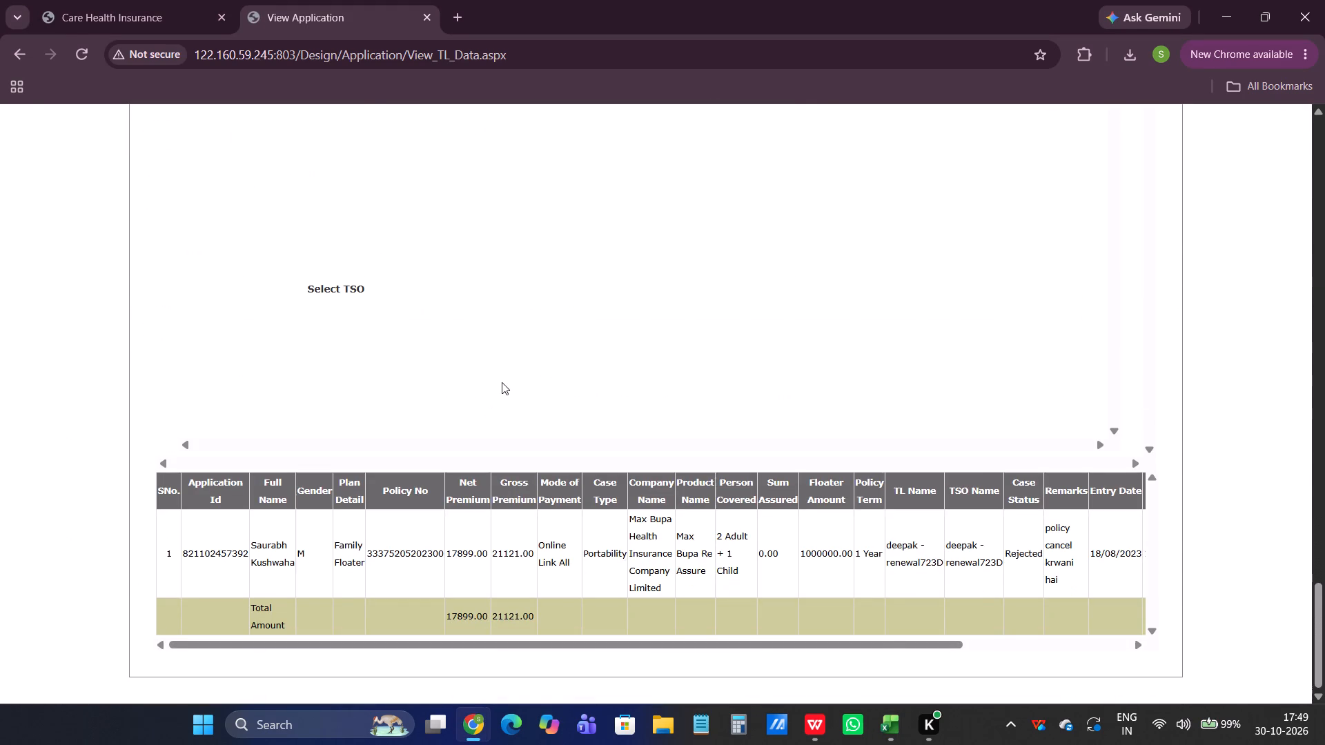
Switch to Book3 in Excel and enter "policy cancel ho chuki hai" as the row 23 portal remark.
key(alt+Tab)
key(Tab)
key(Tab)
key(Tab)
text(poli)
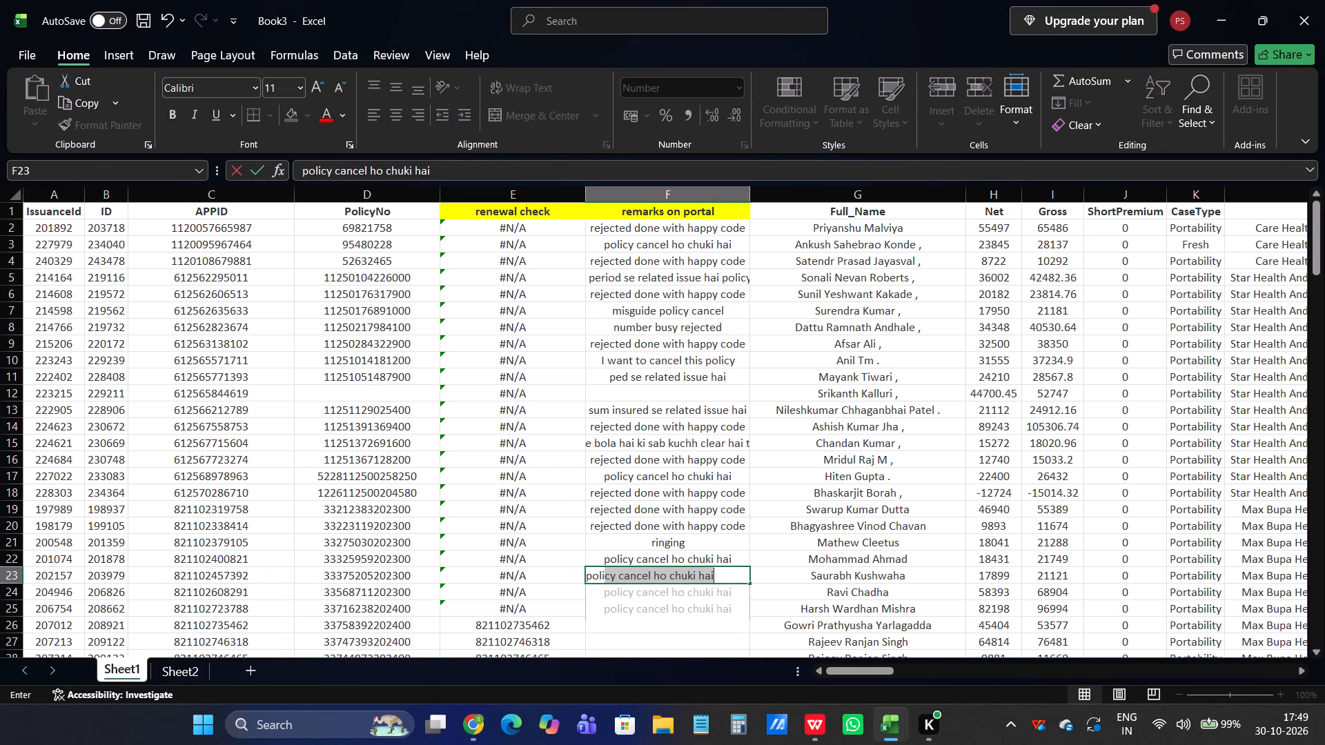
key(Return)
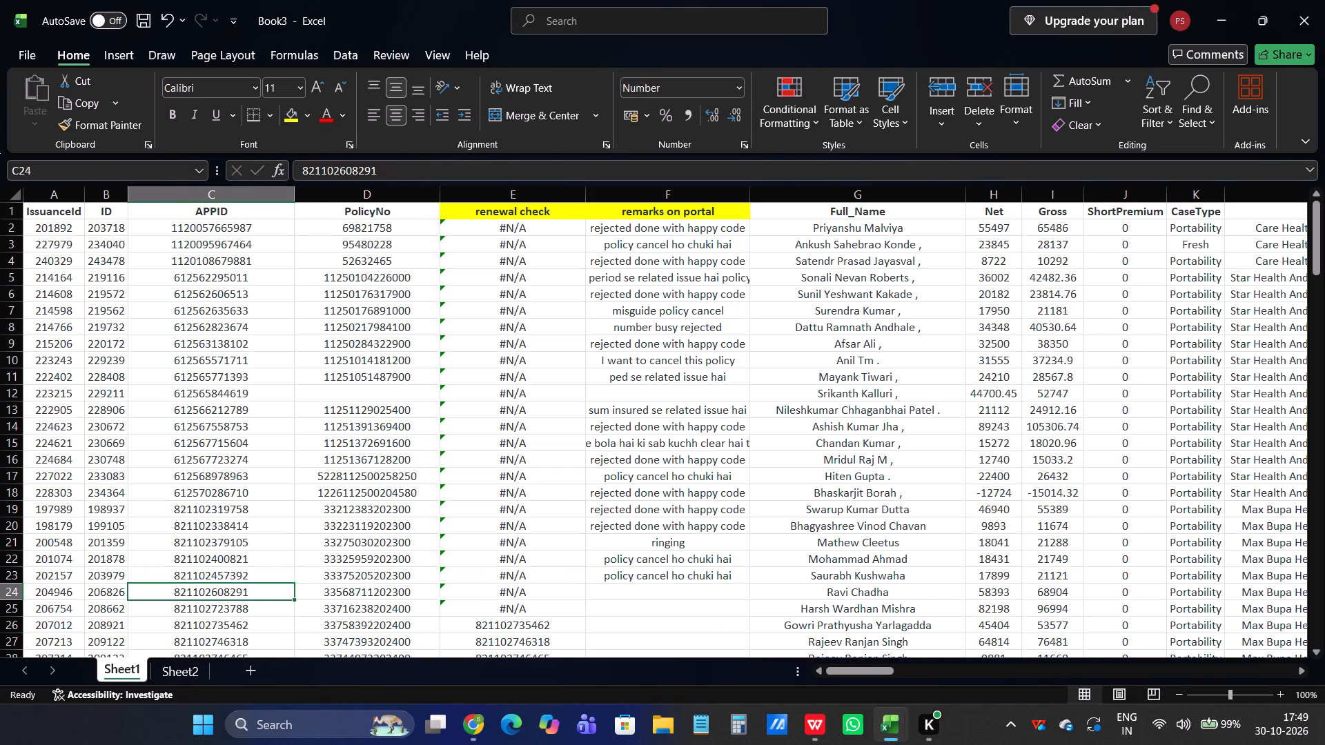
Copy the APPID from row 24, switch to the insurance portal in Chrome, and search the entries by that Application ID.
key(ctrl+c)
key(alt+Tab)
scroll(502, 382, up, 9)
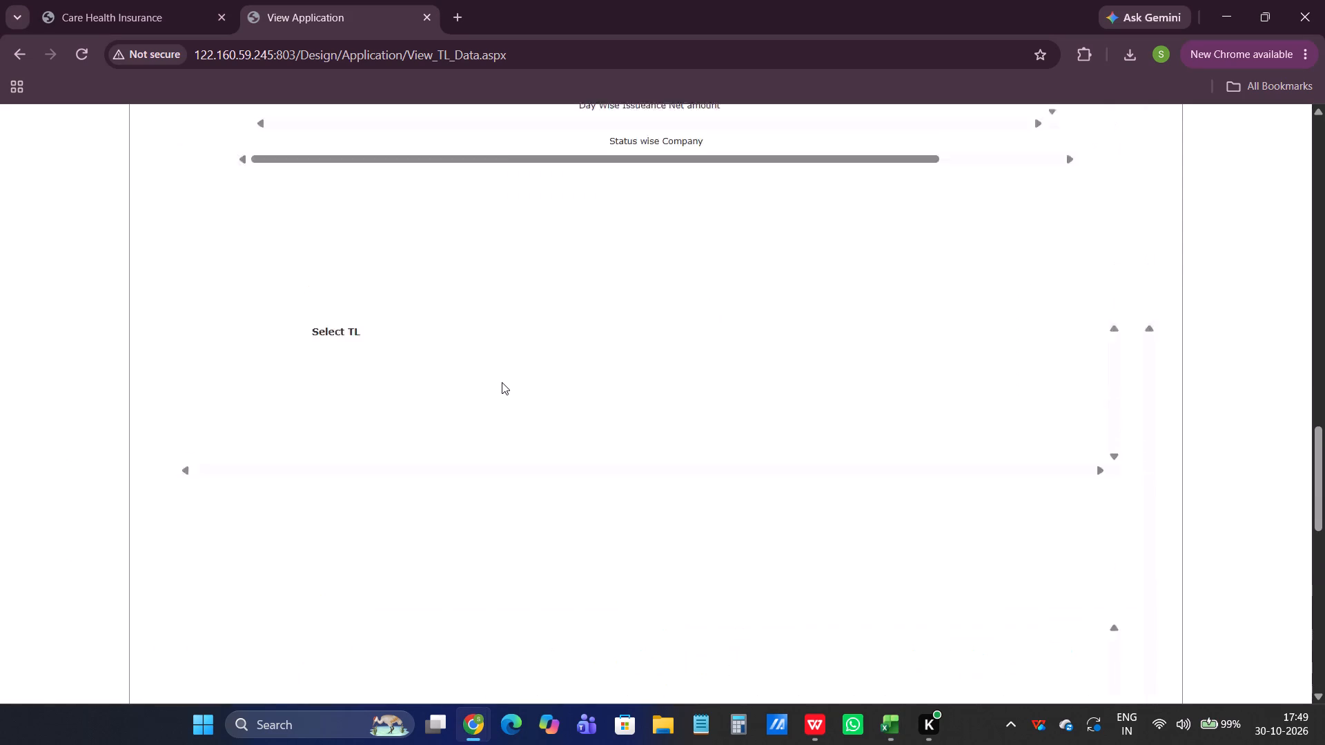
scroll(502, 382, up, 4)
click(607, 358)
double_click(605, 351)
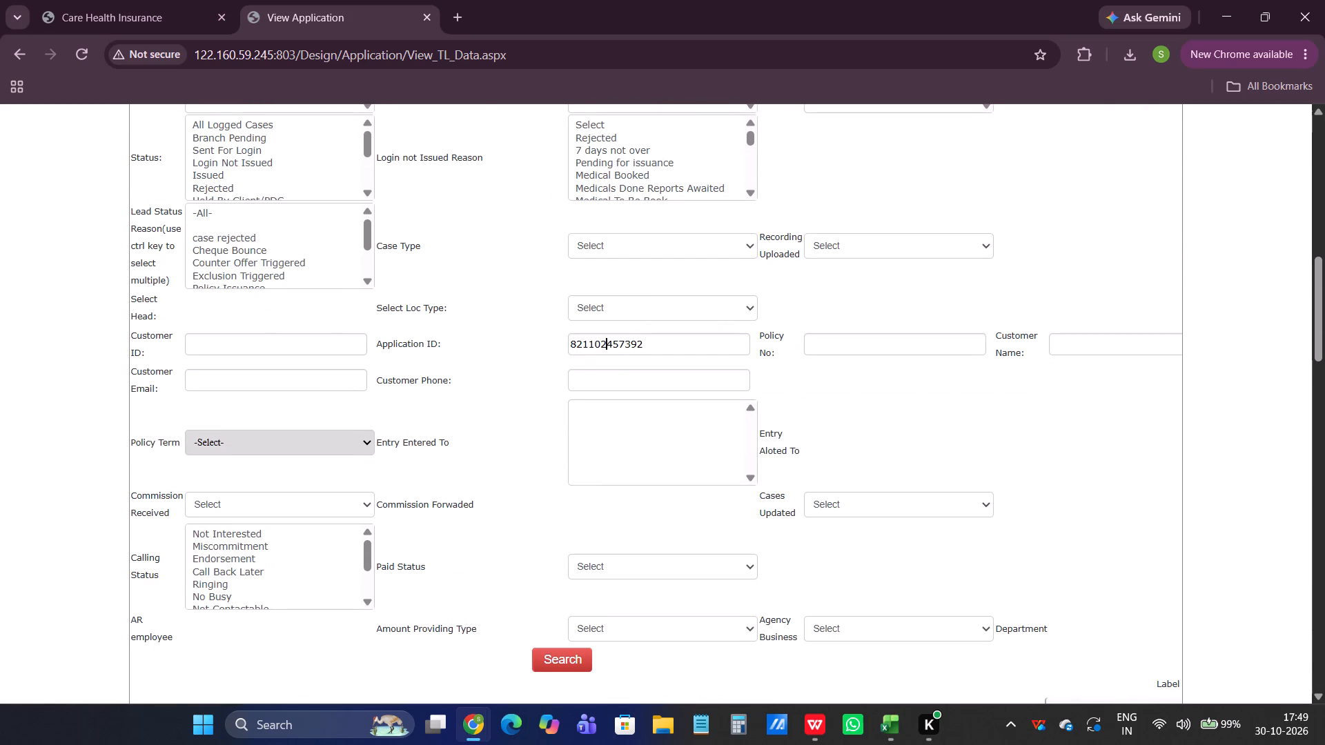
key(ctrl+v)
scroll(495, 374, down, 2)
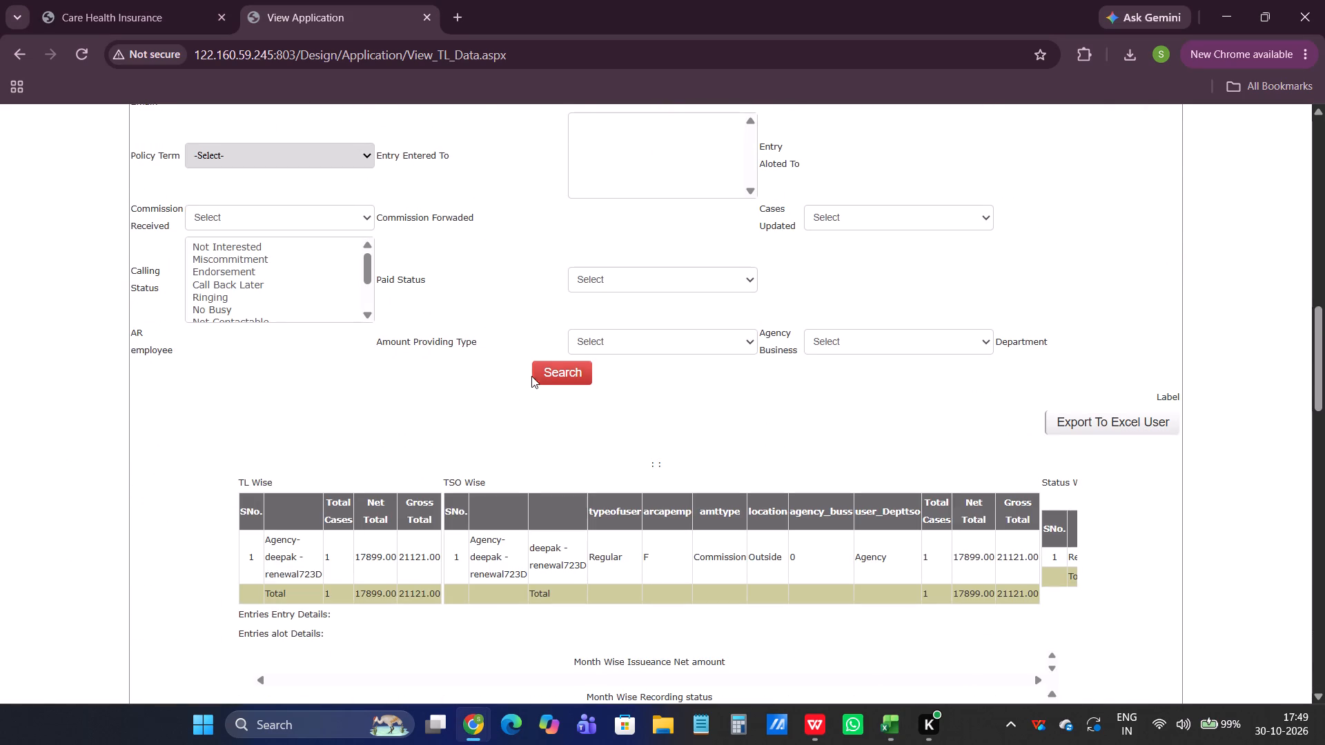
click(533, 374)
scroll(507, 328, down, 20)
scroll(507, 328, down, 3)
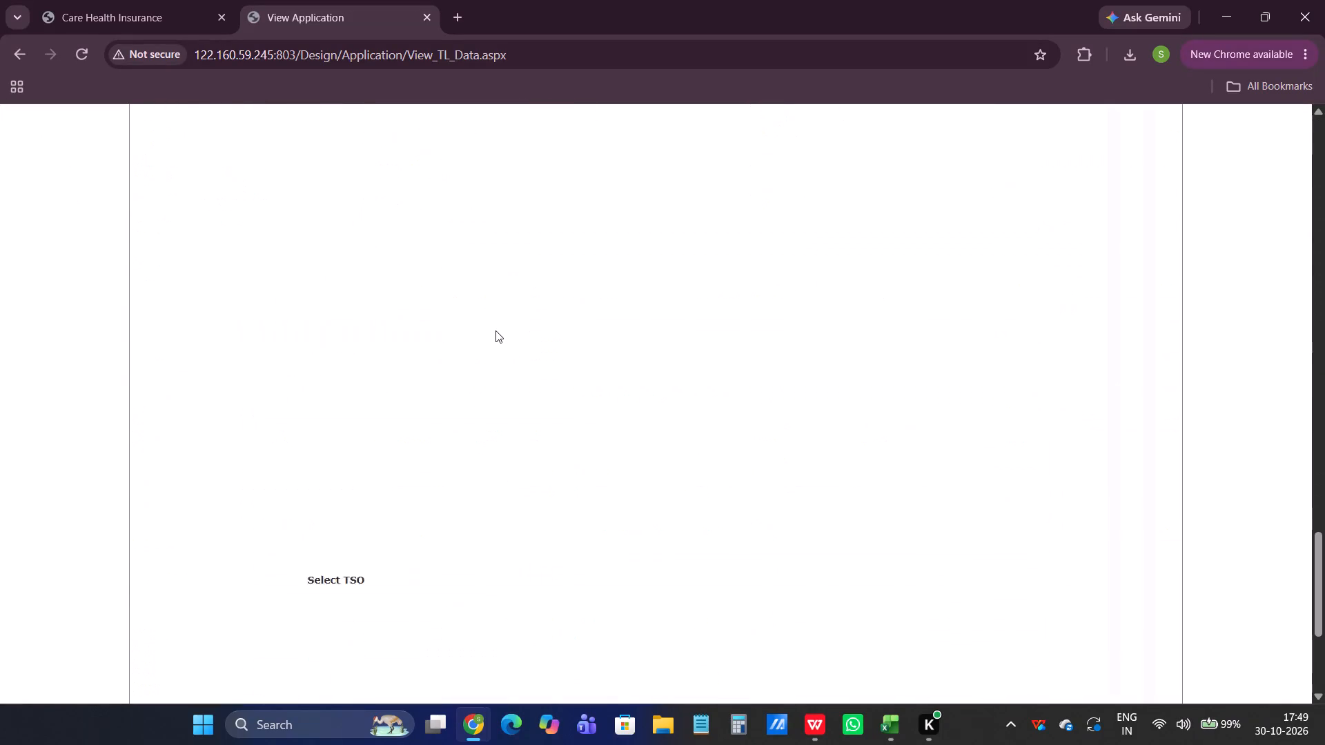
scroll(495, 330, down, 1)
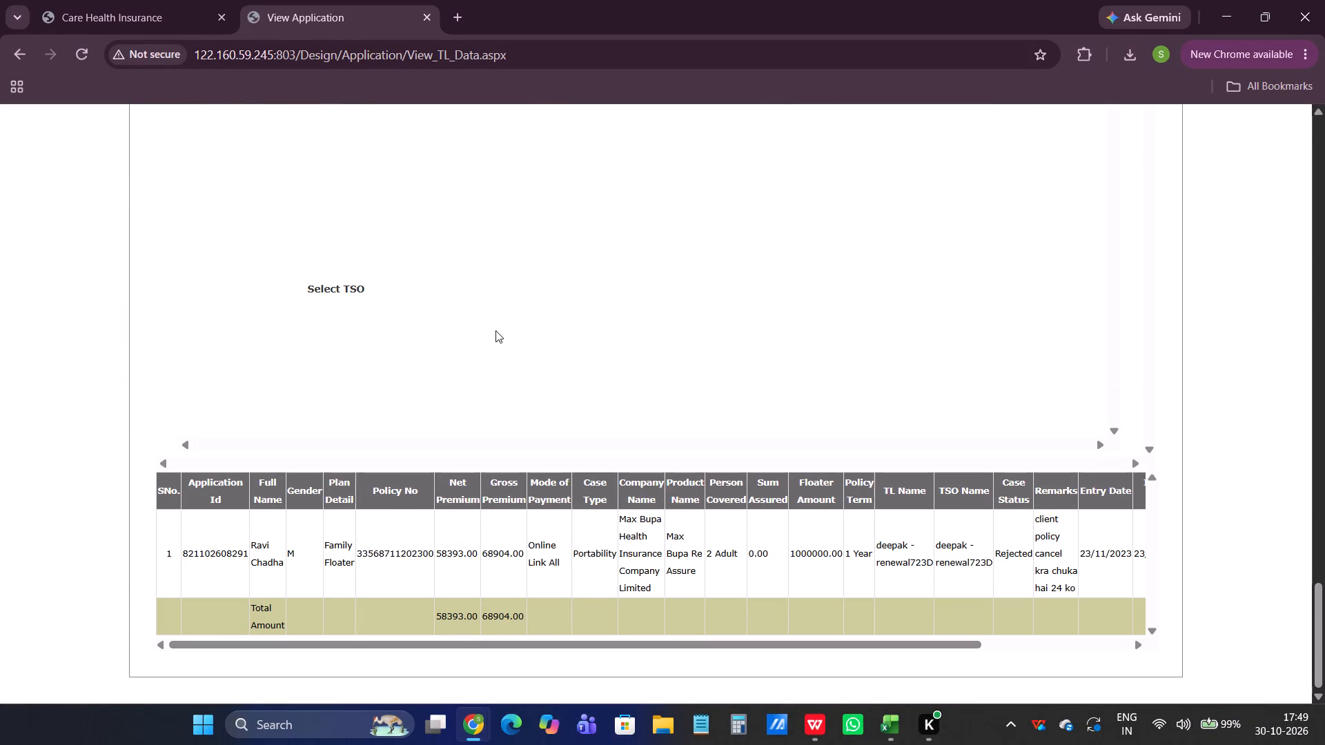
Switch to Book3 in Excel and enter "policy cancel ho chuki hai" as the row 24 portal remark.
key(alt+Tab)
key(Tab)
key(Tab)
key(Tab)
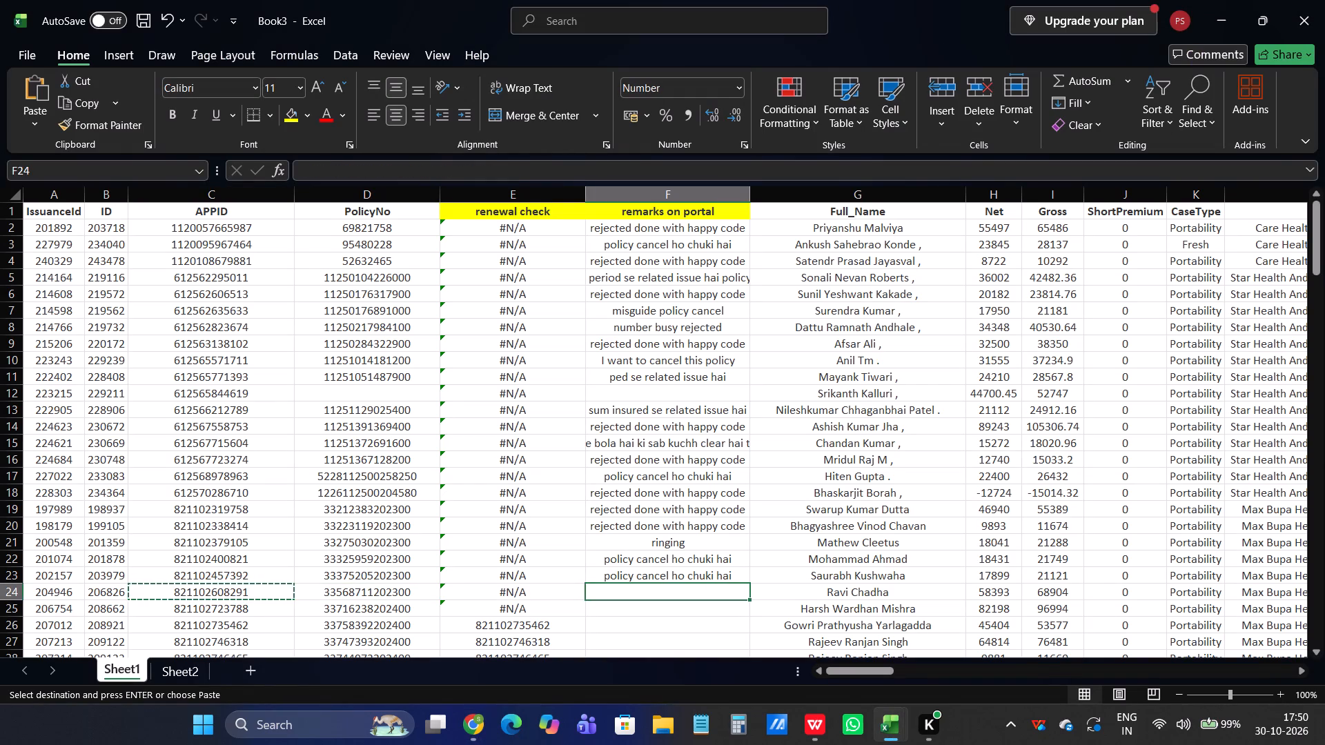
text(poli)
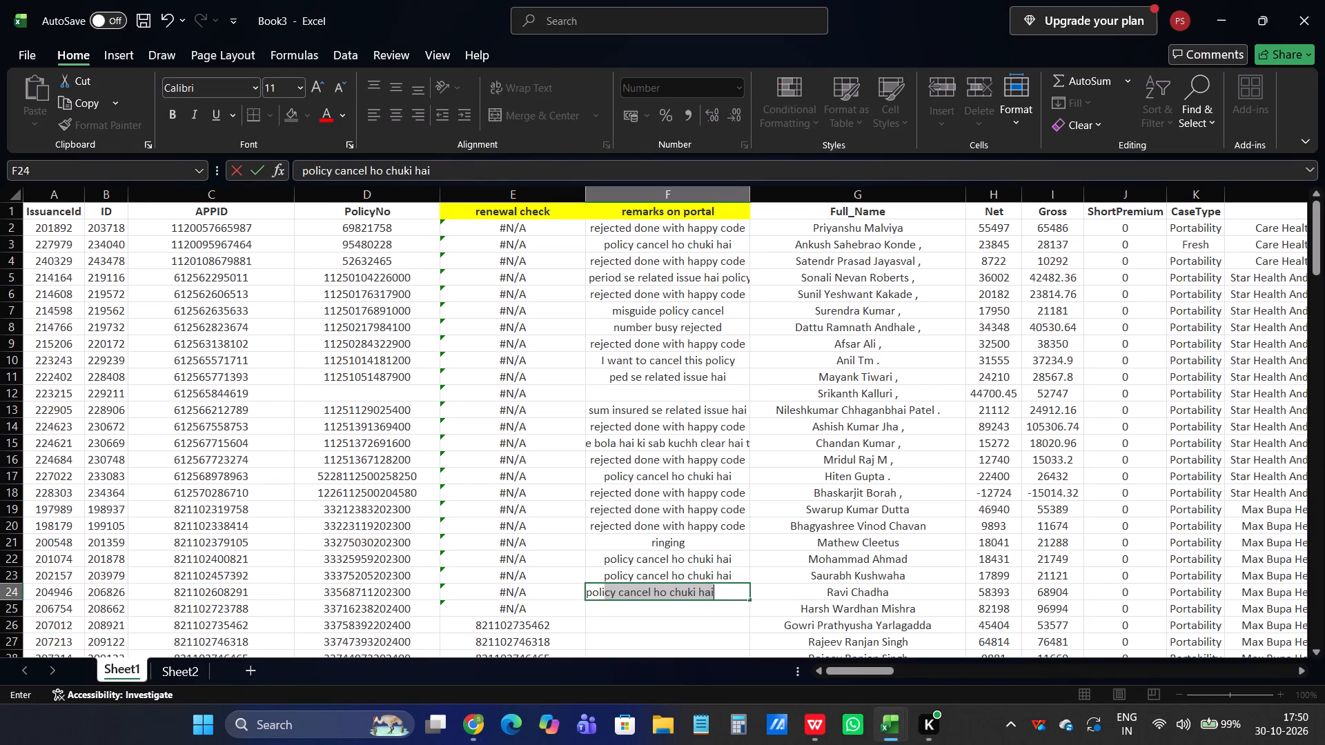
key(Return)
Copy the APPID from row 25, switch to the insurance portal in Chrome, and search the entries by that Application ID.
key(ctrl+c)
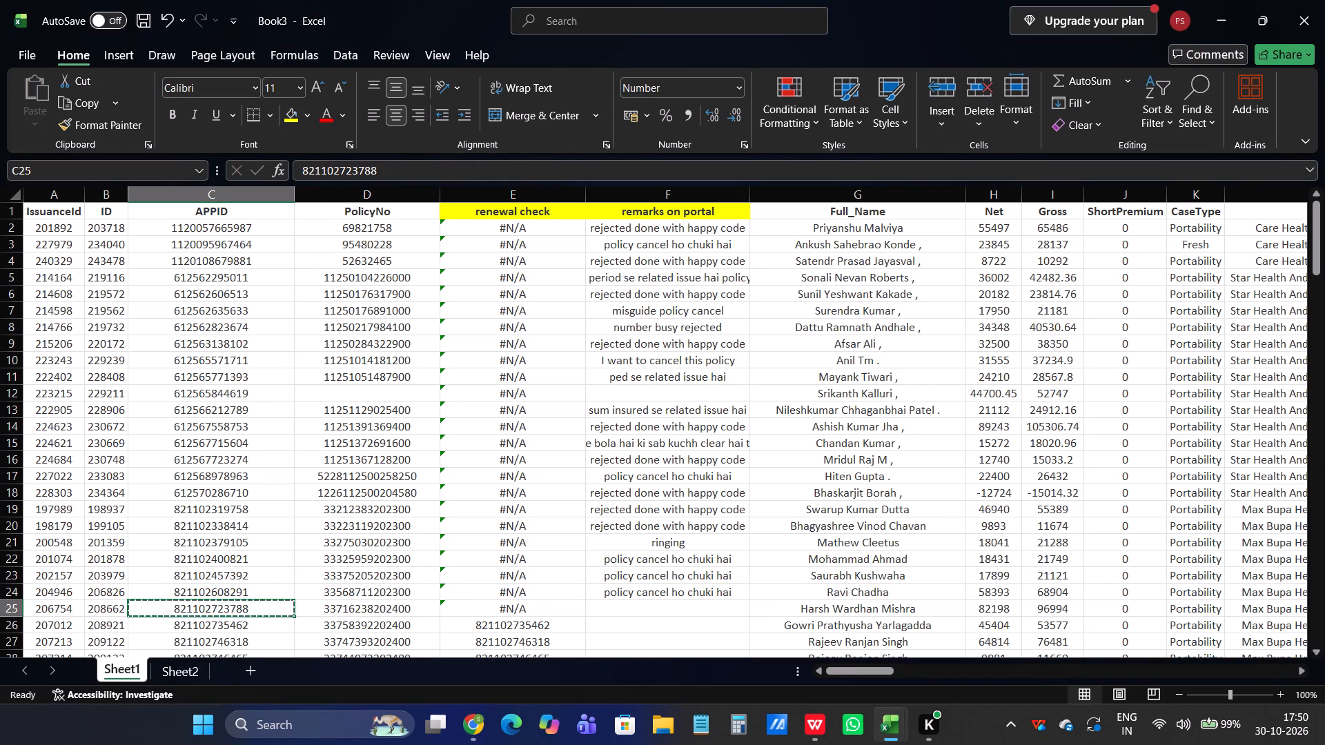
key(alt+Tab)
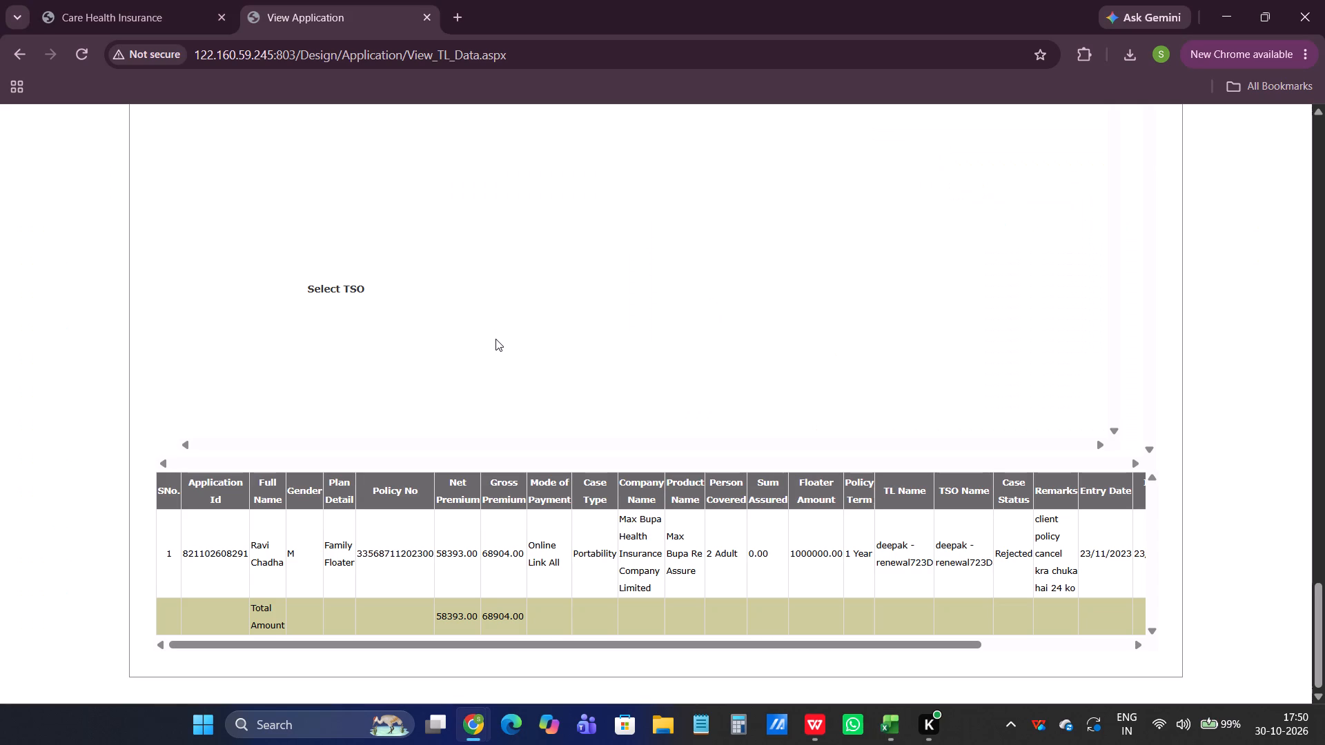
scroll(440, 366, up, 10)
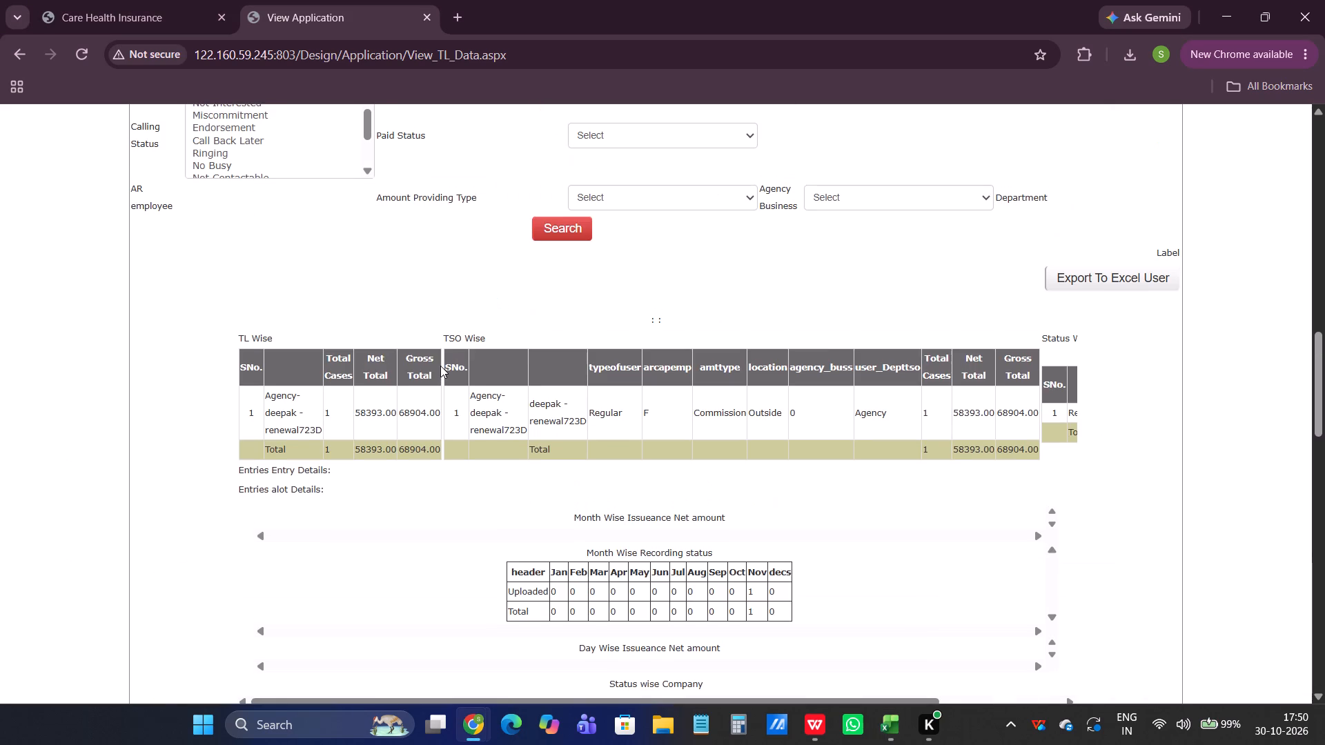
scroll(440, 366, up, 2)
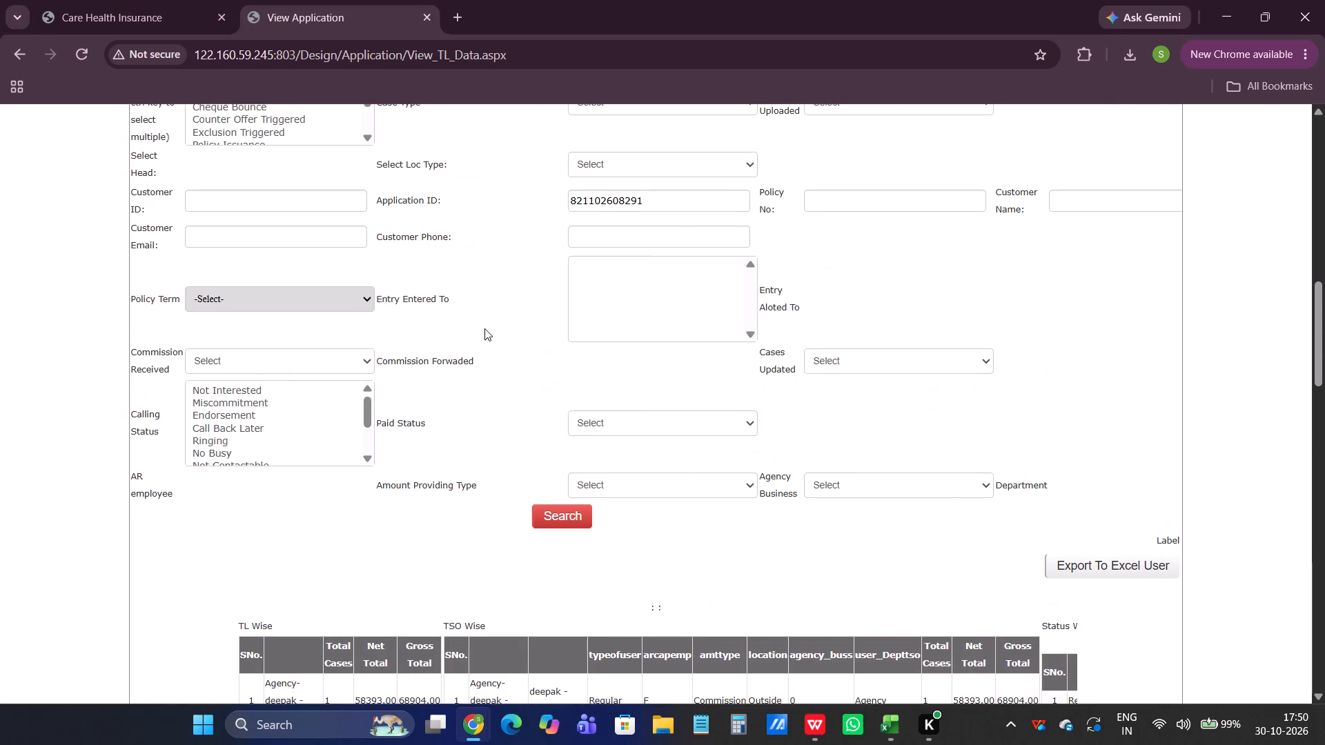
click(595, 197)
click(595, 192)
double_click(595, 192)
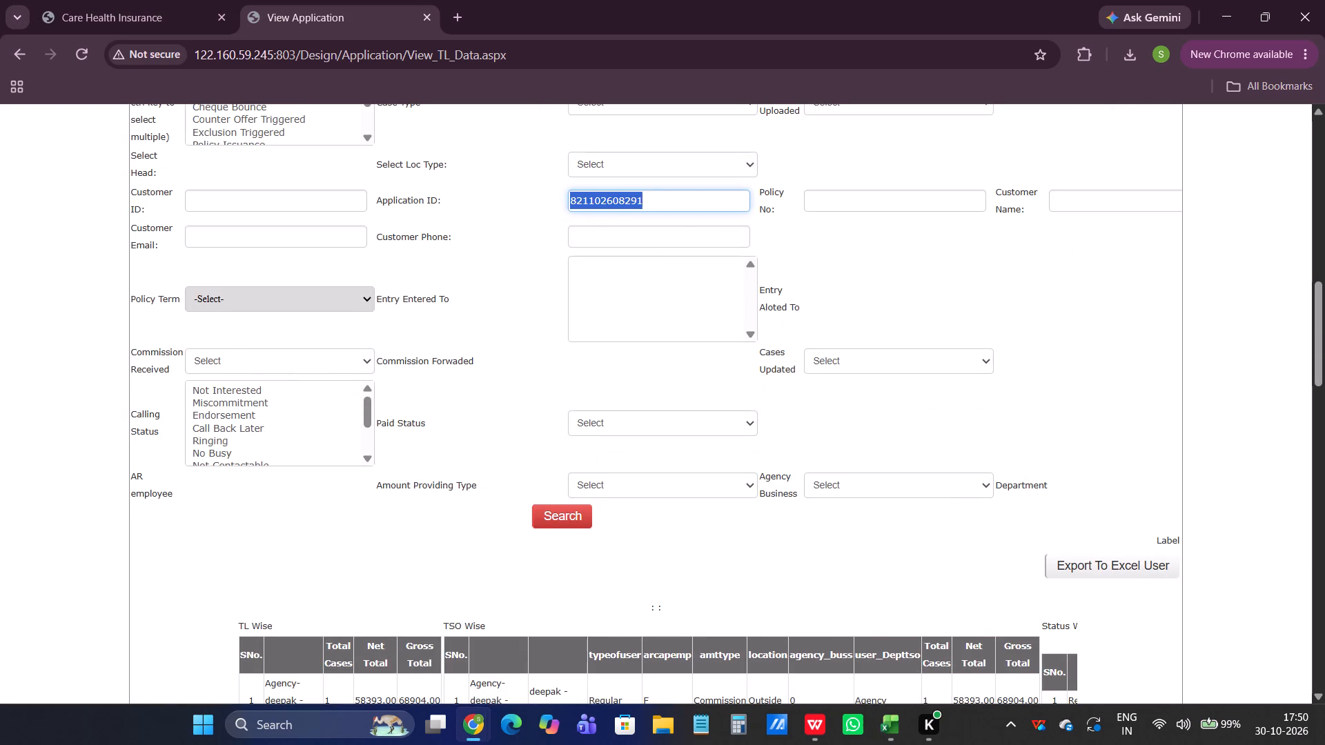
key(ctrl+v)
scroll(589, 208, down, 2)
click(553, 232)
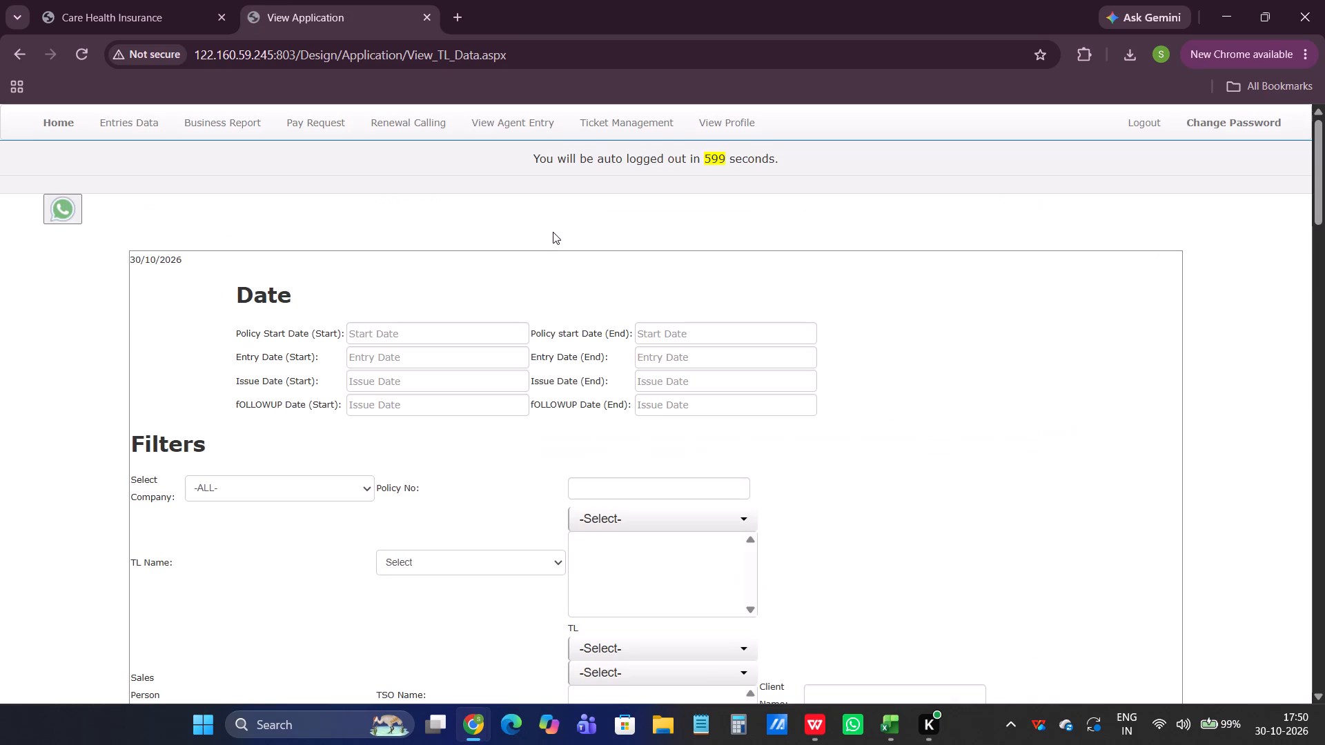
scroll(485, 285, down, 13)
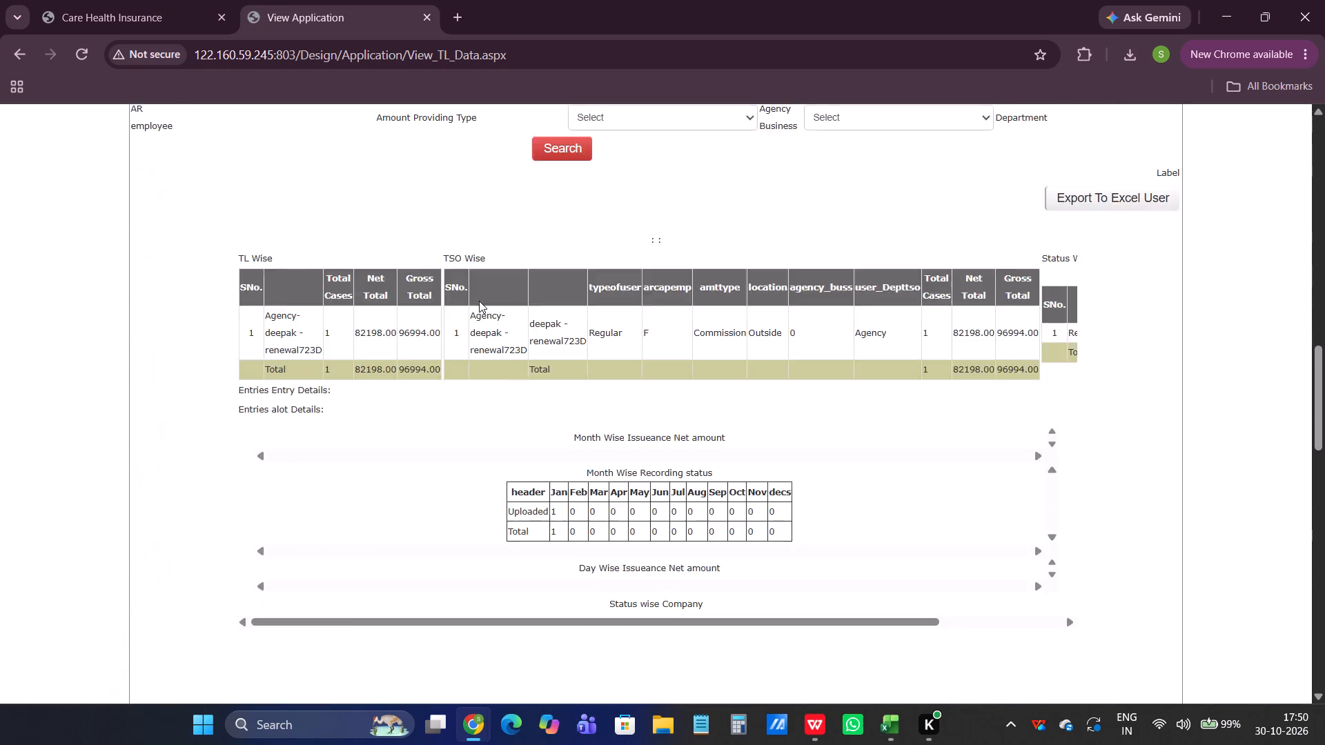
scroll(479, 301, down, 5)
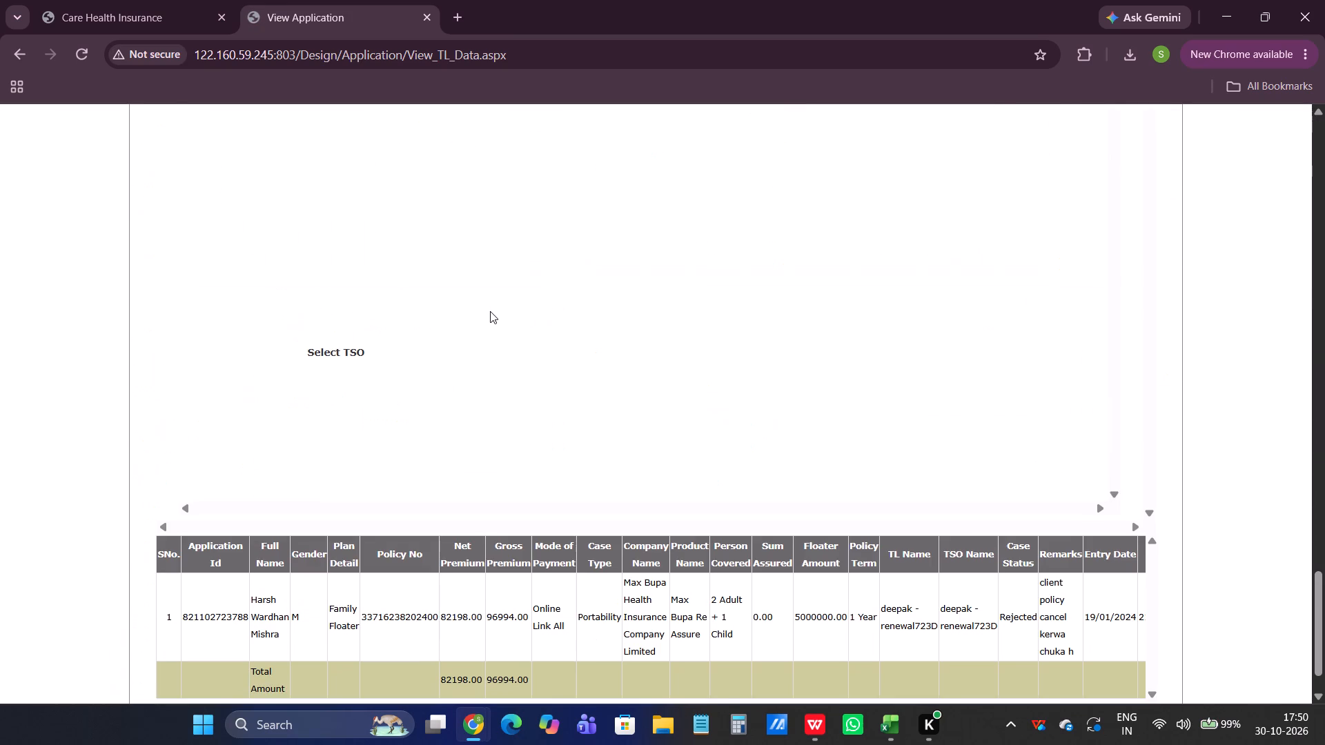
Switch to Book3 in Excel and enter "policy cancel ho chuki hai" as the row 25 portal remark.
key(alt+Tab)
key(Tab)
key(Tab)
key(Tab)
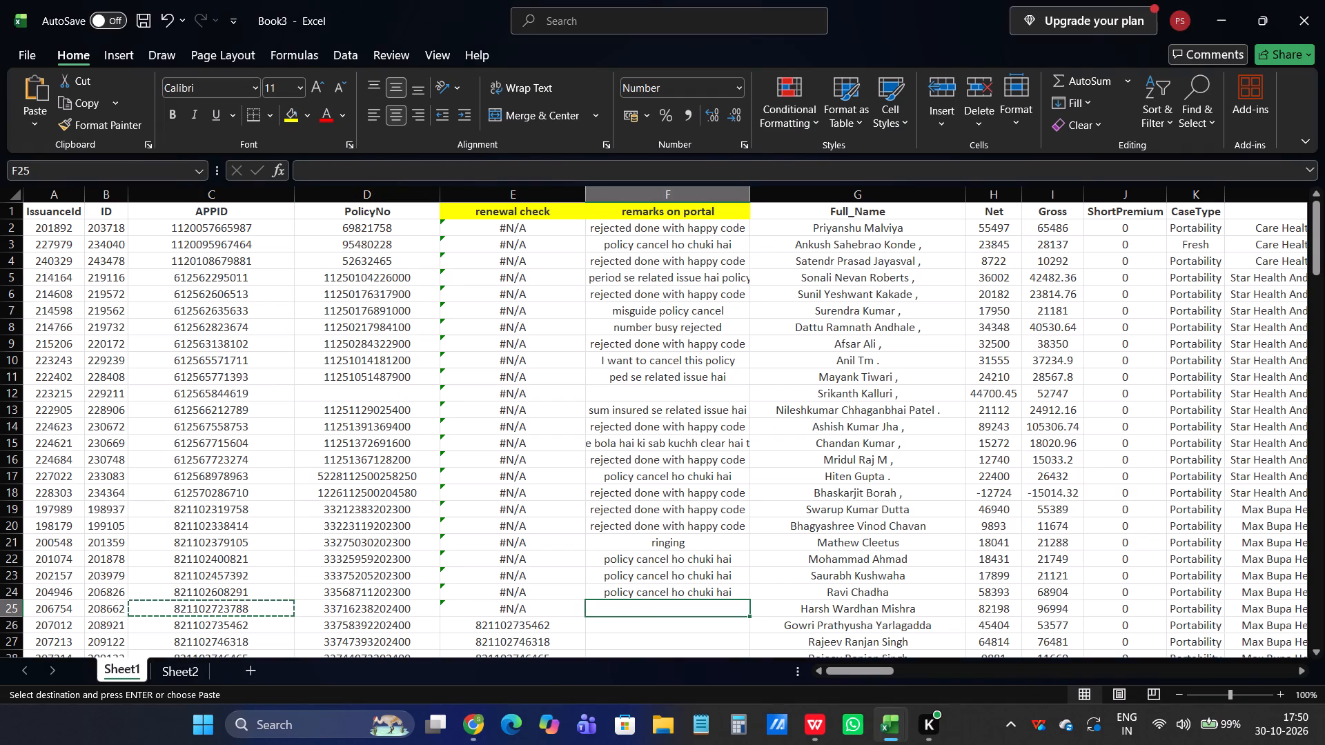
text(pol)
key(Return)
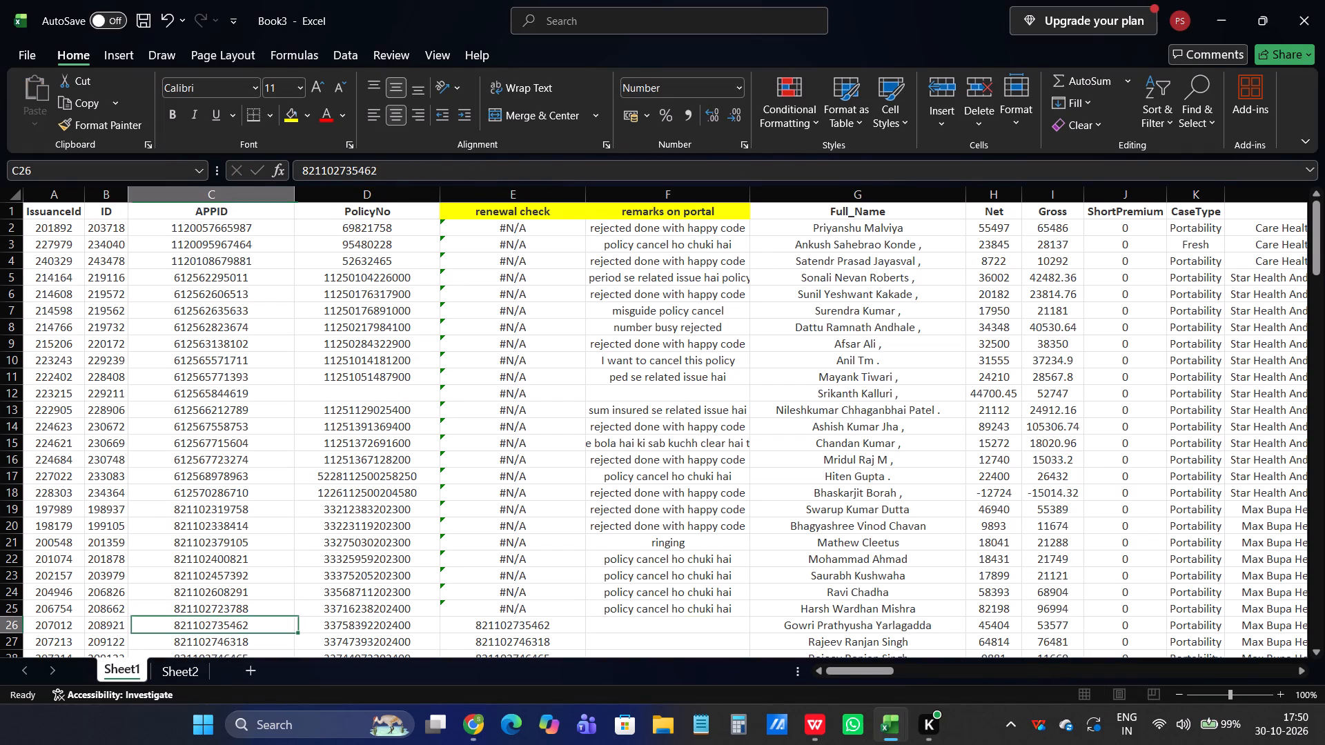
Copy the APPID from row 26, switch to the insurance portal in Chrome, and search the entries by that Application ID.
key(ctrl+c)
key(alt+Tab)
scroll(490, 311, up, 11)
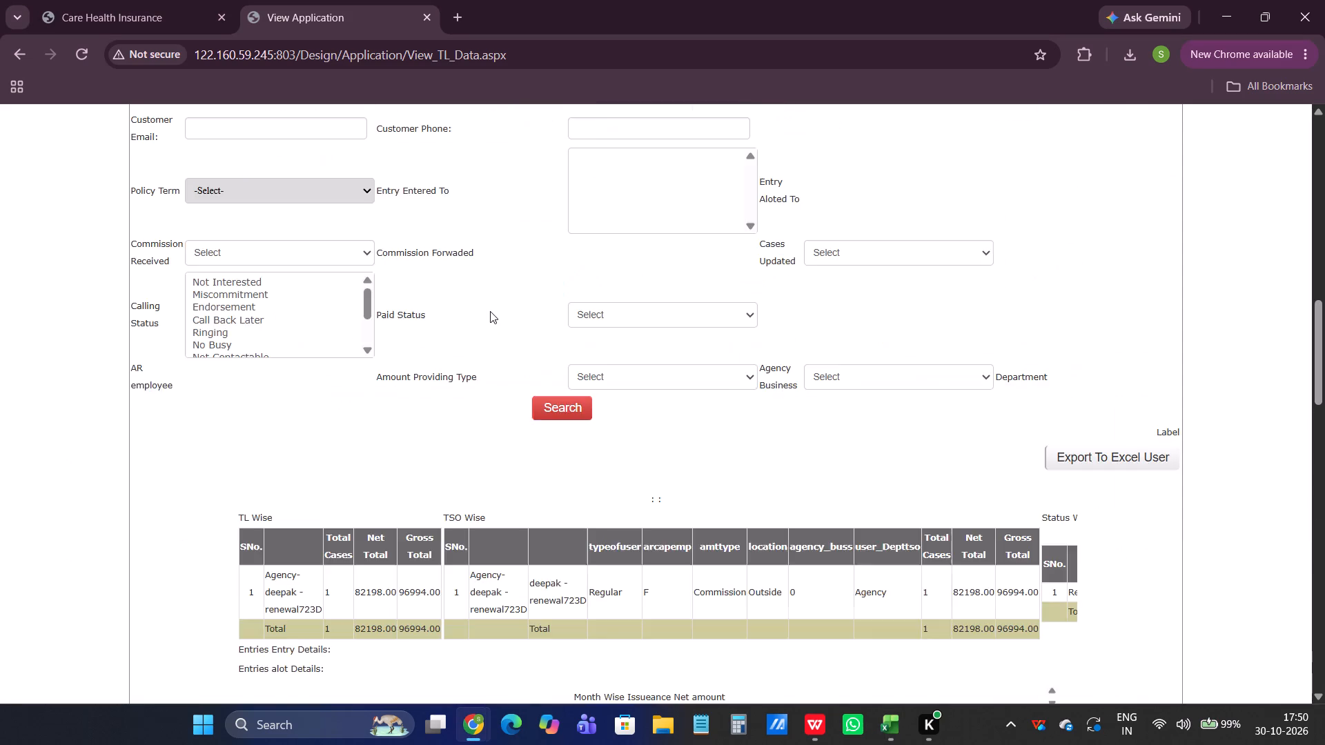
double_click(618, 125)
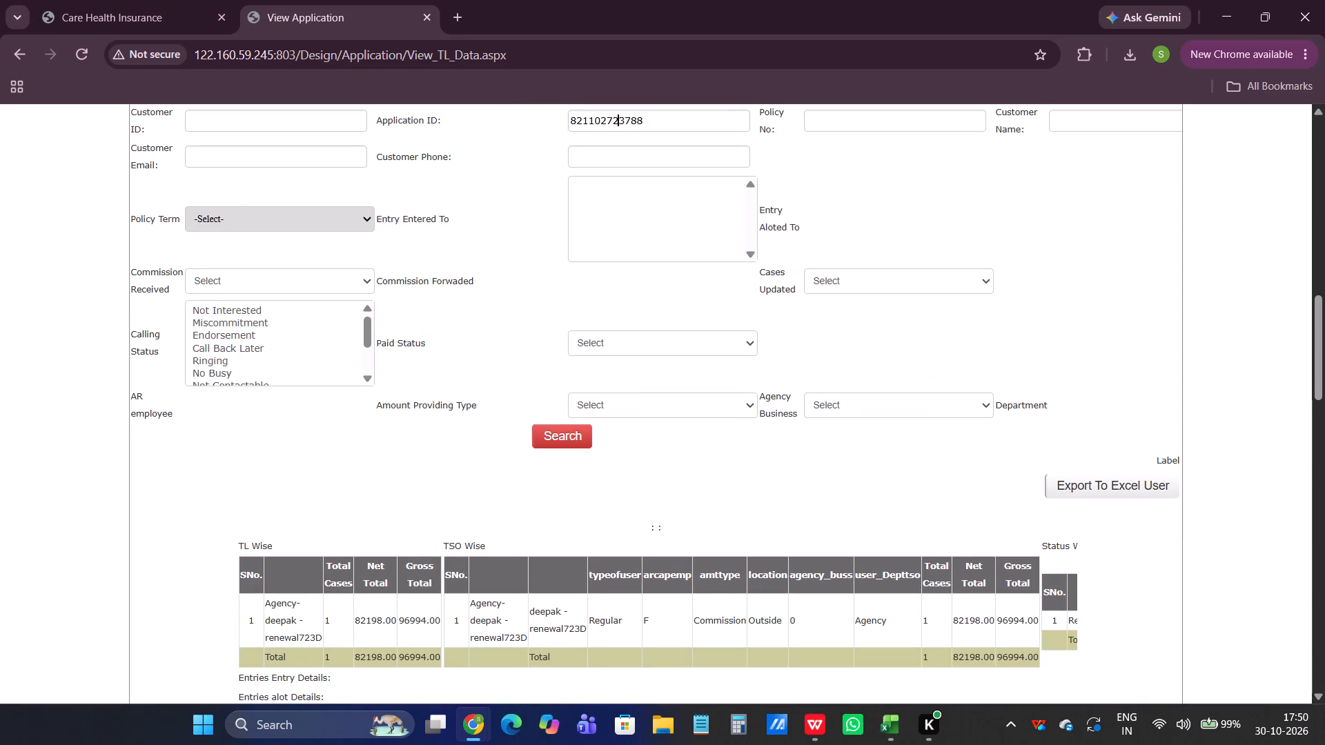
key(ctrl+v)
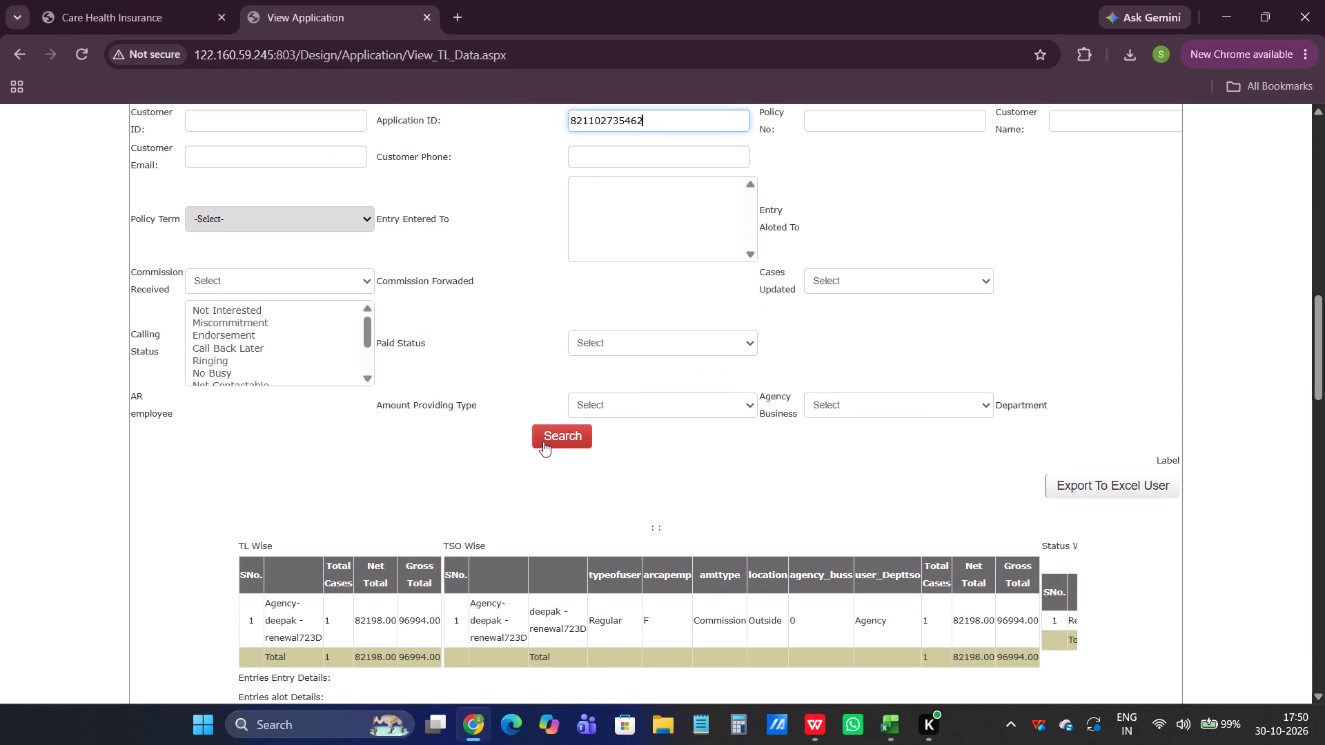
click(543, 441)
scroll(471, 312, down, 20)
scroll(471, 312, down, 5)
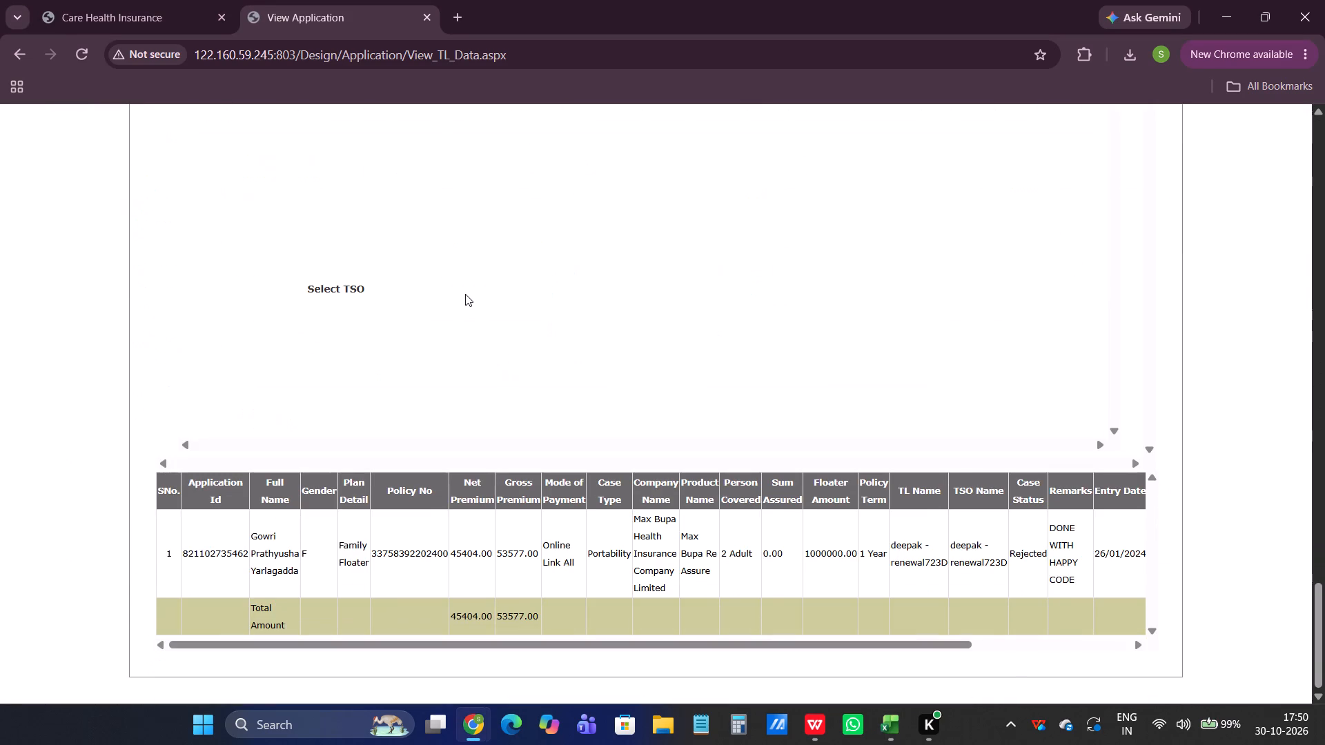
Switch to Book3 in Excel and enter "rejected done with happy code" as the row 26 portal remark.
key(alt+Tab)
key(Tab)
key(Tab)
key(Tab)
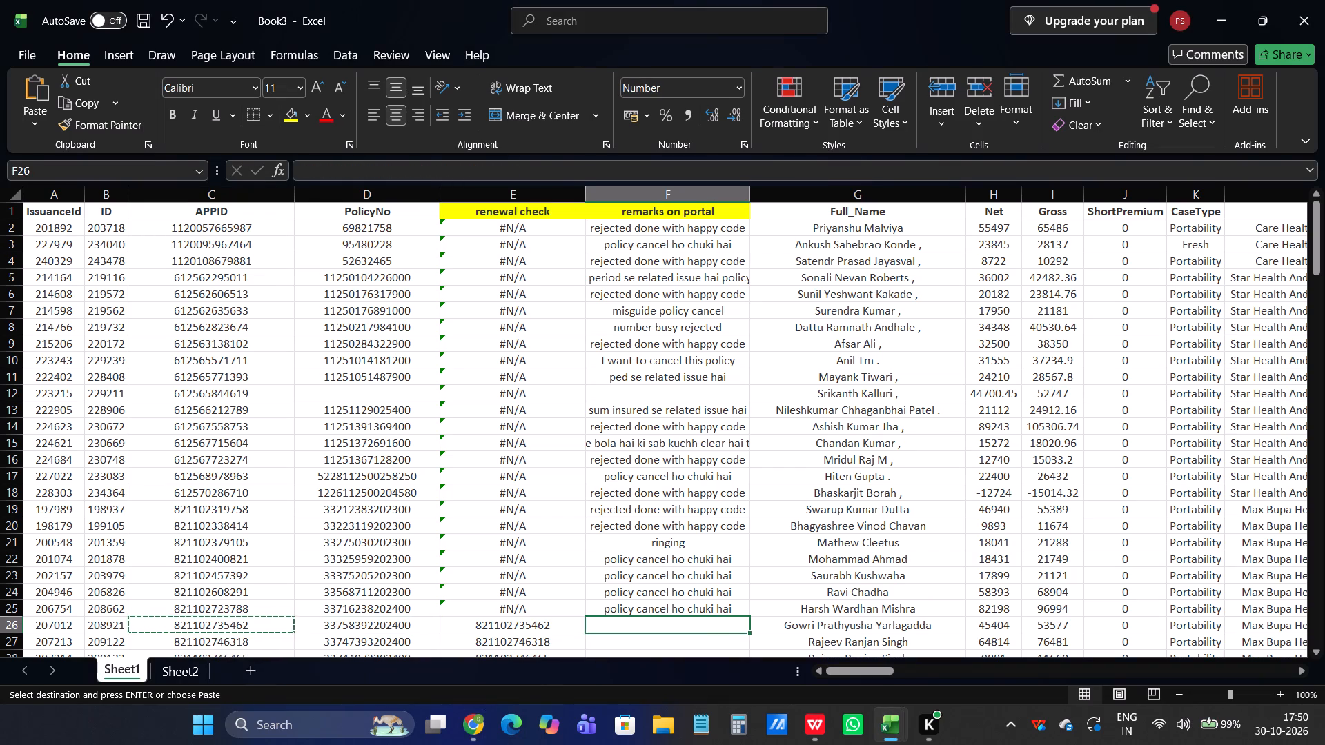
text(re)
key(Return)
scroll(491, 276, down, 2)
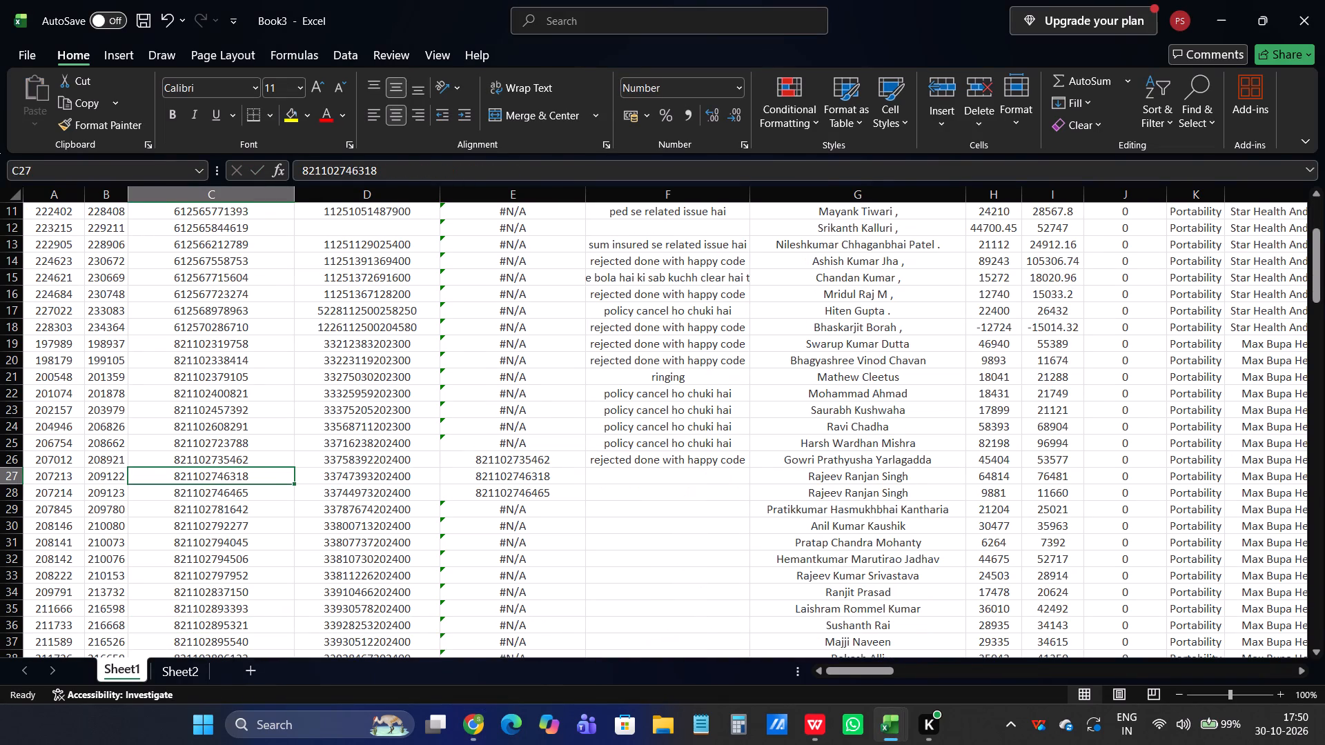
Copy the APPID from row 27, switch to the insurance portal in Chrome, and search the entries by that Application ID.
key(ctrl+c)
key(alt+Tab)
scroll(458, 315, up, 6)
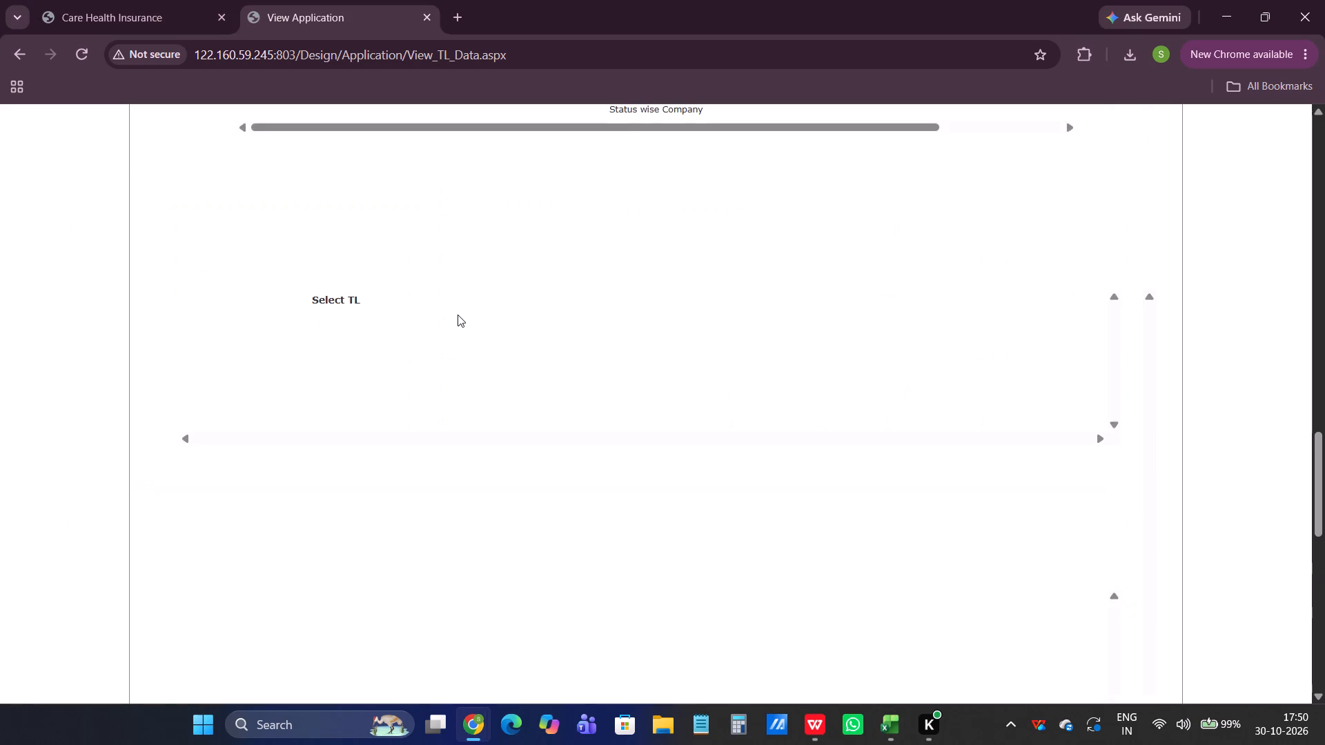
scroll(458, 315, up, 6)
double_click(607, 190)
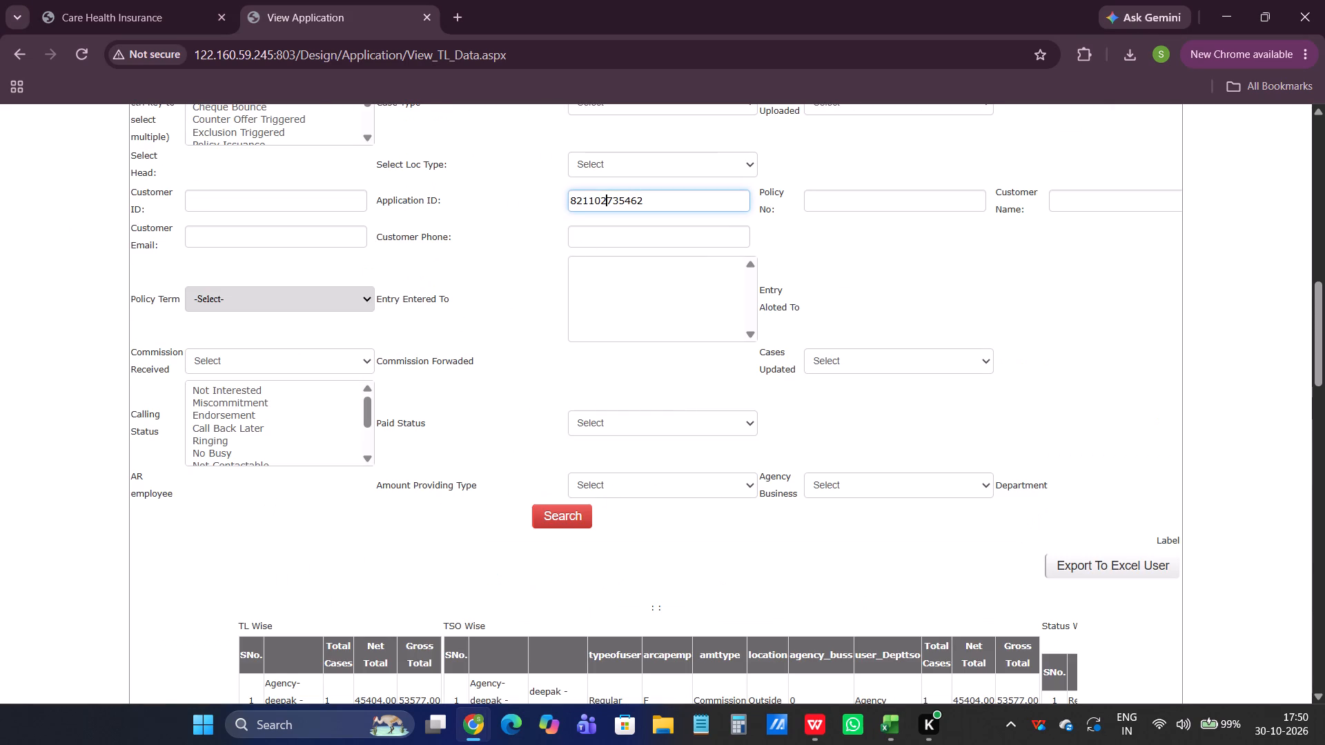
key(ctrl+v)
scroll(519, 244, down, 2)
click(540, 232)
scroll(484, 255, down, 6)
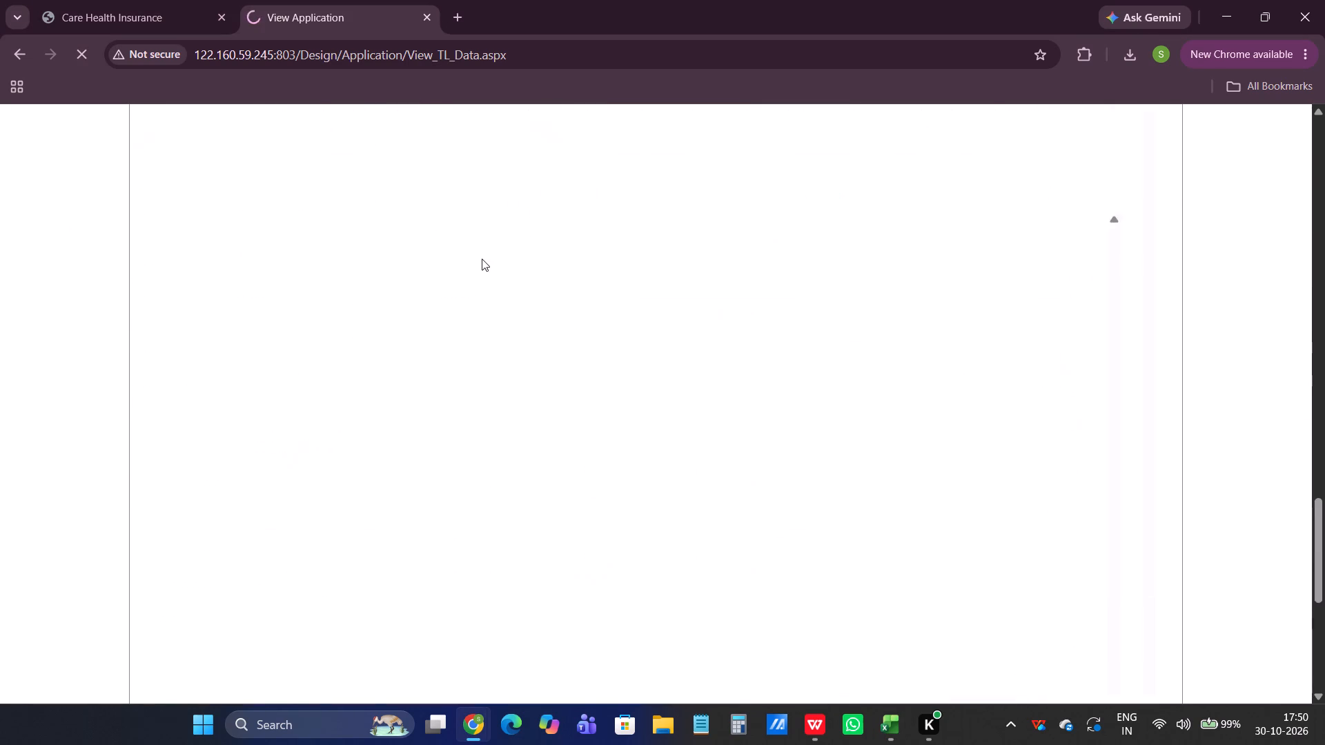
scroll(482, 259, down, 20)
scroll(482, 259, down, 2)
Switch to Book3 in Excel and enter "rejected done with happy code" as the row 27 portal remark.
key(alt+Tab)
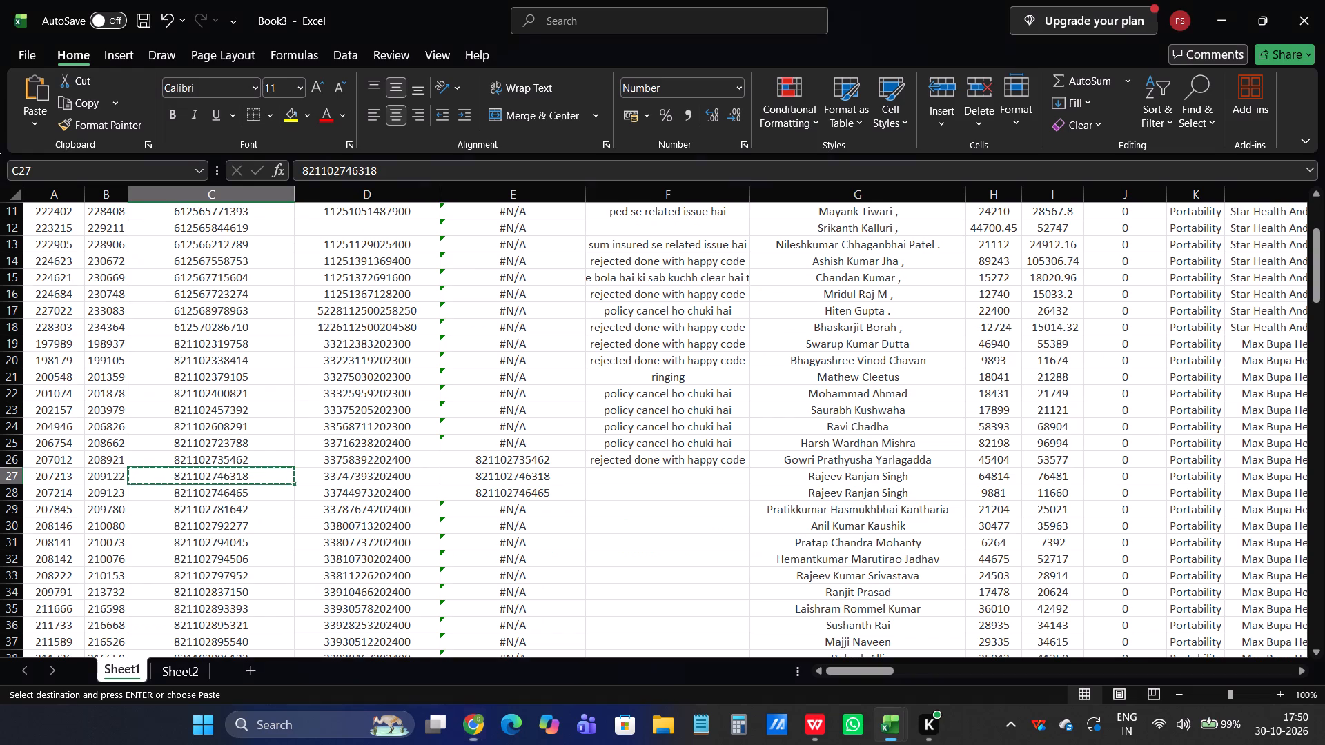
key(Tab)
key(Tab)
key(Tab)
text(re)
key(Return)
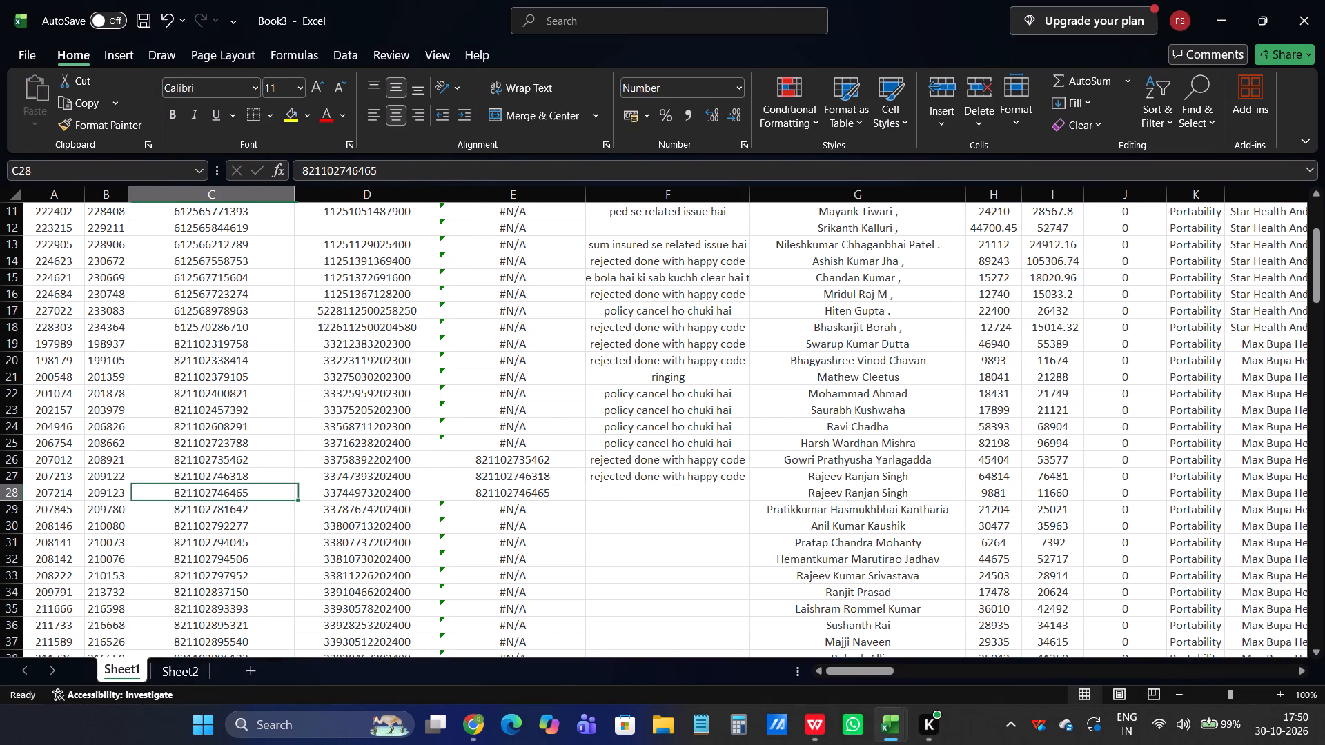
Copy the APPID from row 28, switch to the insurance portal in Chrome, and search the entries by that Application ID.
key(ctrl+c)
key(alt+Tab)
scroll(476, 263, up, 10)
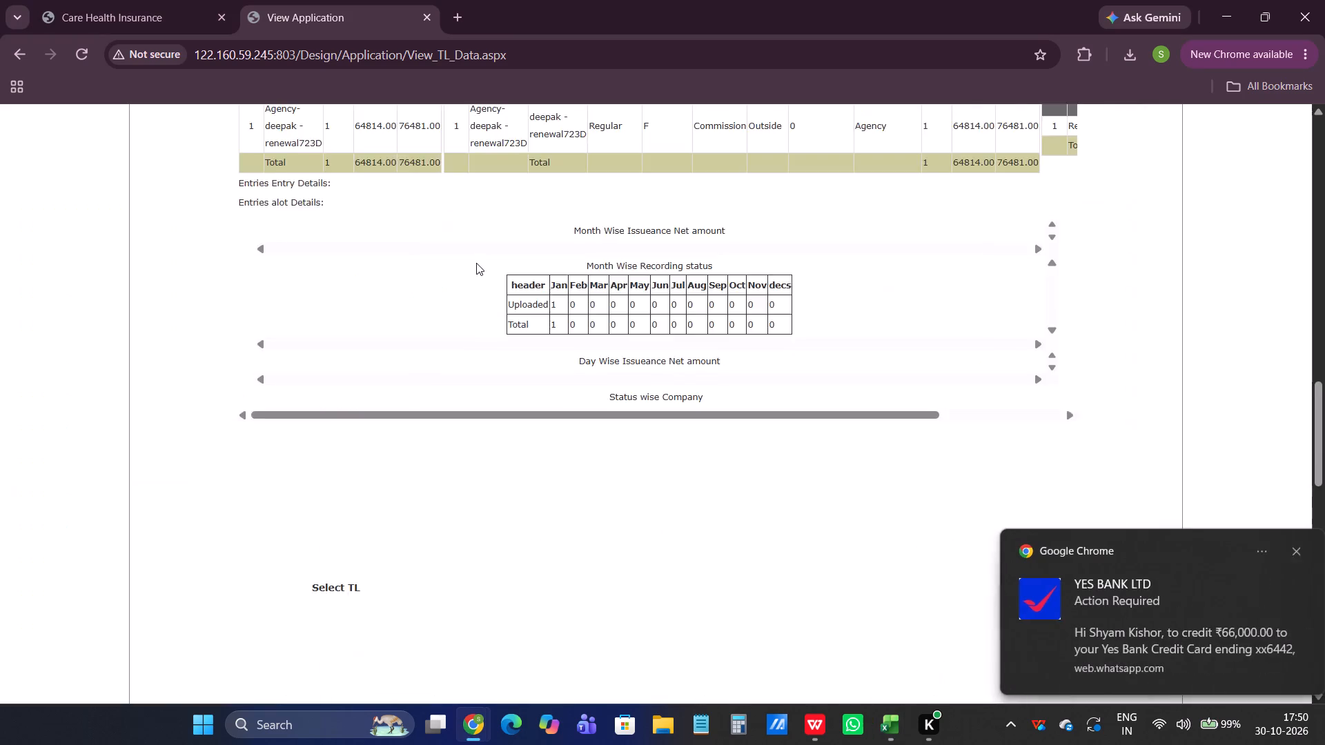
scroll(476, 263, up, 4)
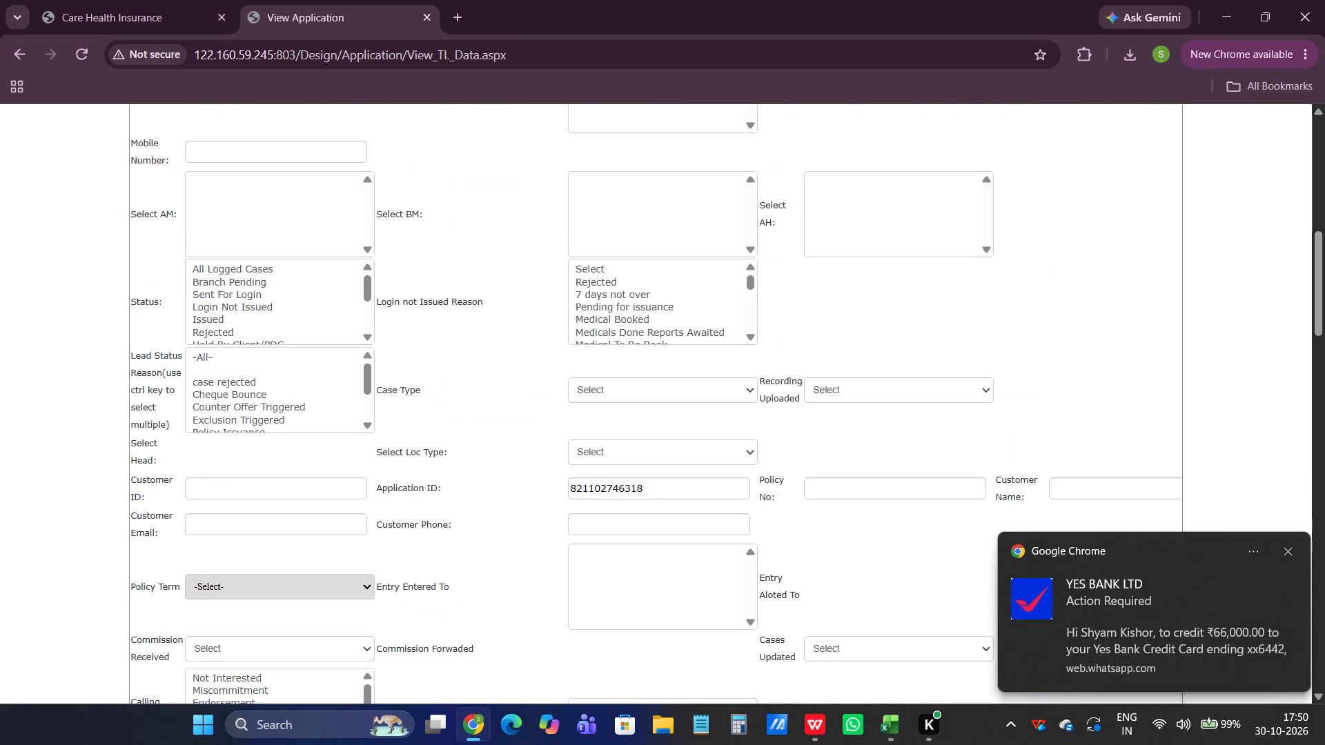
double_click(595, 478)
key(ctrl+v)
scroll(547, 490, down, 2)
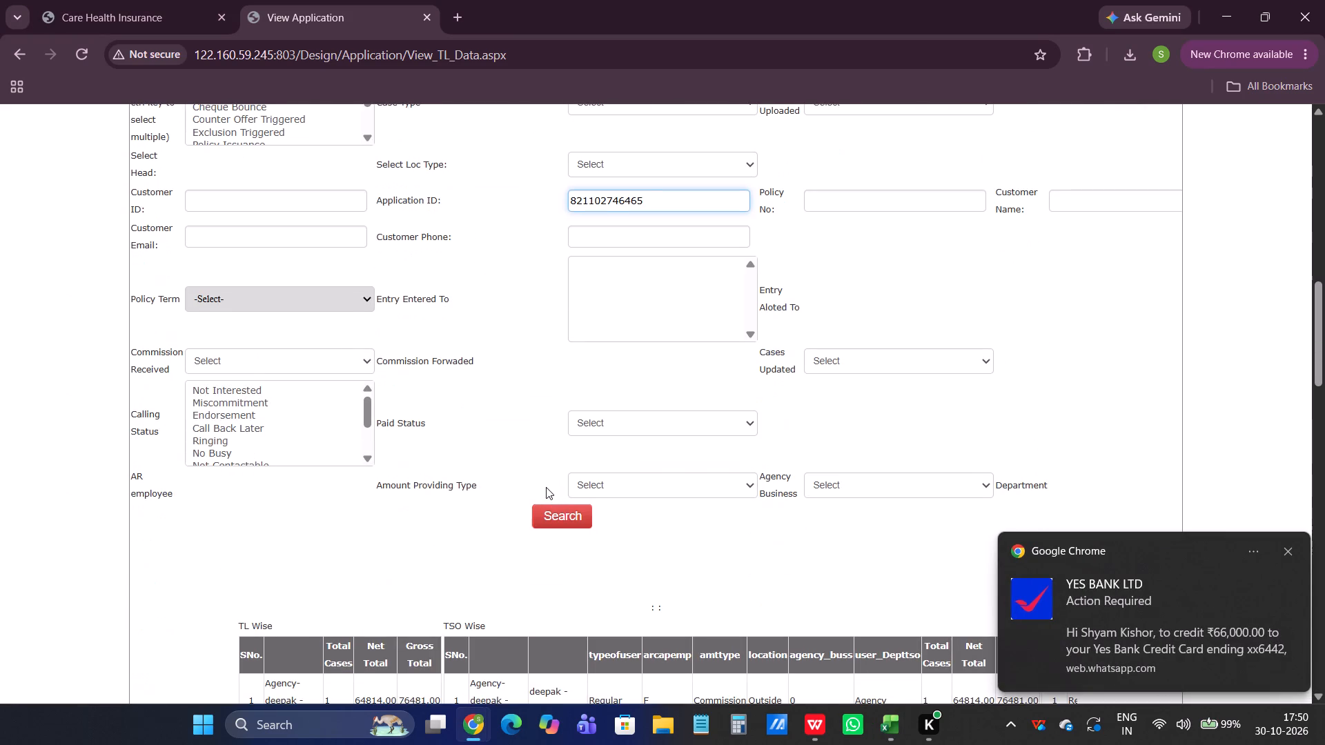
click(553, 508)
scroll(543, 475, down, 17)
scroll(541, 475, down, 8)
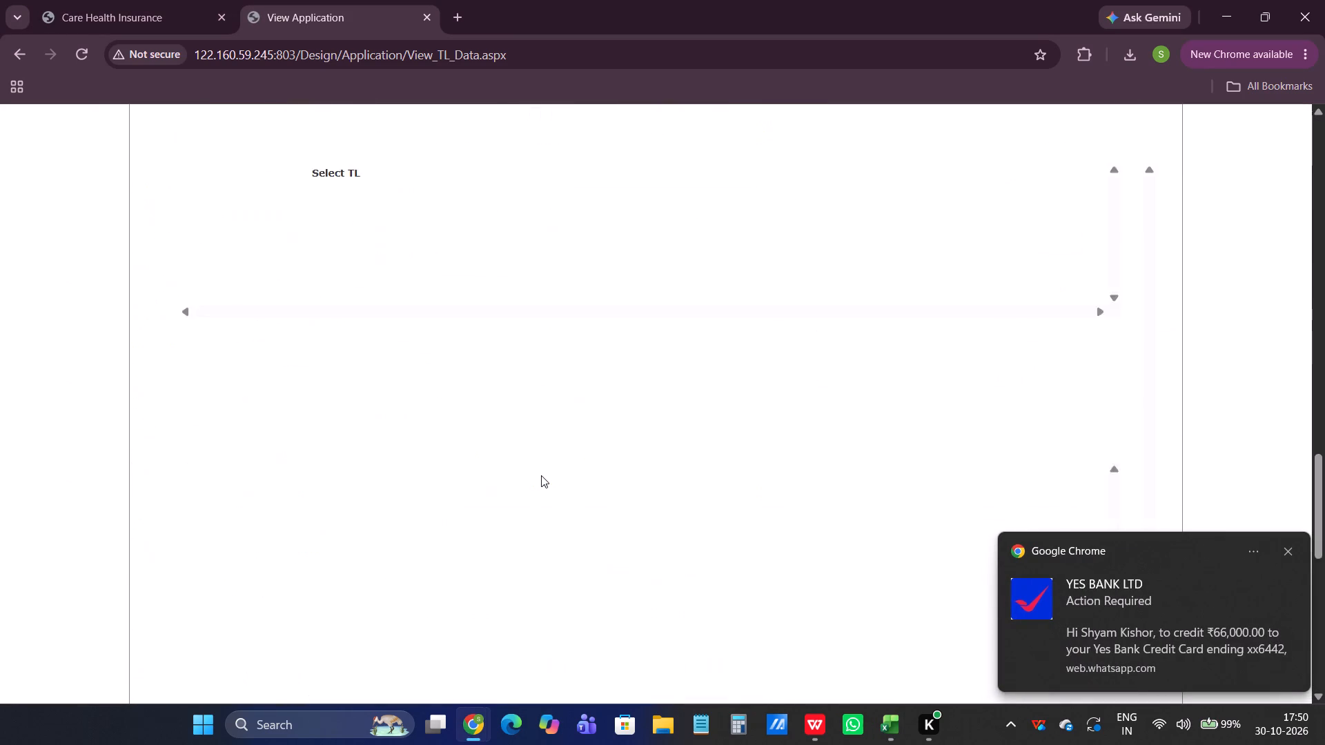
scroll(538, 470, down, 13)
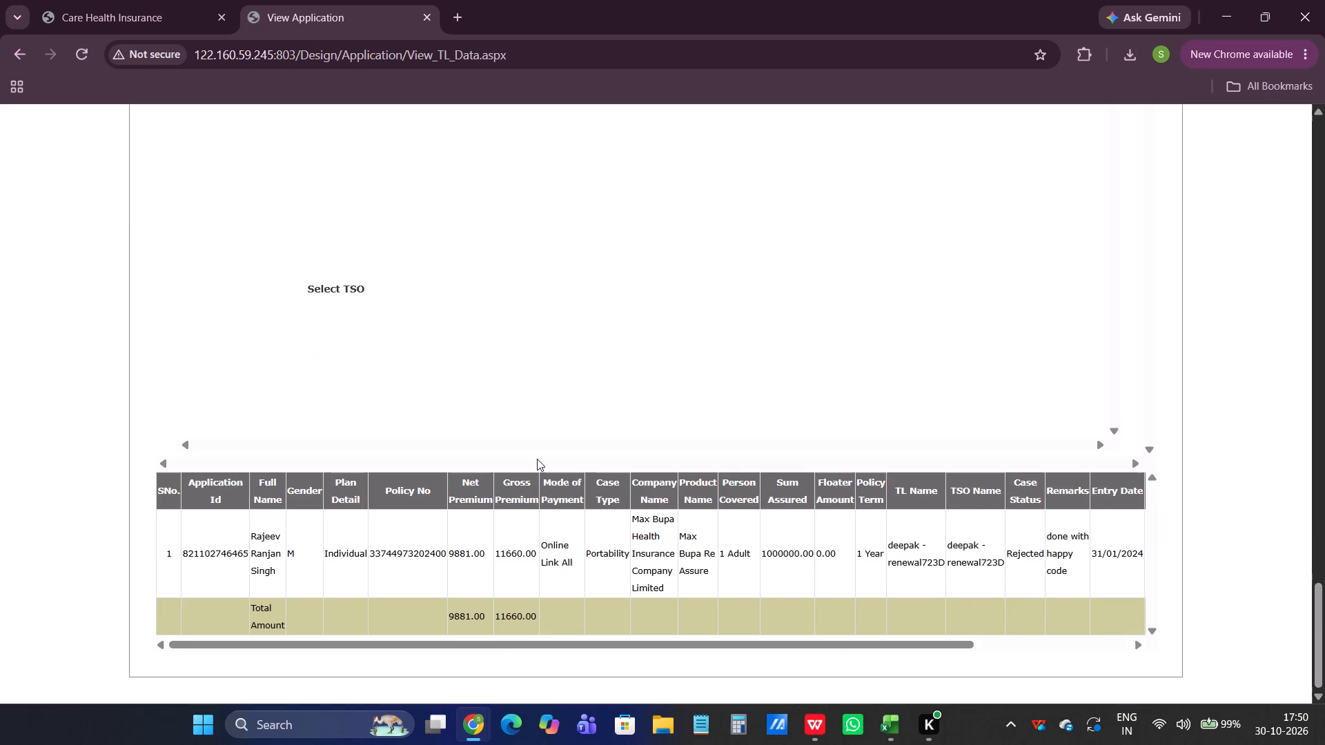
Switch to Book3 in Excel and enter "rejected done with happy code" as the row 28 portal remark.
key(alt+Tab)
key(Tab)
key(Tab)
key(Tab)
text(re)
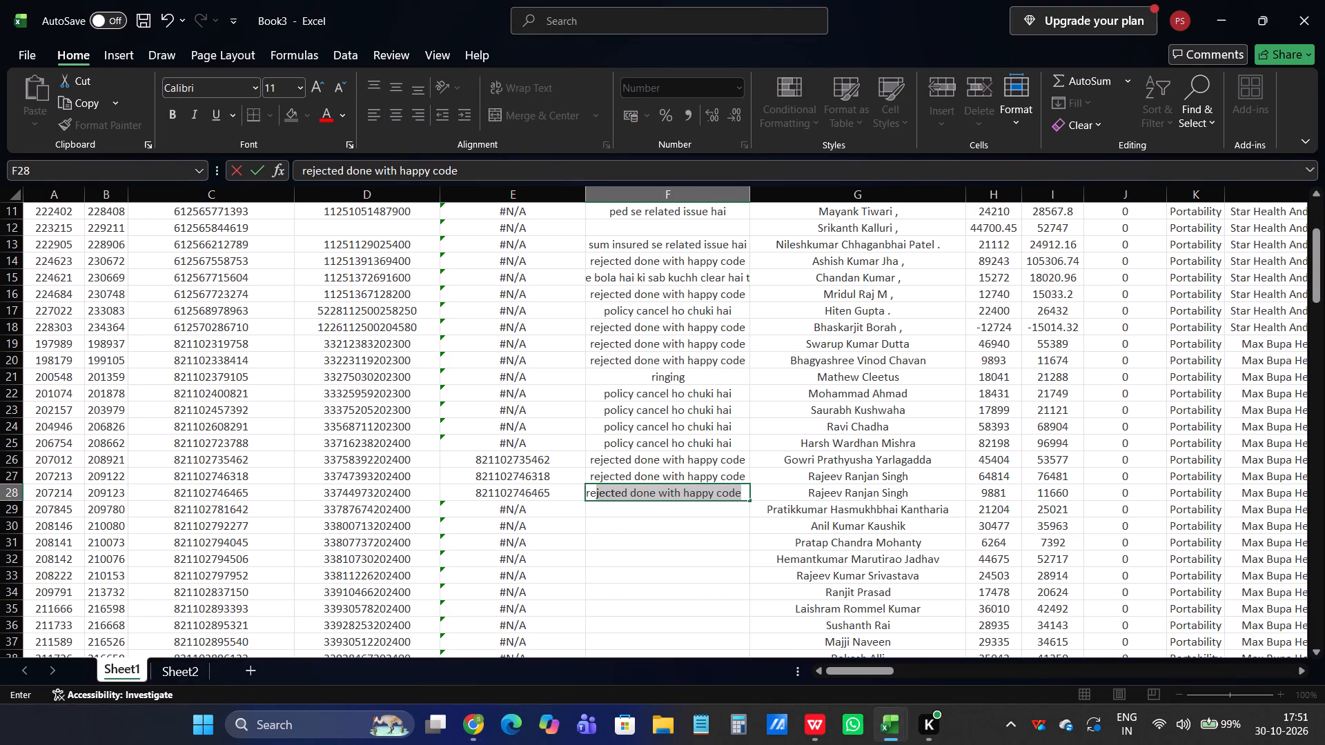
key(Return)
Copy the APPID from row 29, switch to the insurance portal in Chrome, and search the entries by that Application ID.
key(ctrl+c)
key(alt+Tab)
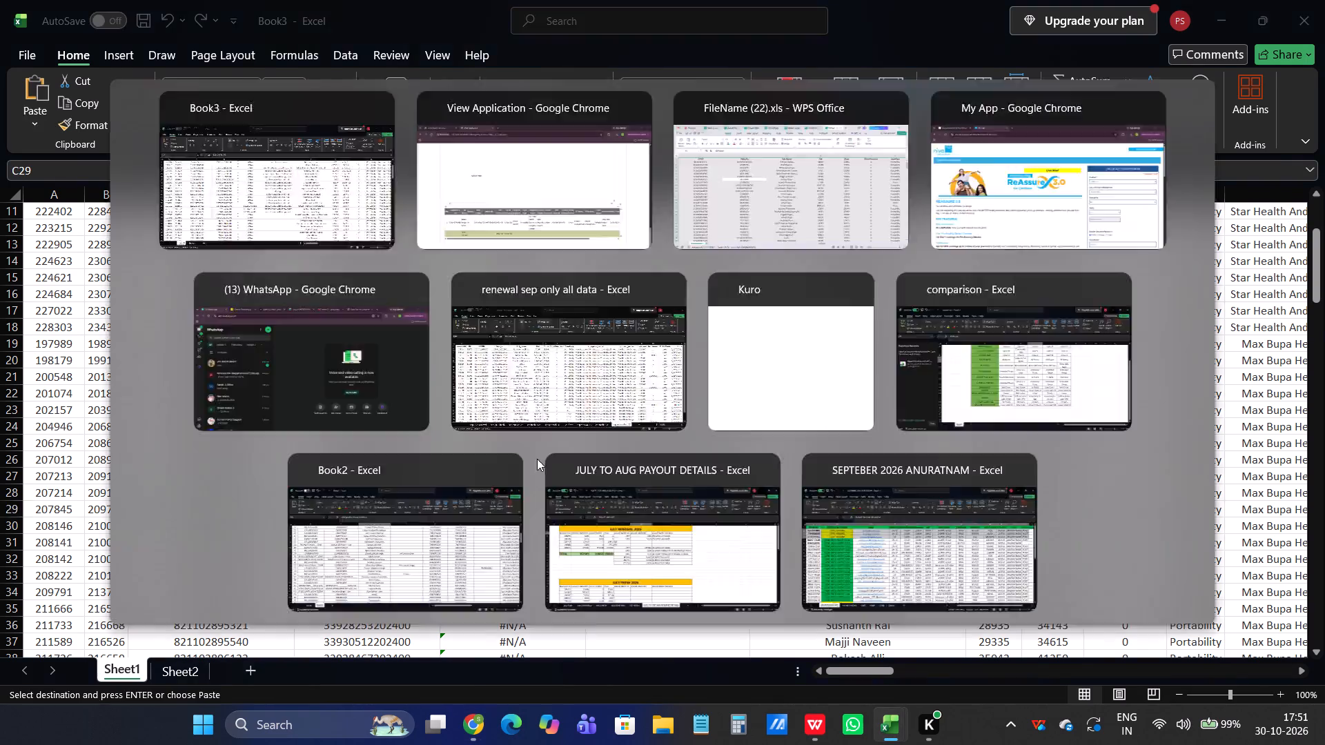
scroll(537, 459, up, 17)
scroll(537, 459, down, 4)
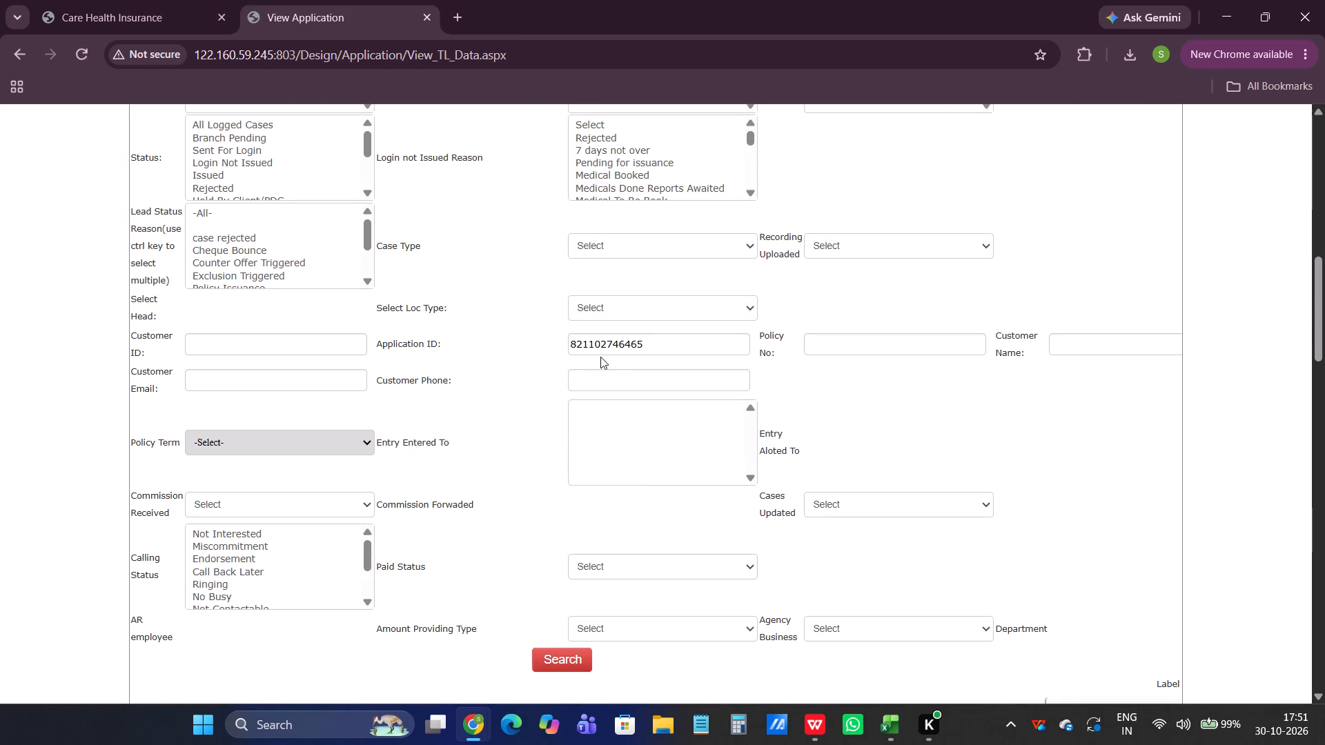
double_click(603, 346)
key(ctrl+v)
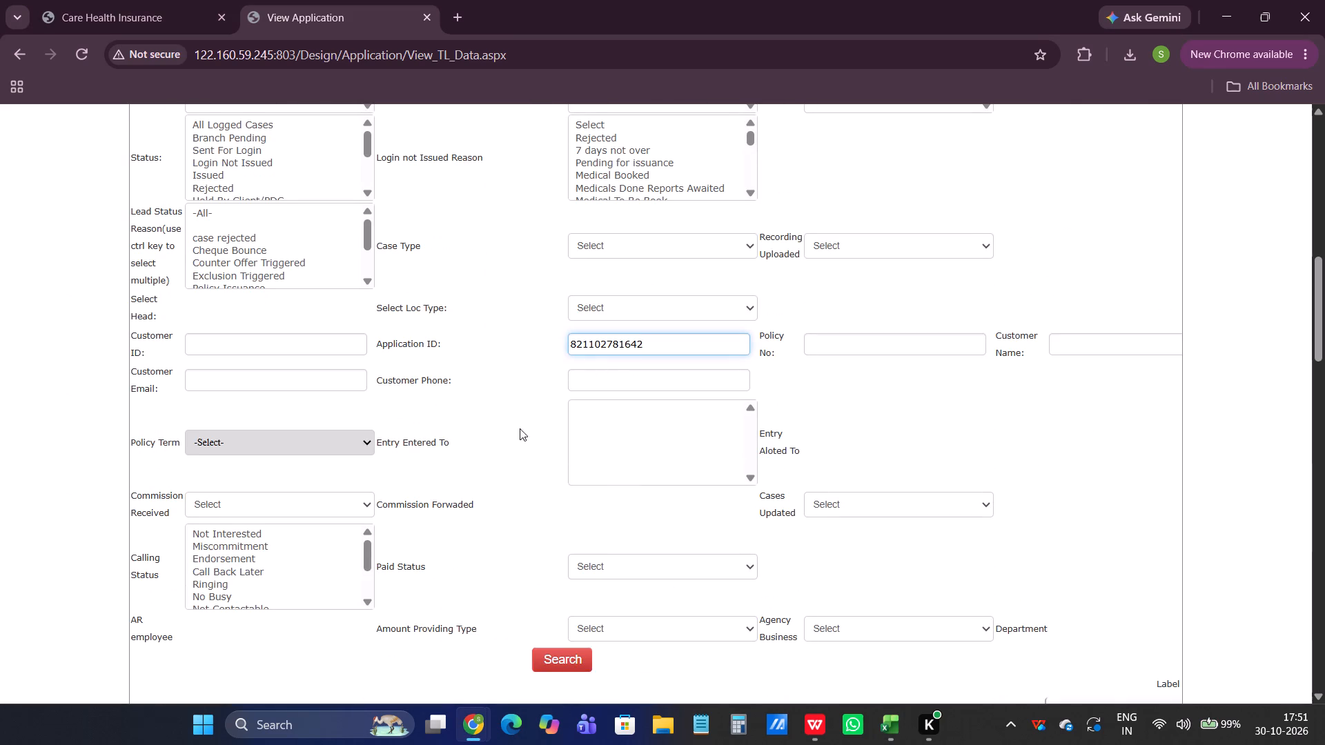
scroll(505, 449, down, 2)
click(553, 380)
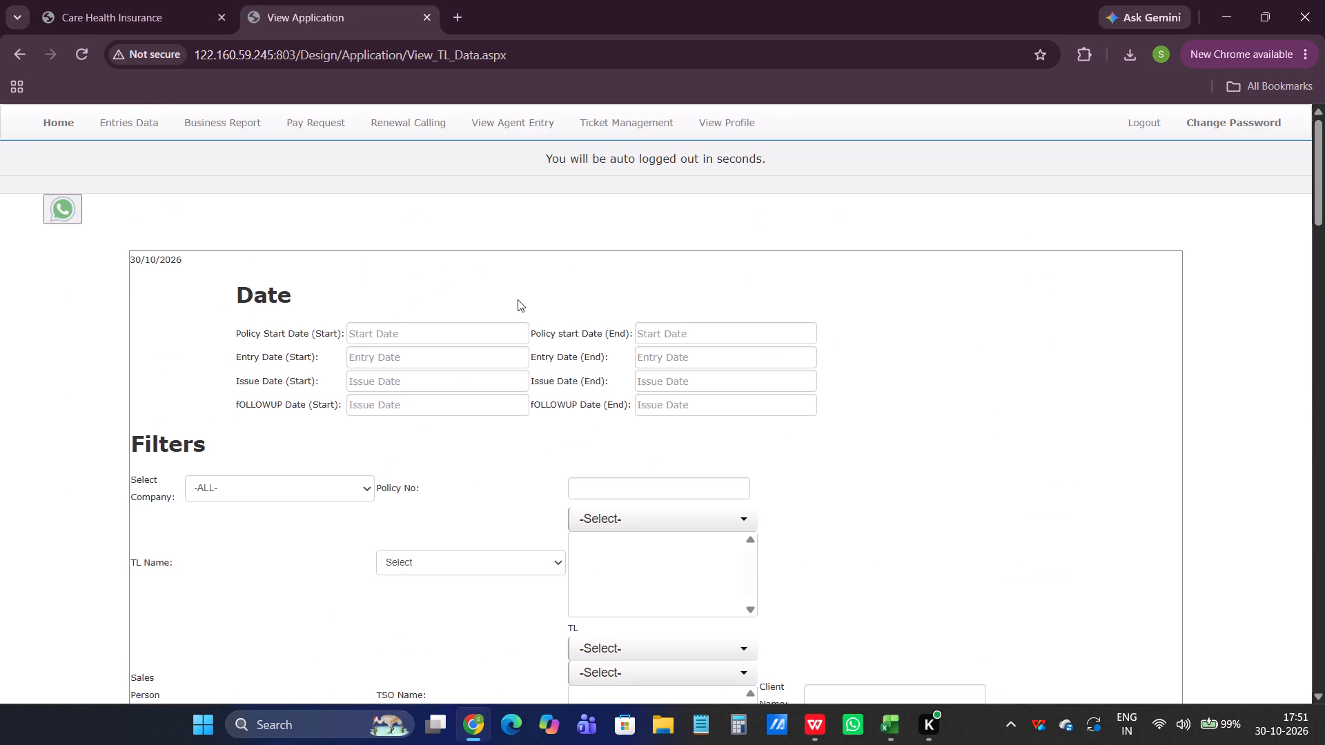
scroll(518, 299, down, 15)
scroll(515, 300, down, 8)
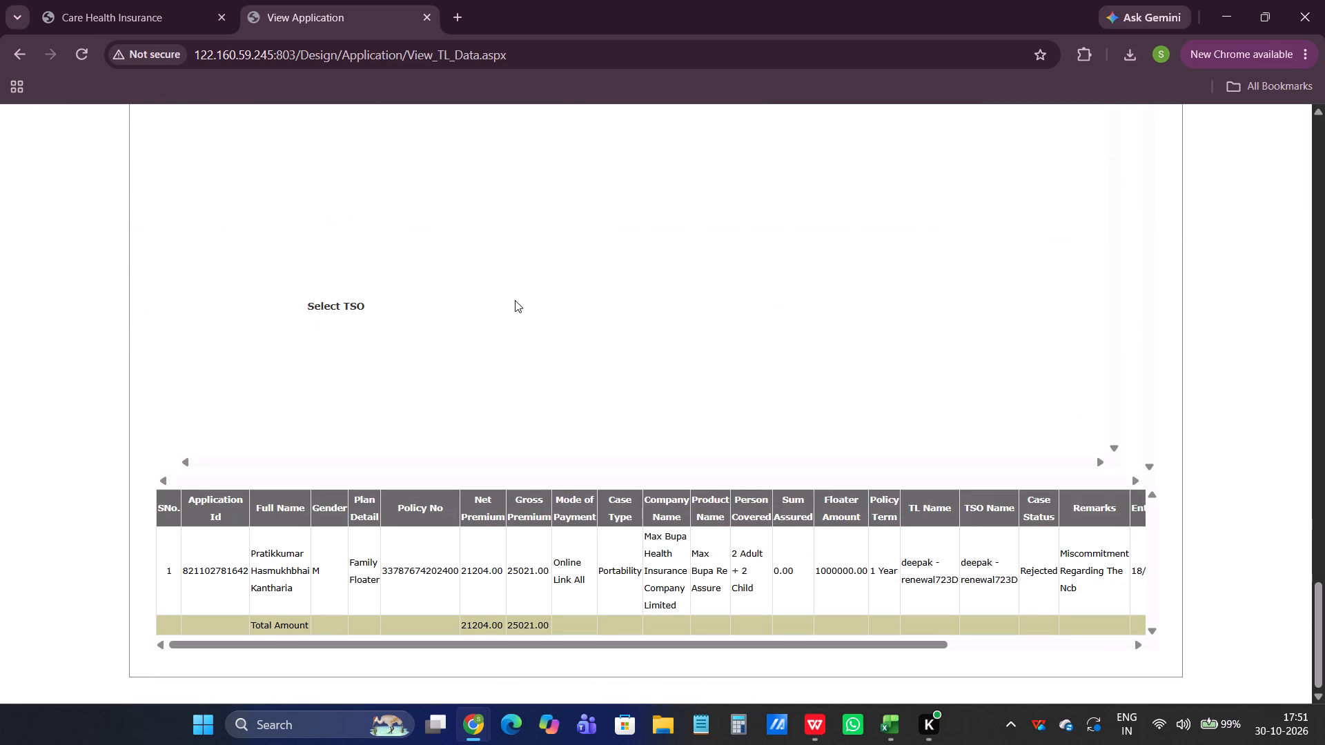
Switch to Book3 in Excel and enter "misguide regarding the ncb" as the row 29 portal remark.
key(alt+Tab)
key(Tab)
key(Tab)
key(Tab)
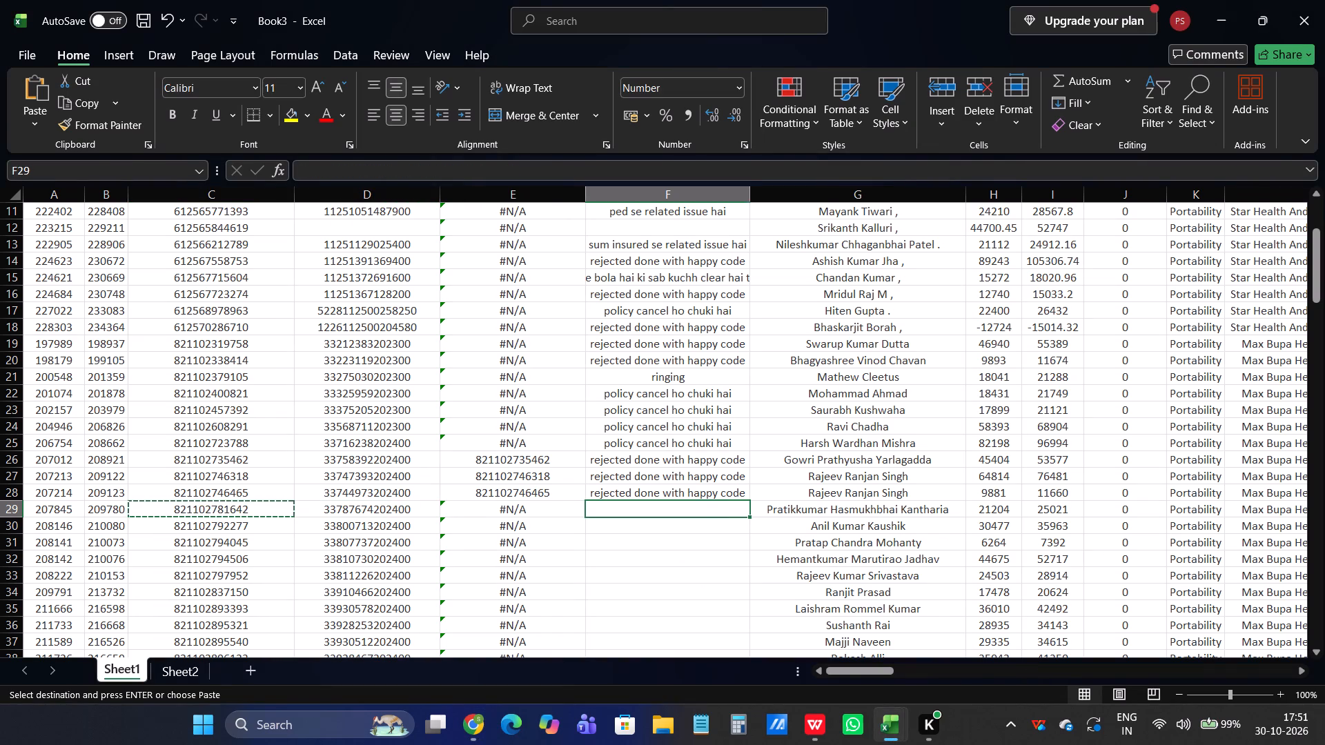
text(mi)
text(sguide regarding the)
key(space)
text(ncb)
key(Return)
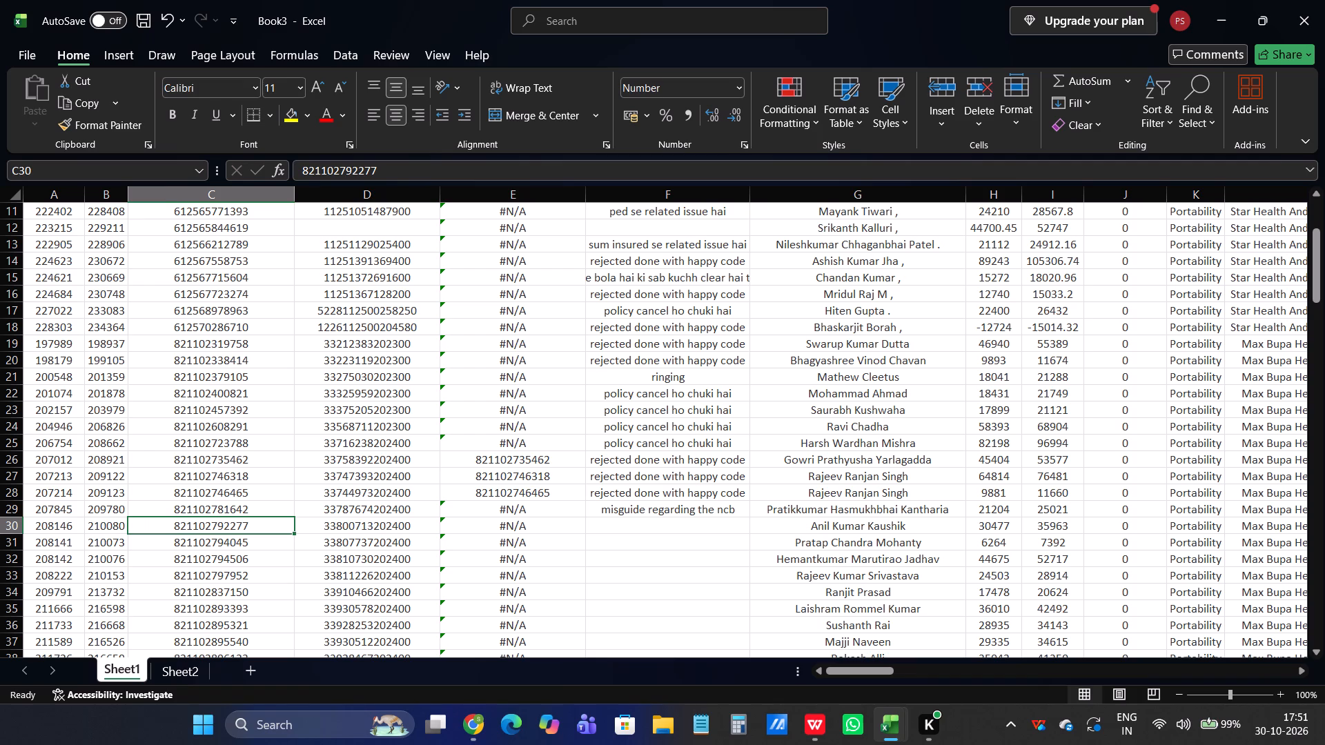
Copy the APPID from row 30, switch to the insurance portal in Chrome, and search the entries by that Application ID.
key(ctrl+c)
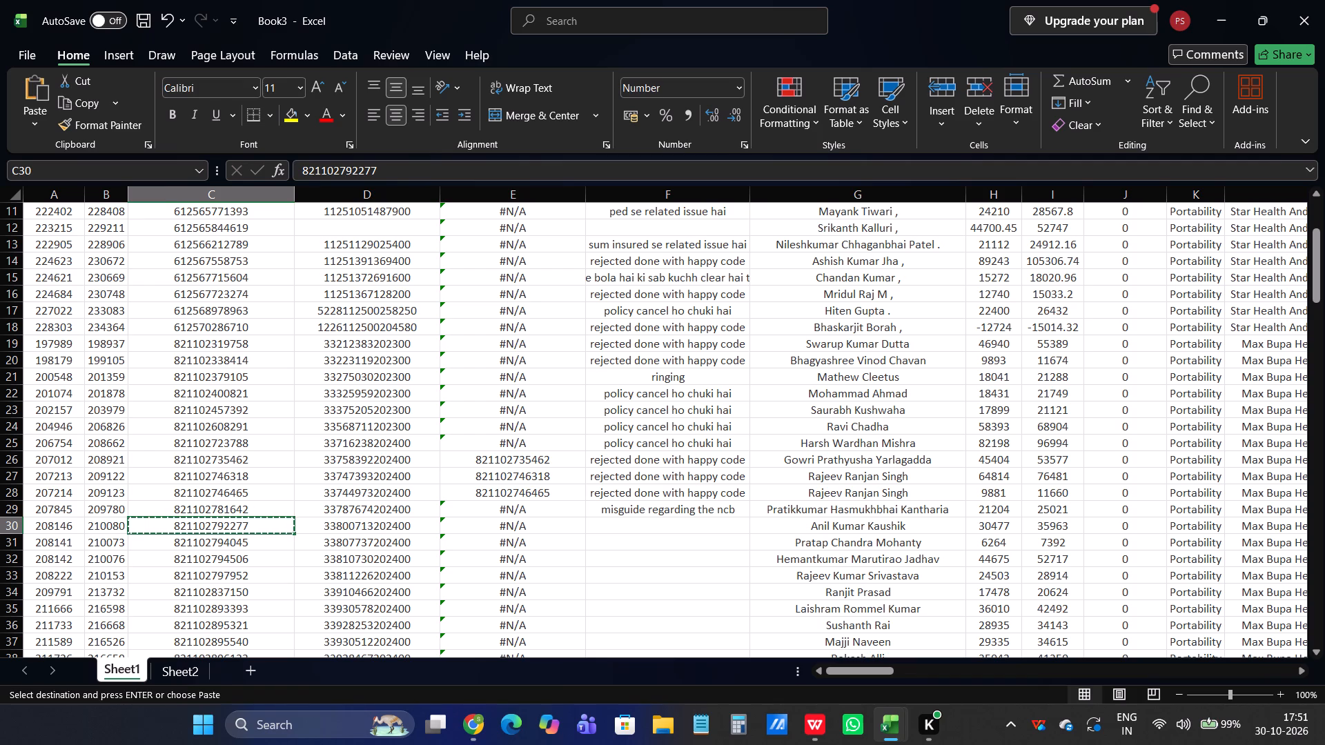
key(alt+Tab)
scroll(515, 300, up, 12)
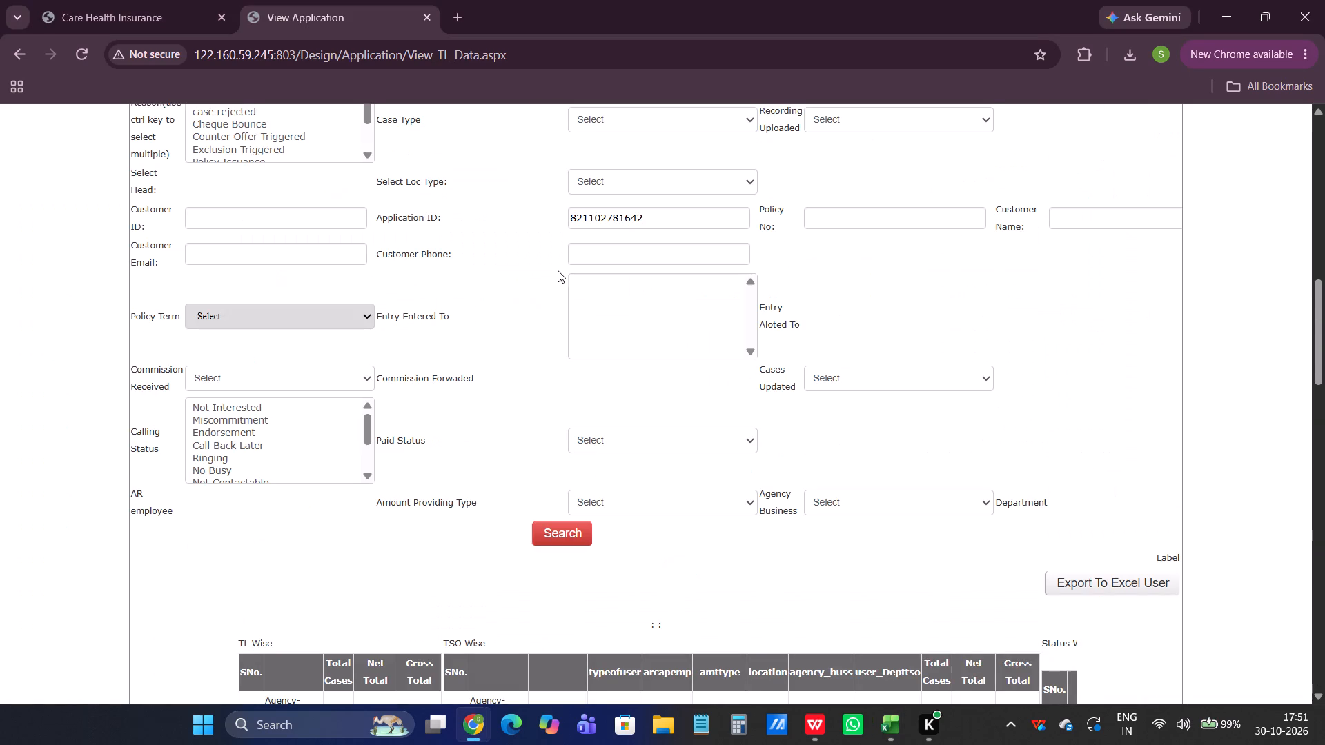
double_click(600, 221)
key(ctrl+v)
scroll(559, 246, down, 3)
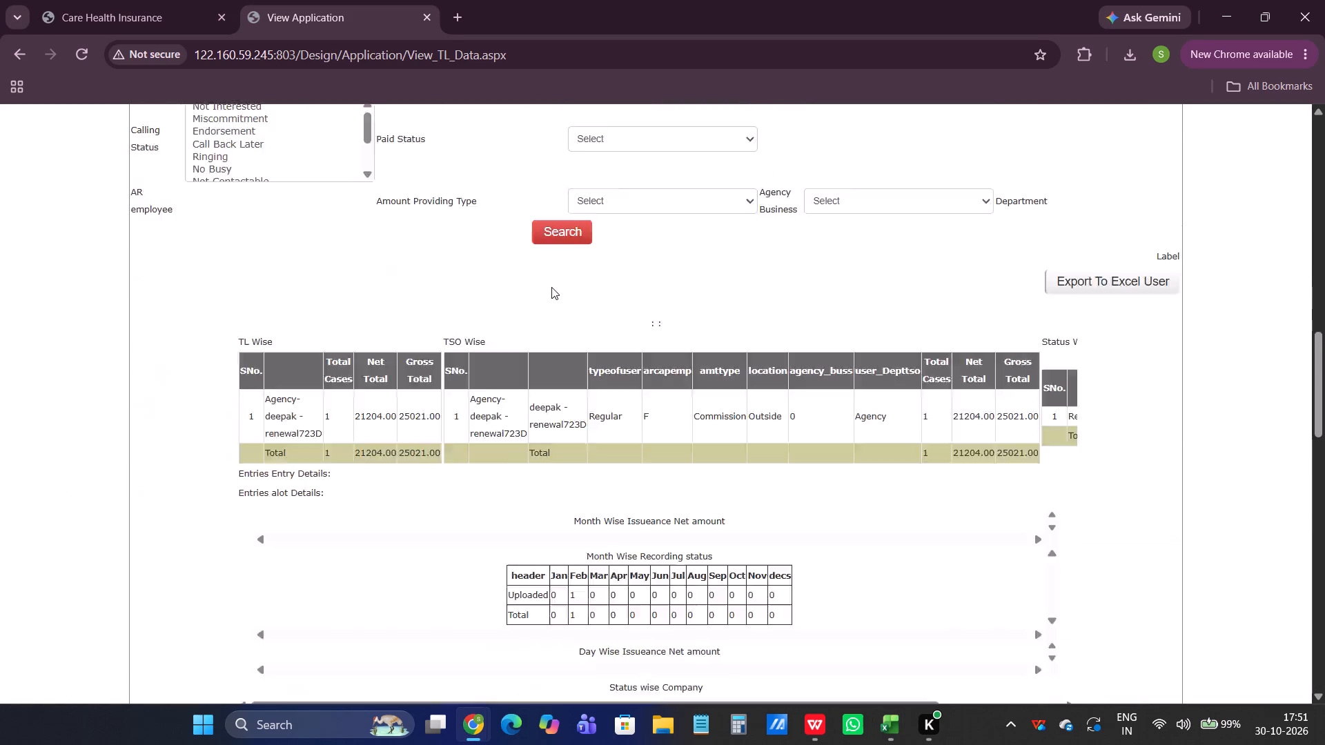
scroll(571, 177, up, 1)
click(570, 248)
scroll(411, 295, down, 12)
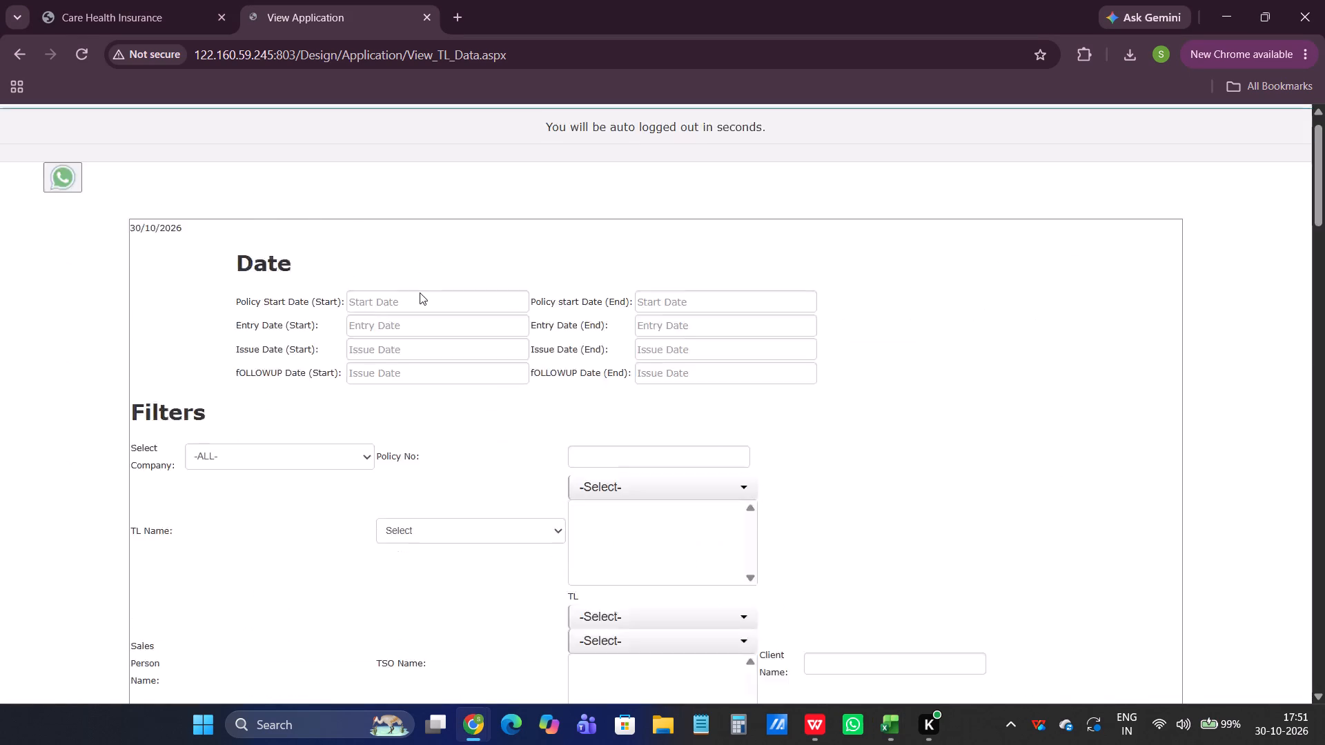
scroll(420, 292, down, 19)
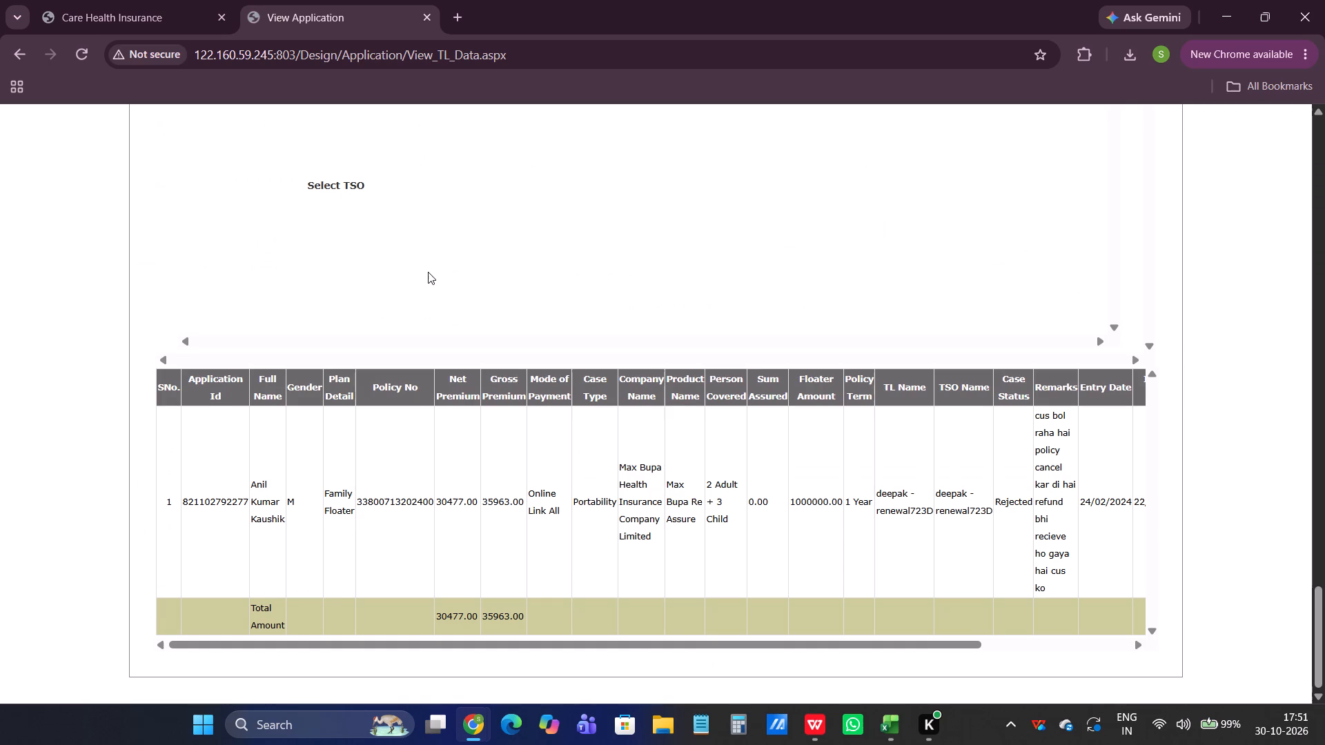
Switch to Book3 in Excel and enter "policy cancel ho chuki hai" as the row 30 portal remark.
key(alt+Tab)
key(Tab)
key(Tab)
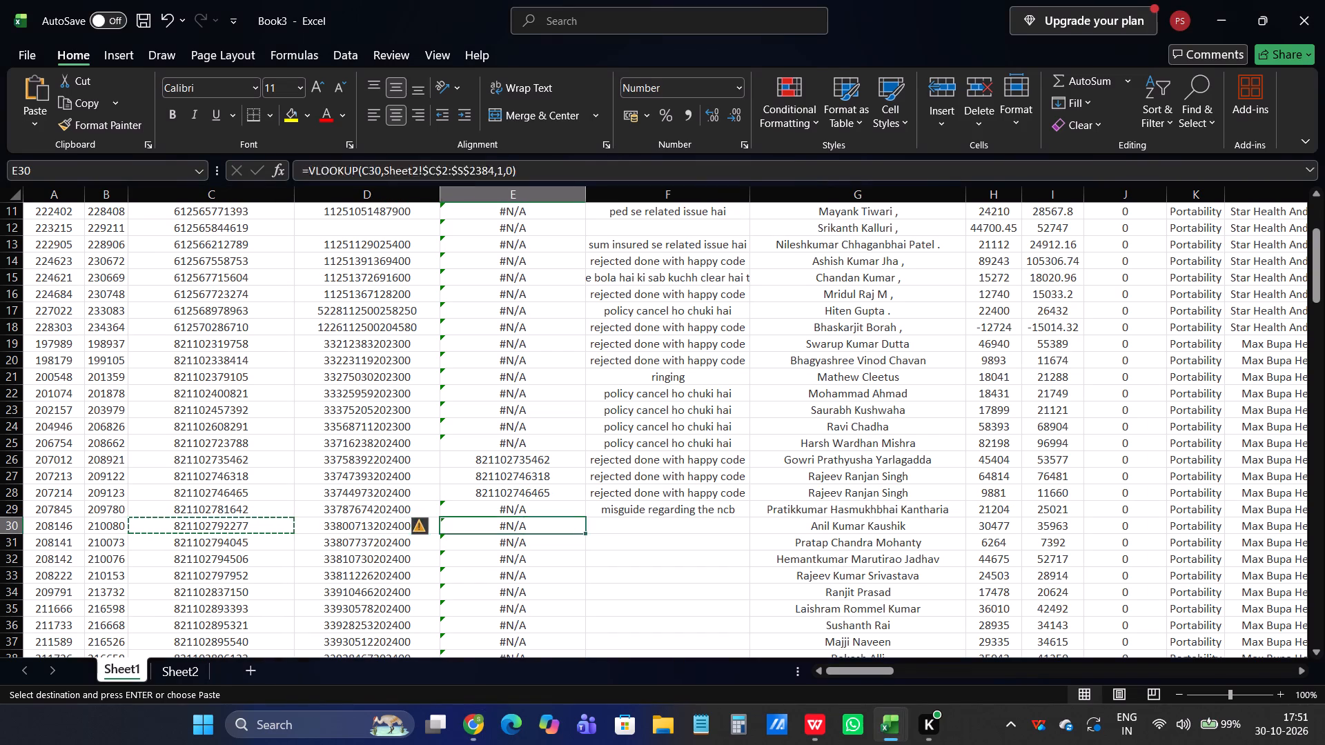
key(Tab)
text(poi)
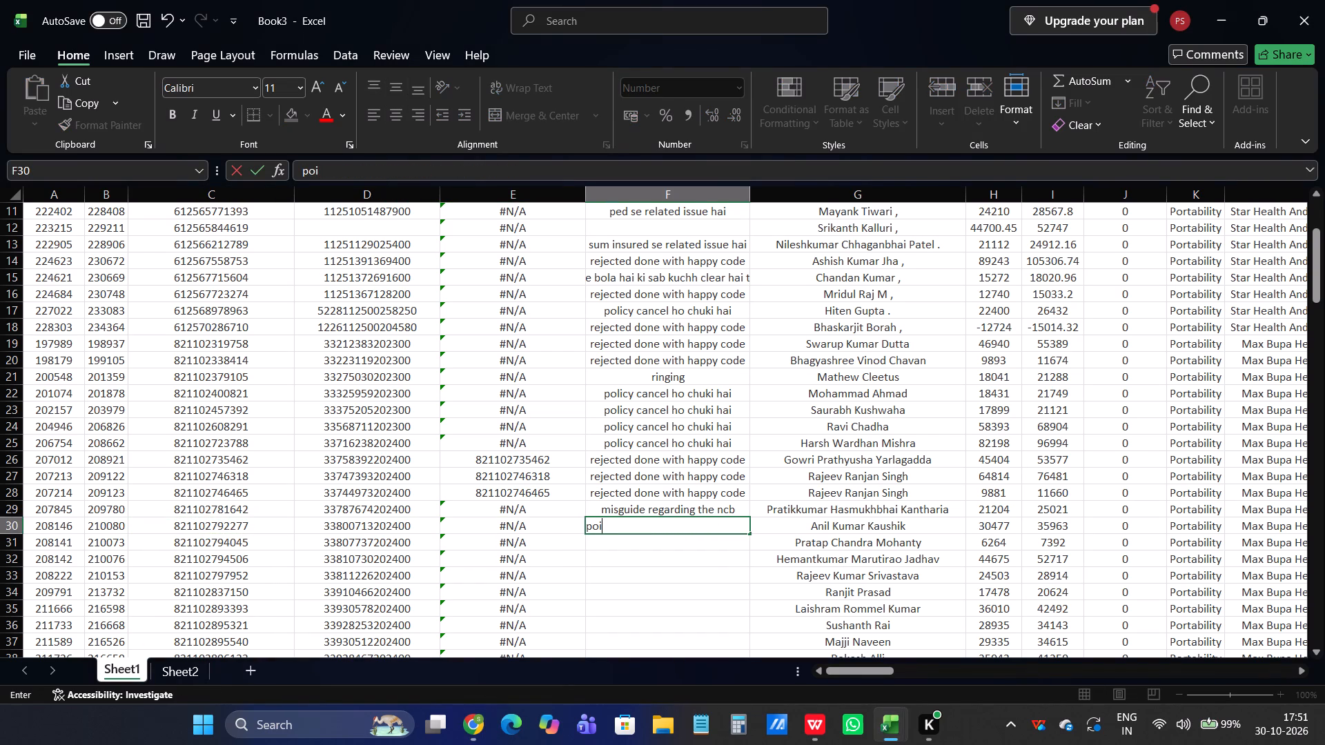
key(BackSpace)
text(li)
key(Return)
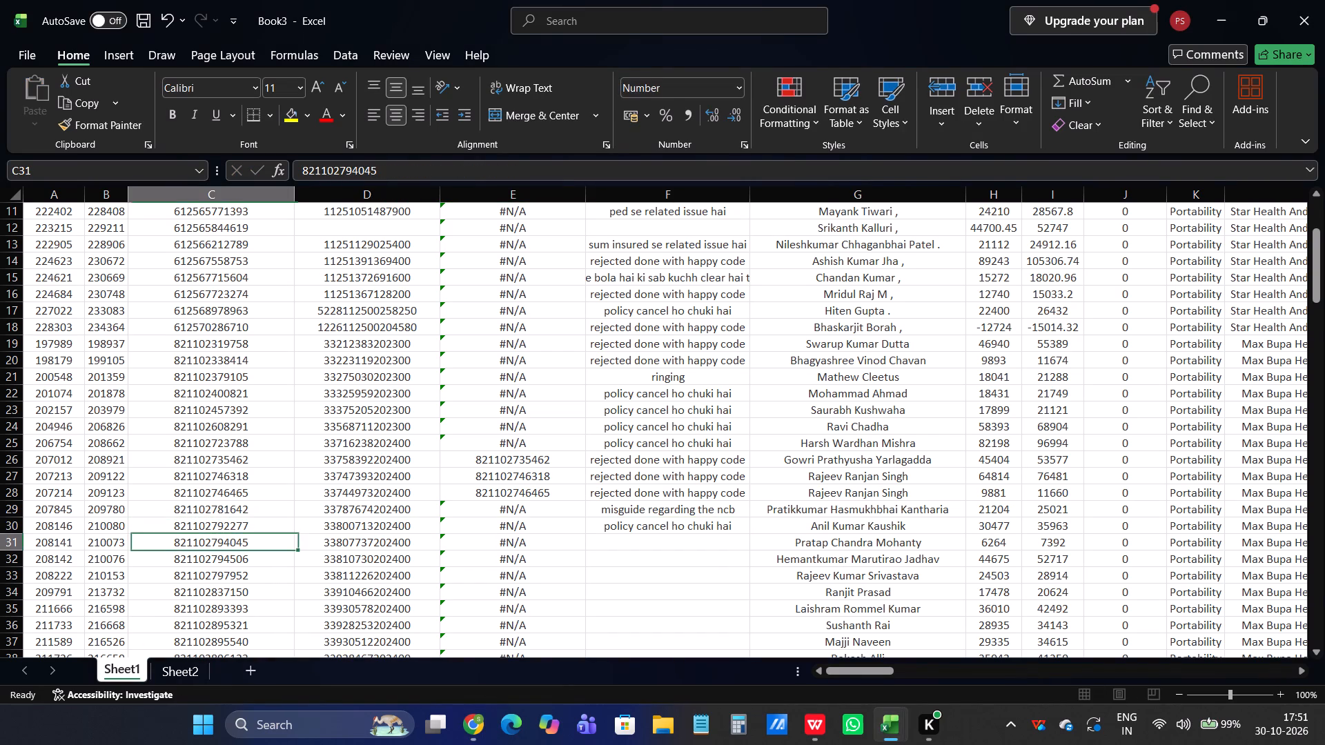
Copy the APPID from row 31, switch to the insurance portal in Chrome, and search the entries by that Application ID.
key(ctrl+c)
key(alt+Tab)
scroll(428, 272, up, 10)
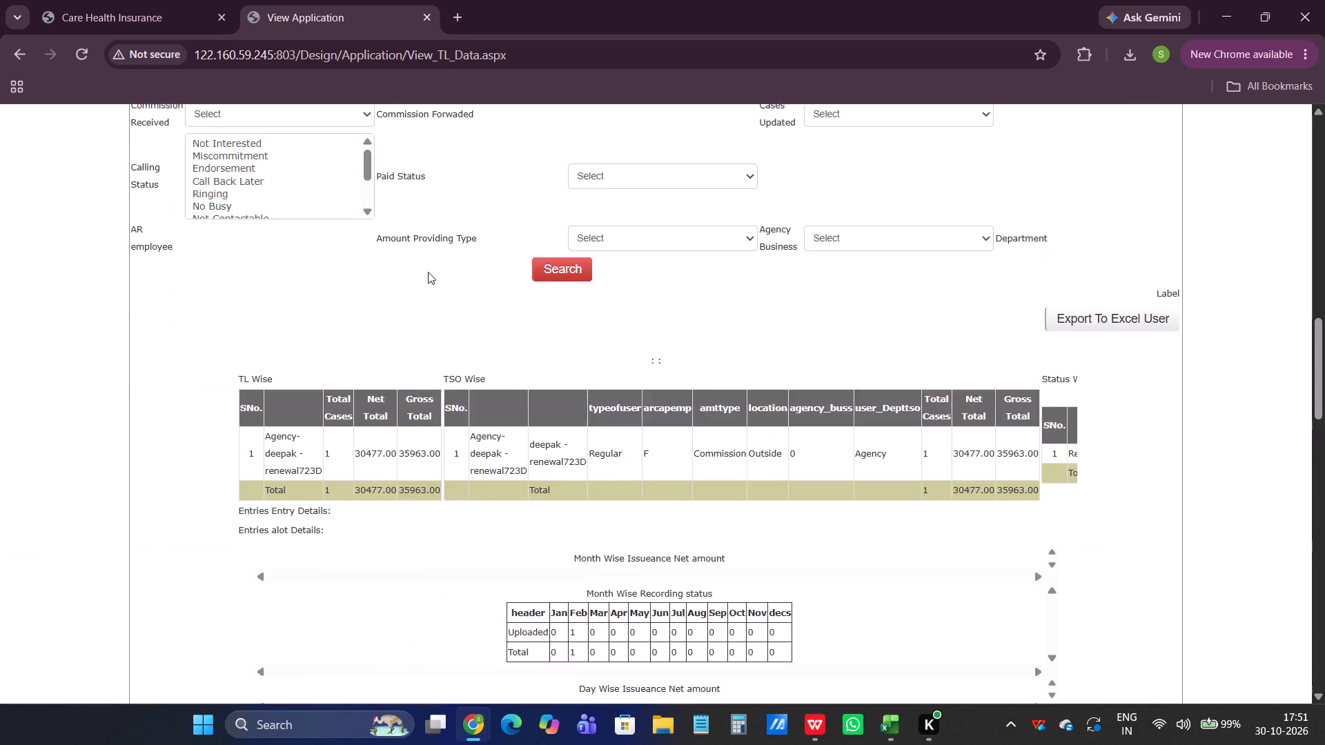
scroll(428, 272, up, 4)
double_click(594, 379)
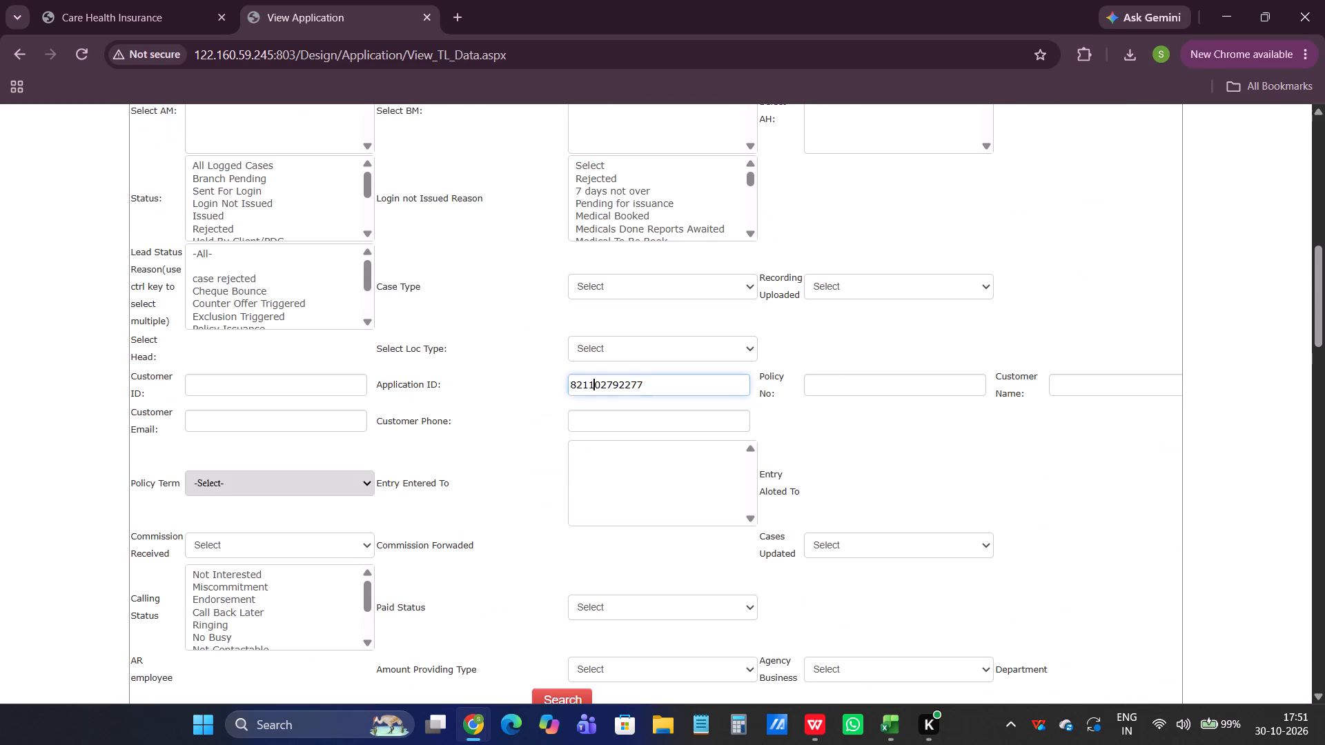
key(ctrl+v)
scroll(469, 414, down, 3)
click(547, 271)
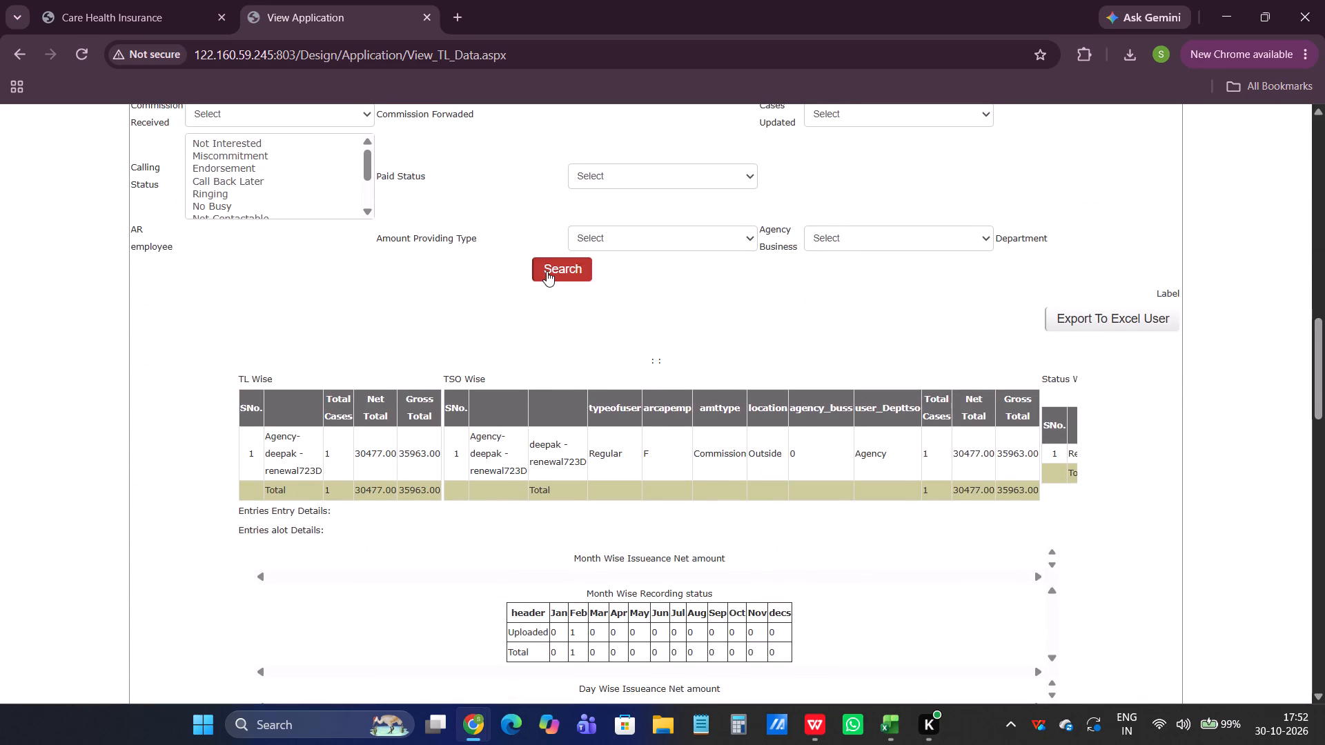
scroll(543, 282, down, 20)
scroll(543, 282, down, 3)
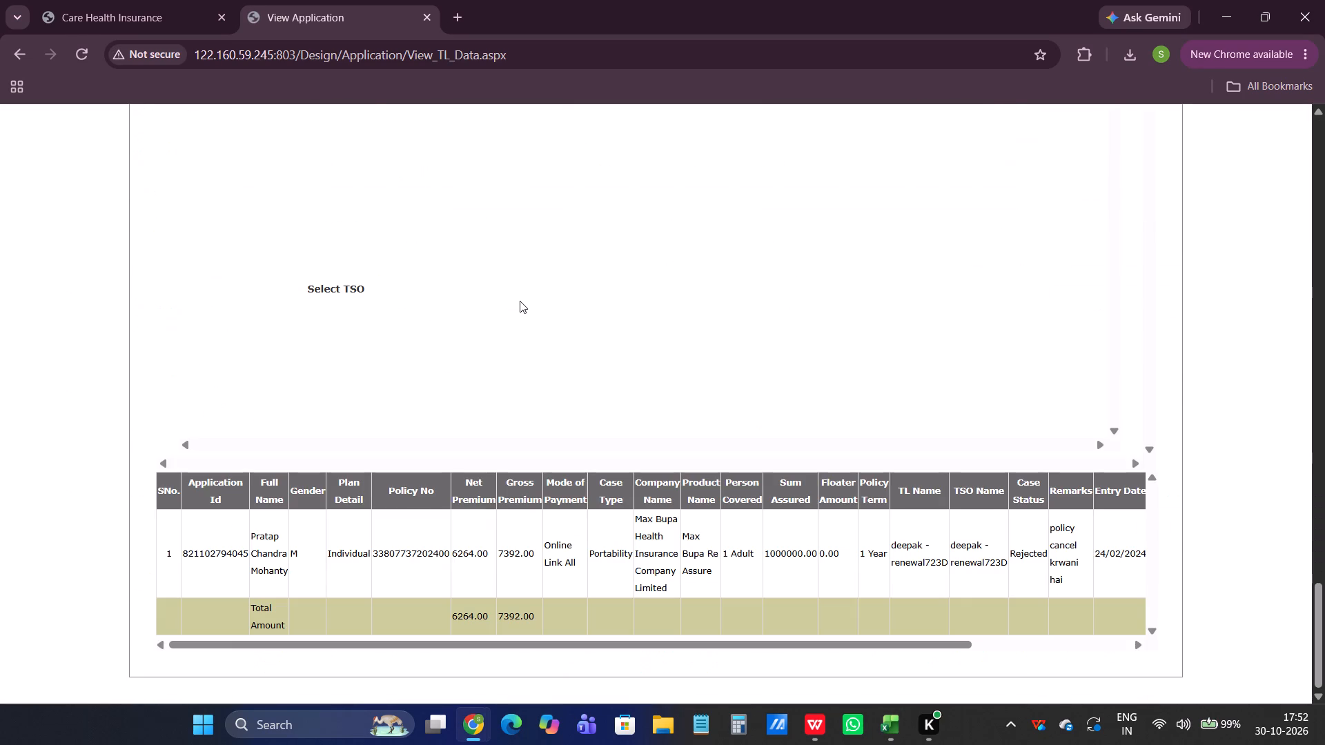
Switch to Book3 in Excel and enter "policy cancel ho chuki hai" as the row 31 portal remark.
key(alt+Tab)
key(Tab)
key(Tab)
key(Tab)
text(poli)
key(Return)
Copy the APPID from row 32, switch to the insurance portal in Chrome, and search the entries by that Application ID.
key(ctrl+c)
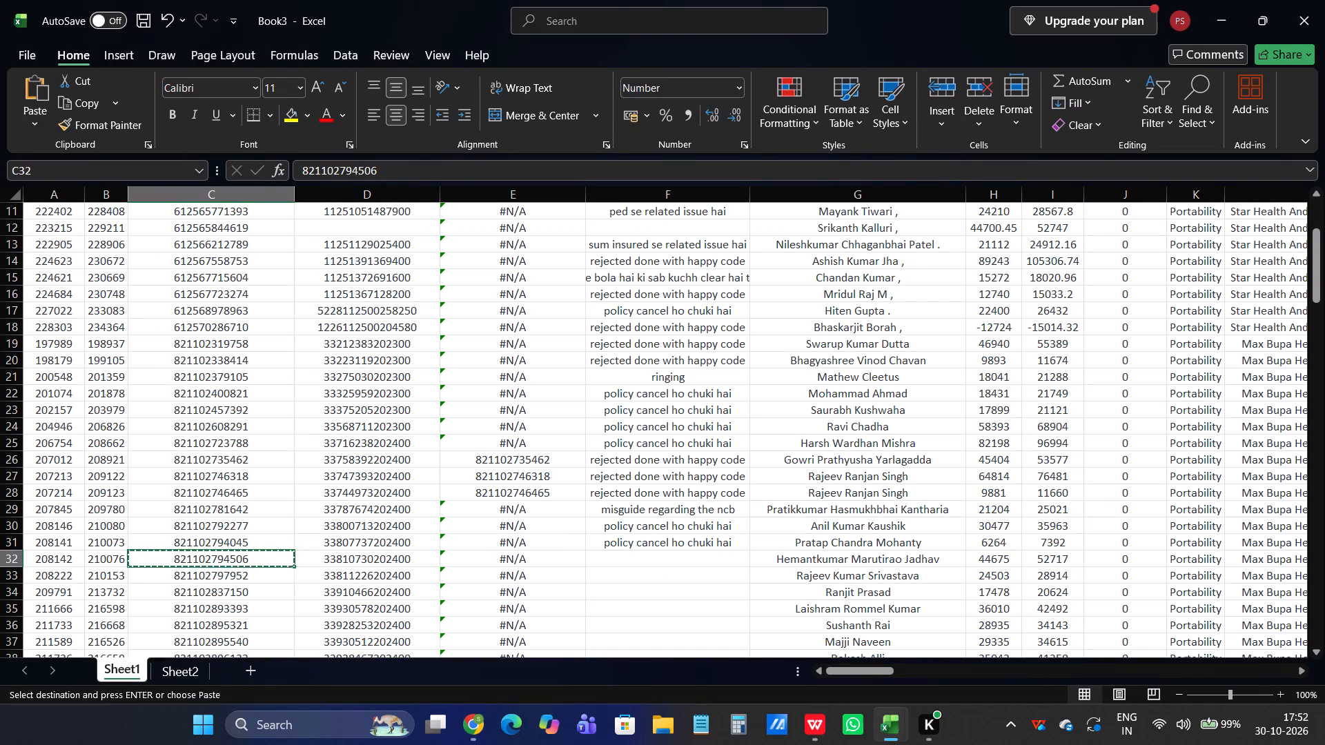
key(alt+Tab)
scroll(520, 301, up, 13)
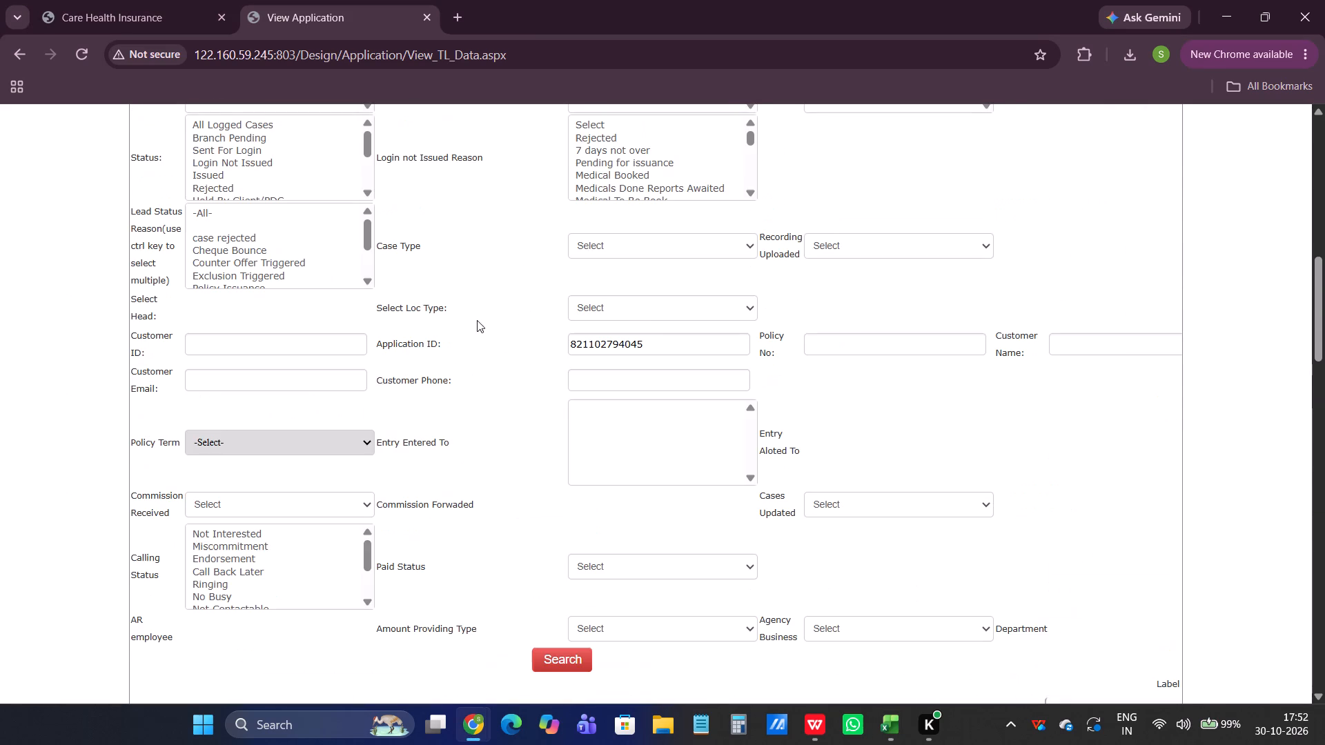
double_click(605, 339)
key(ctrl+v)
scroll(538, 381, down, 1)
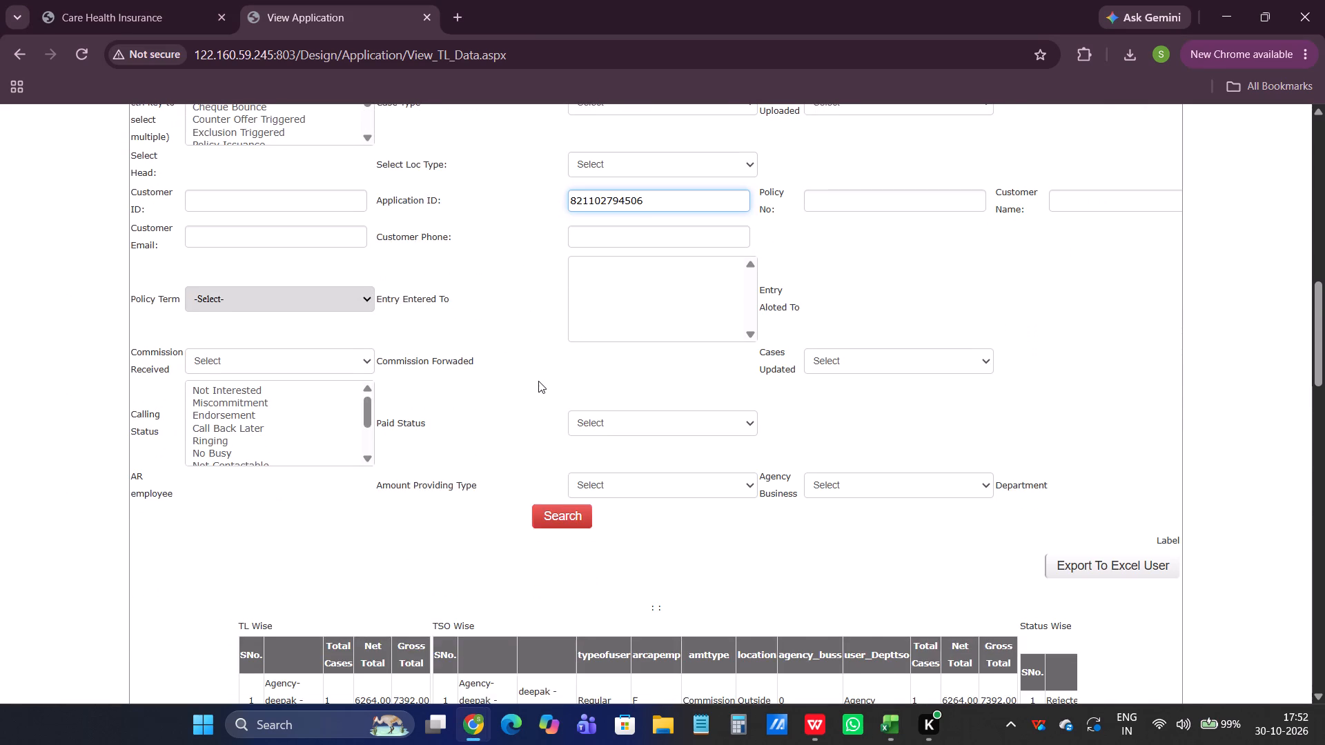
click(545, 525)
scroll(480, 355, down, 18)
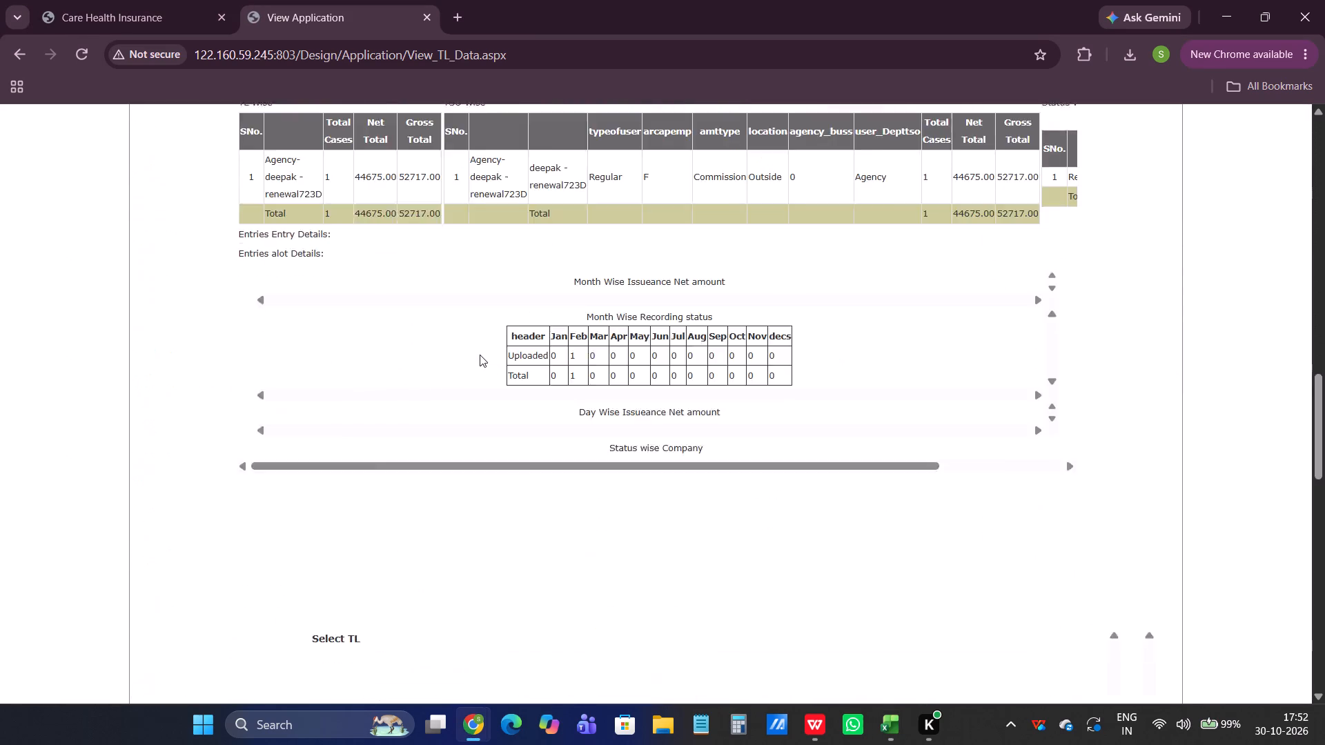
scroll(480, 355, down, 9)
Switch to Book3 in Excel and enter "policy cancel ho chuki hai" as the row 32 portal remark.
key(alt+Tab)
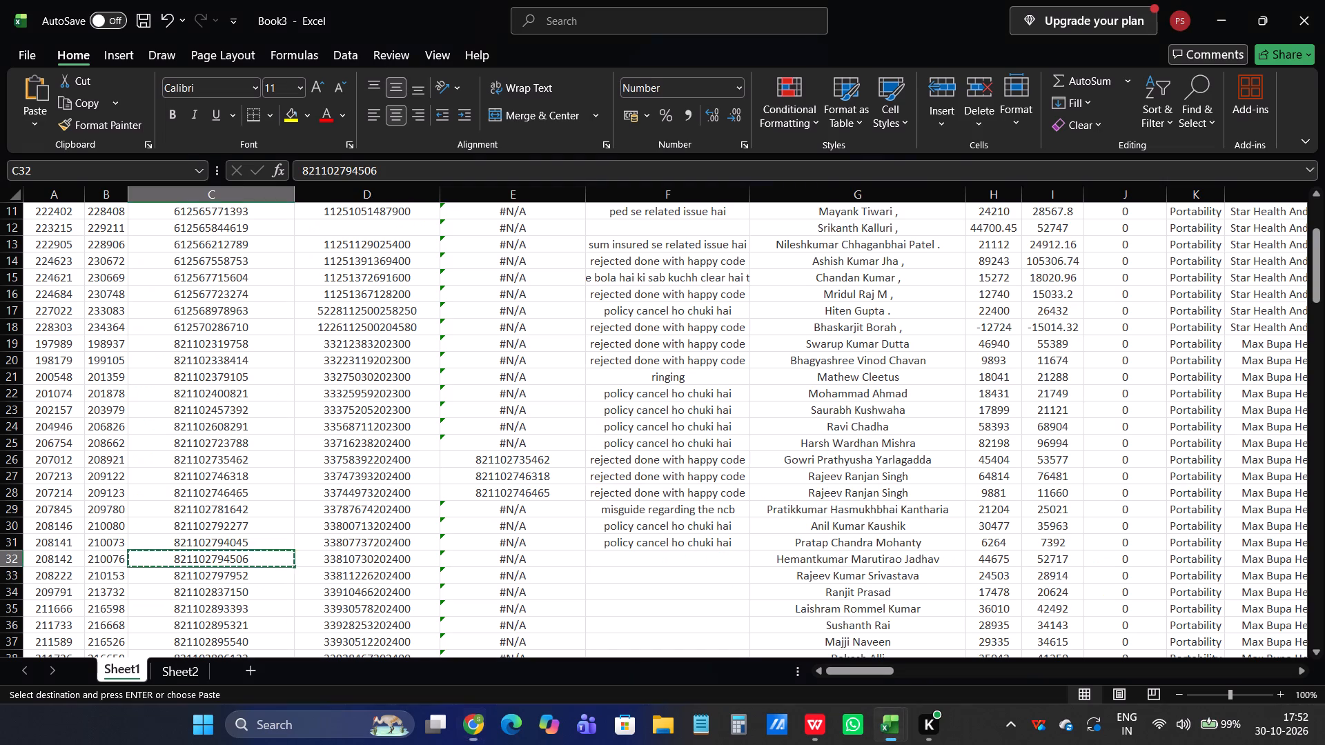
key(Tab)
key(Tab)
key(Tab)
text(poli)
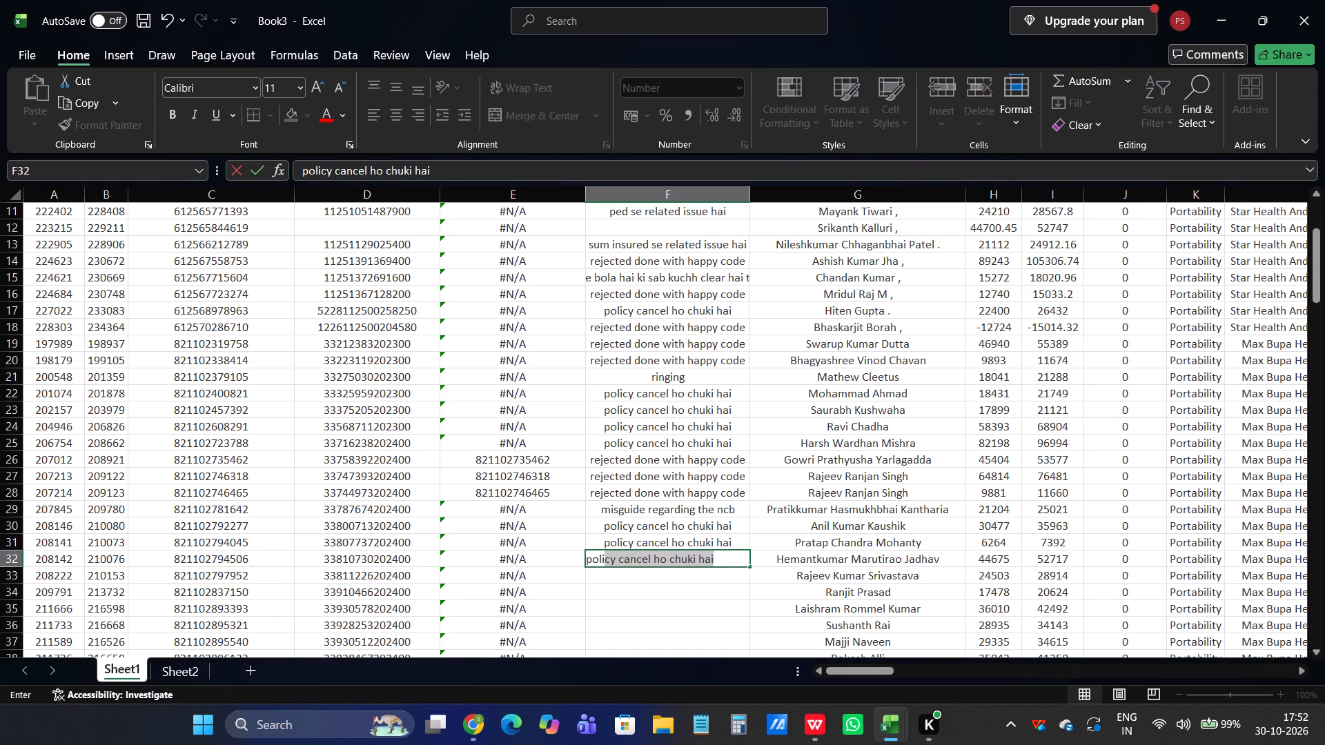
key(Return)
Copy the APPID from row 33, switch to the insurance portal in Chrome, and search the entries by that Application ID.
key(ctrl+c)
key(alt+Tab)
scroll(480, 355, up, 5)
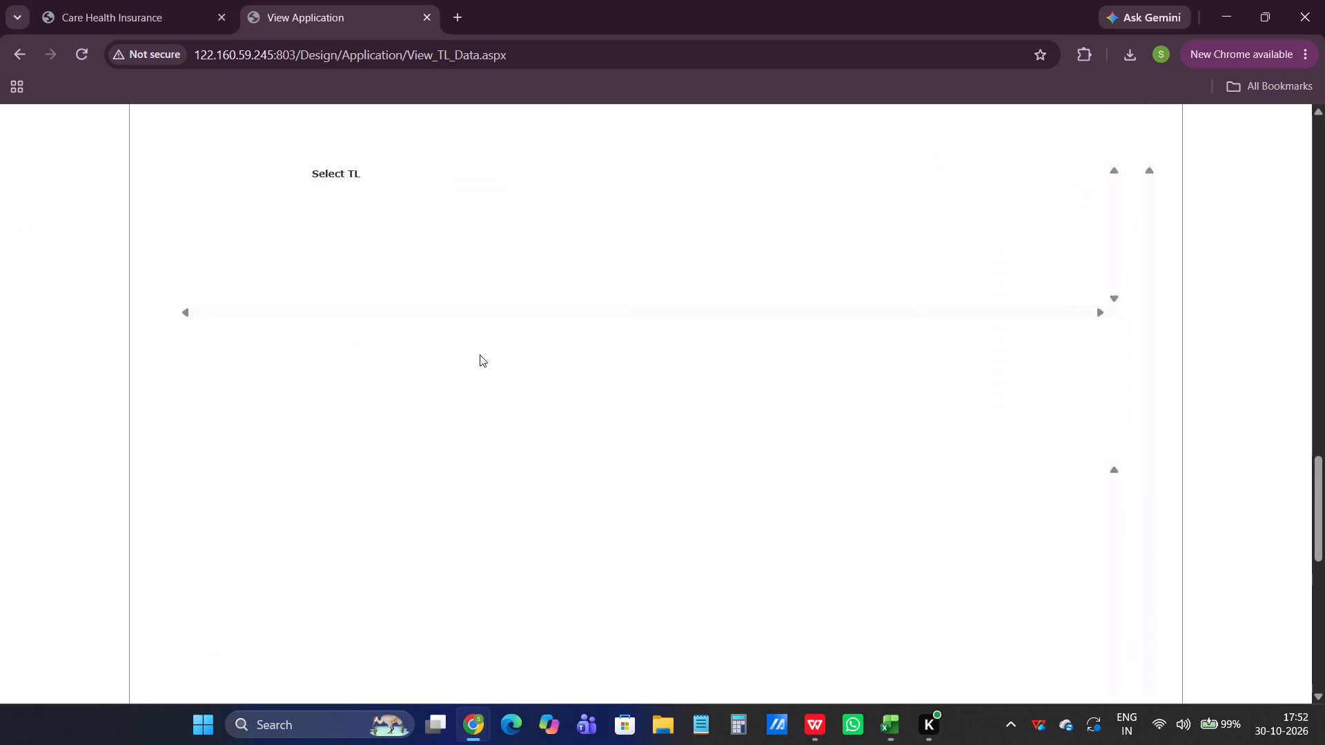
scroll(480, 355, up, 11)
scroll(480, 355, down, 2)
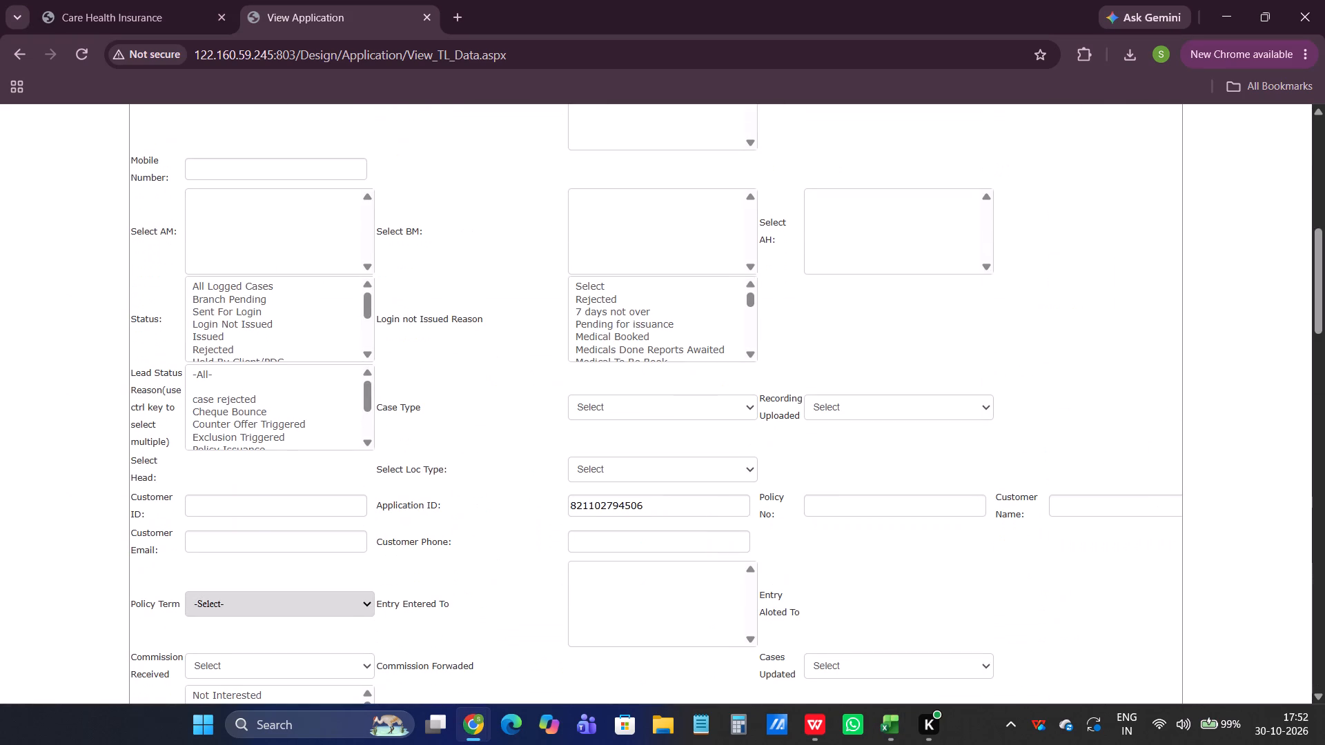
double_click(576, 503)
key(ctrl+v)
scroll(484, 487, down, 3)
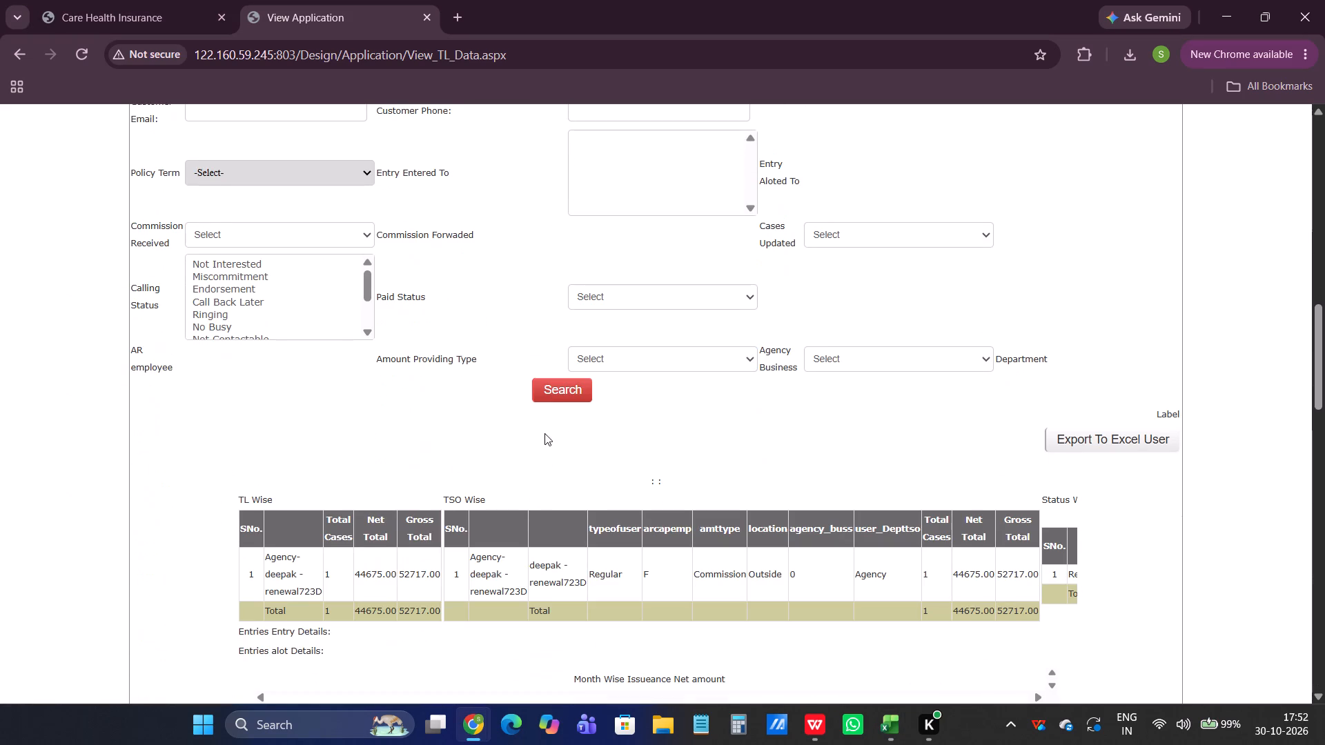
click(556, 399)
scroll(512, 368, down, 20)
scroll(512, 368, down, 7)
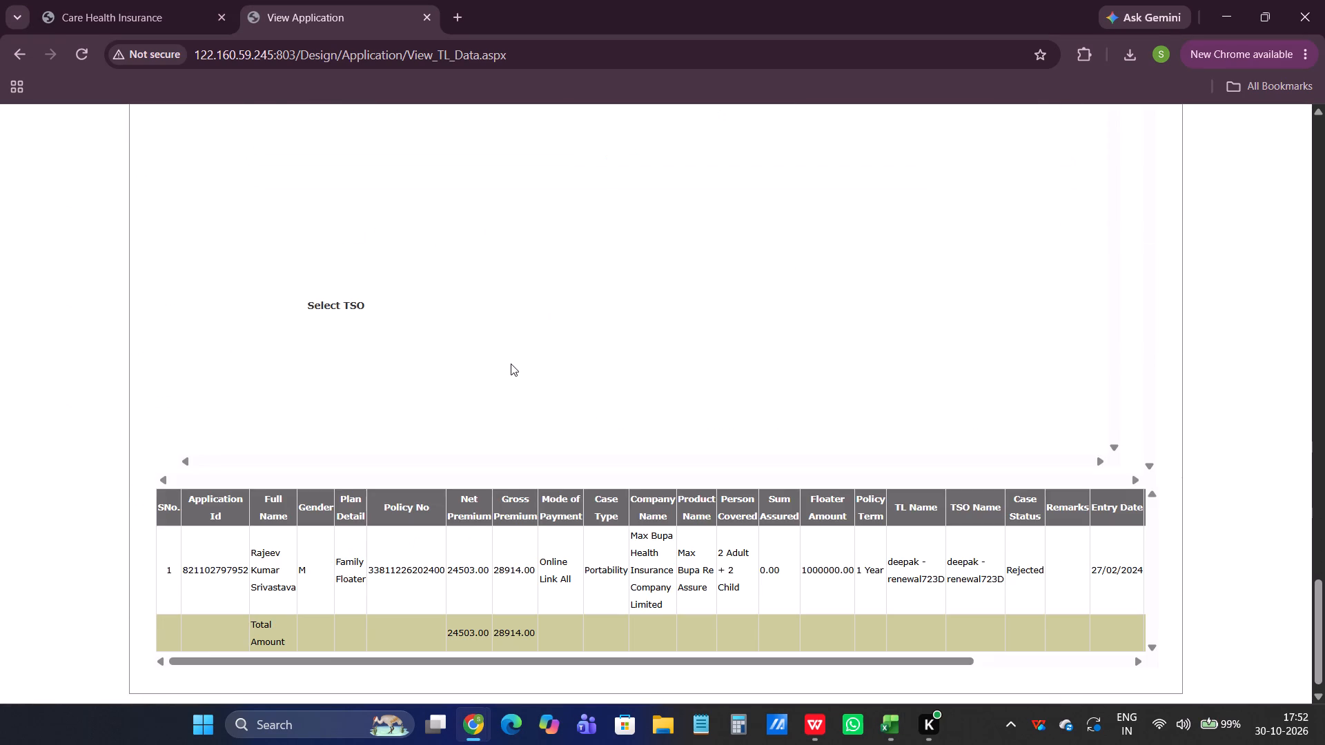
scroll(511, 364, down, 3)
Switch to Book3 in Excel and enter "rejected" as the row 33 portal remark.
key(alt+Tab)
key(Tab)
key(Tab)
key(Tab)
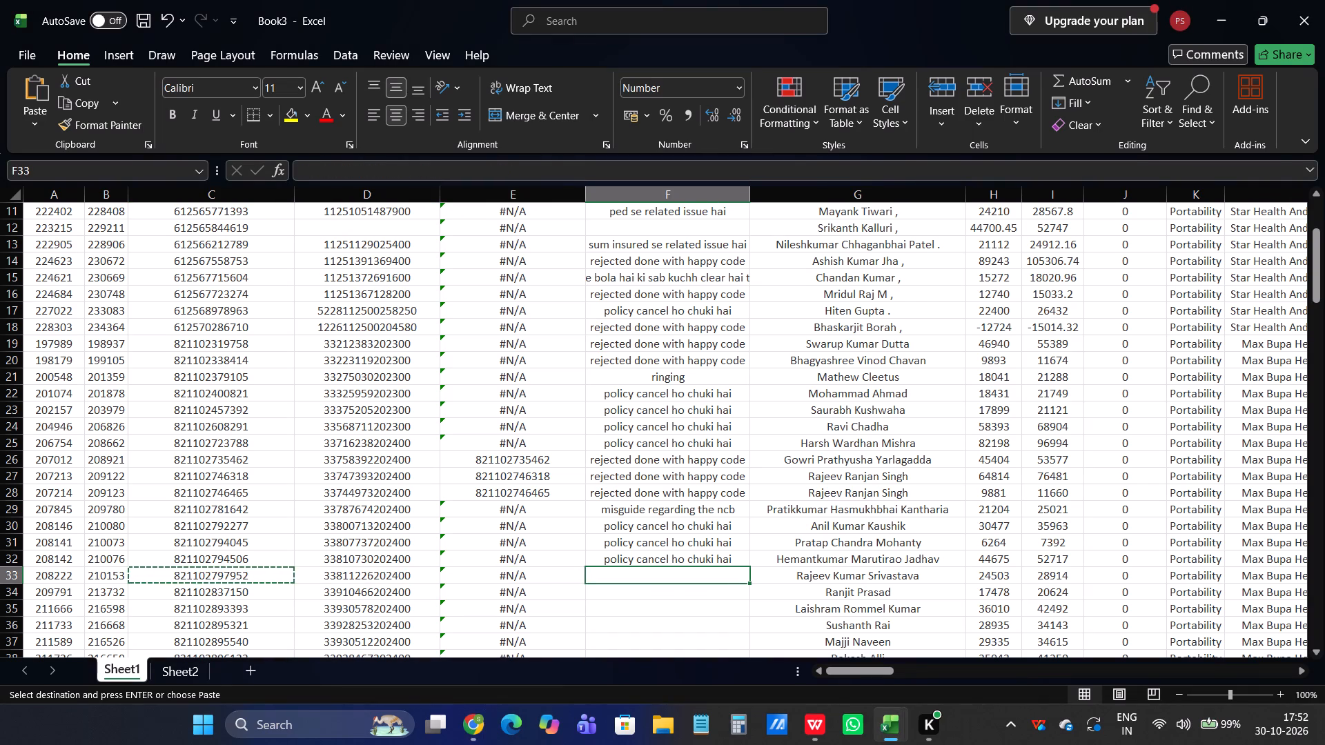
text(re)
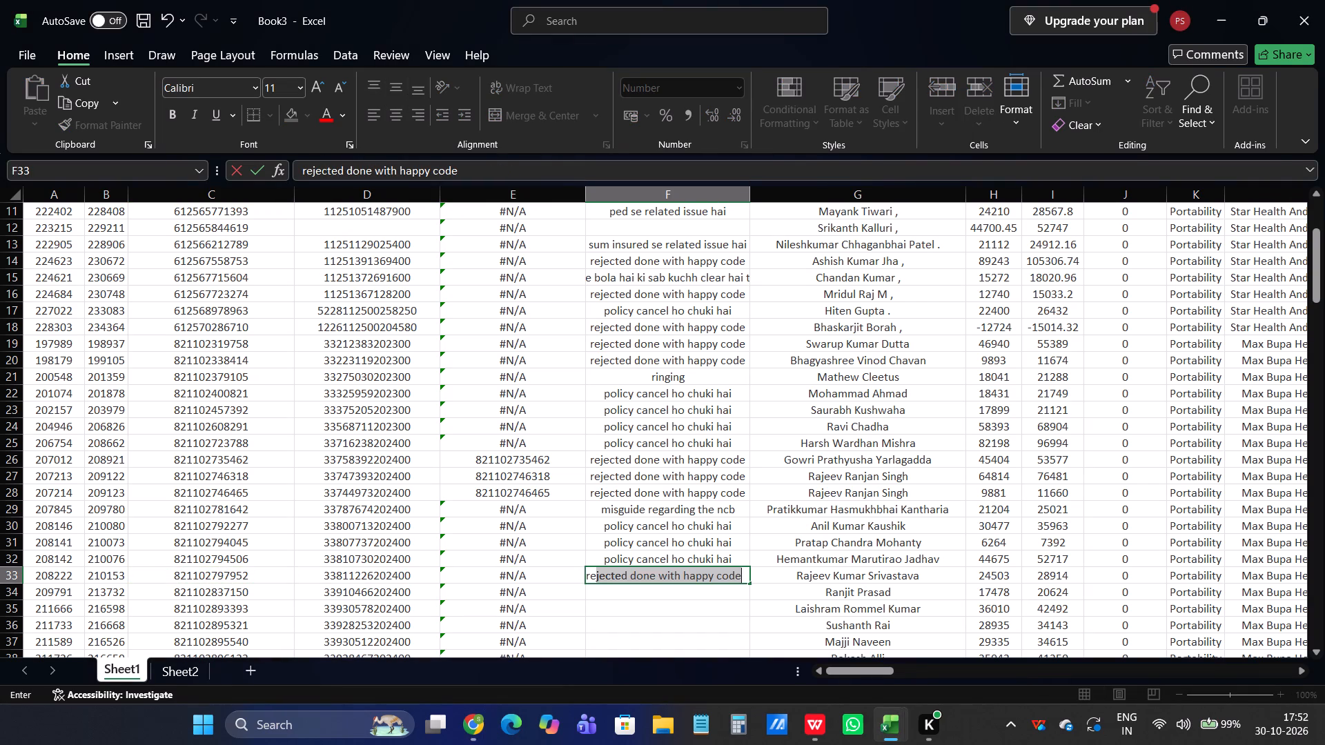
key(BackSpace)
key(BackSpace)
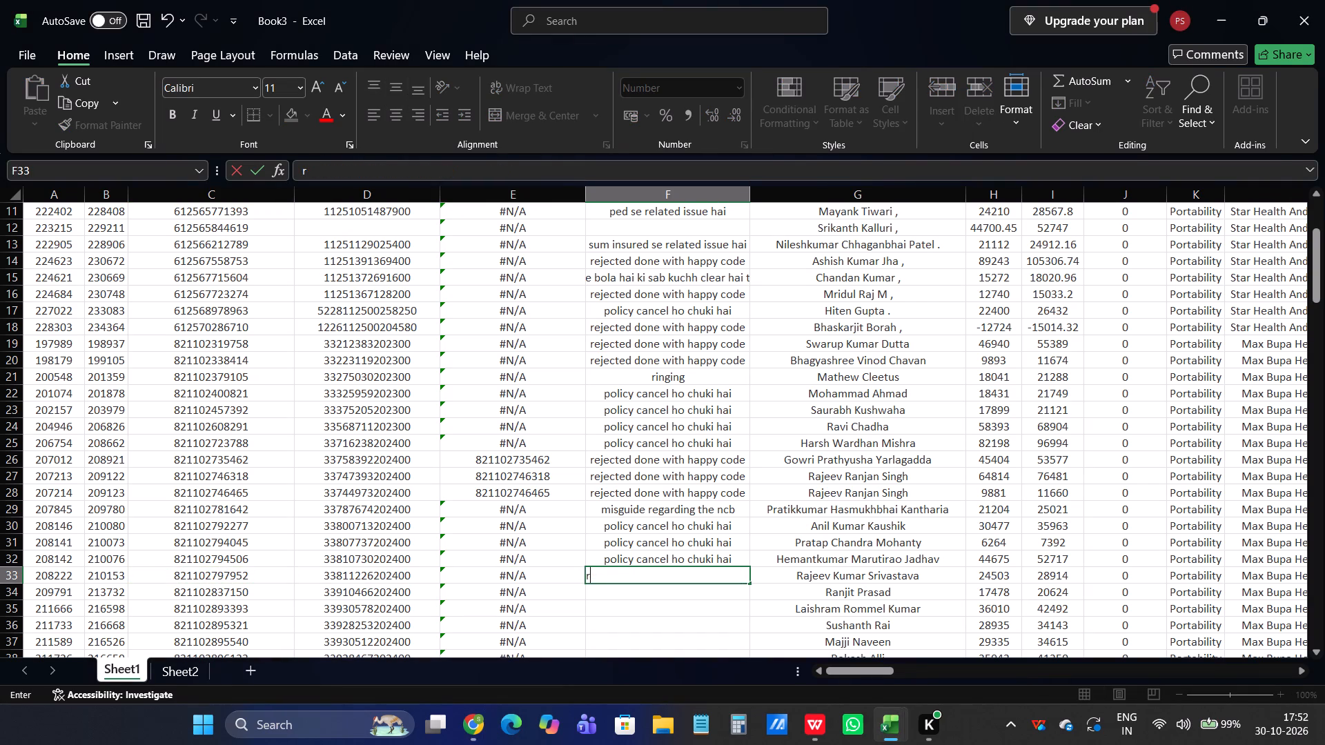
key(BackSpace)
key(BackSpace)
key(space)
key(space)
text(rejev)
key(BackSpace)
text(cted)
key(Return)
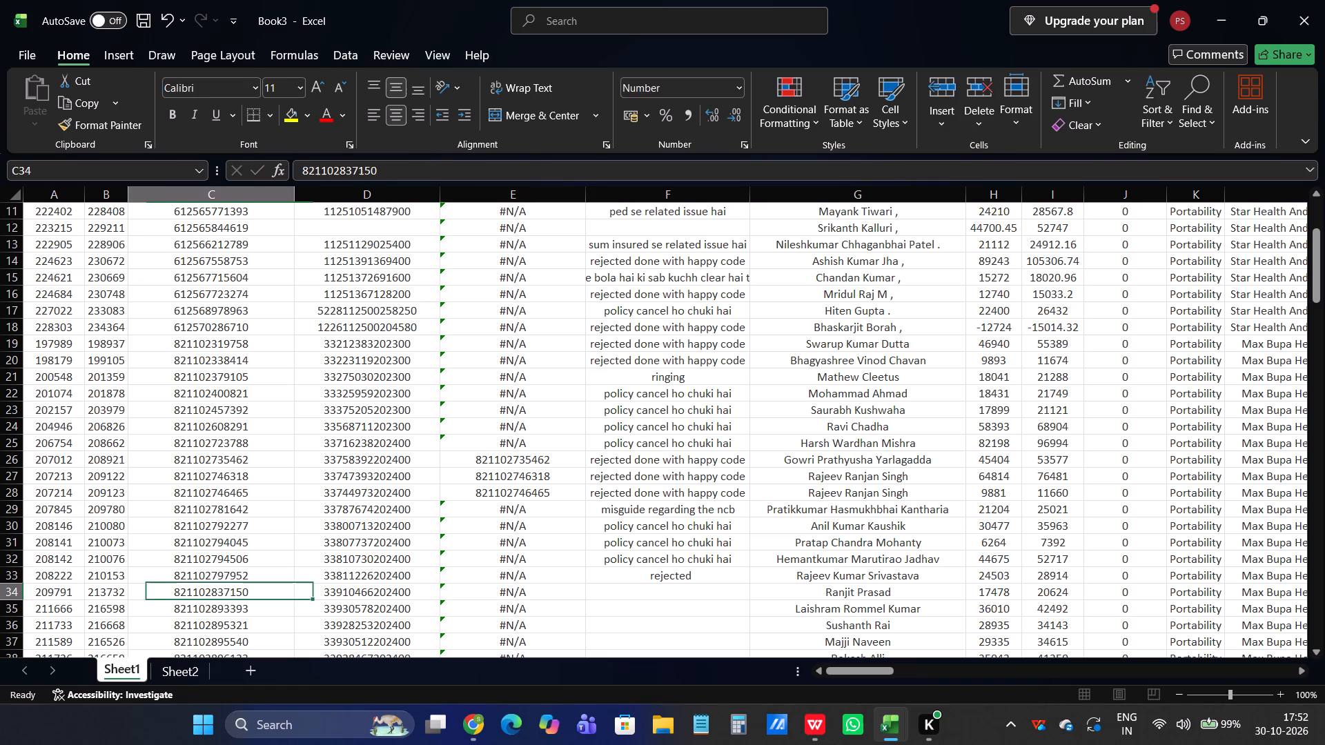
Copy the APPID from row 34, switch to the insurance portal in Chrome, and search the entries by that Application ID.
key(ctrl+c)
key(alt+Tab)
scroll(511, 364, up, 13)
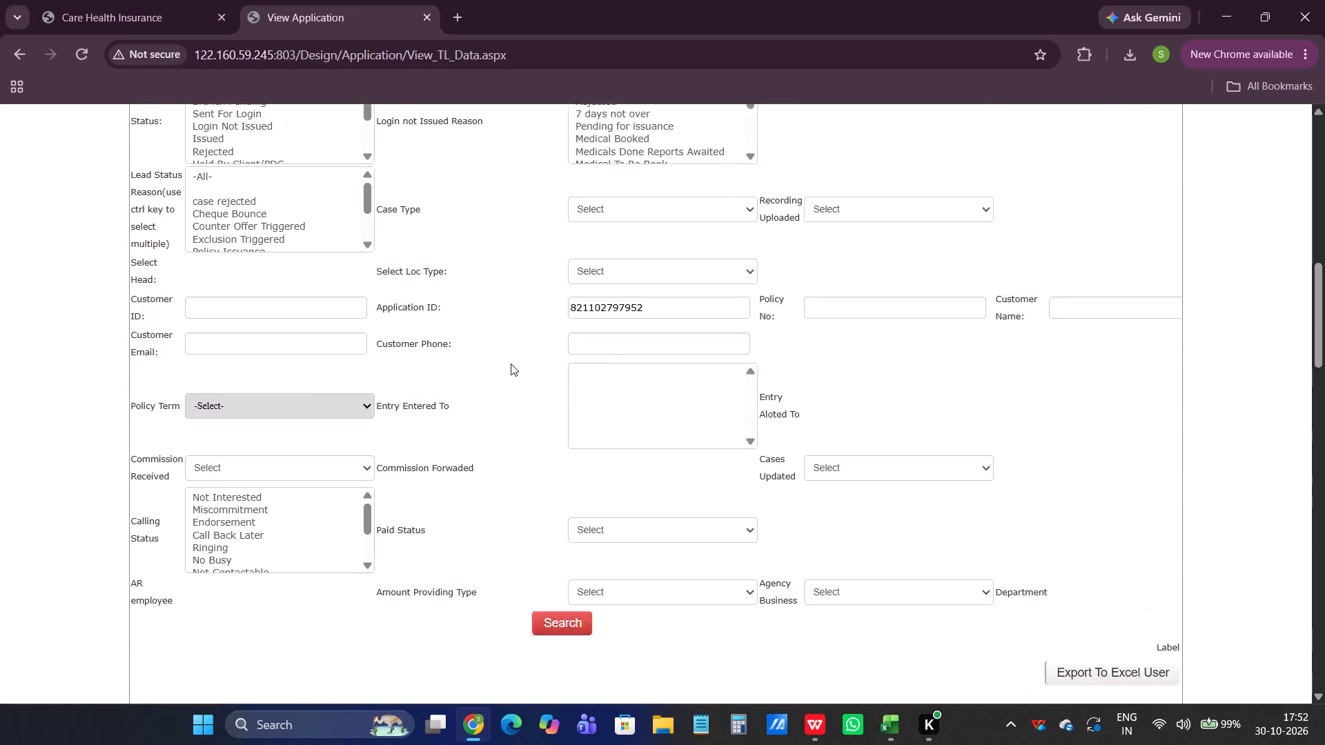
double_click(623, 334)
key(ctrl+v)
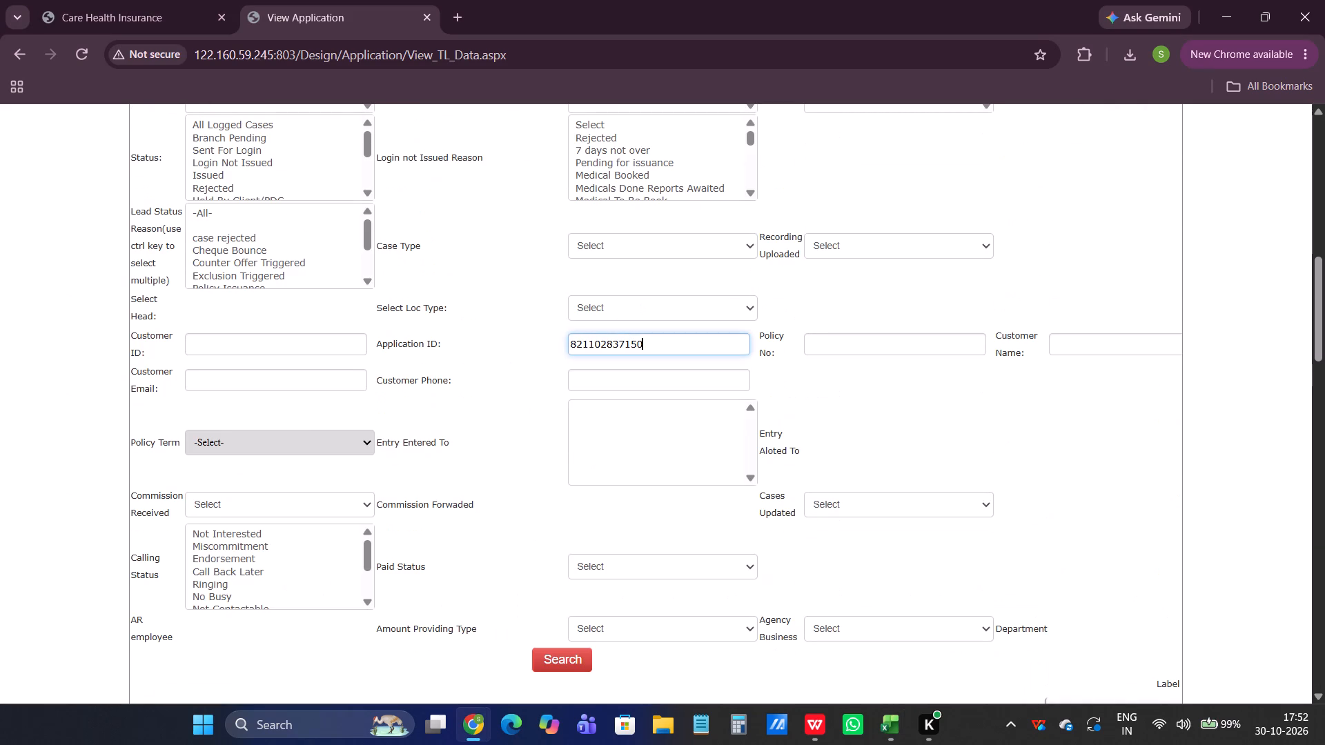
scroll(493, 357, down, 2)
click(526, 370)
click(540, 375)
scroll(482, 342, down, 9)
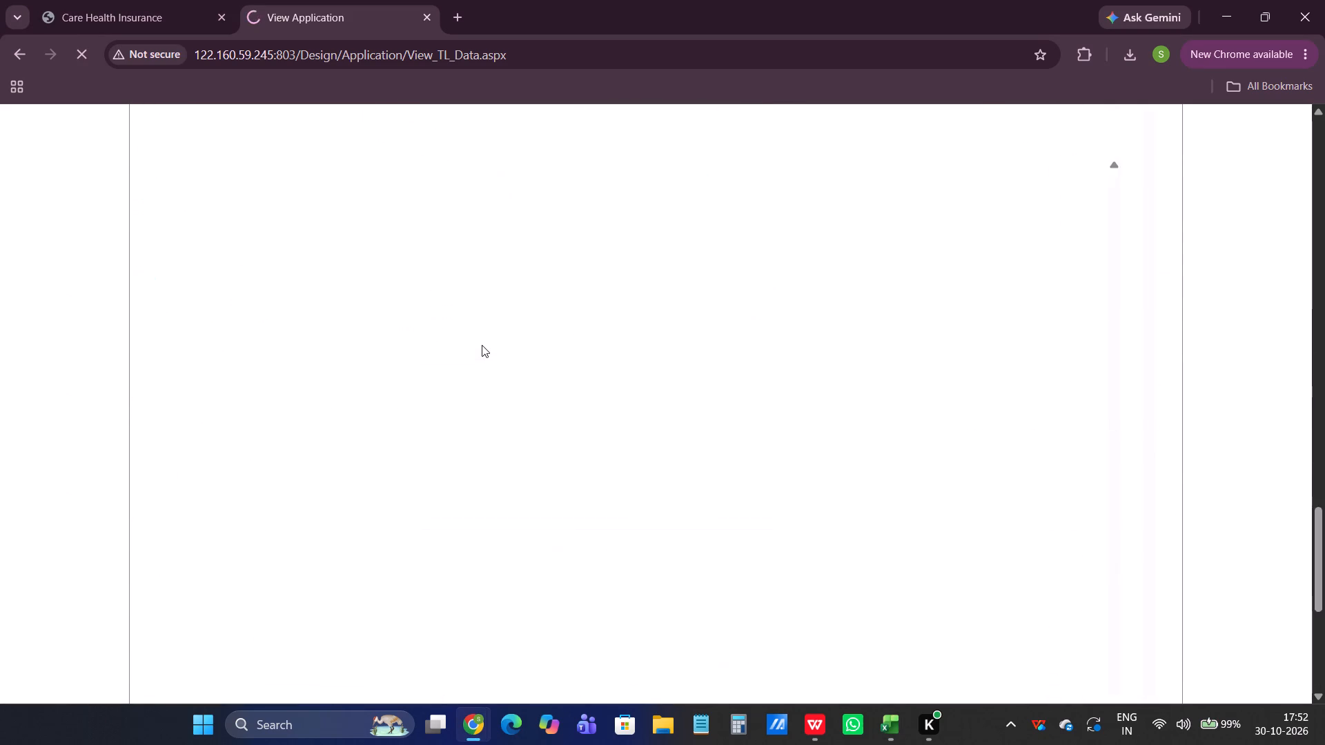
scroll(482, 345, down, 20)
scroll(482, 345, down, 18)
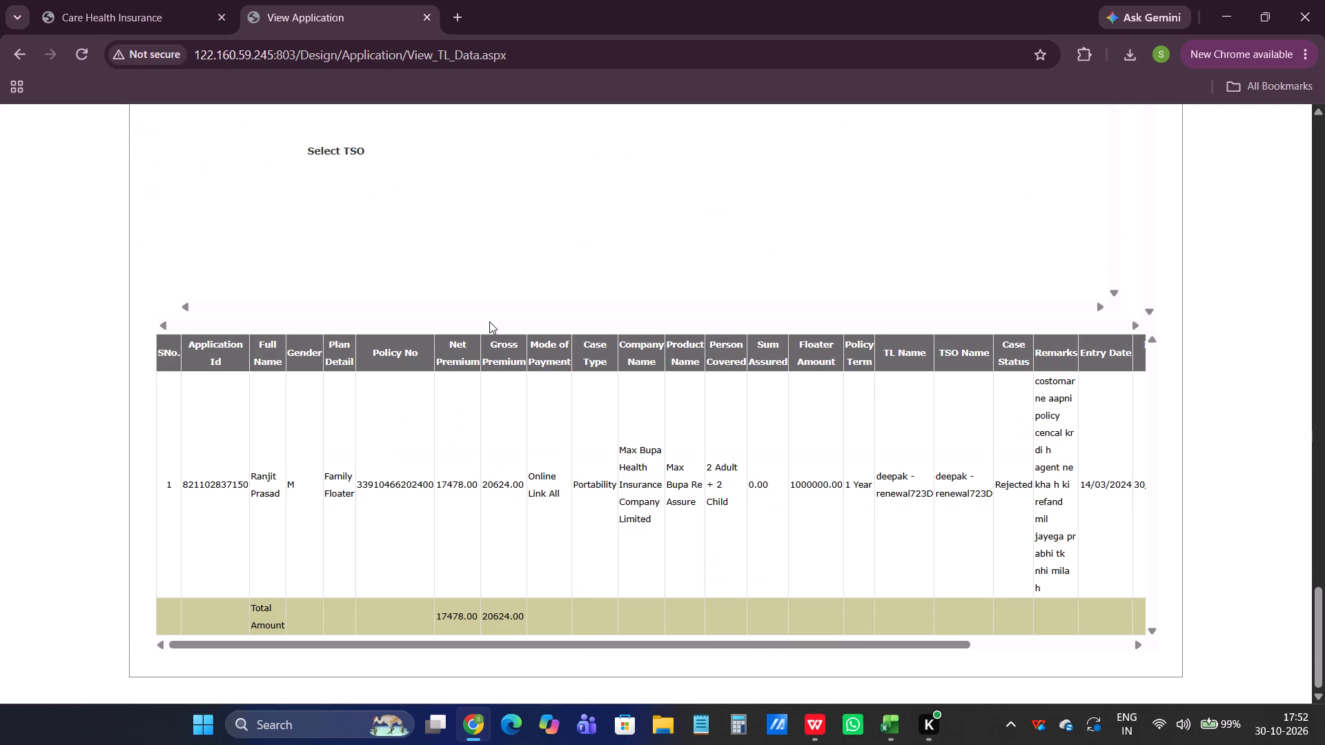
Switch to Book3 in Excel and enter "policy cancel ho chuki hai" as the row 34 portal remark.
key(alt+Tab)
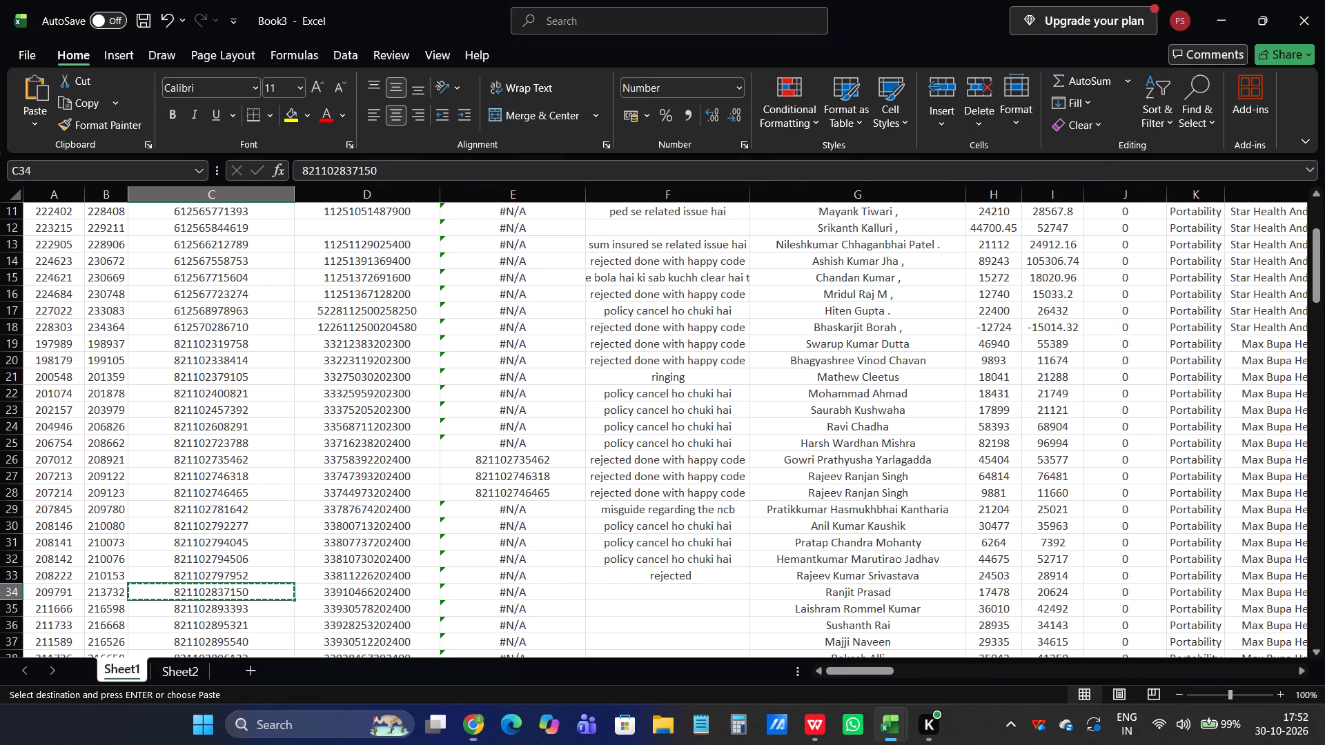
key(Tab)
key(Tab)
key(Tab)
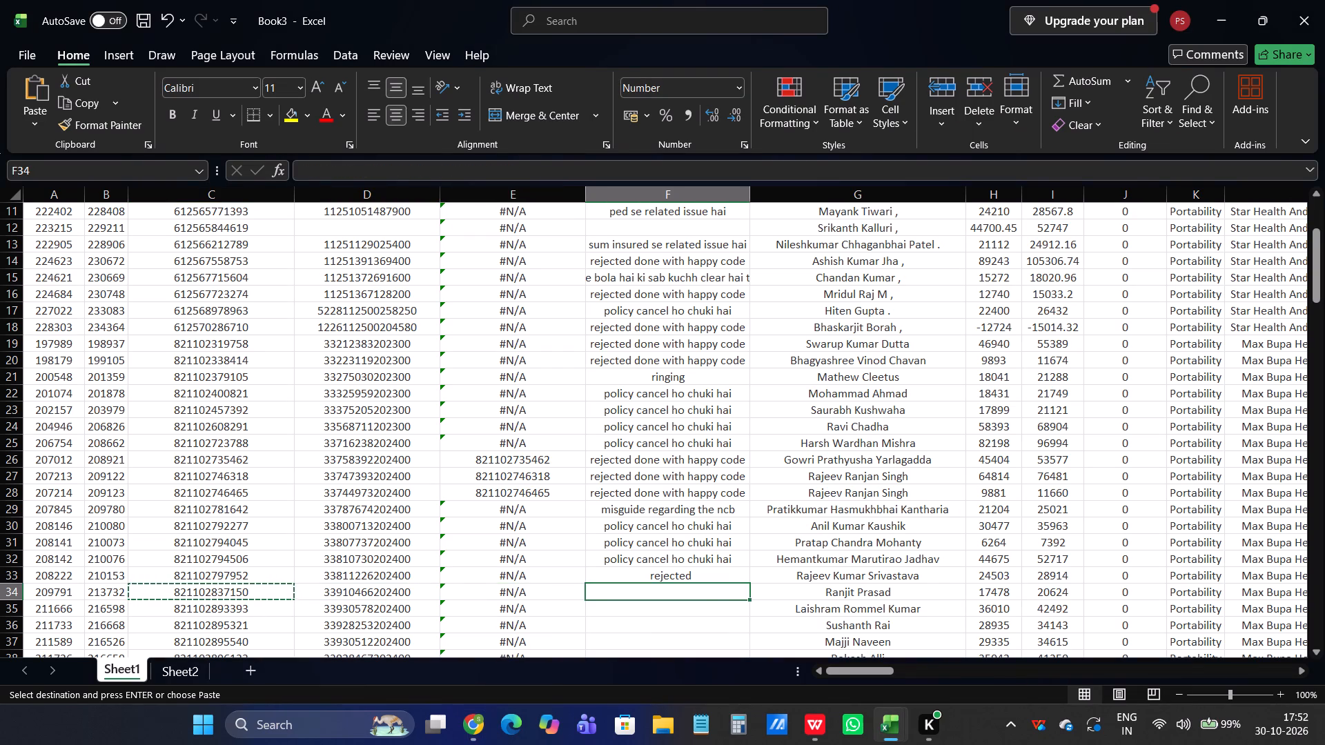
text(pol)
key(Return)
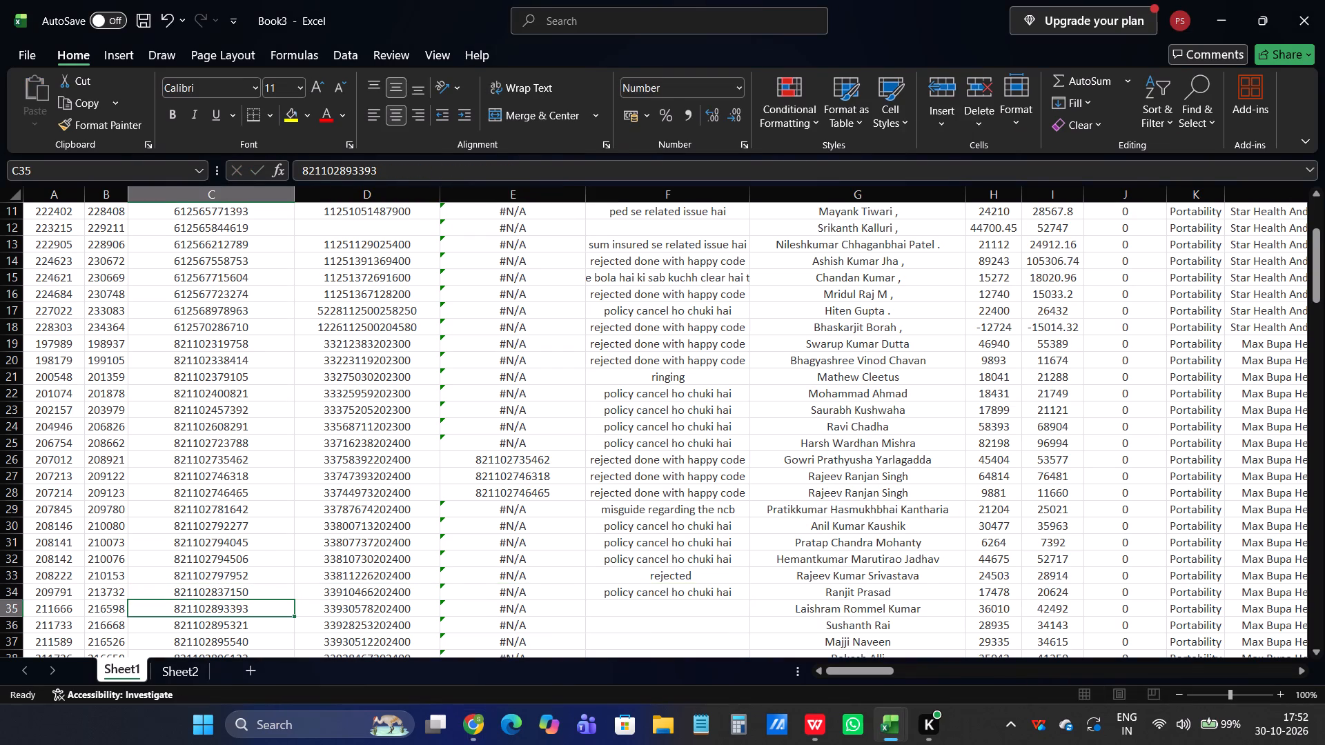
Copy the APPID from row 35, switch to the insurance portal in Chrome, and search the entries by that Application ID.
key(ctrl+c)
key(alt+Tab)
scroll(489, 321, up, 13)
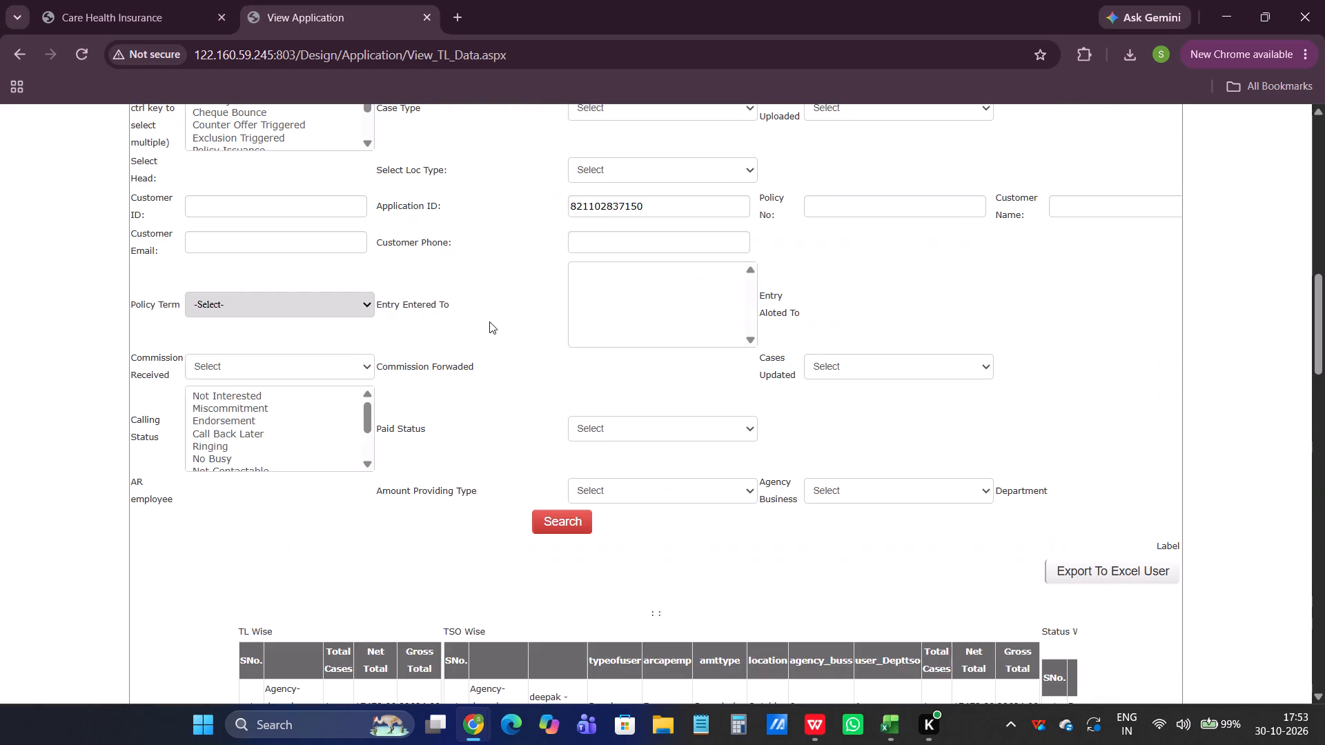
double_click(607, 203)
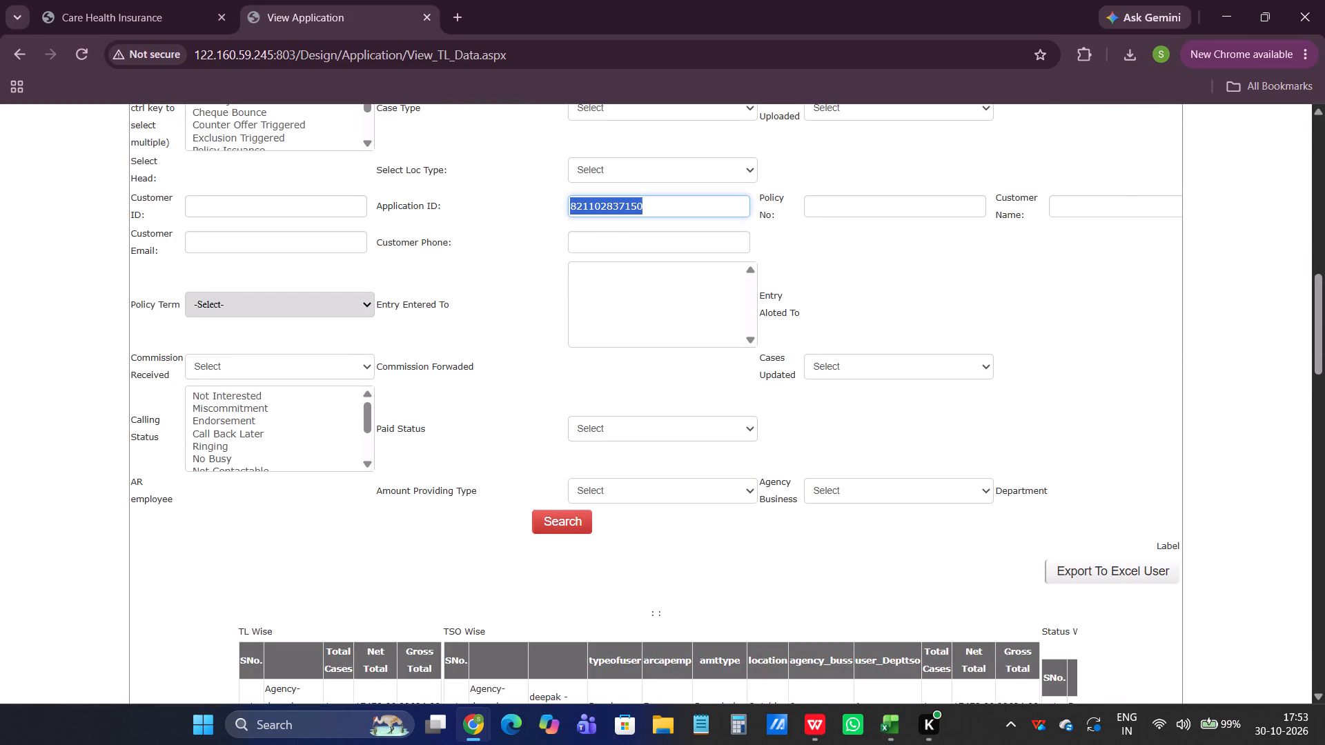
key(ctrl+v)
scroll(555, 272, down, 1)
click(545, 369)
scroll(504, 329, down, 9)
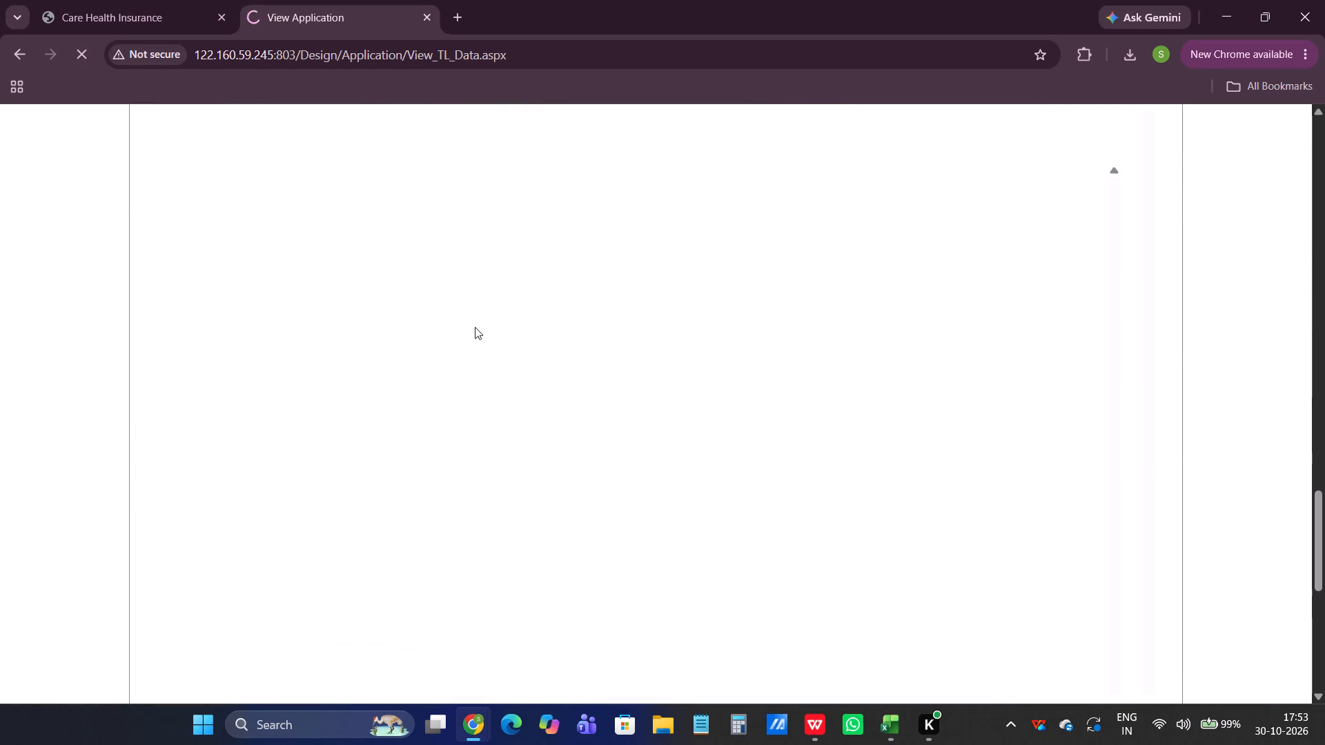
scroll(475, 327, down, 20)
scroll(475, 327, down, 5)
Switch to Book3 in Excel and enter "ringing" as the row 35 portal remark.
key(alt+Tab)
key(Tab)
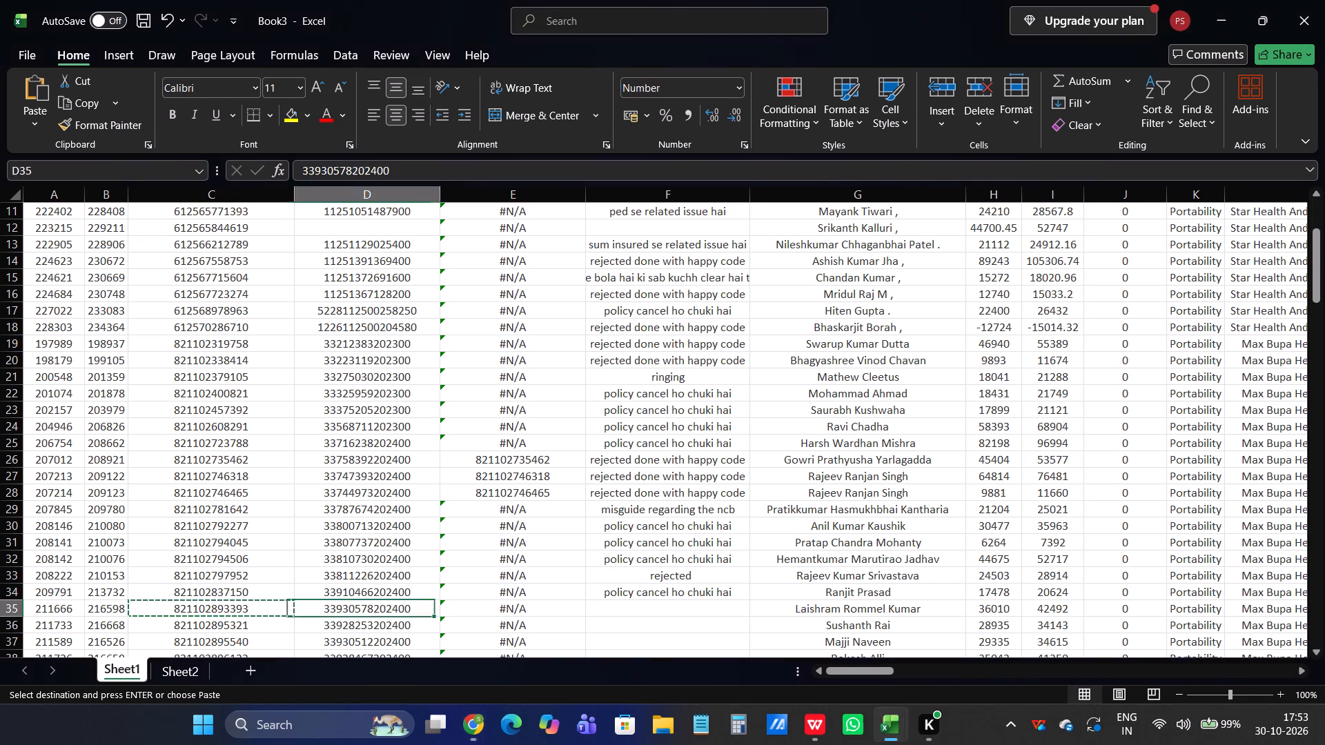
key(Tab)
key(Tab)
text(ri)
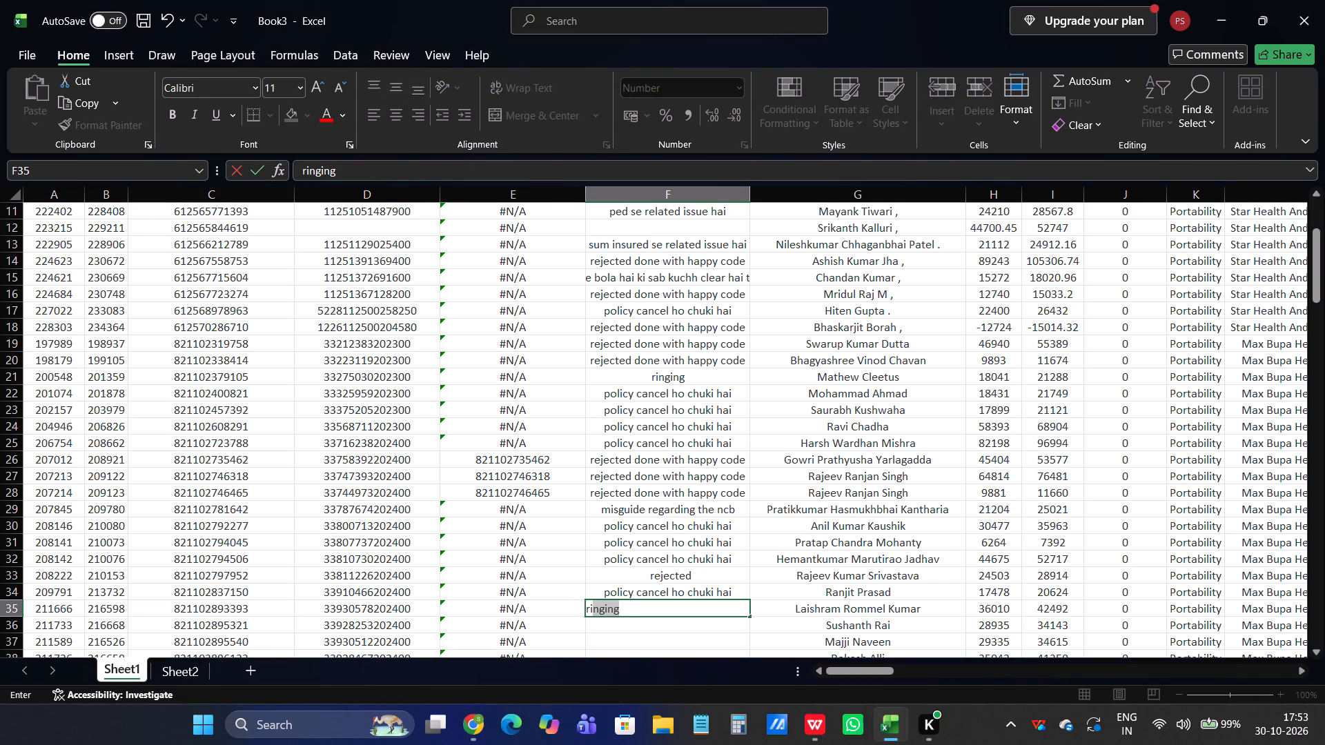
key(Return)
Copy the APPID from row 36, switch to the insurance portal in Chrome, and search the entries by that Application ID.
key(ctrl+c)
key(alt+Tab)
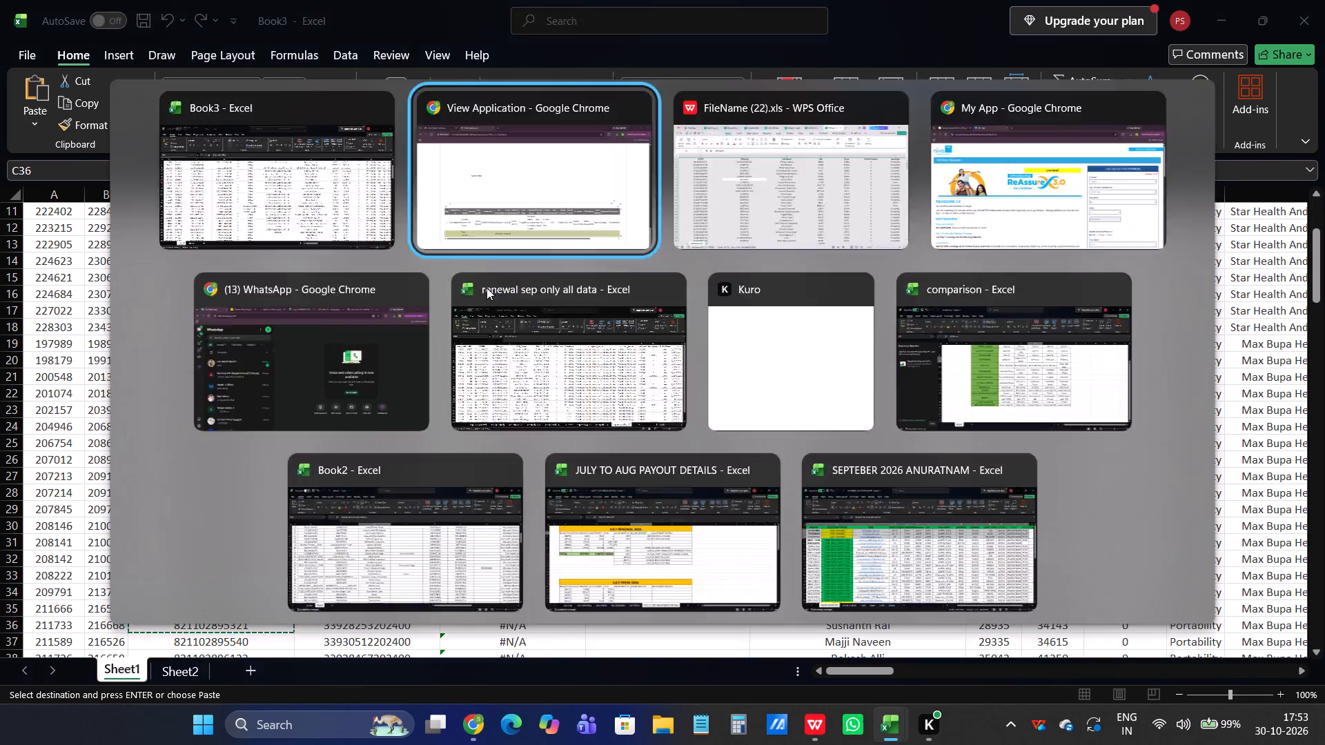
scroll(487, 288, up, 13)
double_click(591, 351)
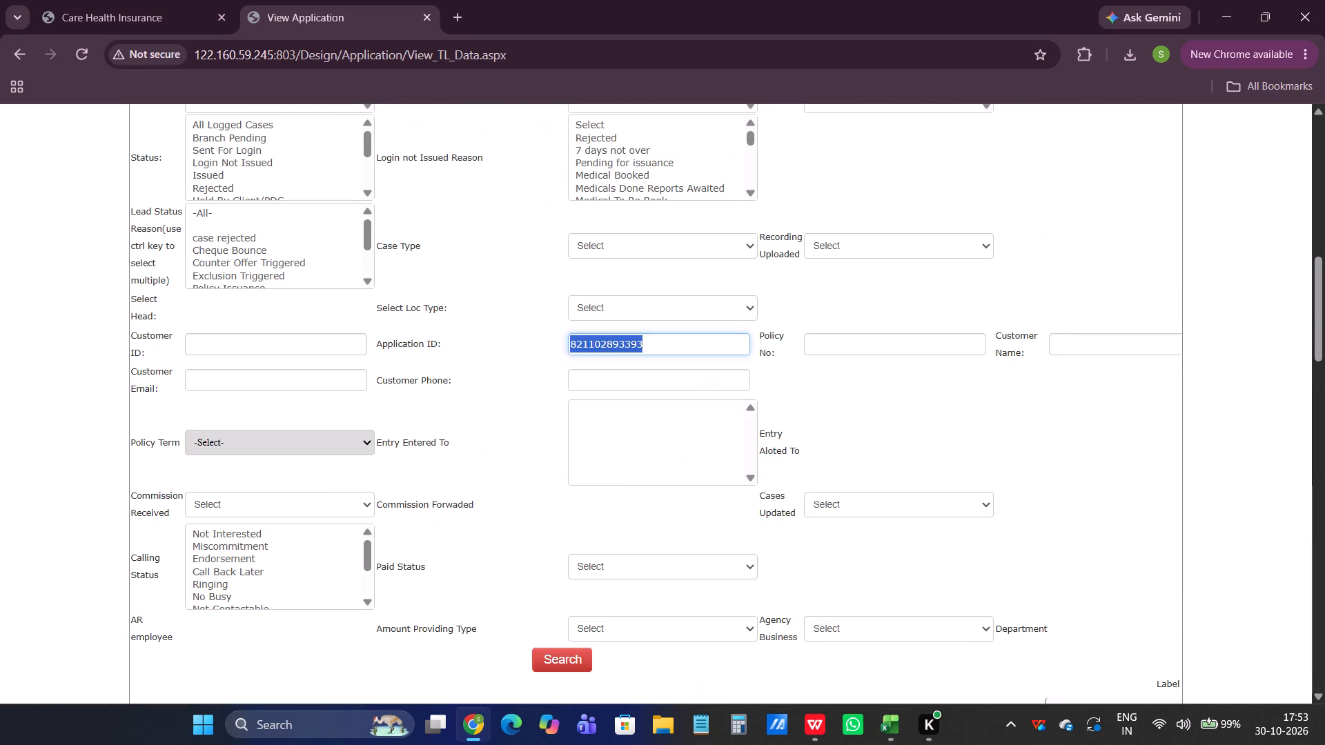
key(ctrl+v)
scroll(504, 346, down, 2)
click(551, 368)
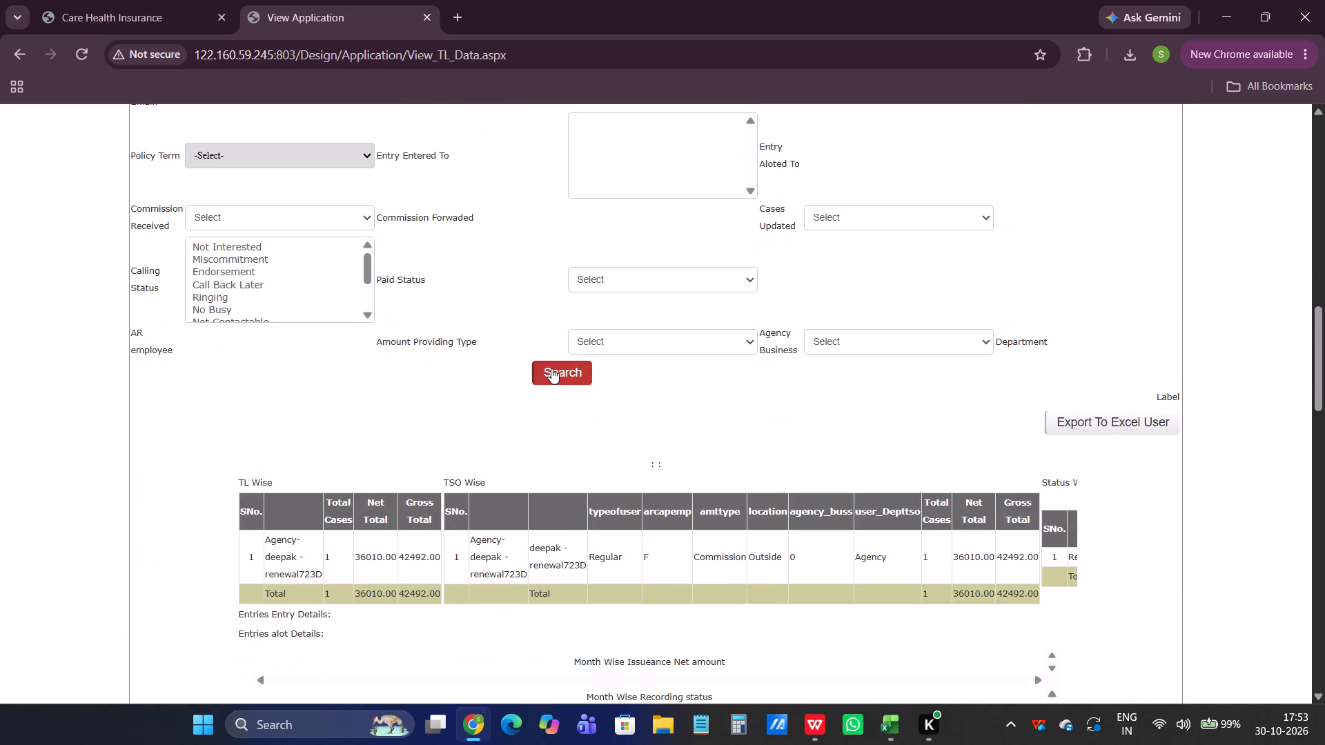
scroll(526, 332, down, 20)
scroll(526, 332, down, 15)
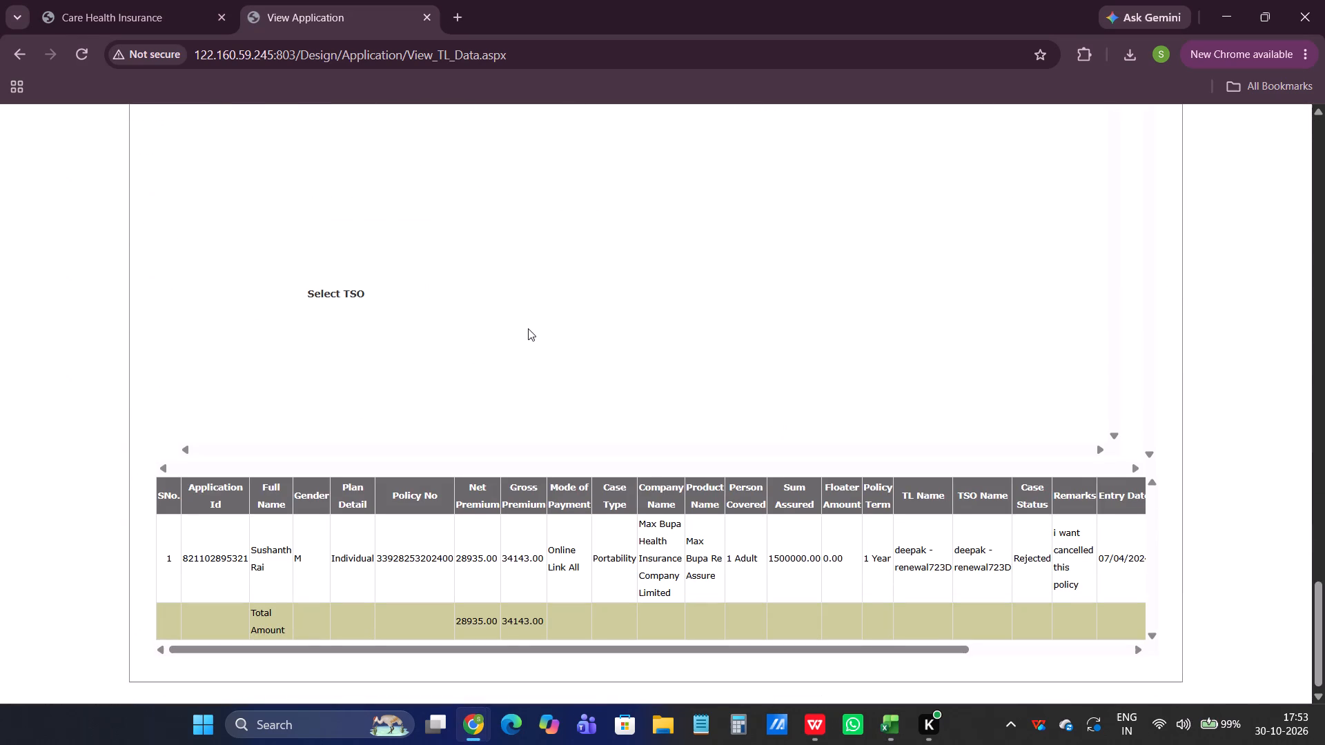
Switch to Book3 in Excel and enter "I want to cancel this policy" as the row 36 portal remark.
key(alt+Tab)
key(Tab)
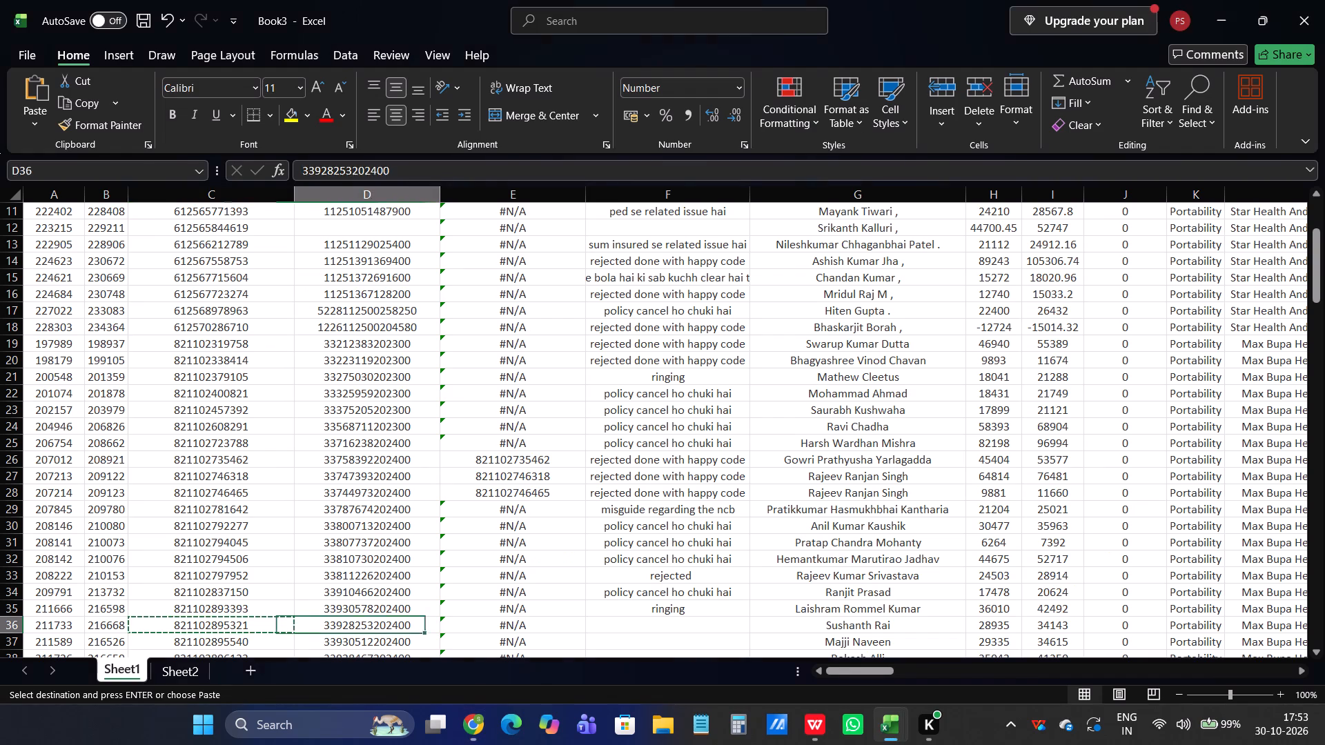
key(Tab)
key(Tab)
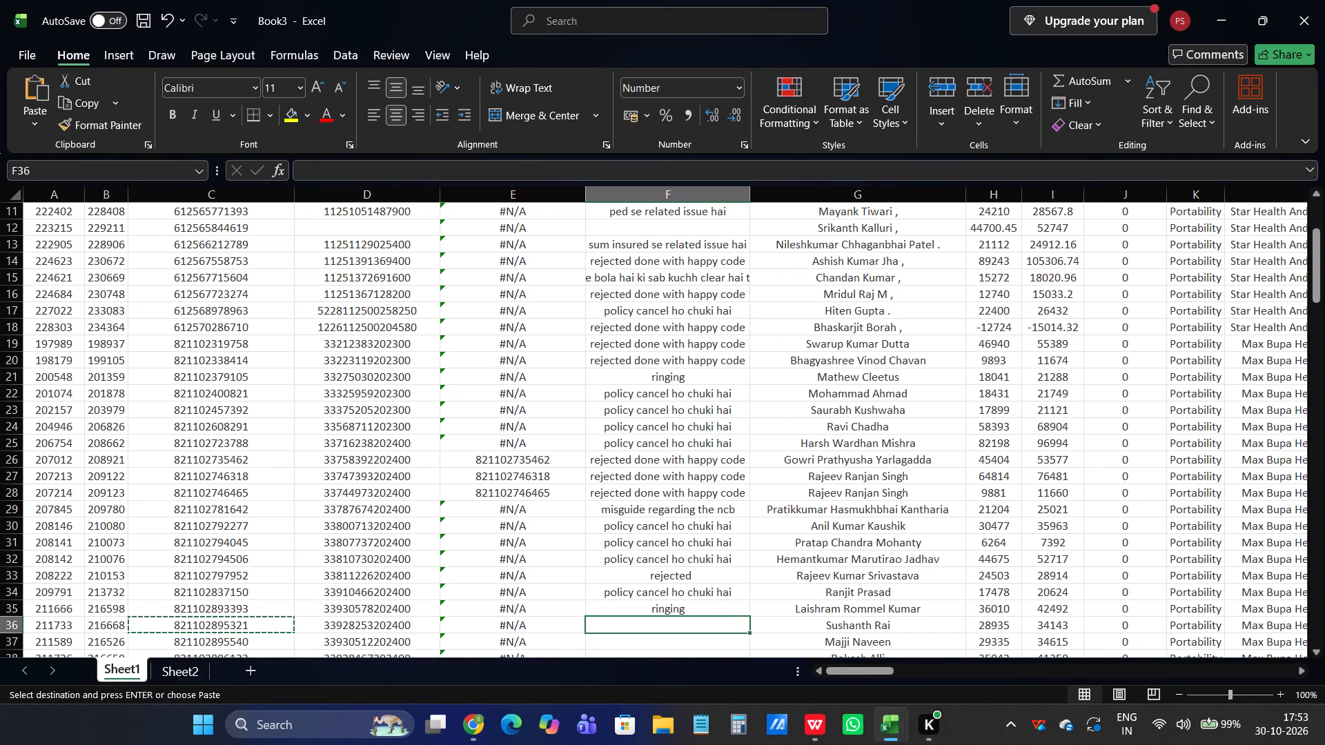
text(i want)
key(space)
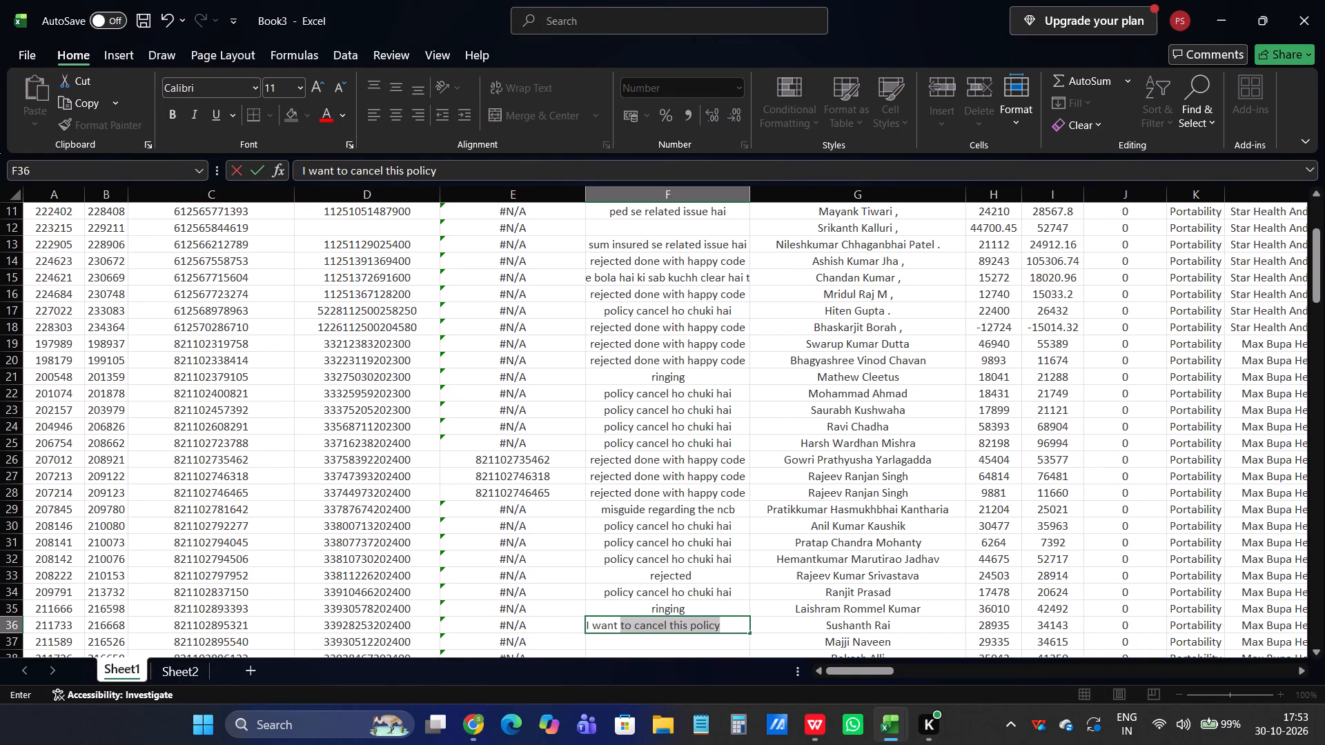
key(Return)
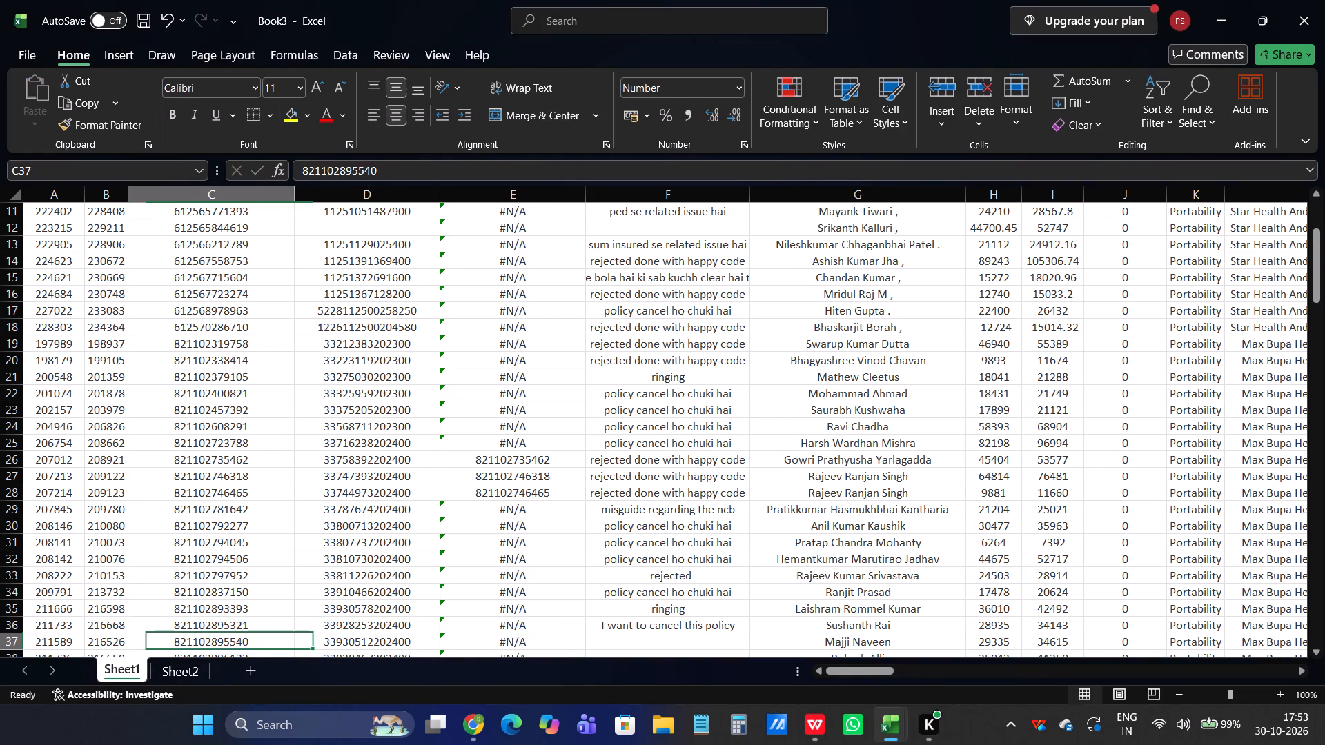
Copy the APPID from row 37, switch to the insurance portal in Chrome, and search the entries by that Application ID.
key(ctrl+c)
key(alt+Tab)
scroll(528, 328, up, 12)
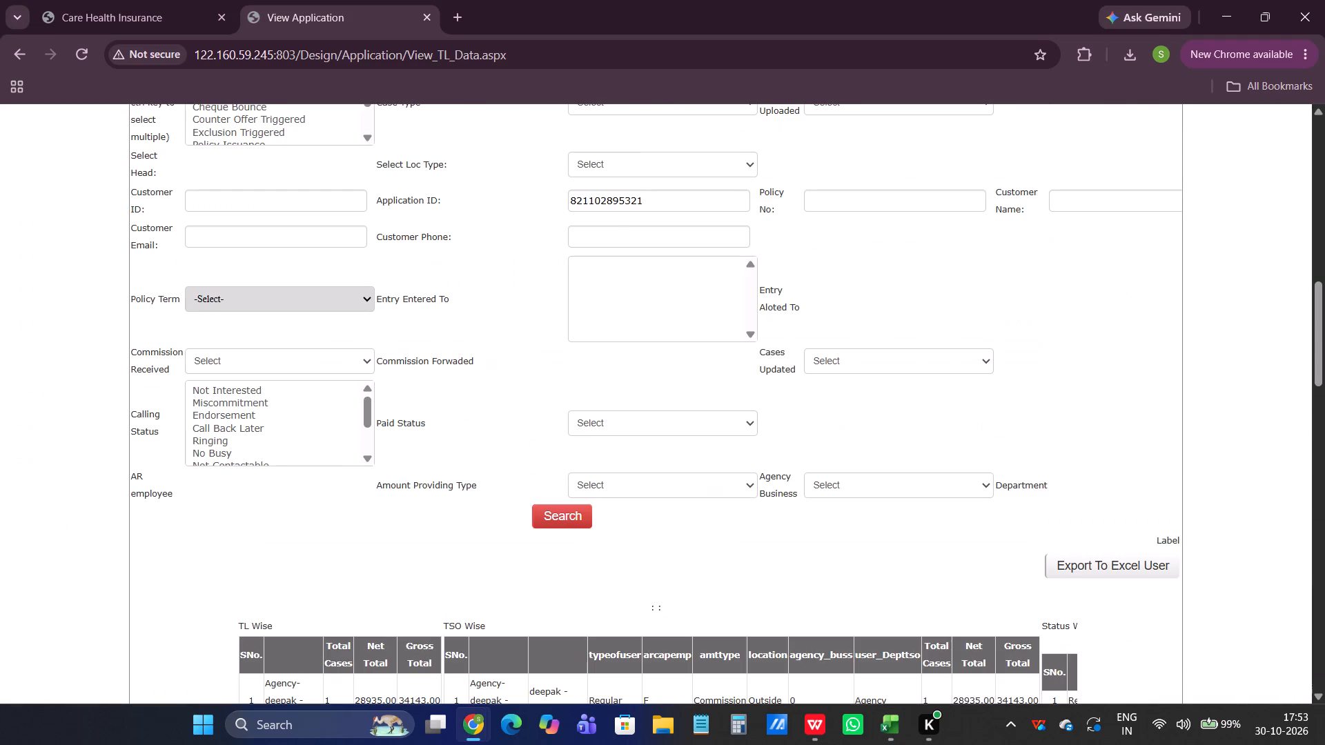
double_click(611, 208)
key(ctrl+v)
scroll(386, 274, down, 2)
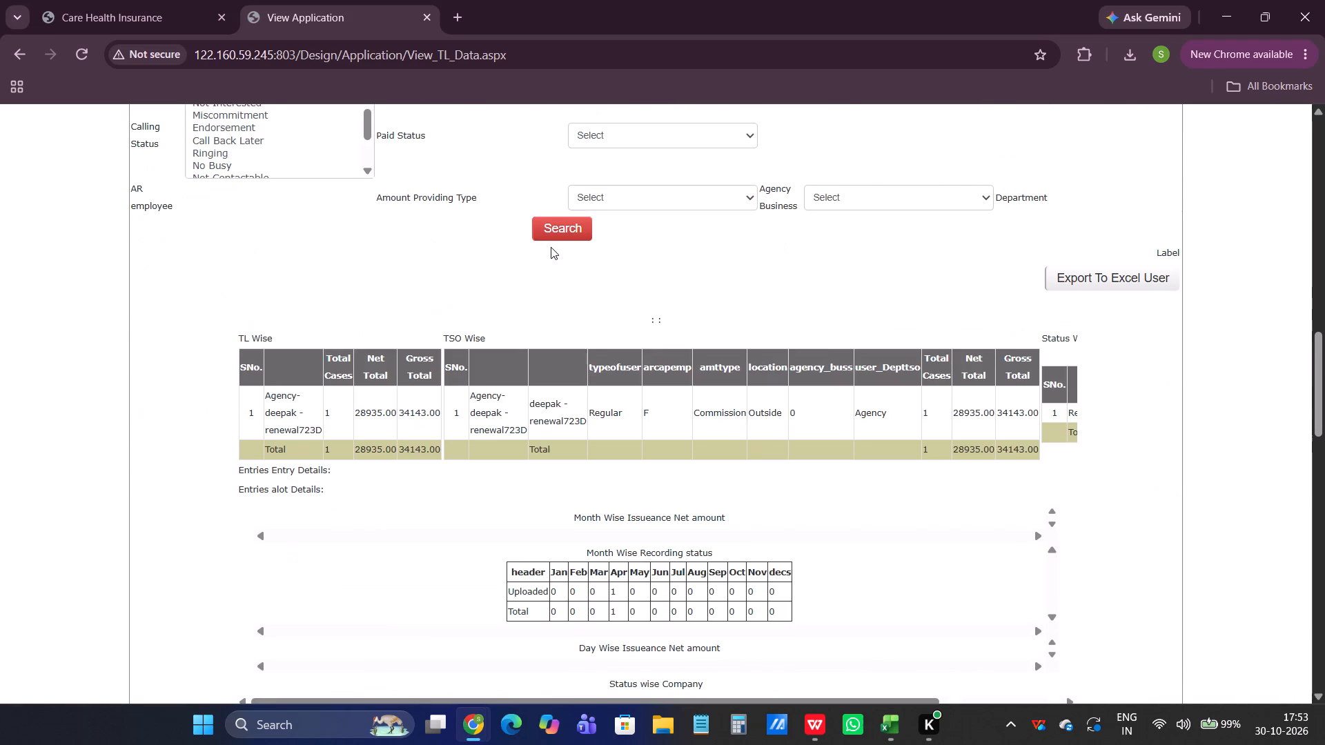
click(551, 235)
scroll(495, 264, down, 20)
scroll(495, 264, down, 17)
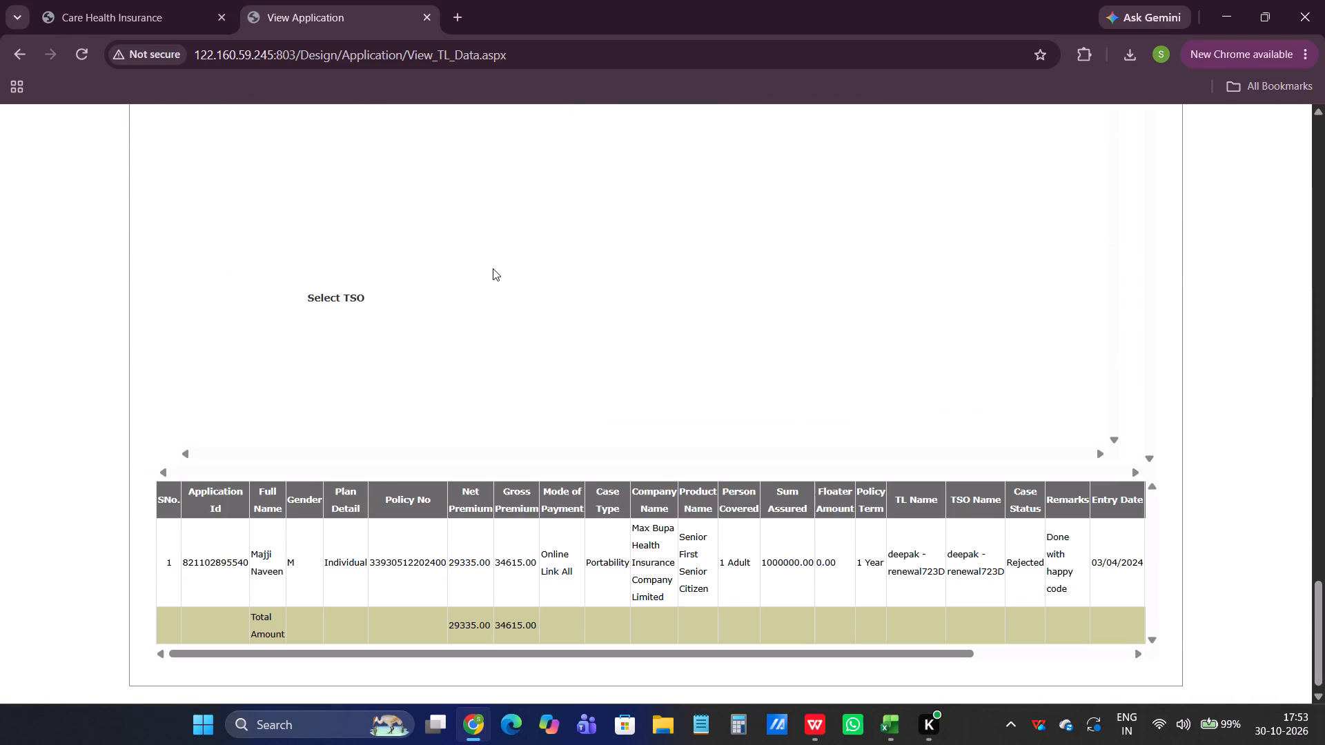
Switch to Book3 in Excel and enter "rejected done with happy code" as the row 37 portal remark.
key(alt+Tab)
key(Tab)
key(Tab)
key(Tab)
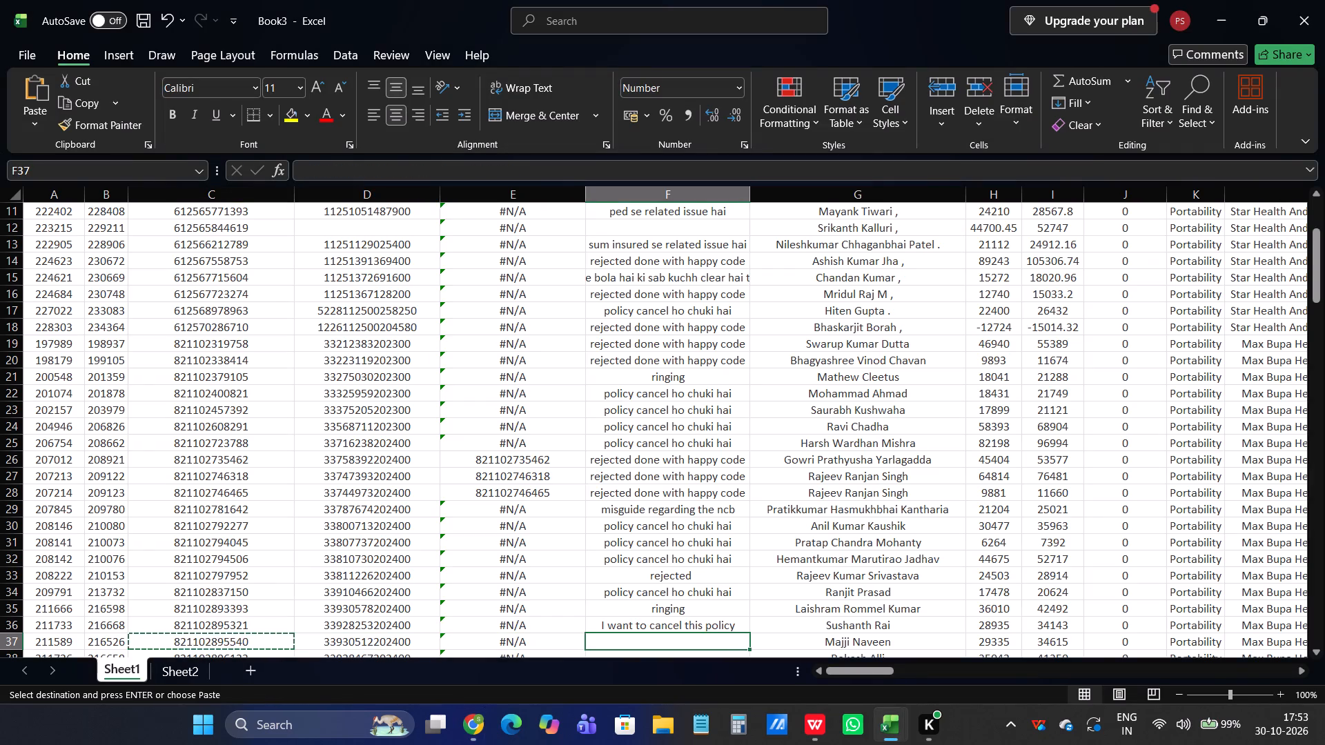
text(re)
key(Return)
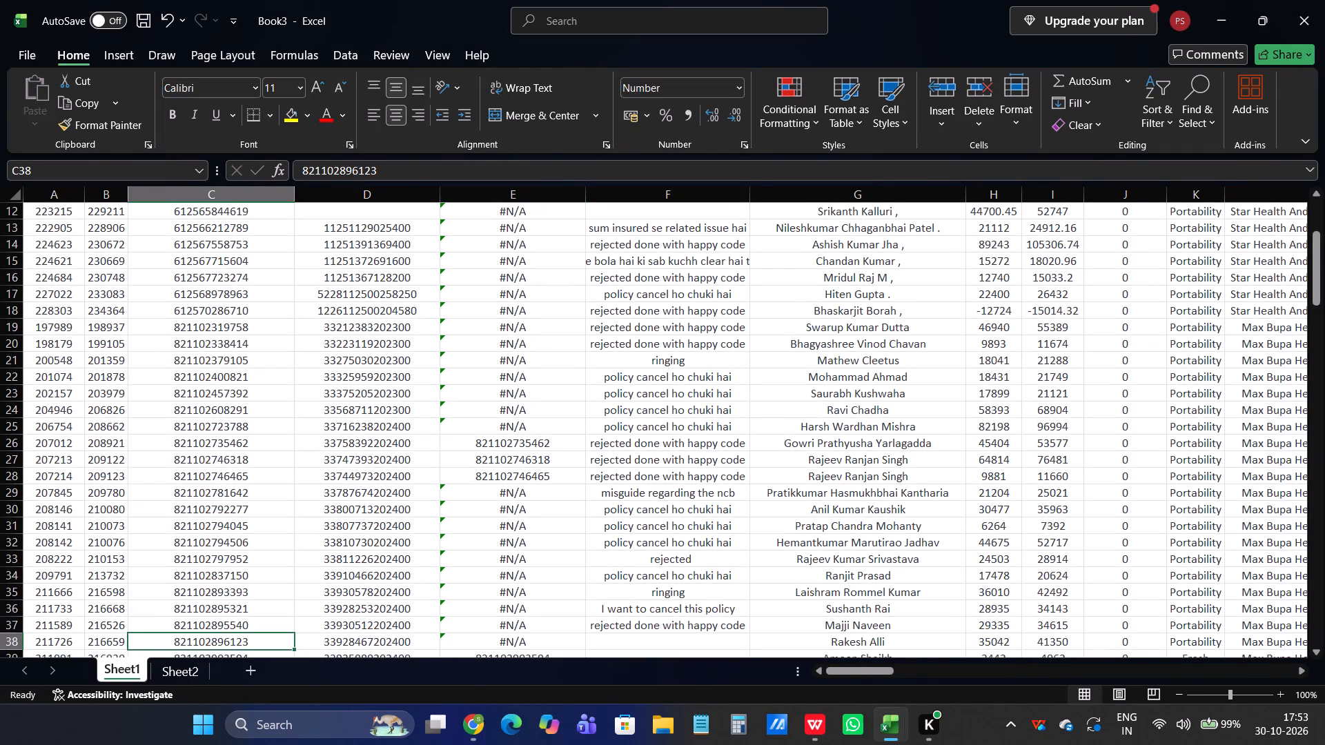
Copy the APPID from row 38, switch to the insurance portal in Chrome, and search the entries by that Application ID.
scroll(493, 268, down, 3)
key(ctrl+c)
key(alt+Tab)
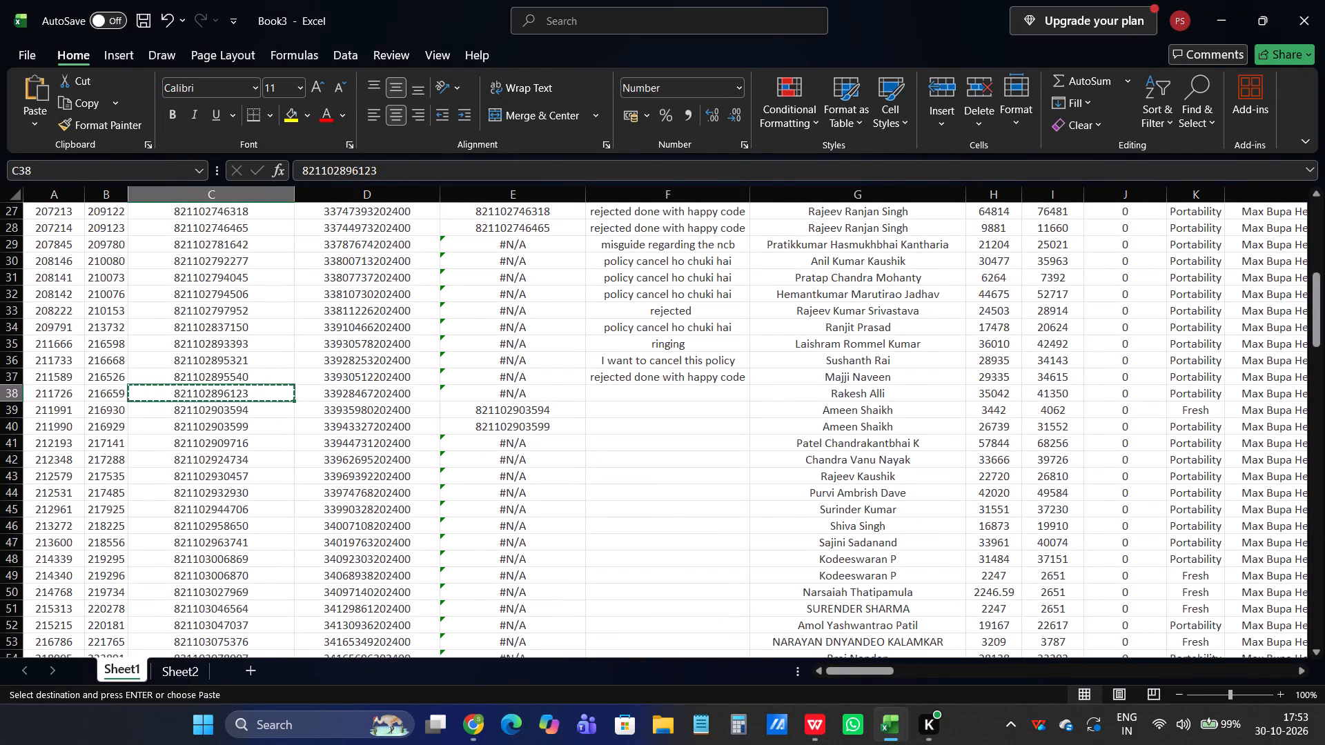
scroll(493, 268, up, 14)
scroll(493, 268, down, 2)
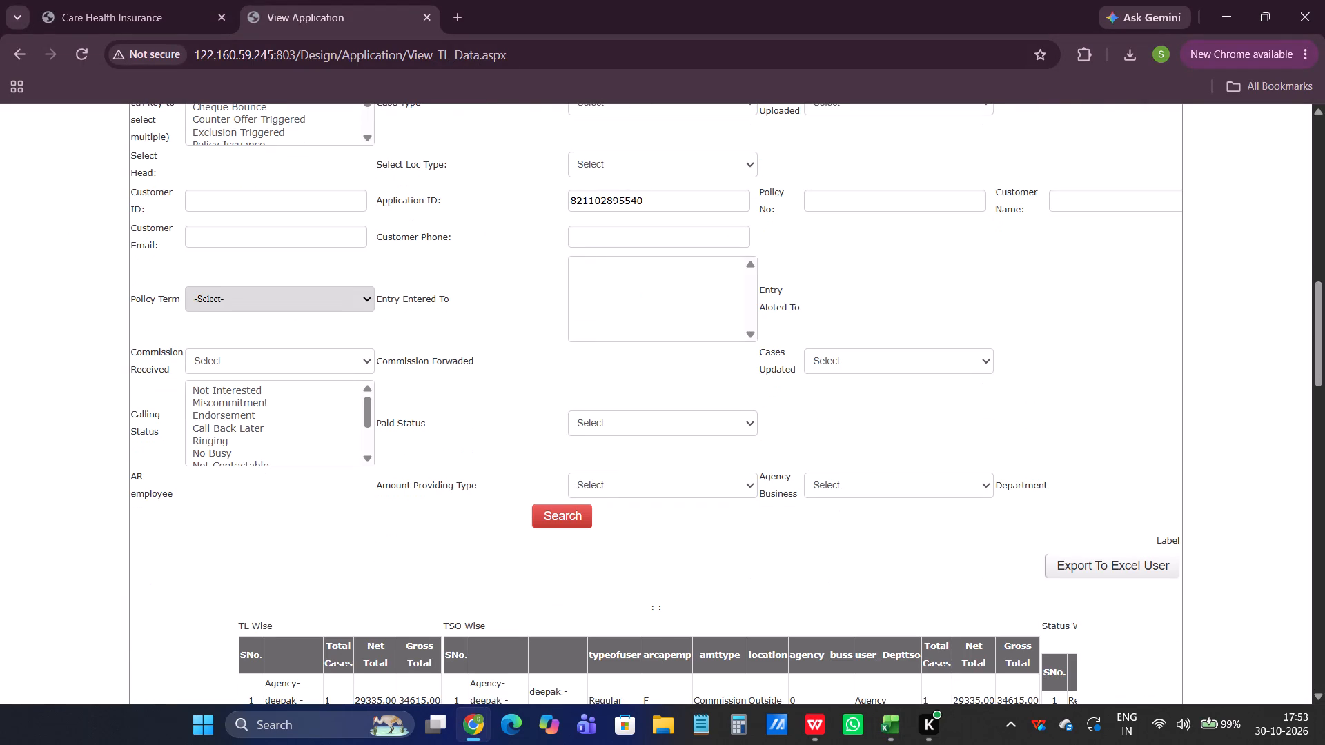
double_click(611, 206)
double_click(608, 206)
key(ctrl+v)
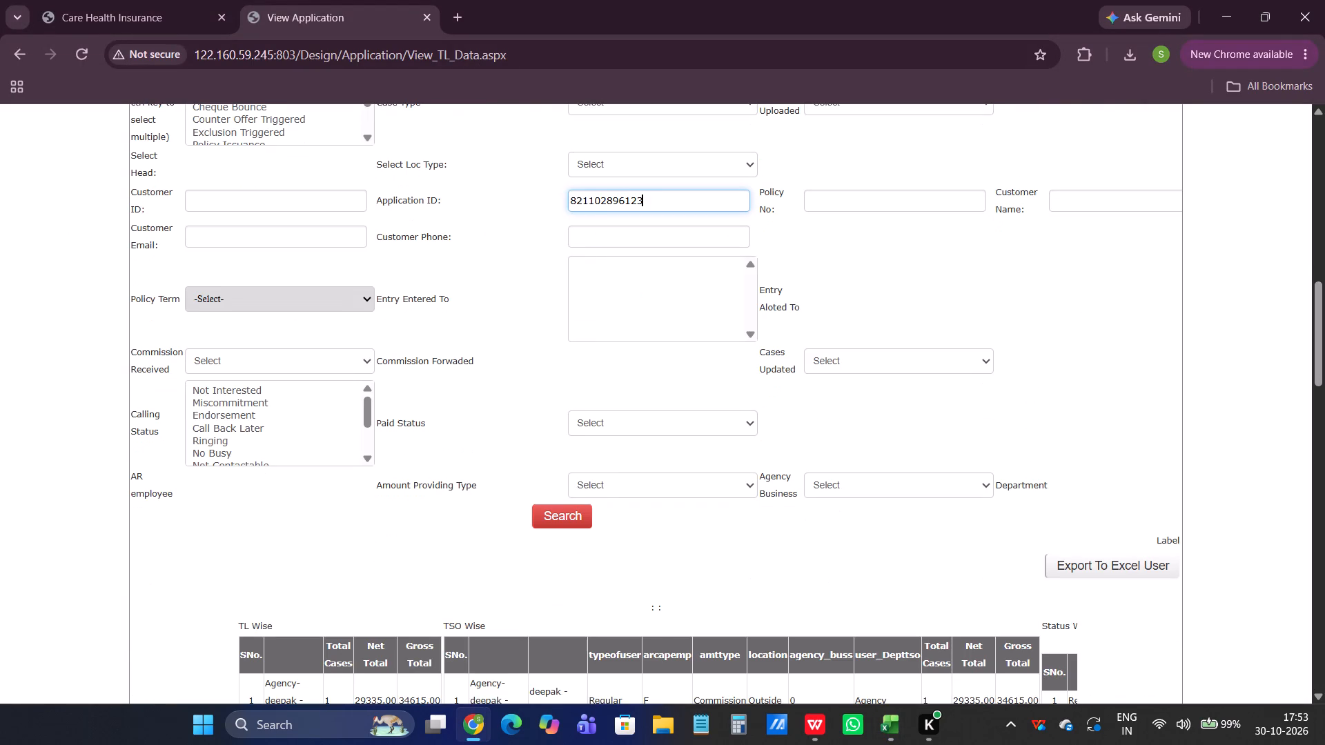
scroll(553, 233, down, 2)
click(558, 226)
scroll(537, 222, down, 20)
scroll(537, 222, down, 1)
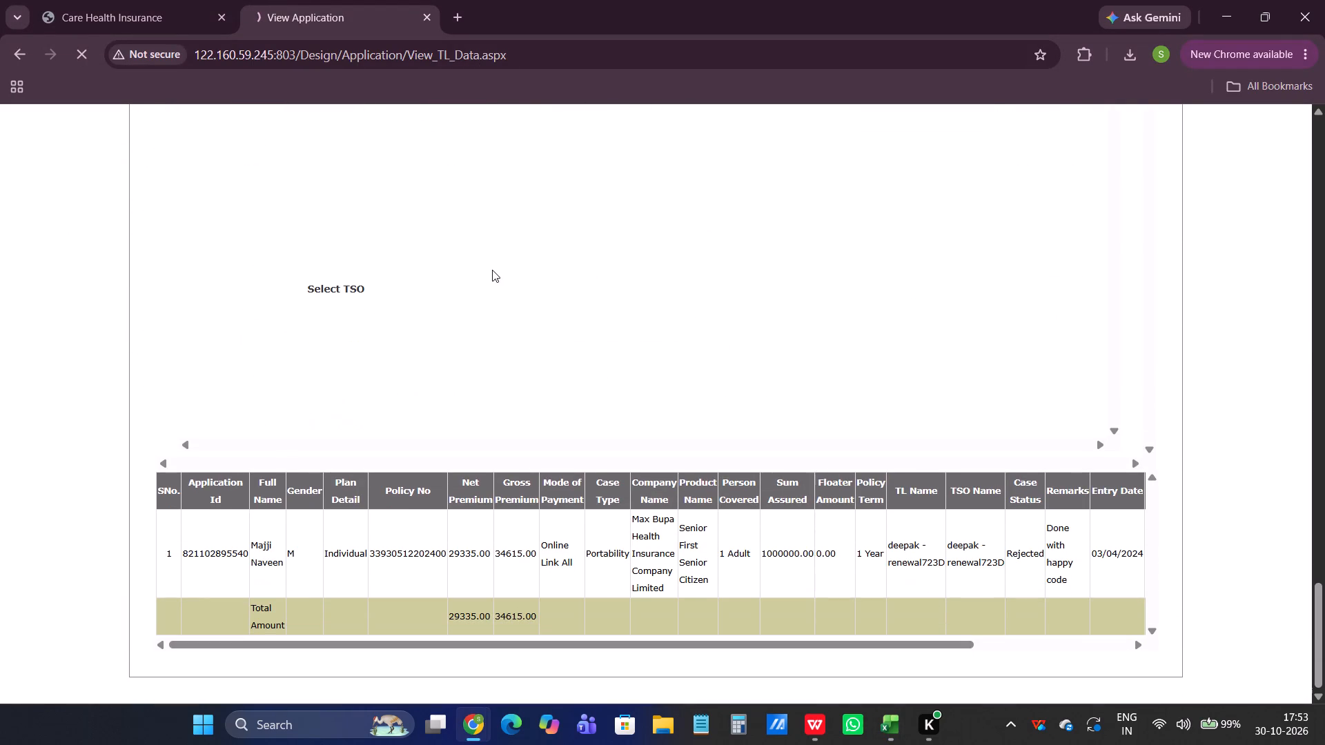
scroll(492, 270, down, 20)
scroll(492, 270, down, 20)
scroll(492, 270, down, 16)
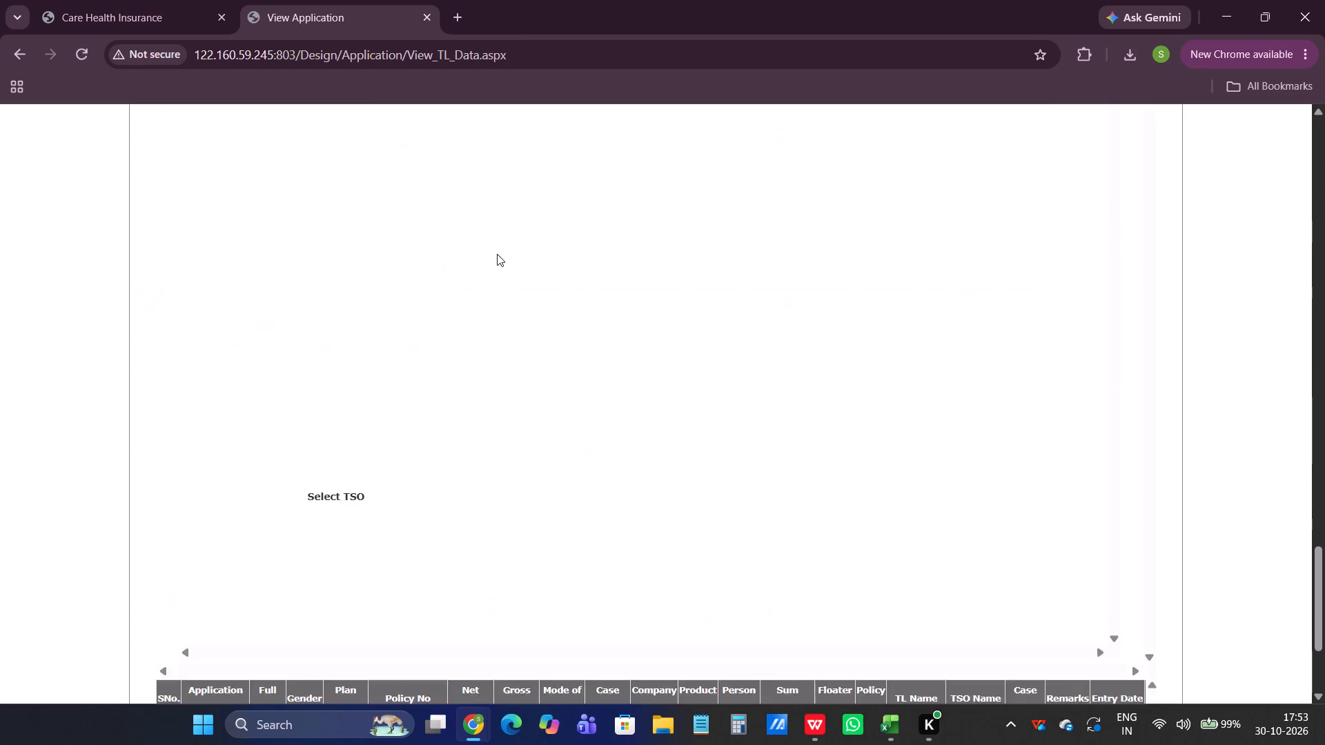
scroll(497, 254, down, 7)
Switch to Book3 in Excel and enter "rejected done with happy code" as the row 38 portal remark.
key(alt+Tab)
key(Tab)
key(Tab)
key(Tab)
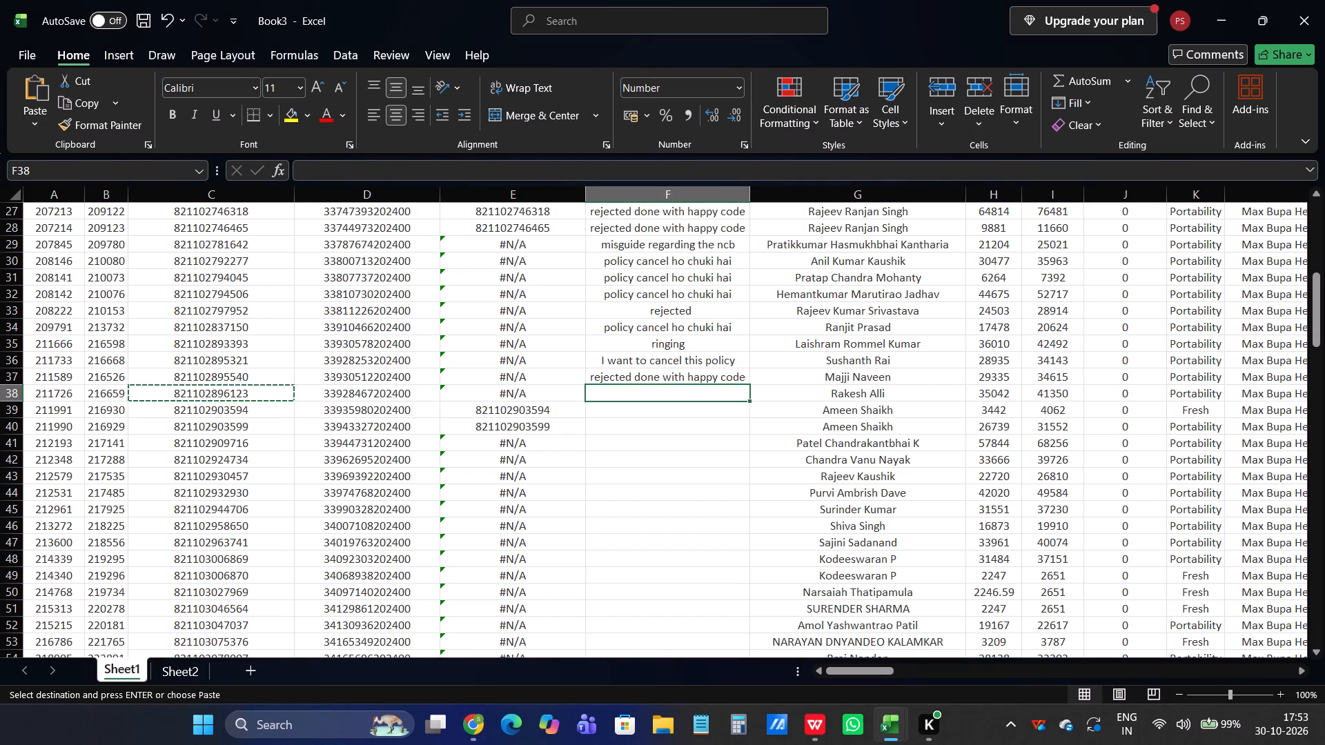
text(re)
key(Return)
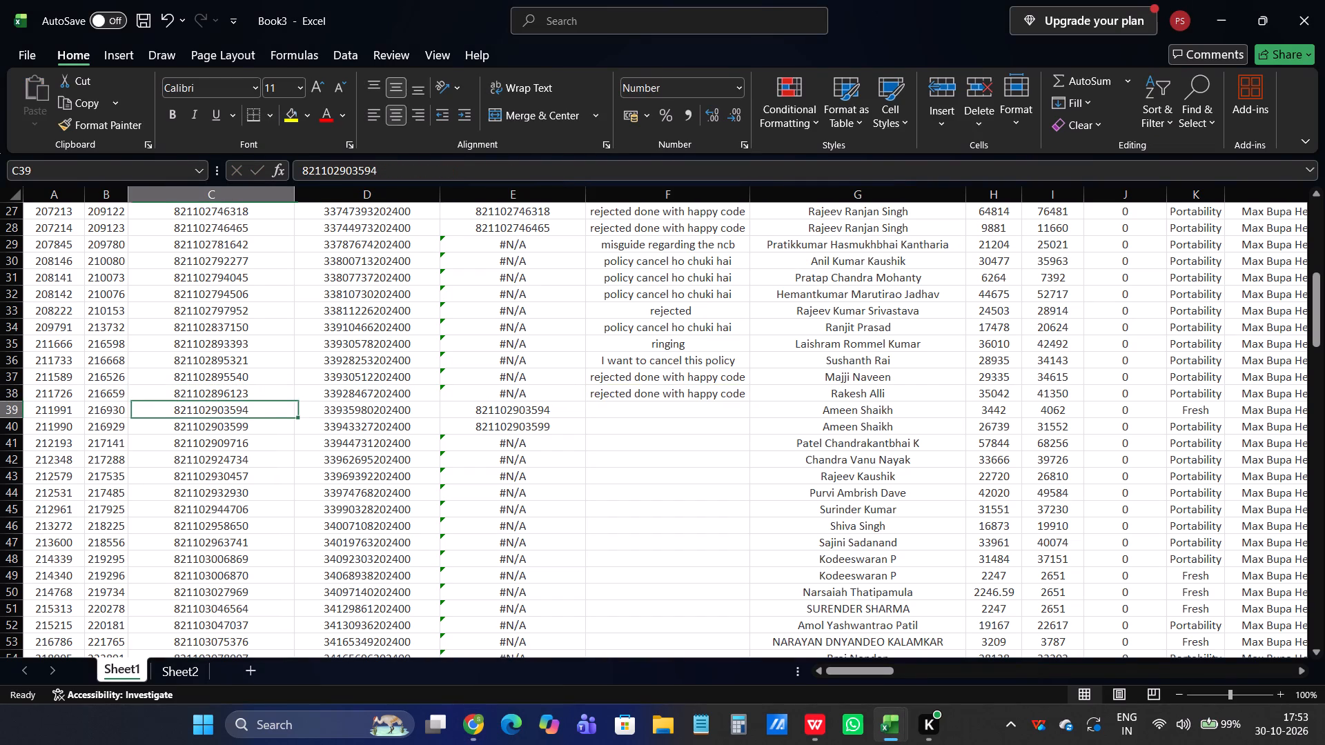
Copy the APPID from row 39, switch to the insurance portal in Chrome, and search the entries by that Application ID.
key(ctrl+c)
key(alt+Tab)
scroll(495, 256, up, 11)
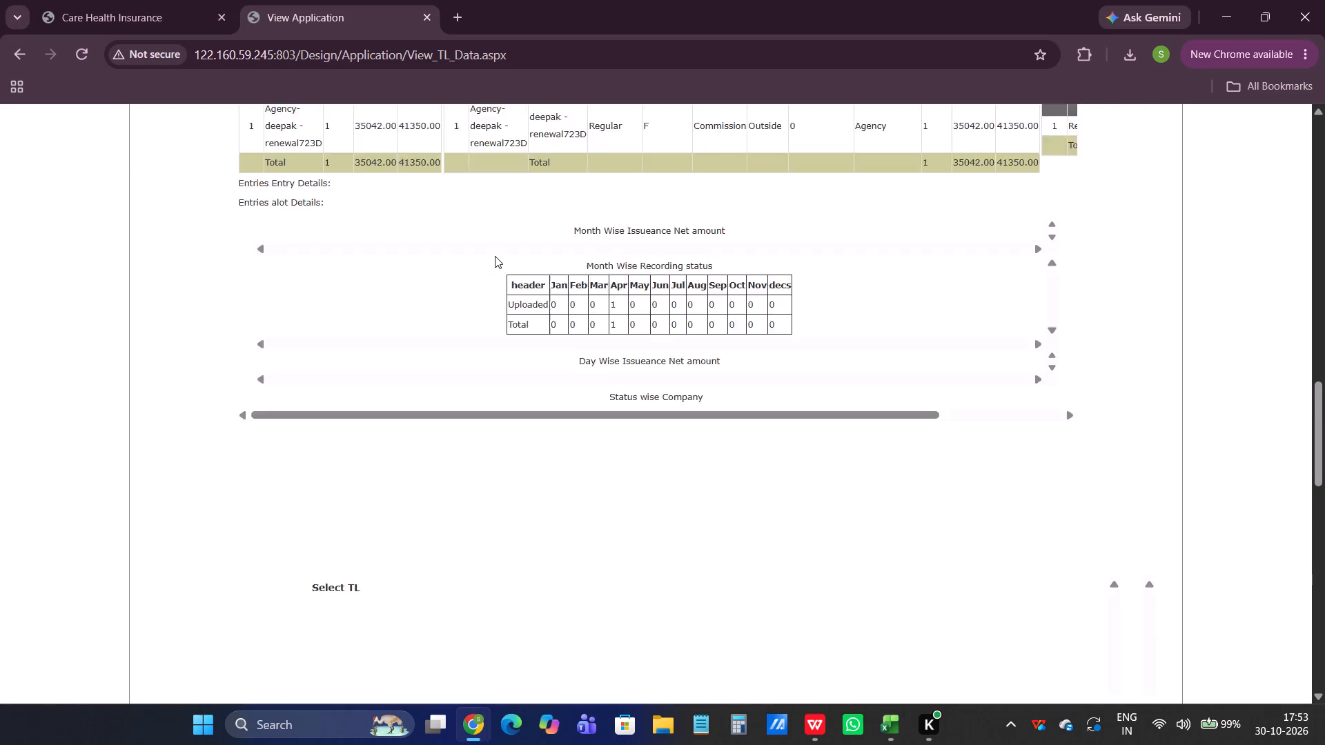
scroll(495, 256, up, 3)
scroll(500, 262, down, 1)
double_click(578, 341)
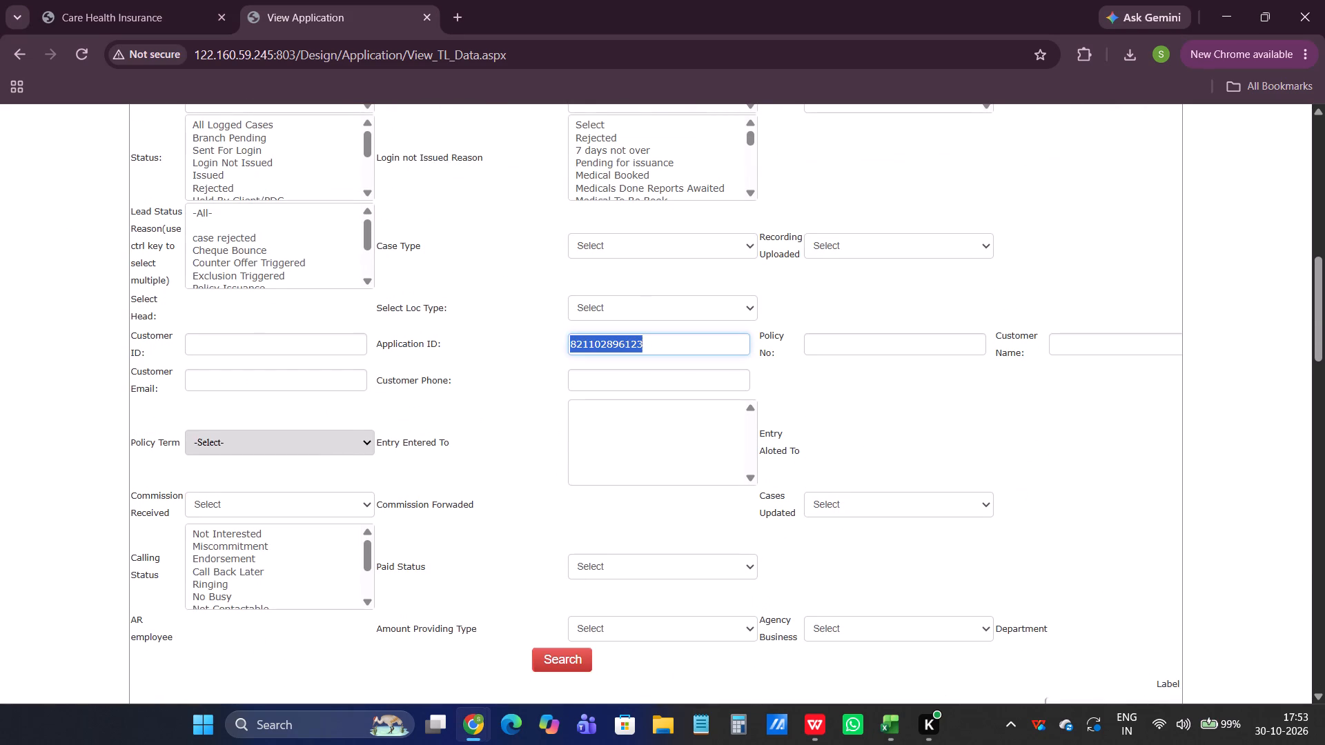
key(ctrl+v)
scroll(536, 355, down, 2)
click(538, 358)
click(540, 365)
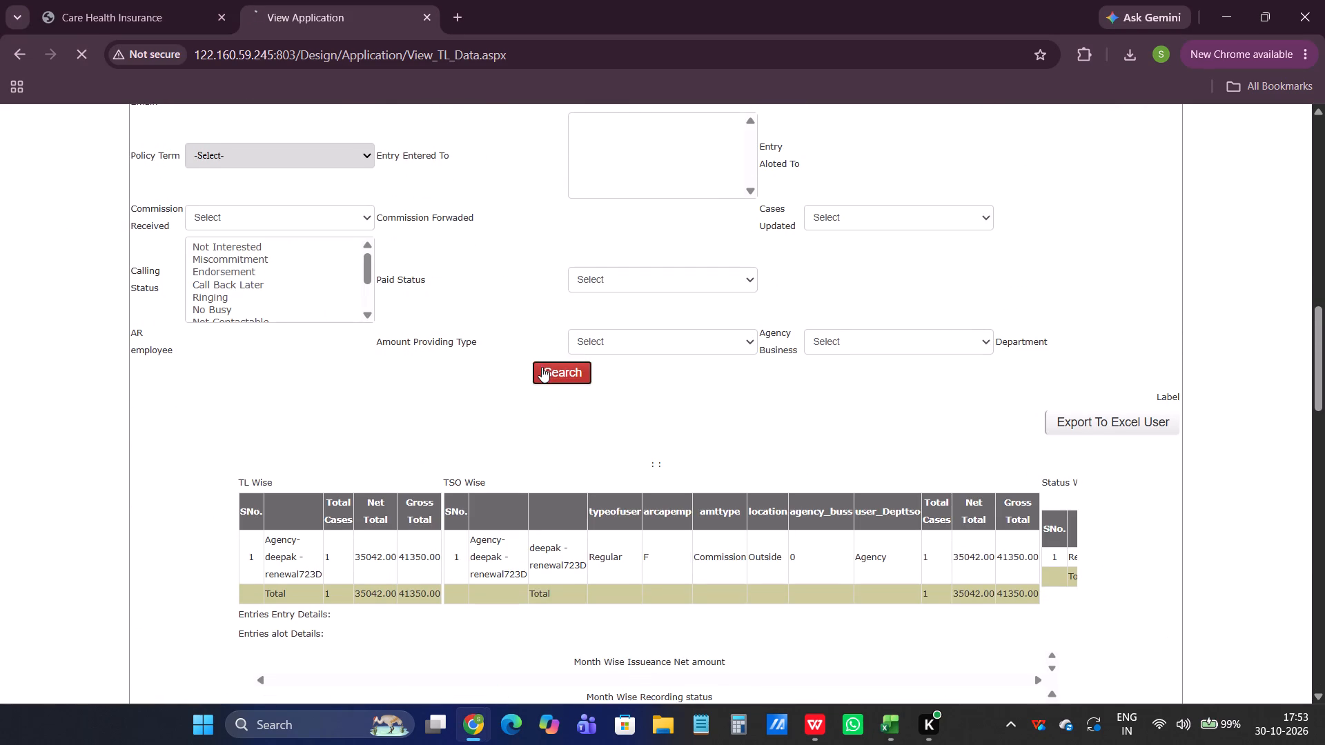
scroll(507, 301, down, 20)
scroll(507, 301, down, 15)
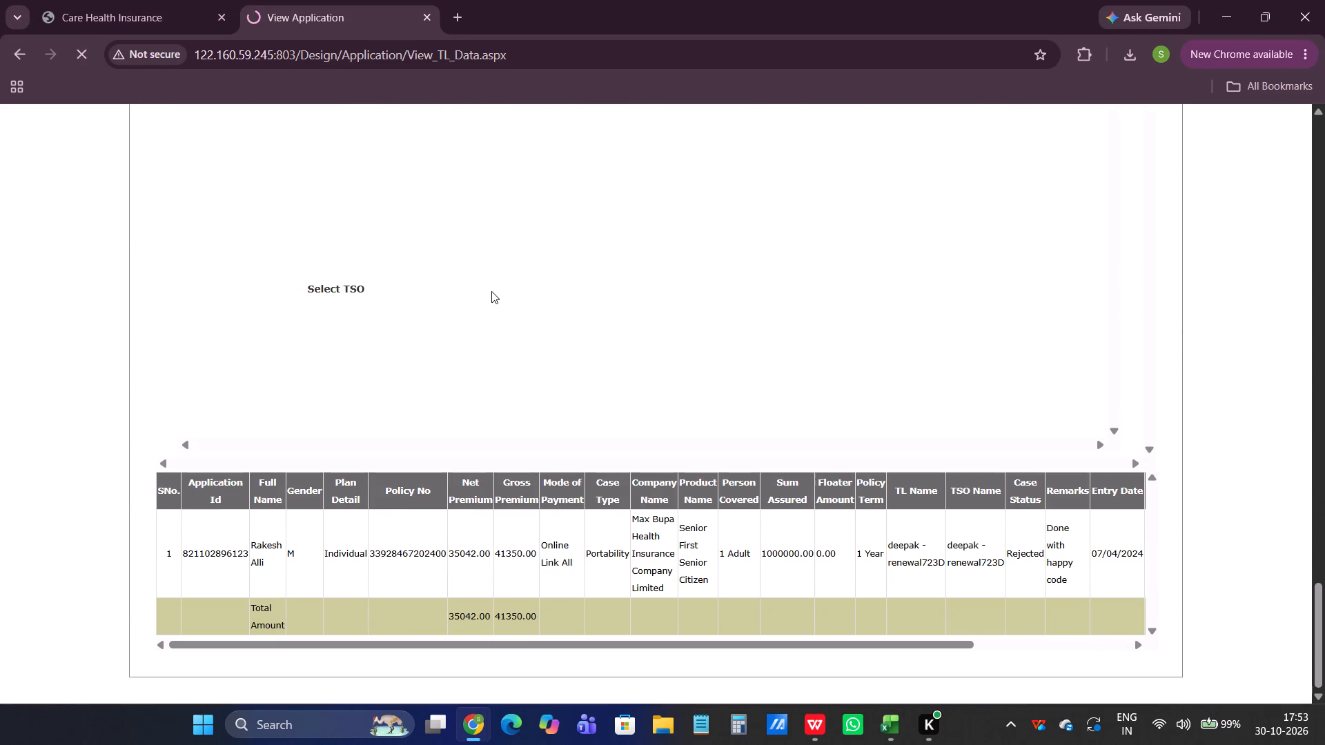
scroll(491, 291, down, 10)
scroll(491, 291, down, 11)
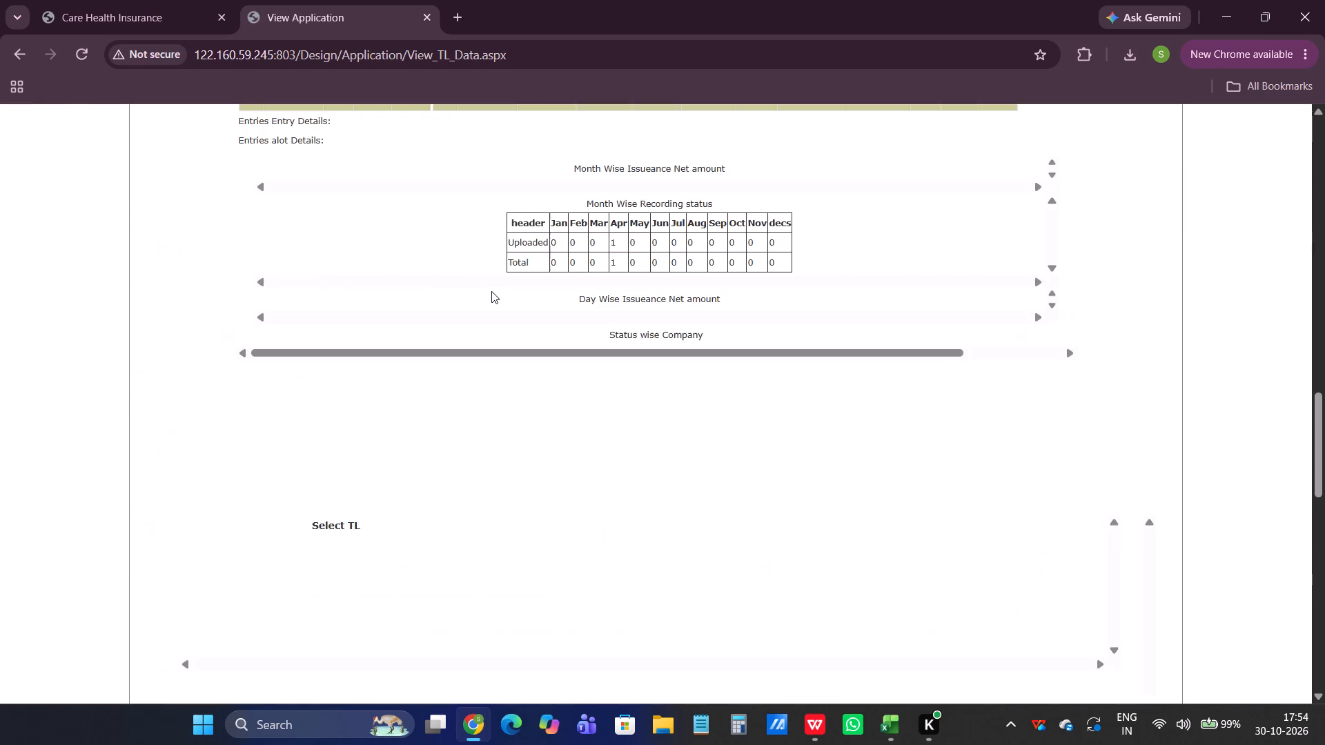
scroll(491, 291, down, 11)
scroll(491, 288, down, 11)
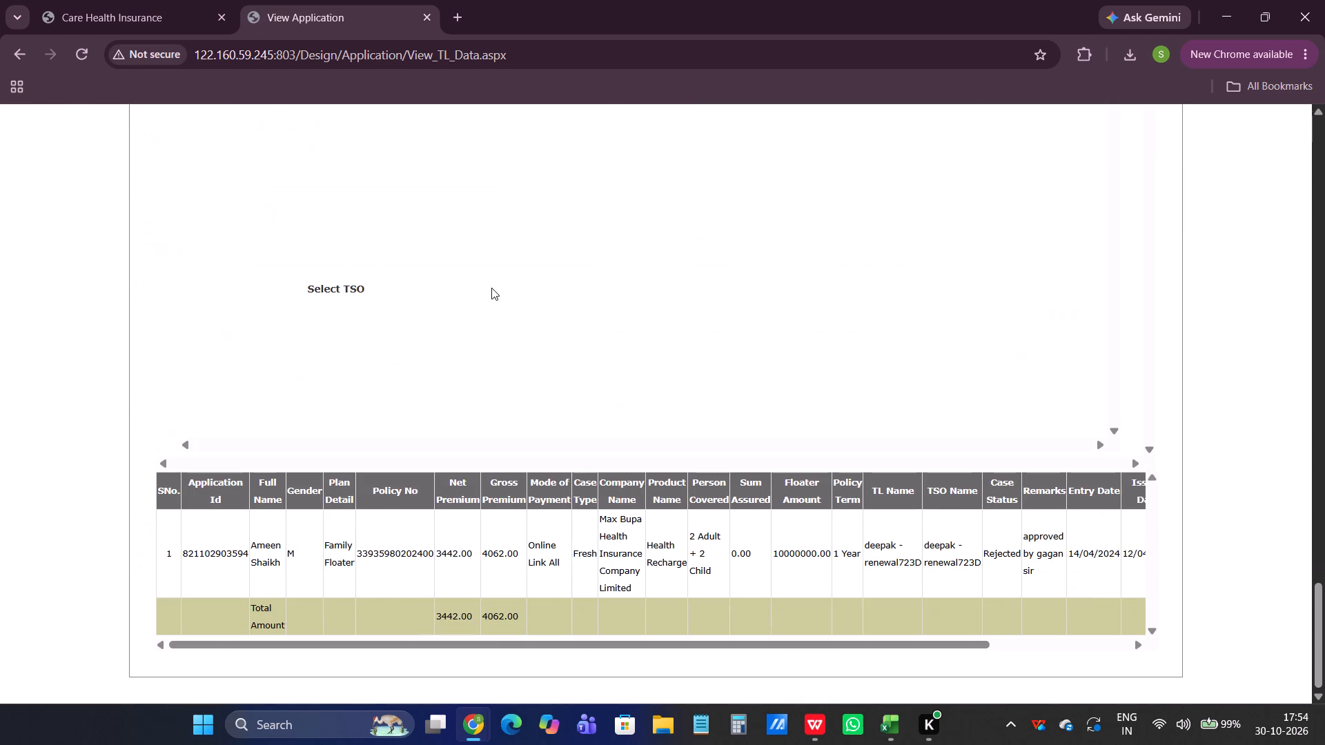
Switch to Book3 in Excel and enter "approved by gagan sir" as the row 39 portal remark.
key(alt+Tab)
key(Tab)
key(Tab)
key(Tab)
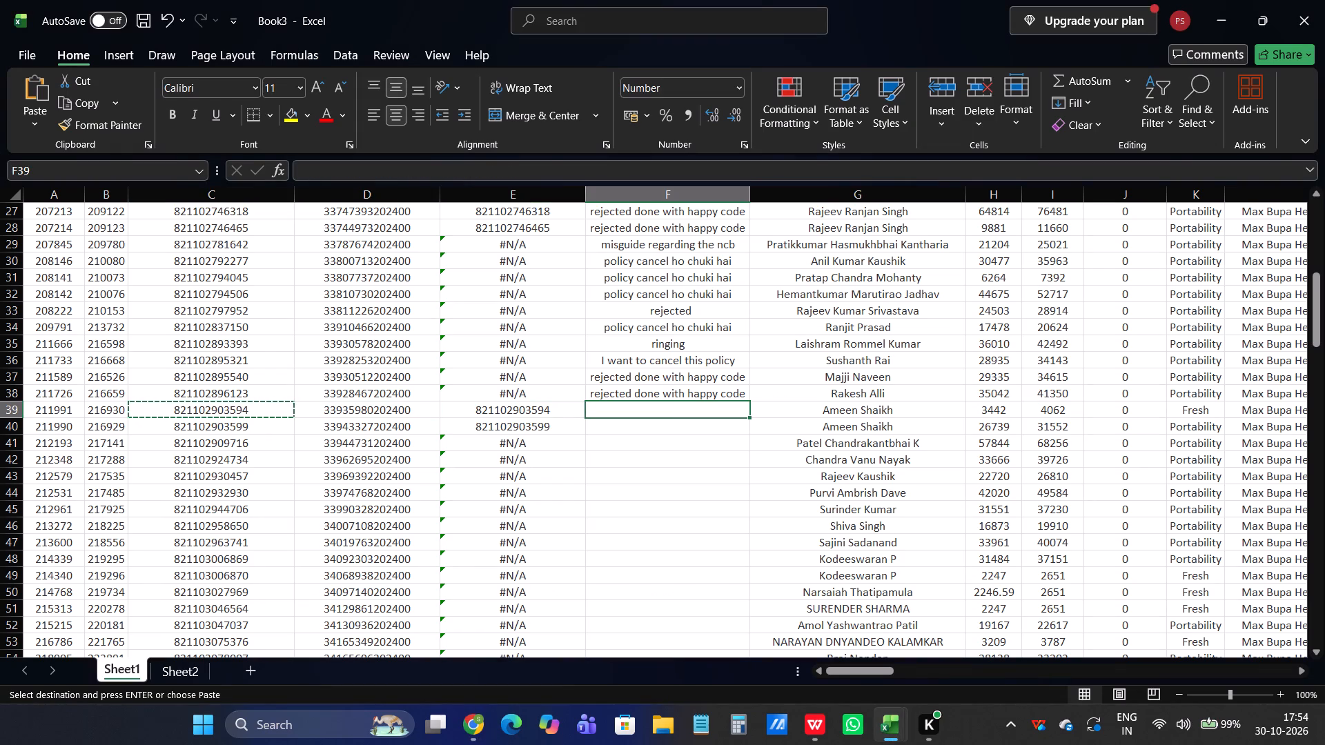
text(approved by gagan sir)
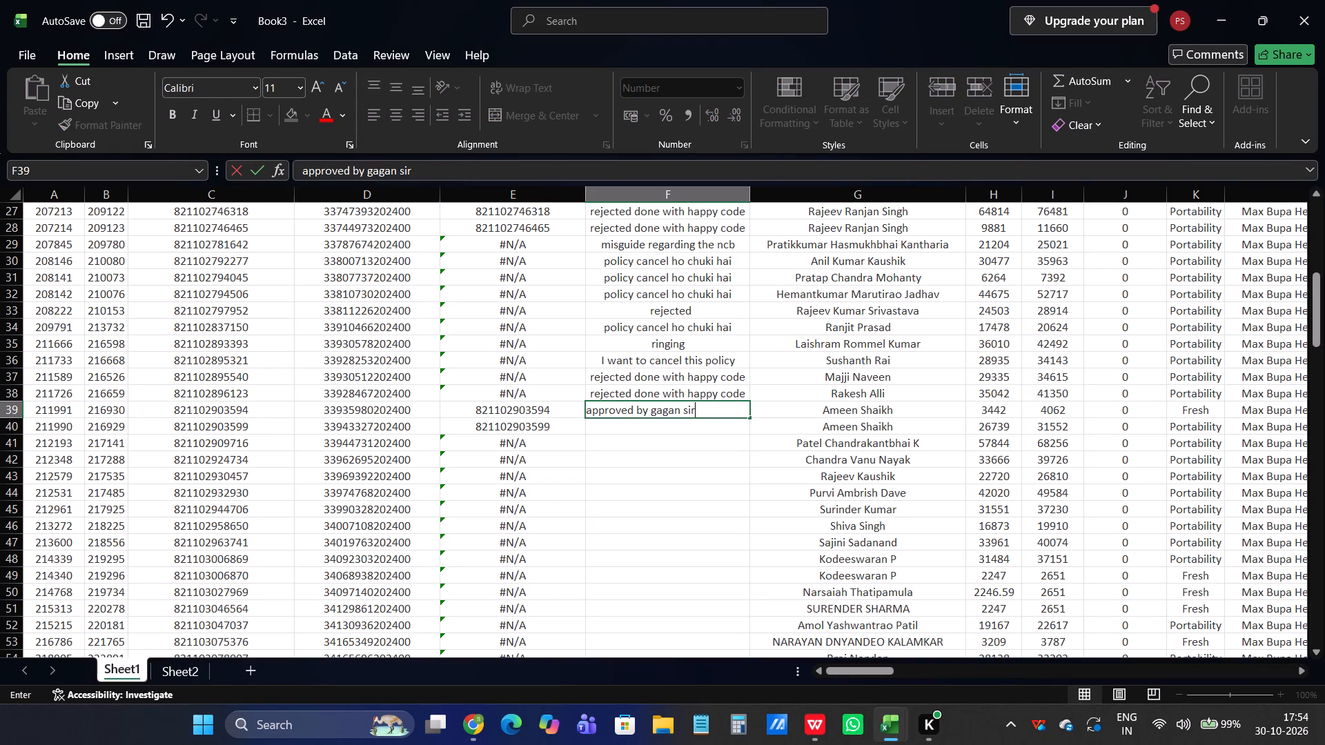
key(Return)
Copy the APPID from row 40, switch to the insurance portal in Chrome, and search the entries by that Application ID.
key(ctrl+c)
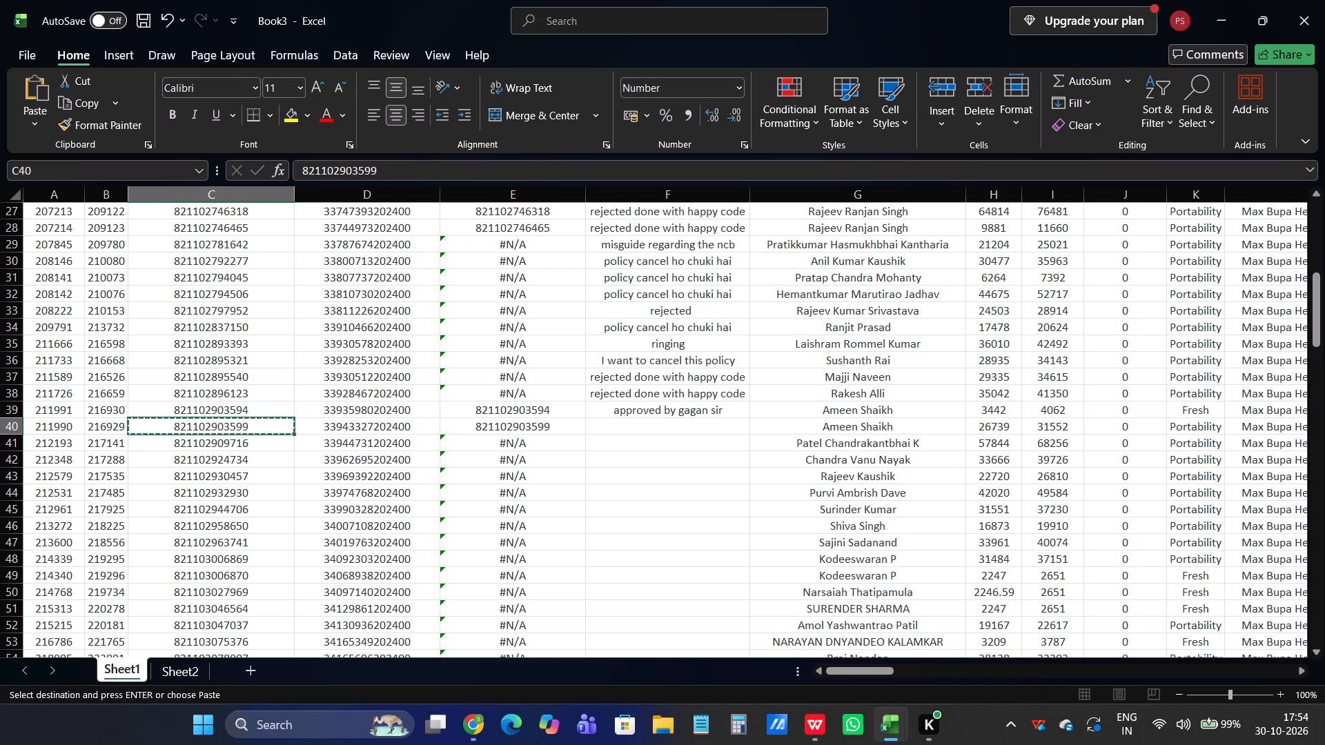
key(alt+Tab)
scroll(491, 288, up, 8)
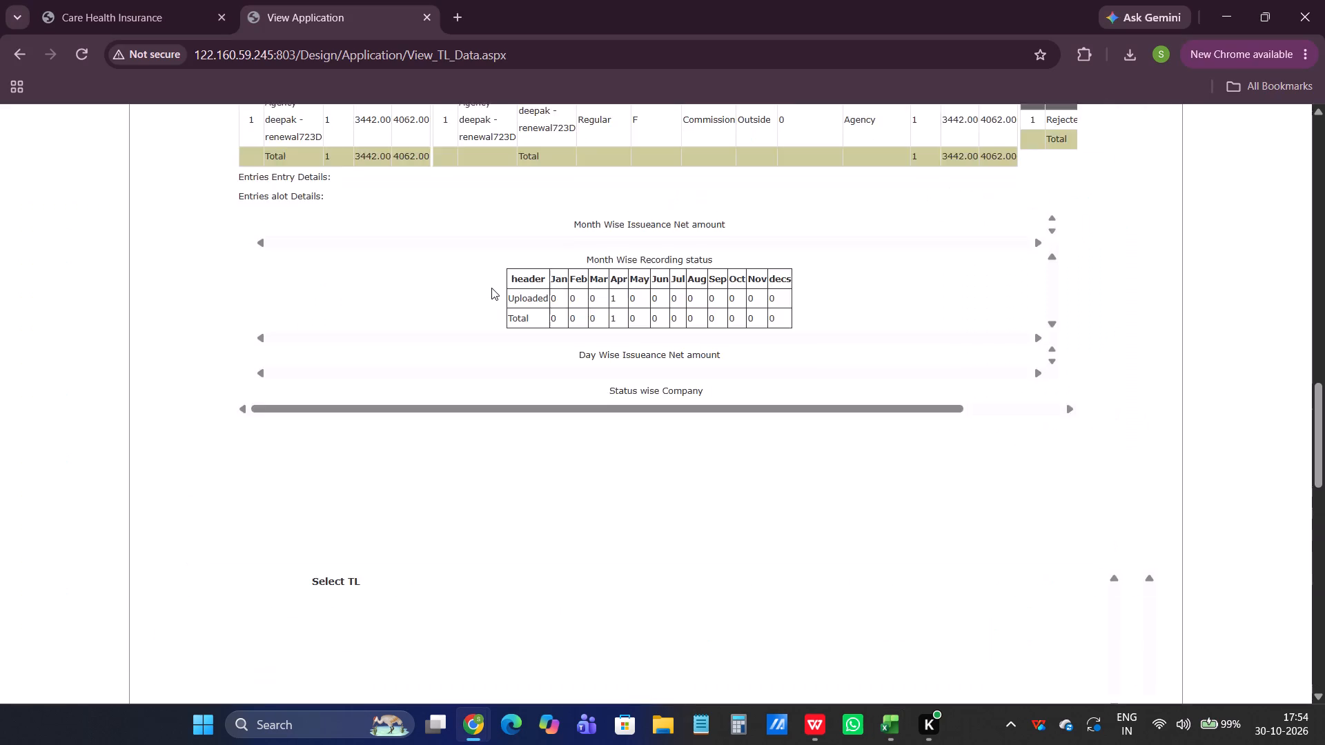
scroll(491, 288, up, 6)
scroll(491, 288, down, 2)
double_click(599, 209)
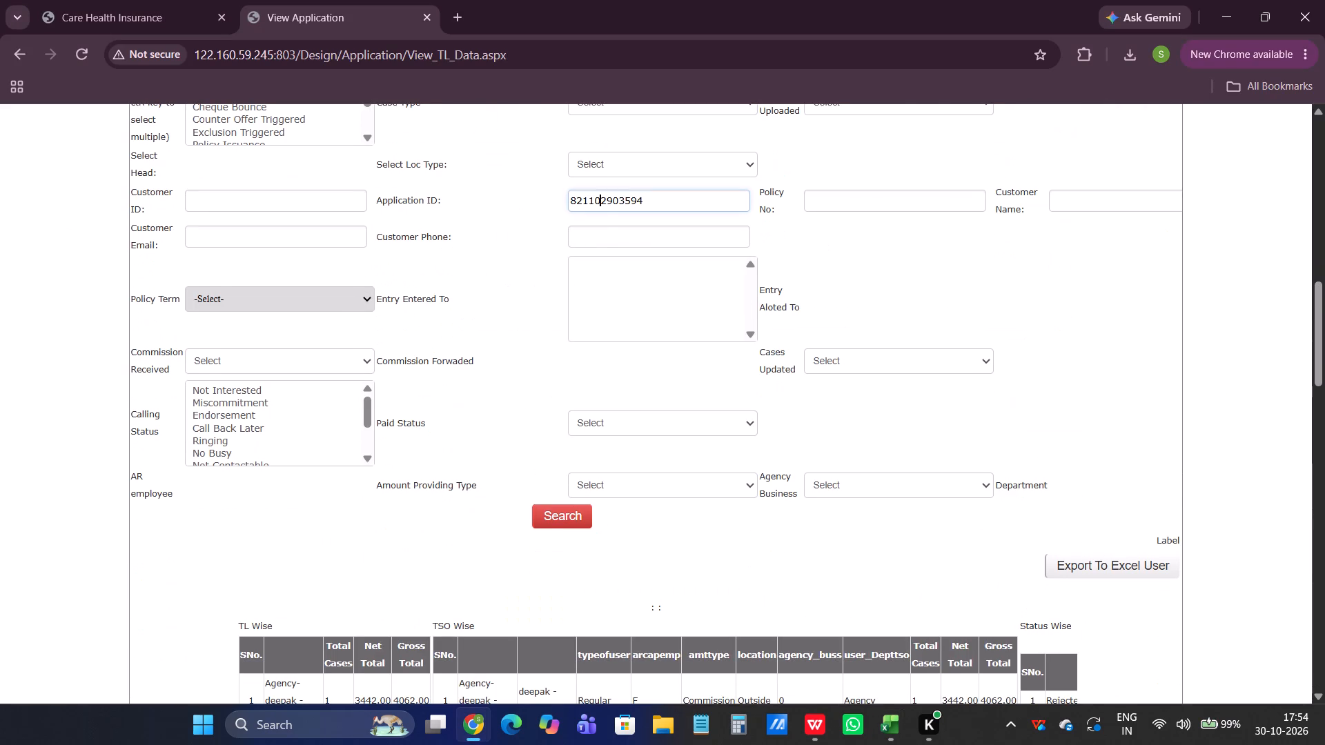
key(ctrl+v)
click(552, 519)
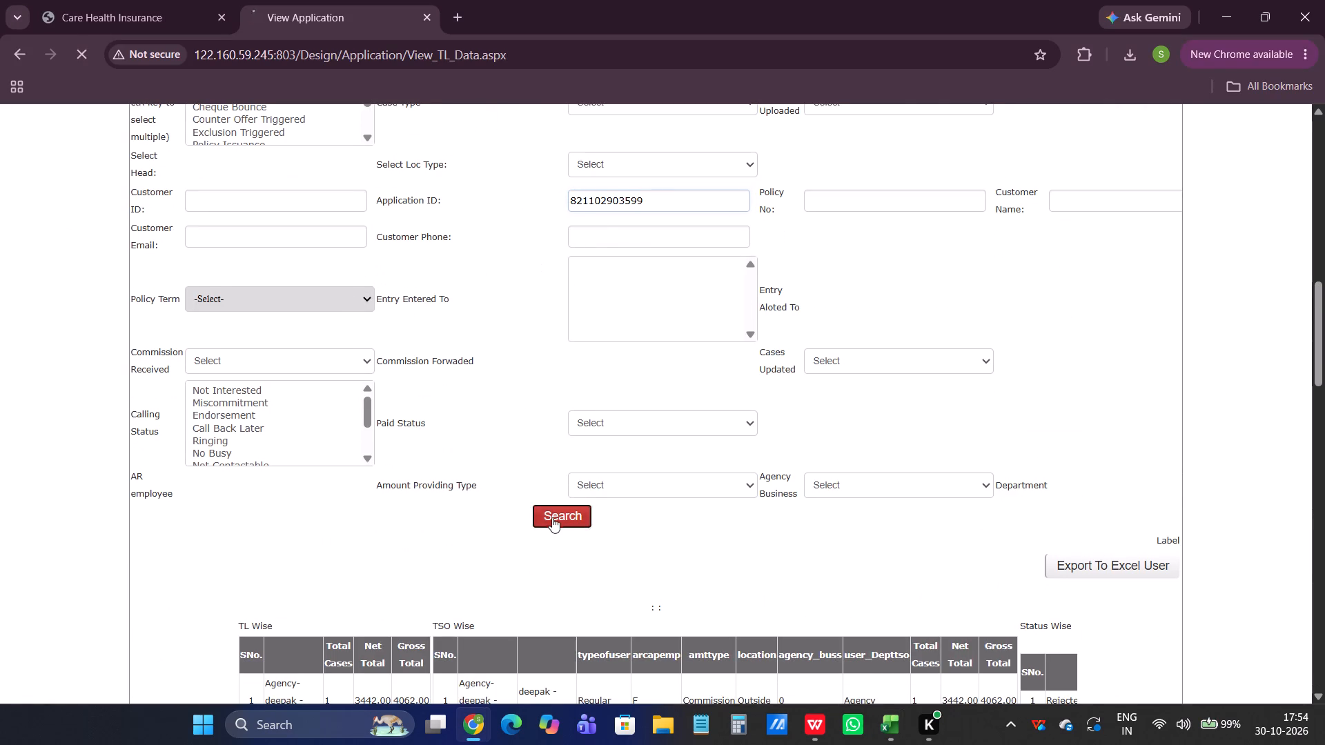
scroll(484, 410, down, 5)
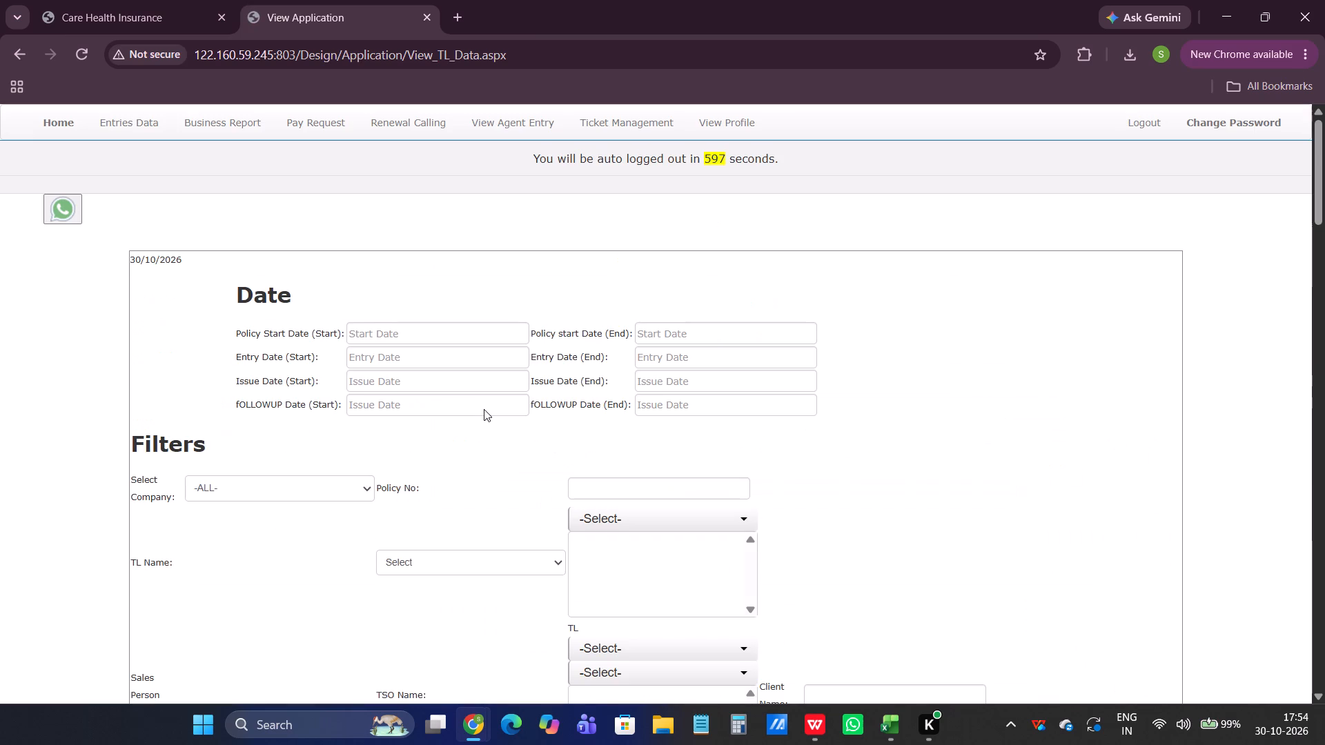
scroll(484, 408, down, 20)
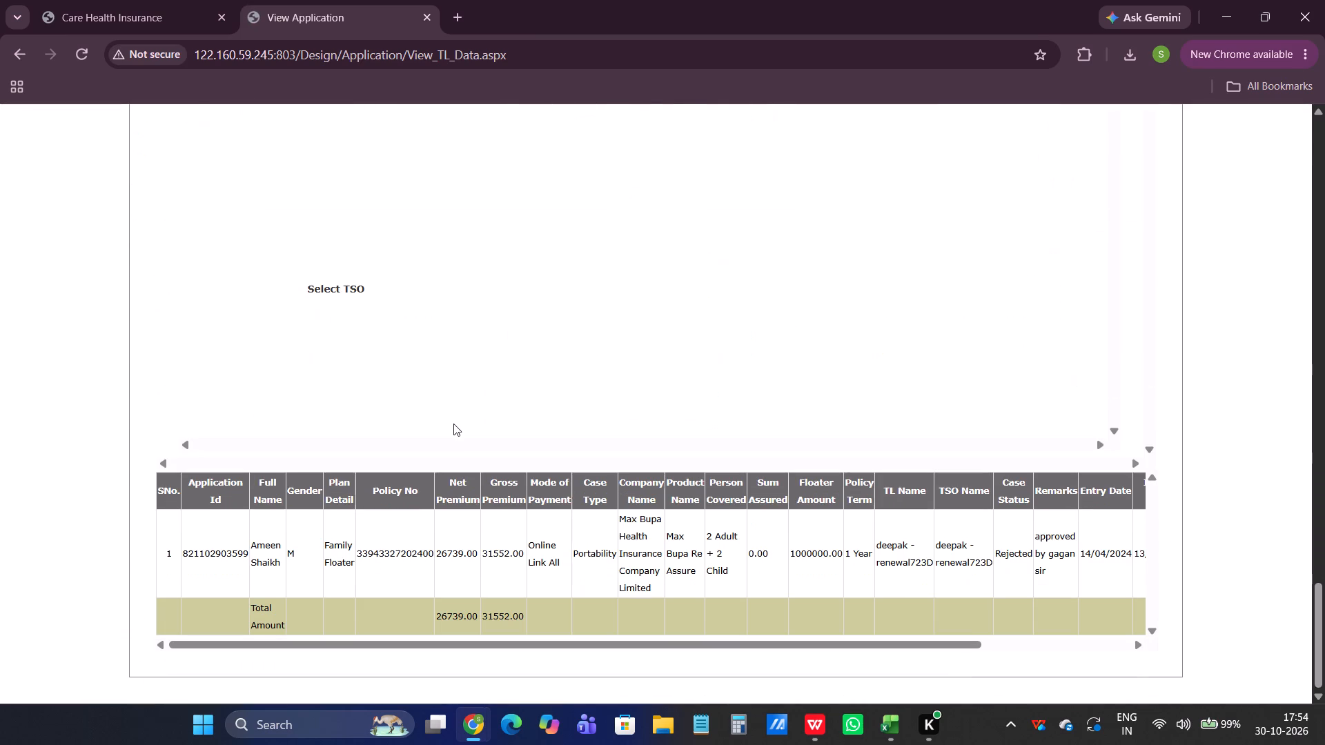
Switch to Book3 in Excel and enter "approved by gagan sir" as the row 40 portal remark.
key(alt+Tab)
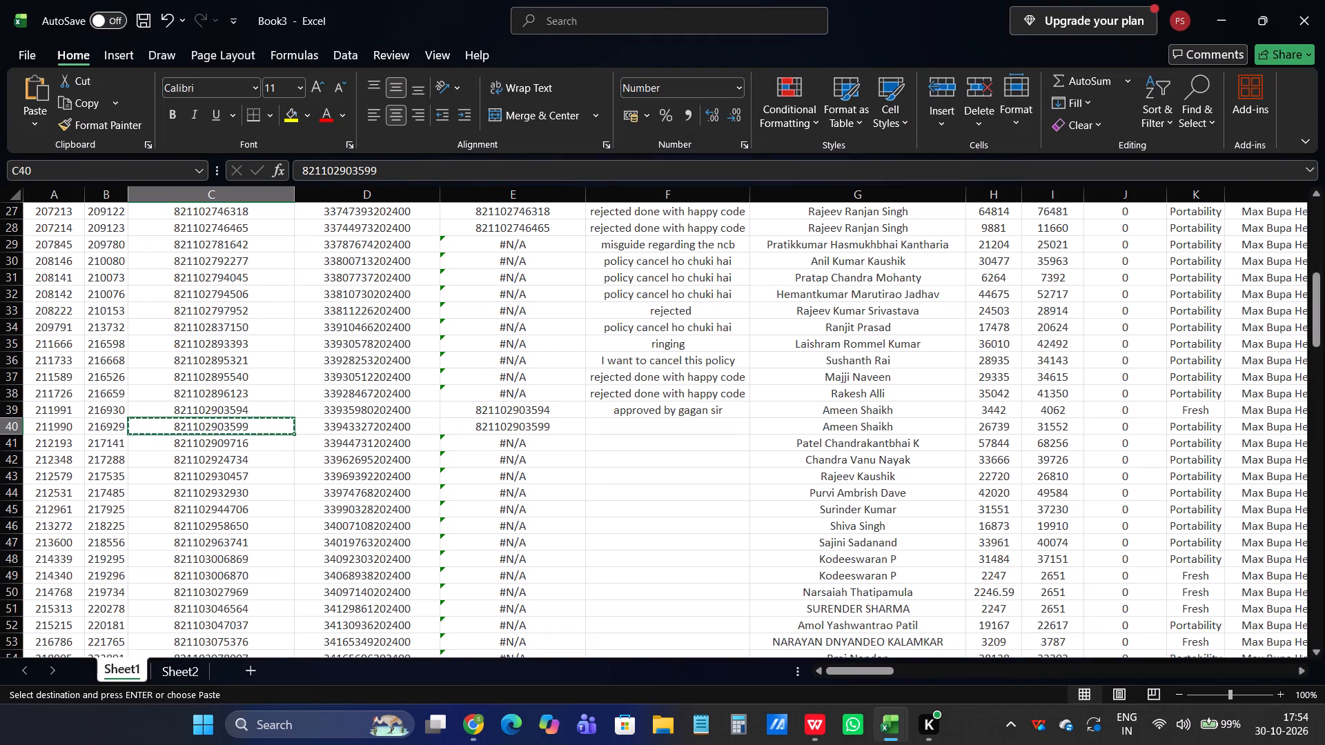
key(Tab)
key(Tab)
key(Tab)
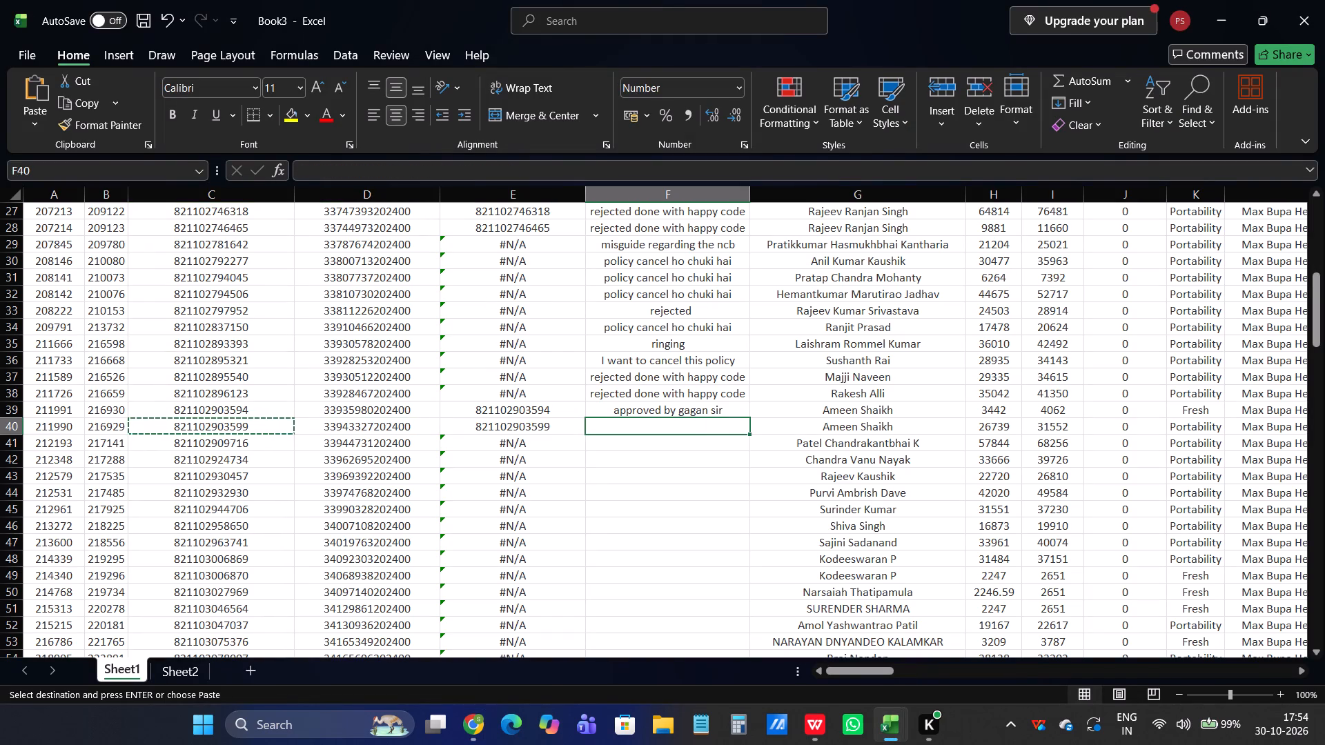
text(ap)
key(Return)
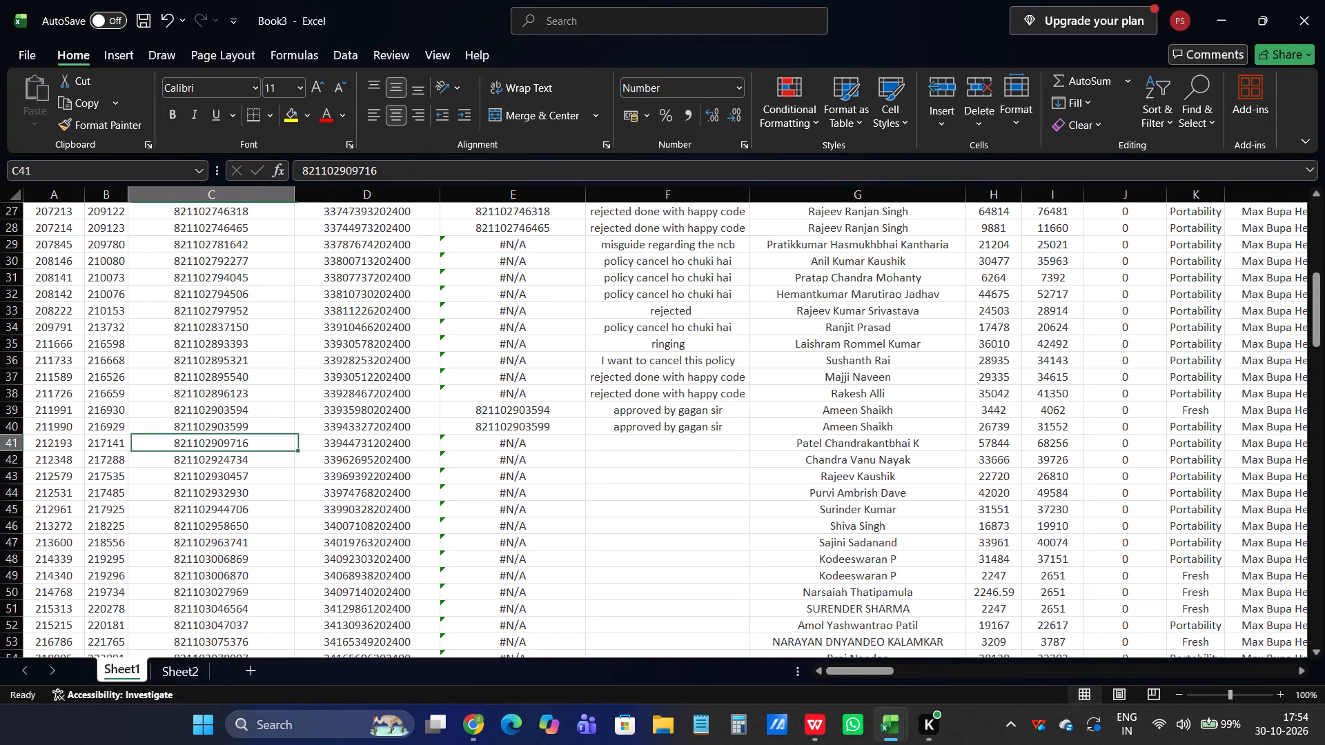
Copy the APPID from row 41, switch to the insurance portal in Chrome, and search the entries by that Application ID.
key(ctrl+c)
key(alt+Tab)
scroll(453, 424, up, 15)
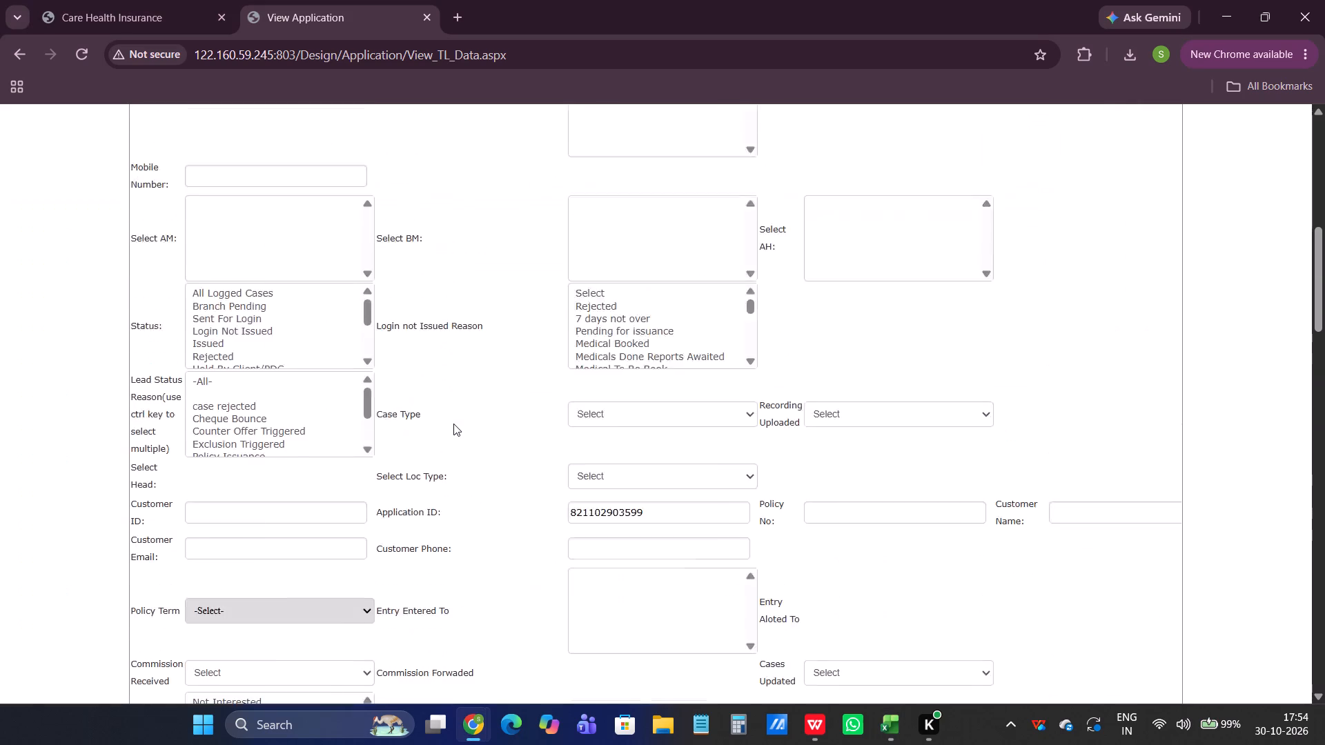
scroll(453, 424, up, 2)
scroll(453, 424, down, 4)
double_click(617, 340)
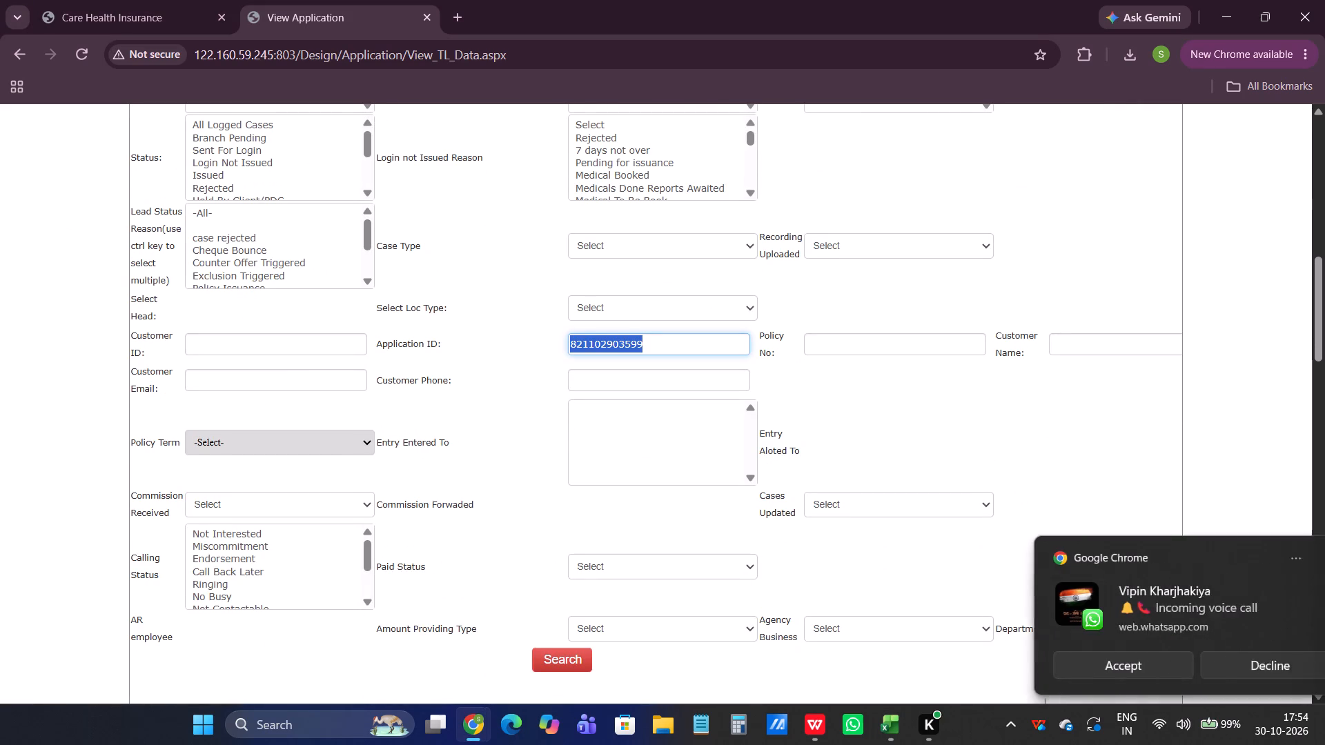
key(ctrl+v)
scroll(513, 406, down, 1)
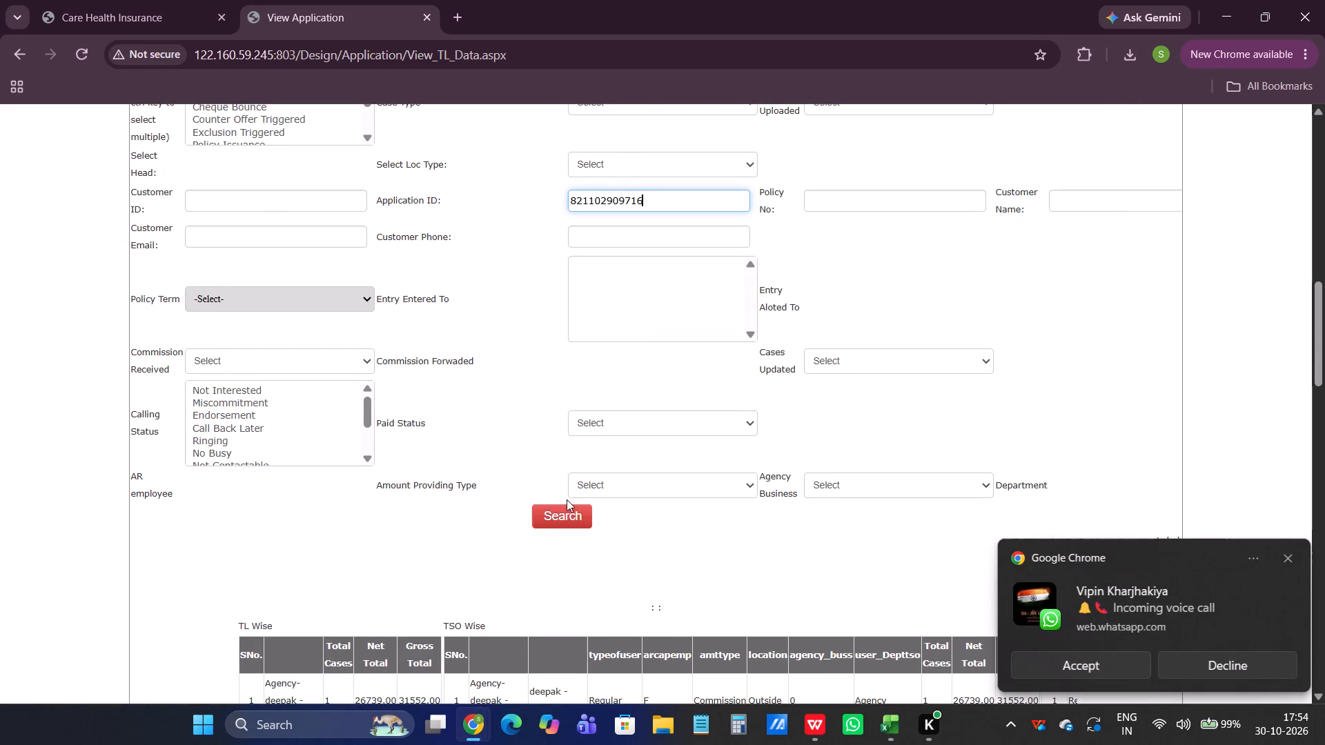
click(562, 505)
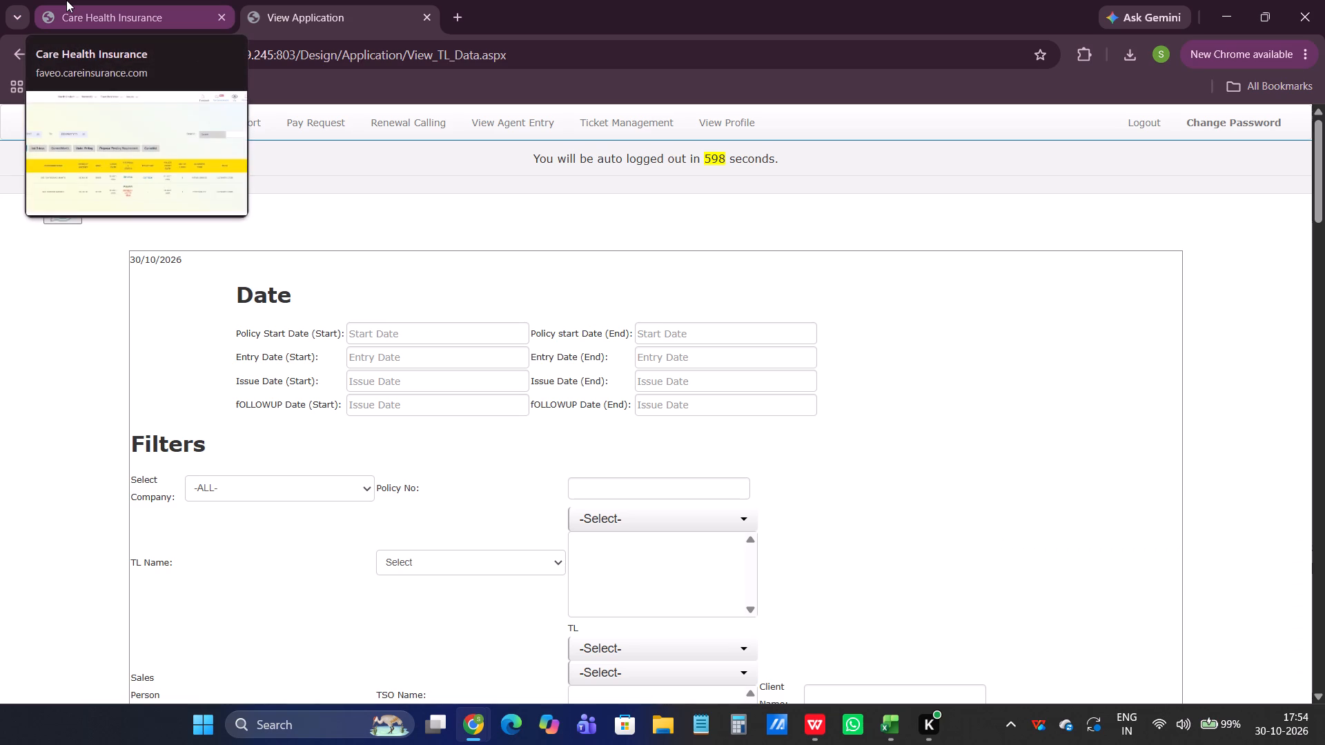
scroll(60, 49, down, 4)
scroll(399, 361, down, 12)
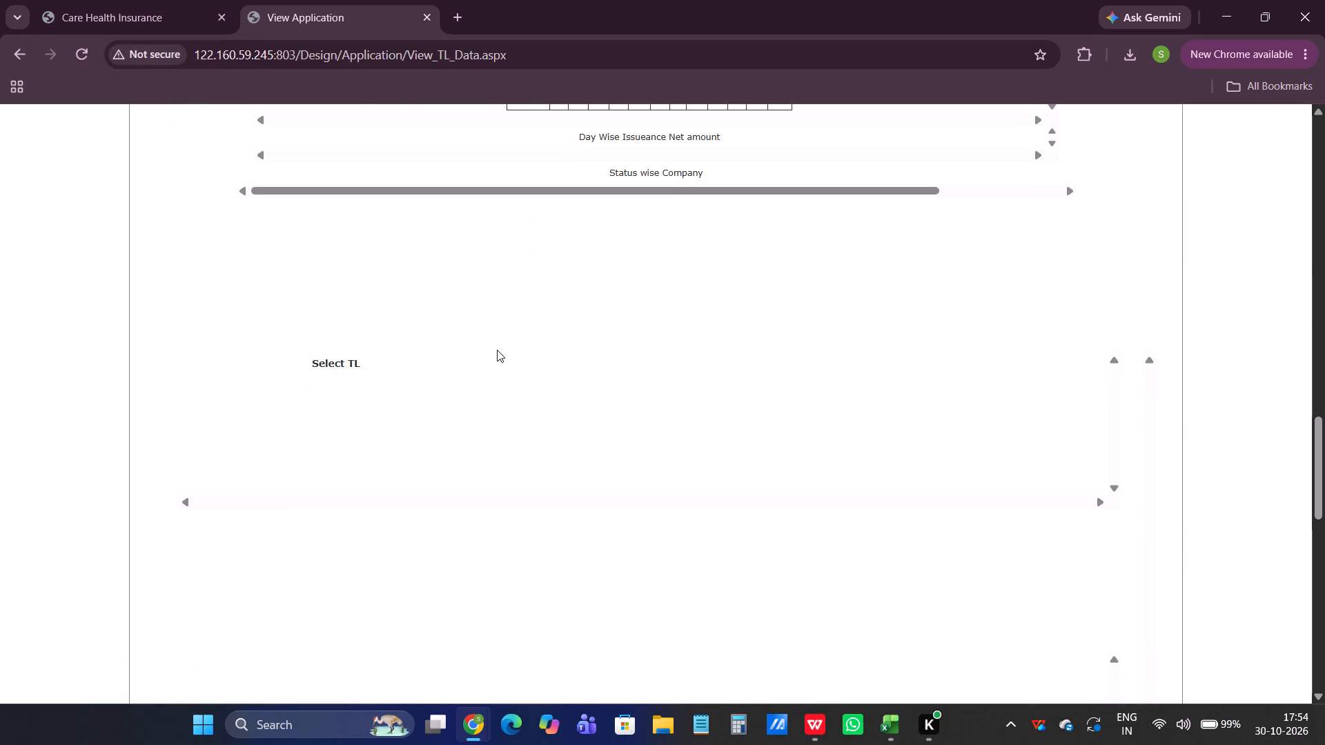
scroll(506, 357, down, 6)
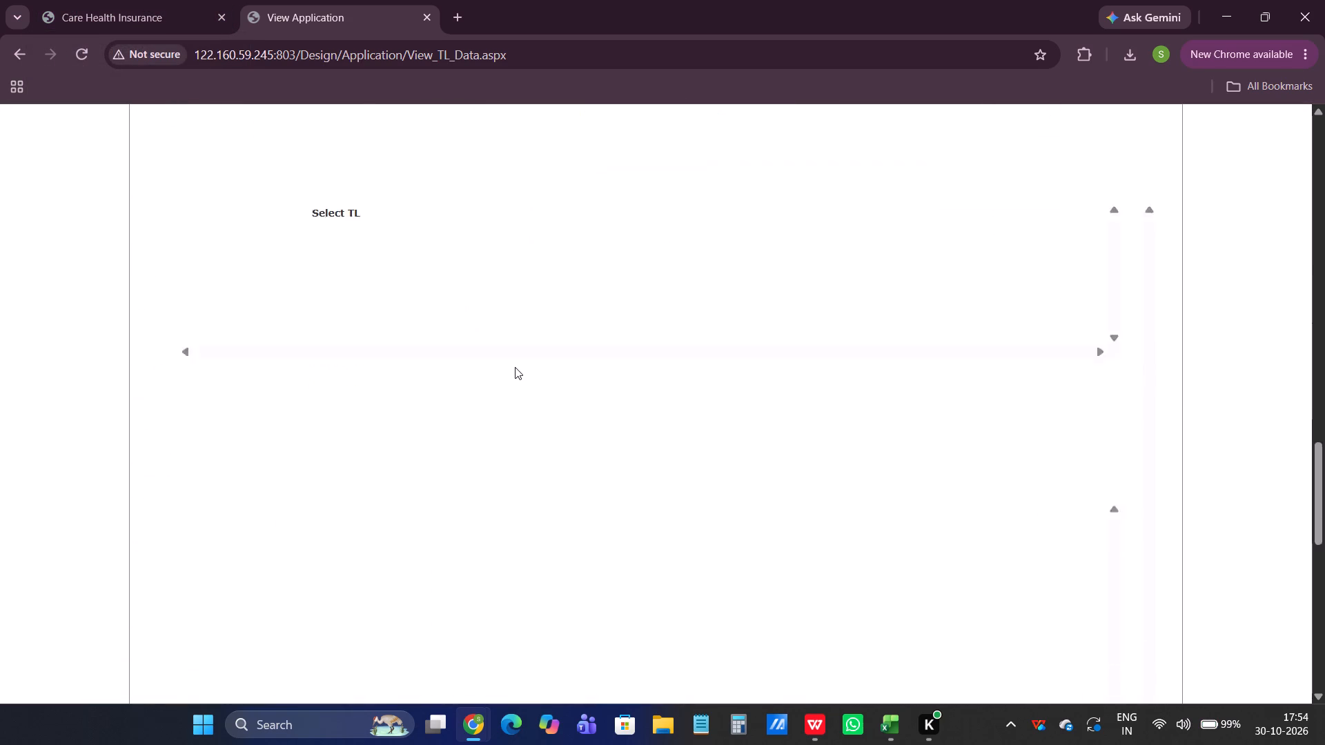
scroll(515, 367, down, 8)
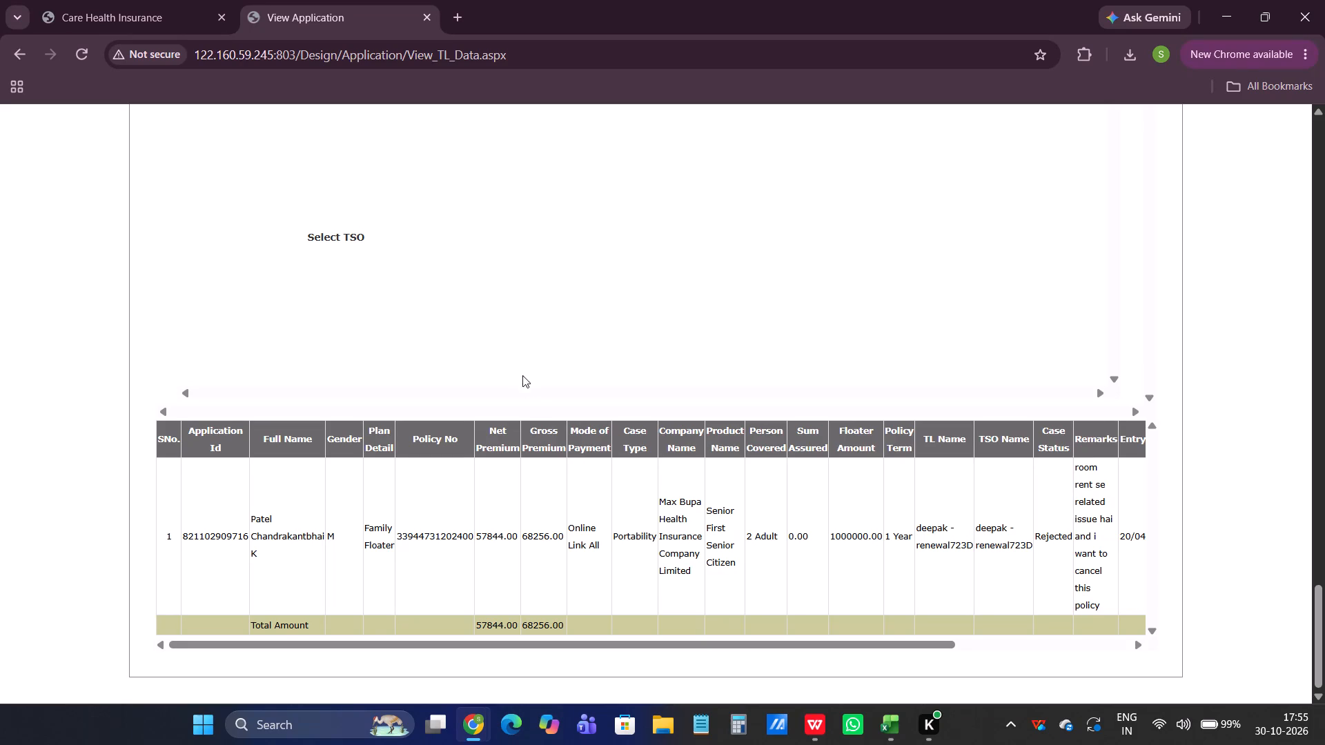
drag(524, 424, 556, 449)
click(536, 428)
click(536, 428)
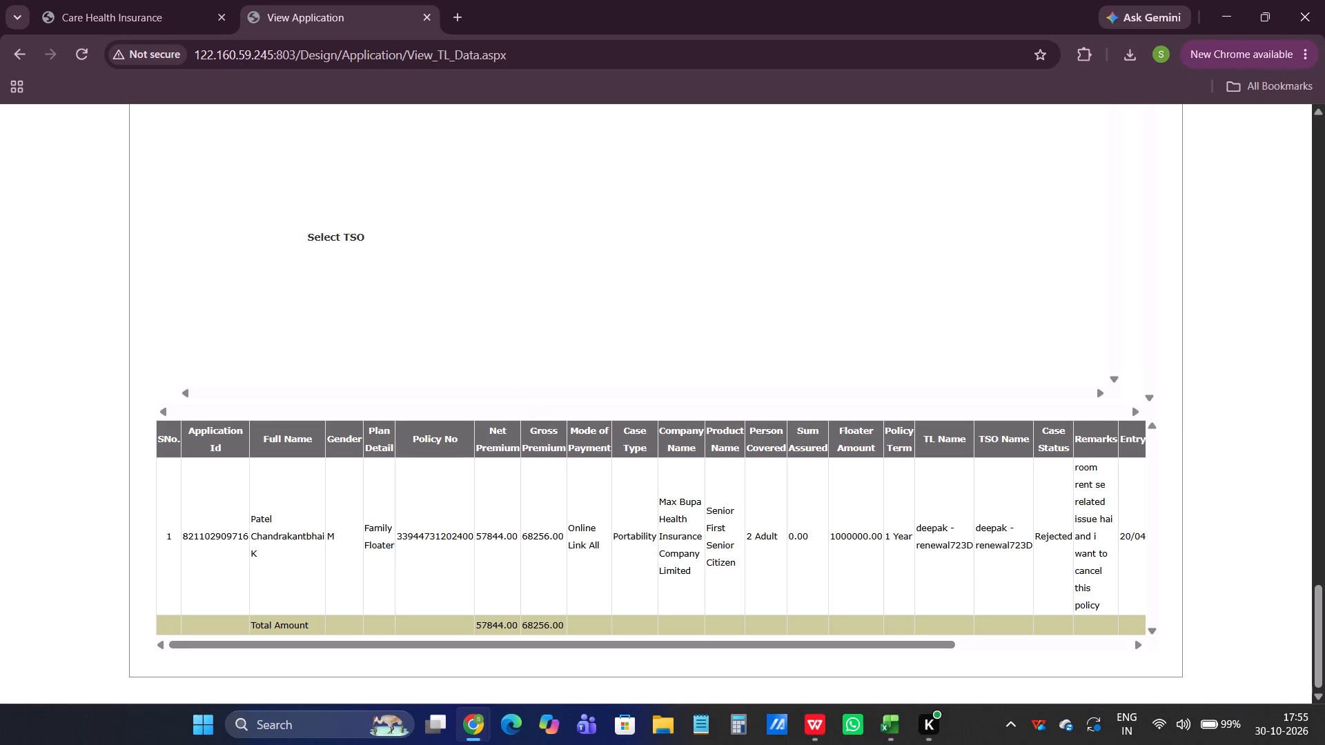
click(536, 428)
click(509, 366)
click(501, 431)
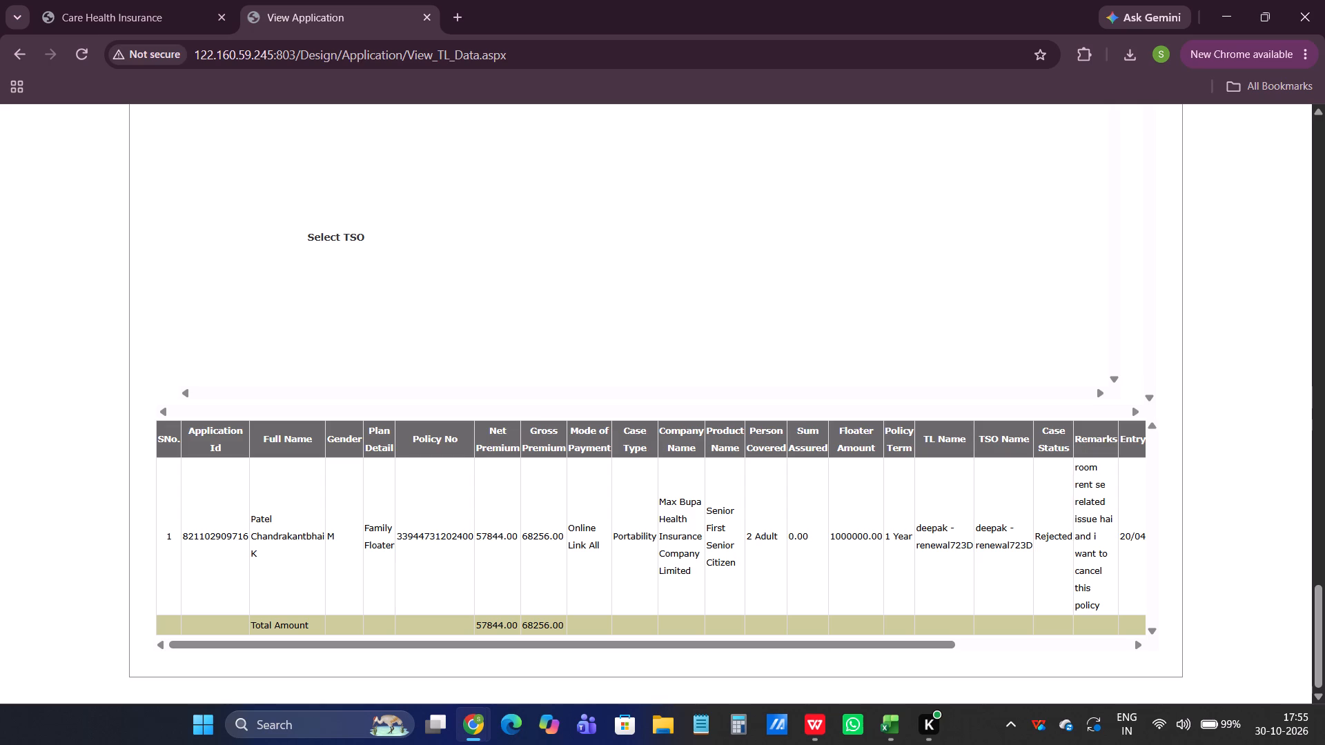
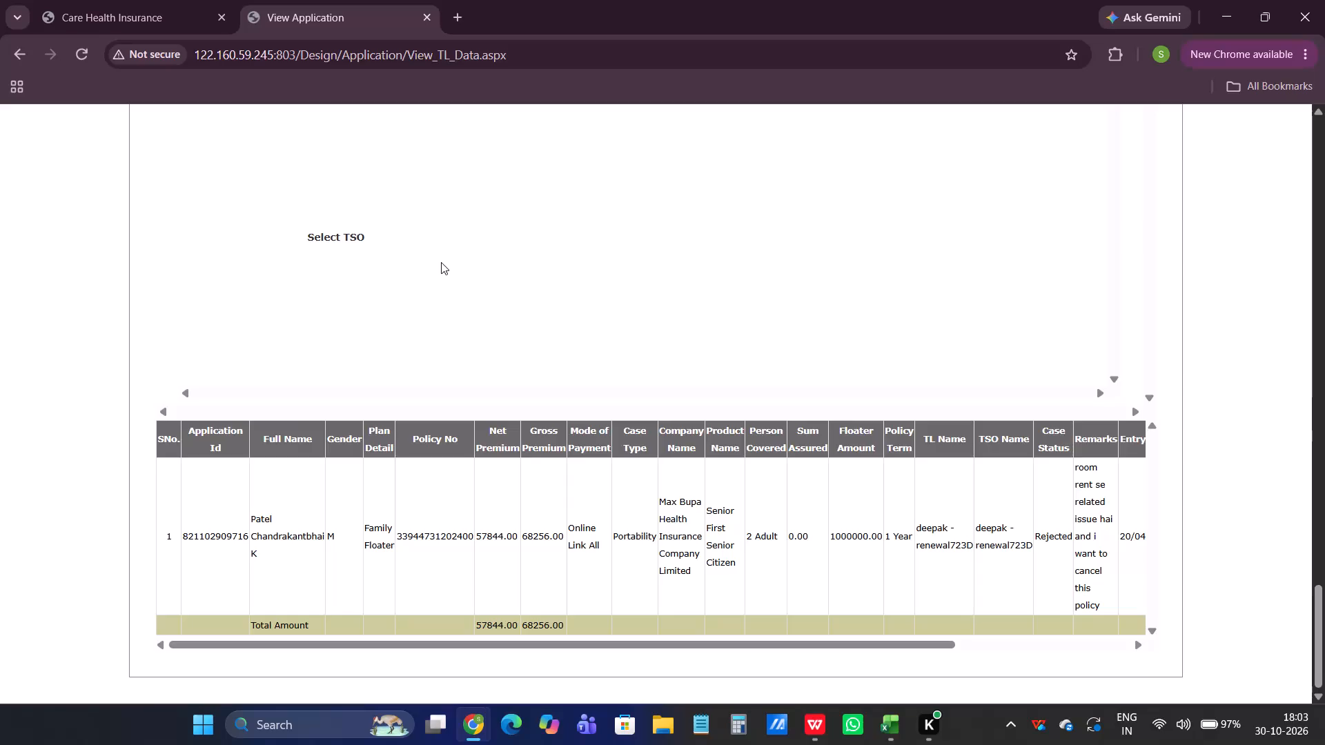
Rerun the portal search for the row 41 Application ID and check the resulting entry's case status and remarks.
scroll(441, 262, up, 3)
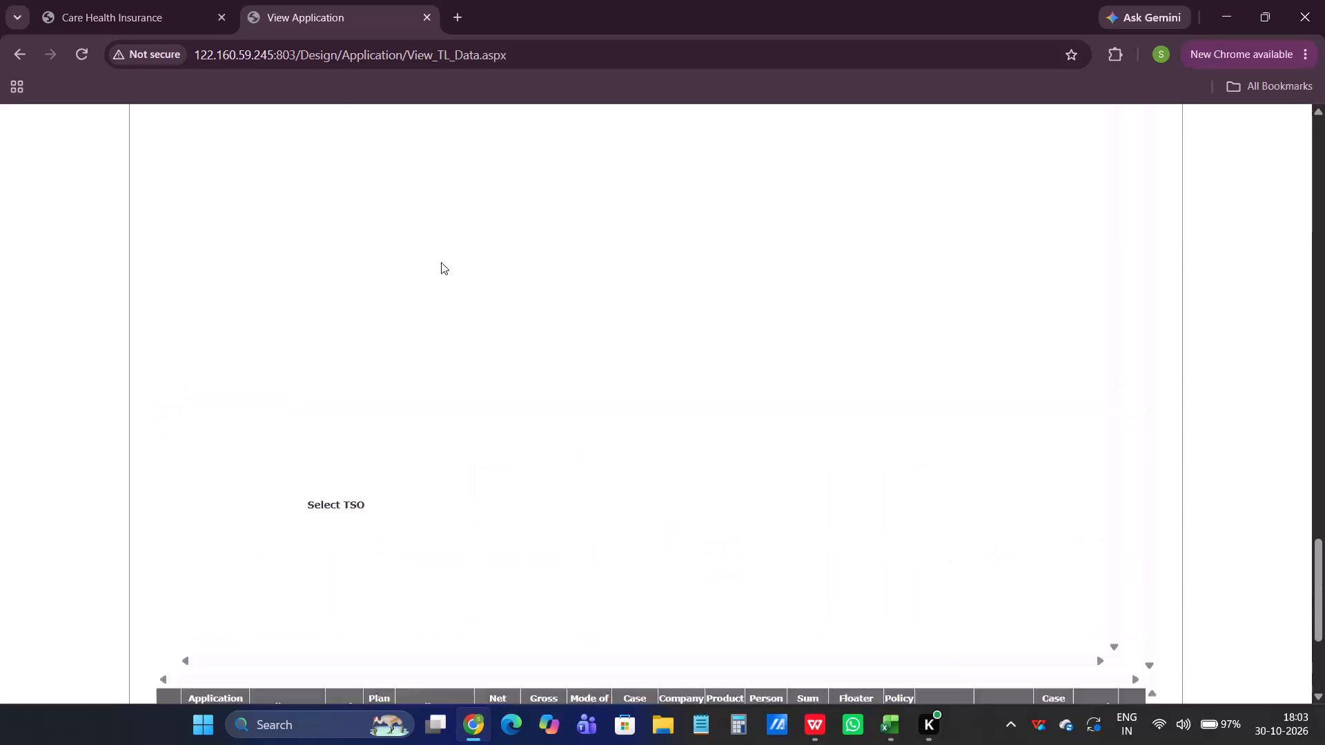
scroll(441, 262, up, 5)
scroll(441, 262, down, 5)
scroll(441, 262, up, 8)
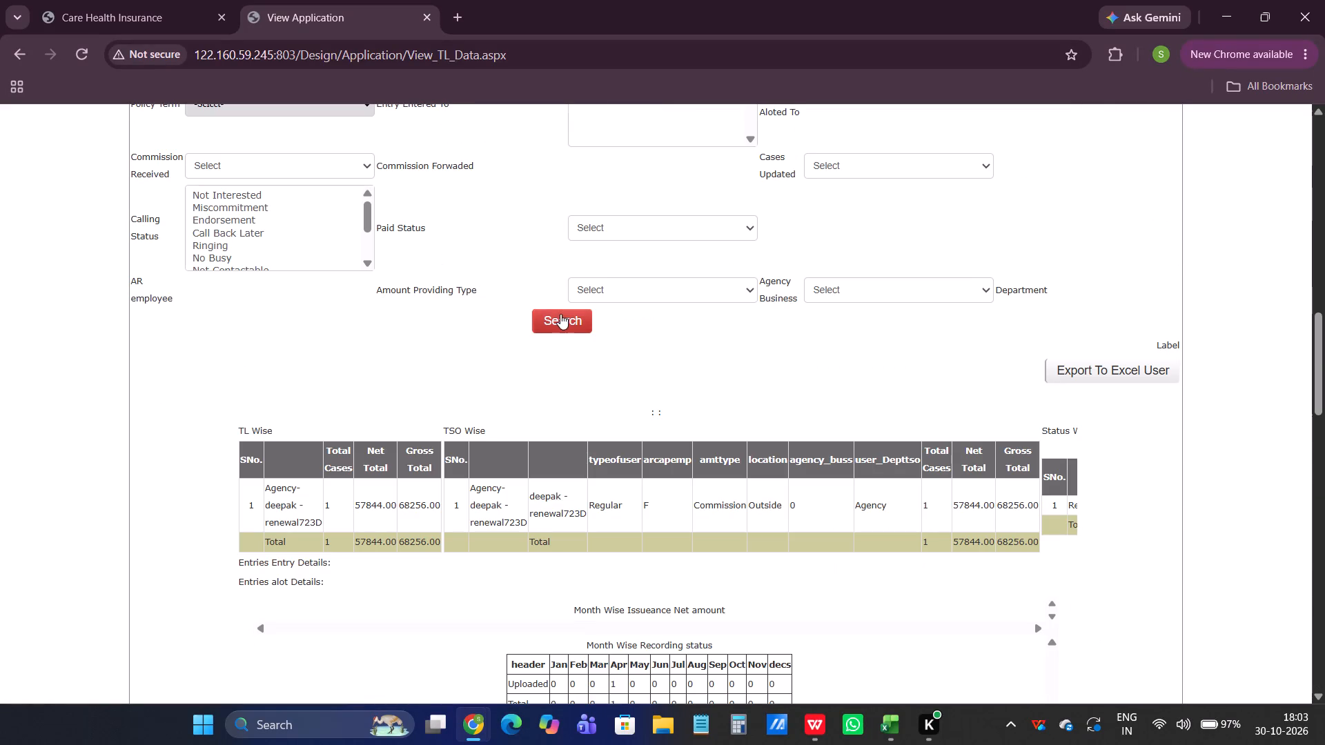
click(560, 314)
scroll(480, 241, down, 4)
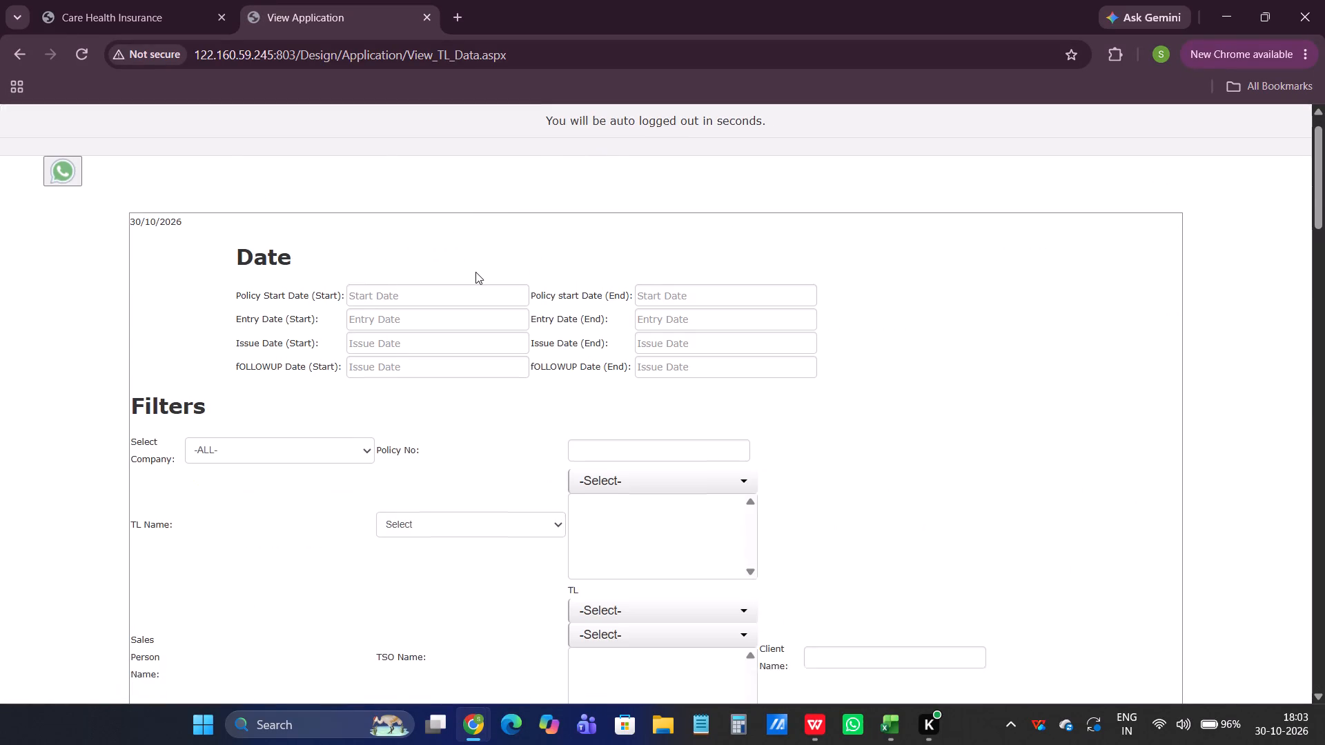
scroll(475, 272, down, 15)
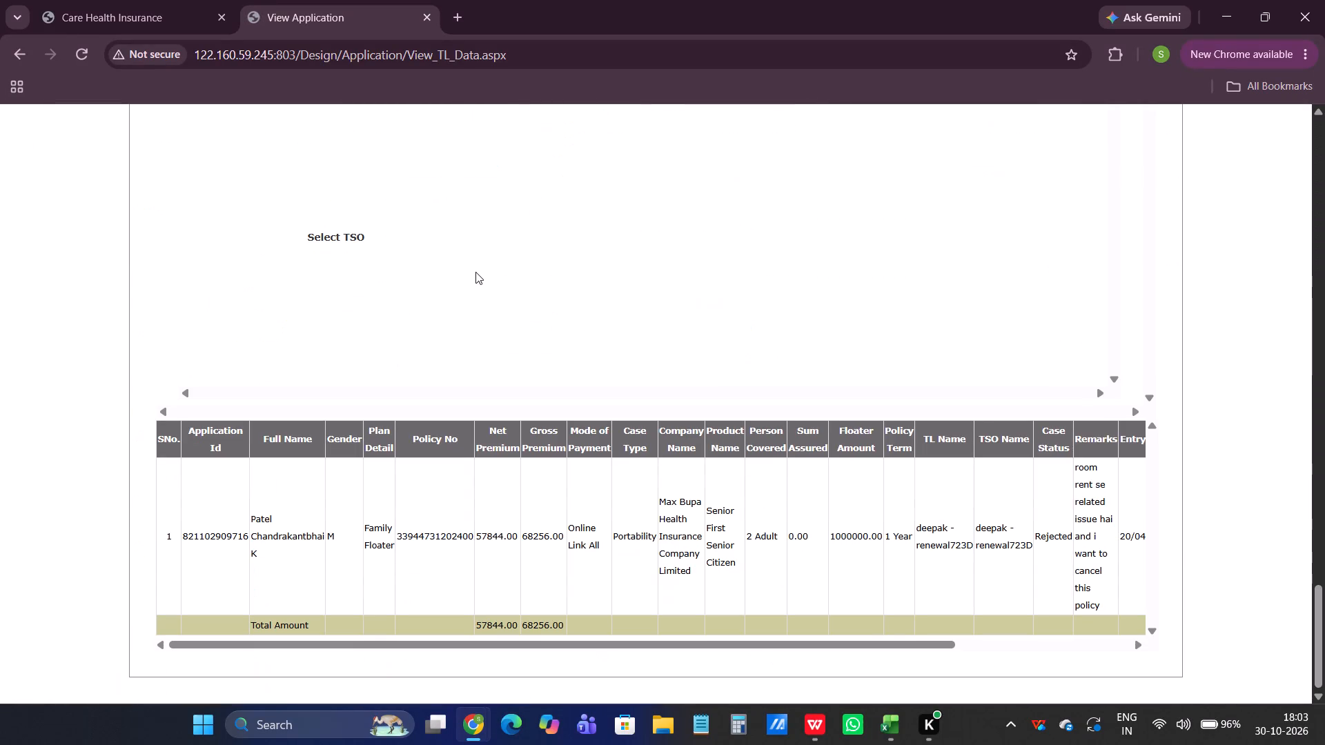
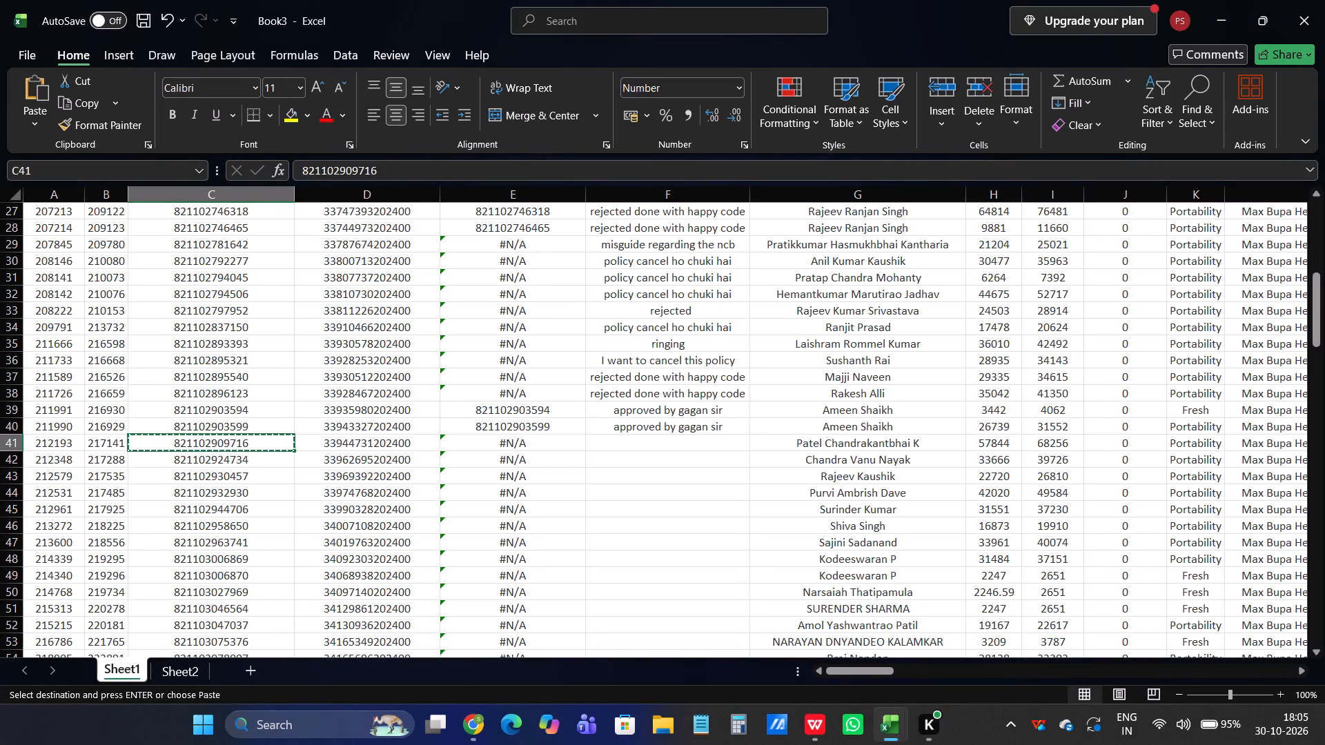
Recheck the portal entry and record "I want to cancel this policy" as row 41's remark in Book3.
key(alt+Tab)
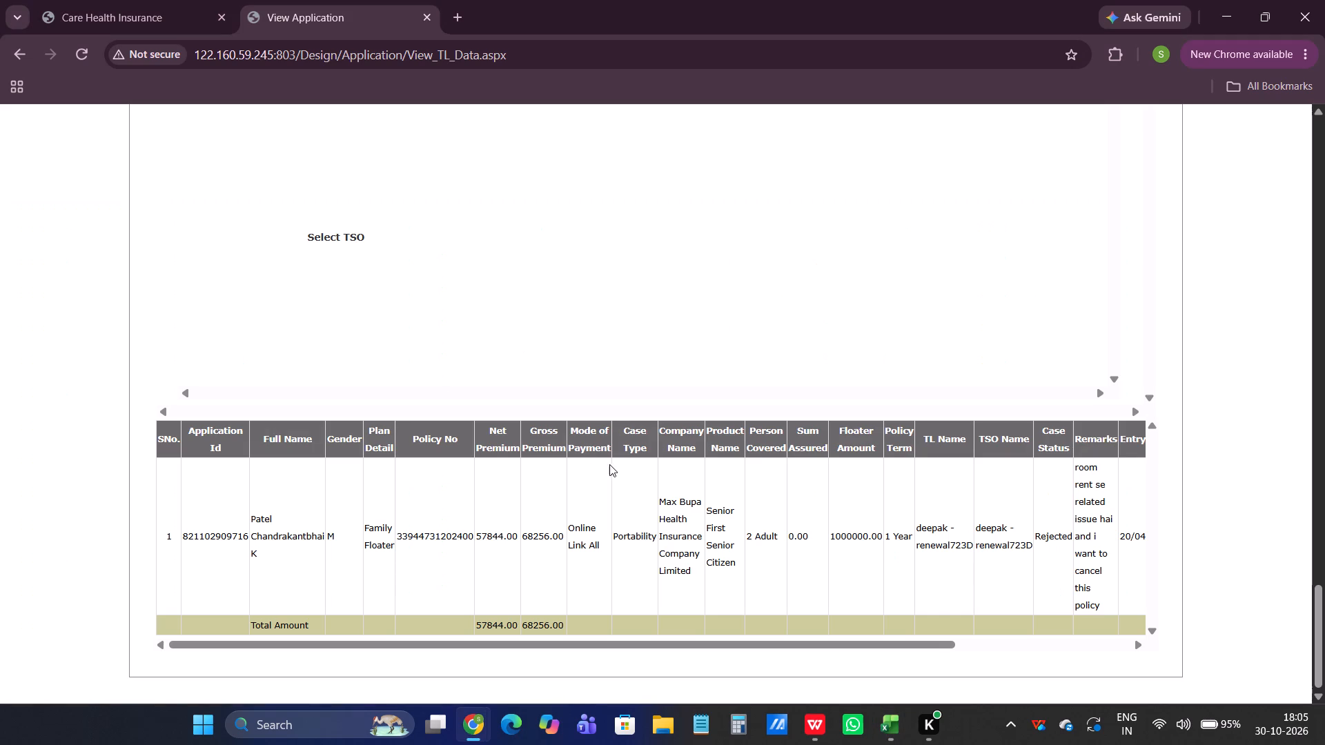
click(621, 459)
key(alt+Tab)
key(Tab)
key(Tab)
key(Tab)
text(i wa)
key(Return)
Search the portal for the Application ID from Book3 row 42 and check the entry's case status and remarks.
key(ctrl+c)
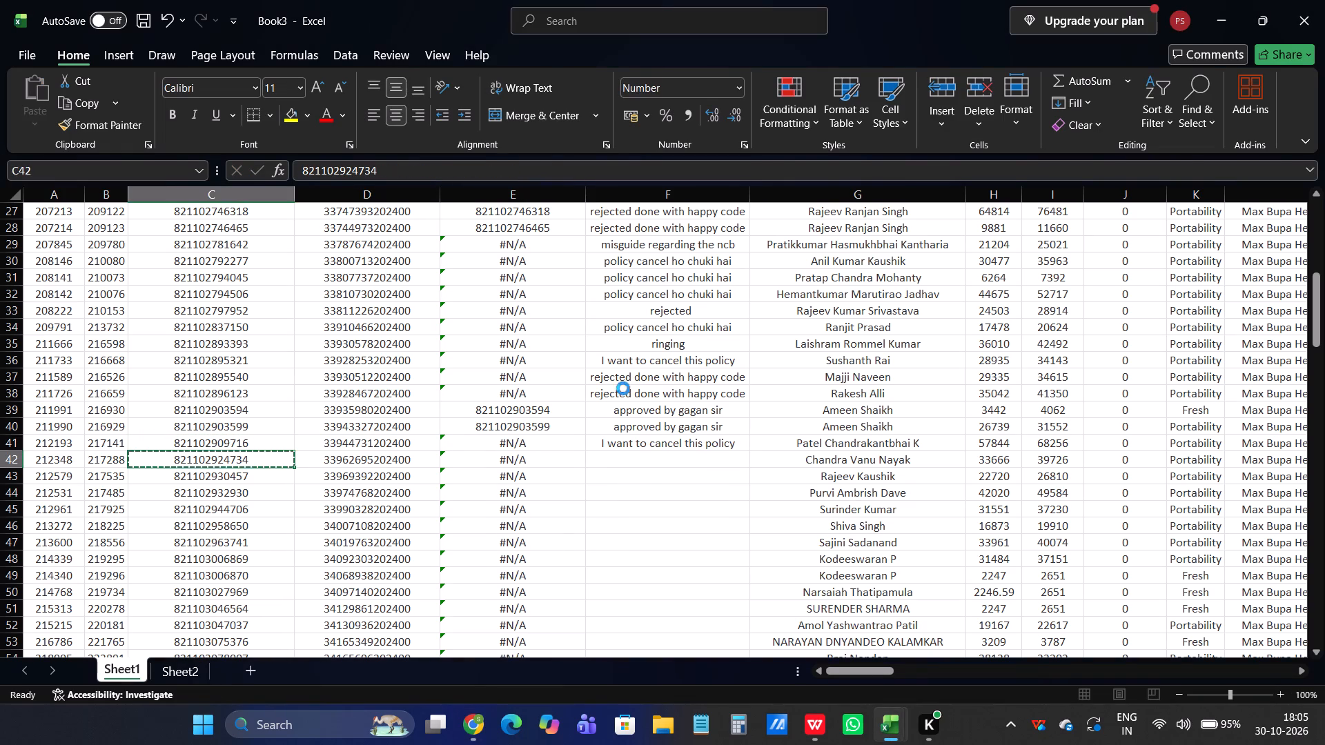
key(alt+Tab)
scroll(623, 388, up, 13)
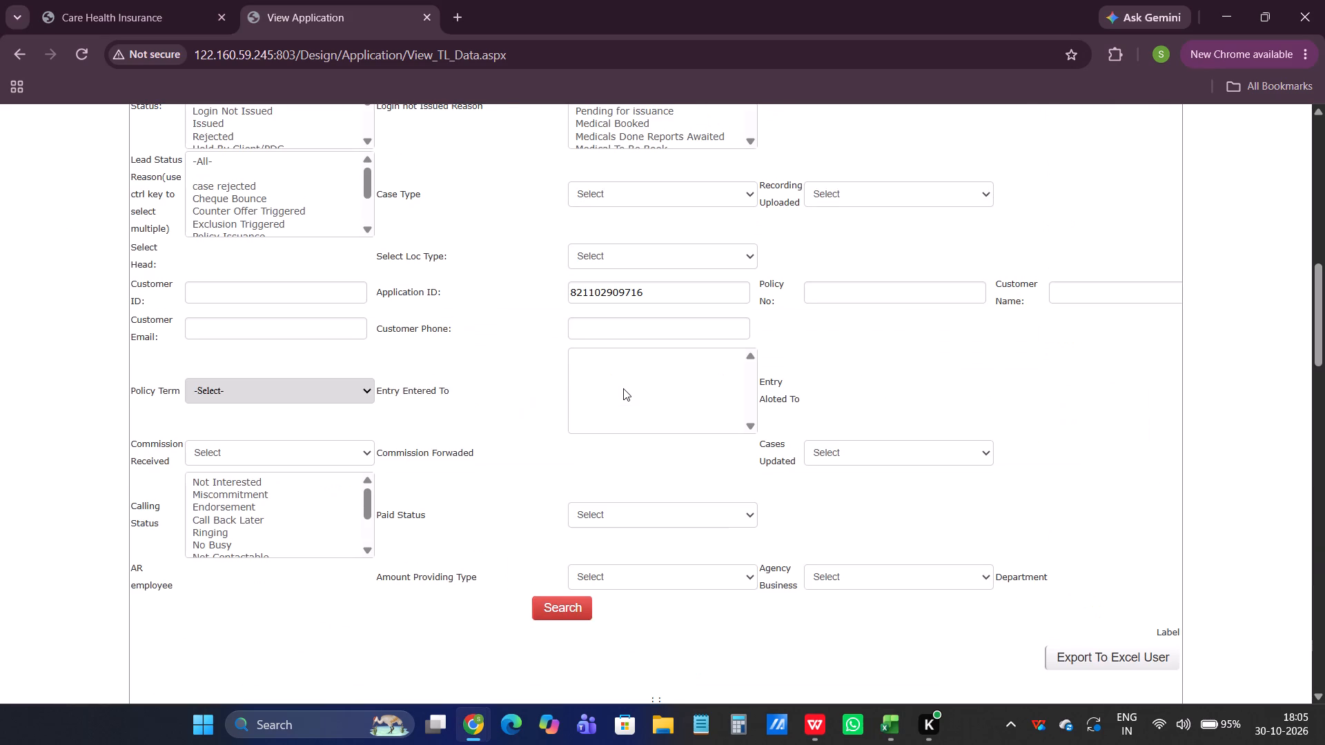
double_click(620, 301)
key(ctrl+v)
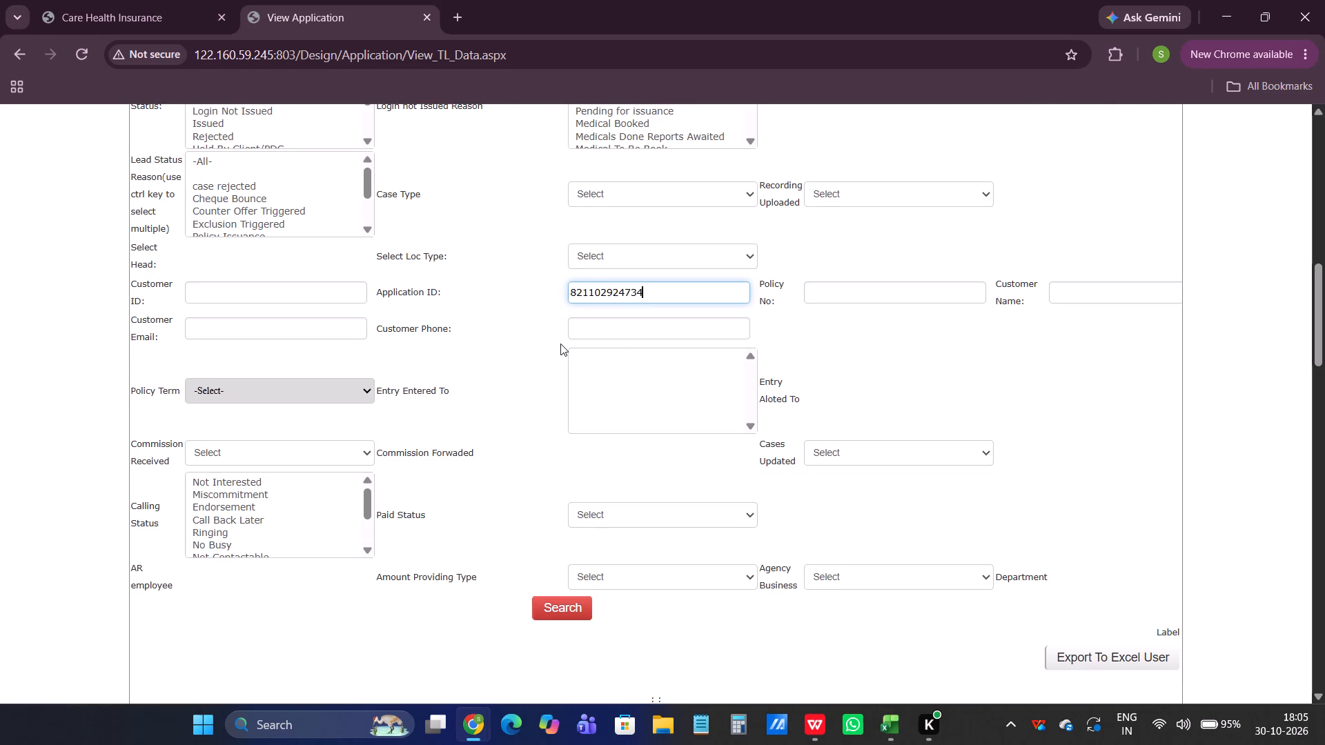
scroll(558, 352, down, 1)
click(563, 460)
scroll(505, 368, down, 17)
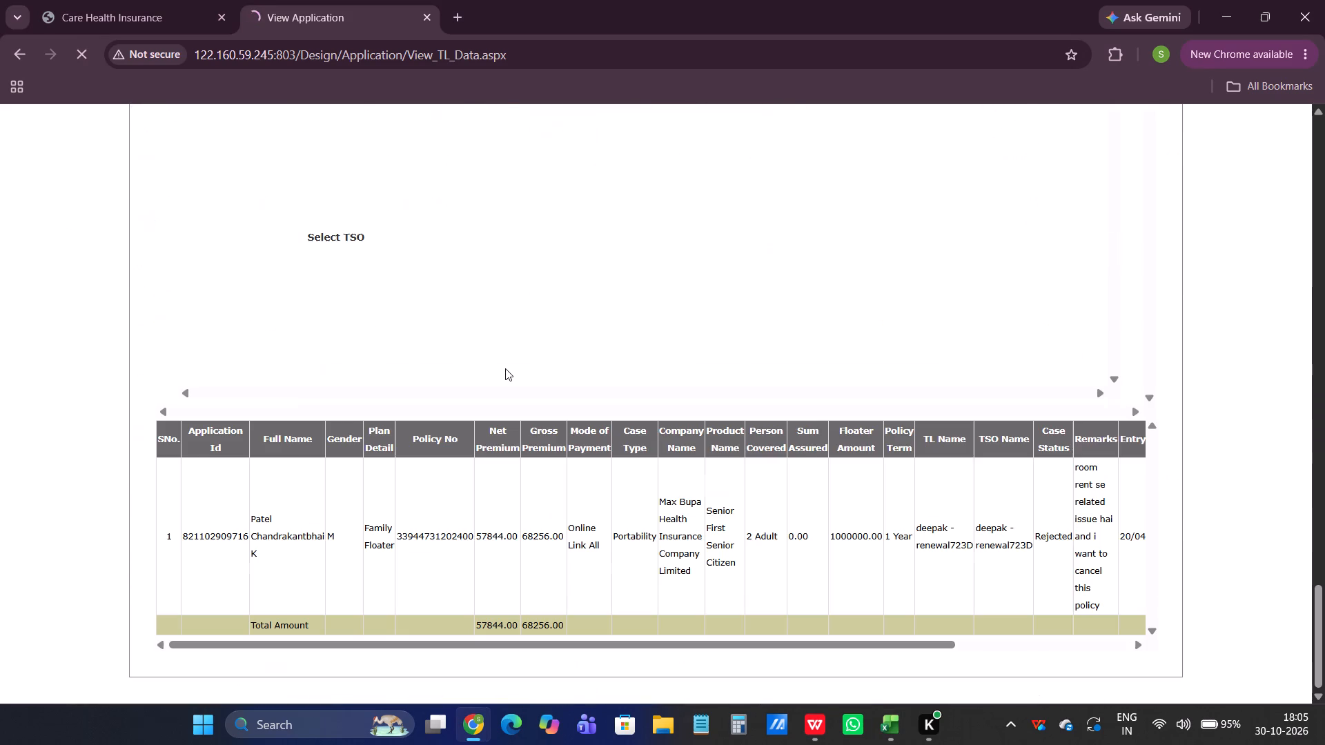
scroll(505, 368, down, 18)
scroll(505, 368, down, 19)
scroll(504, 374, down, 6)
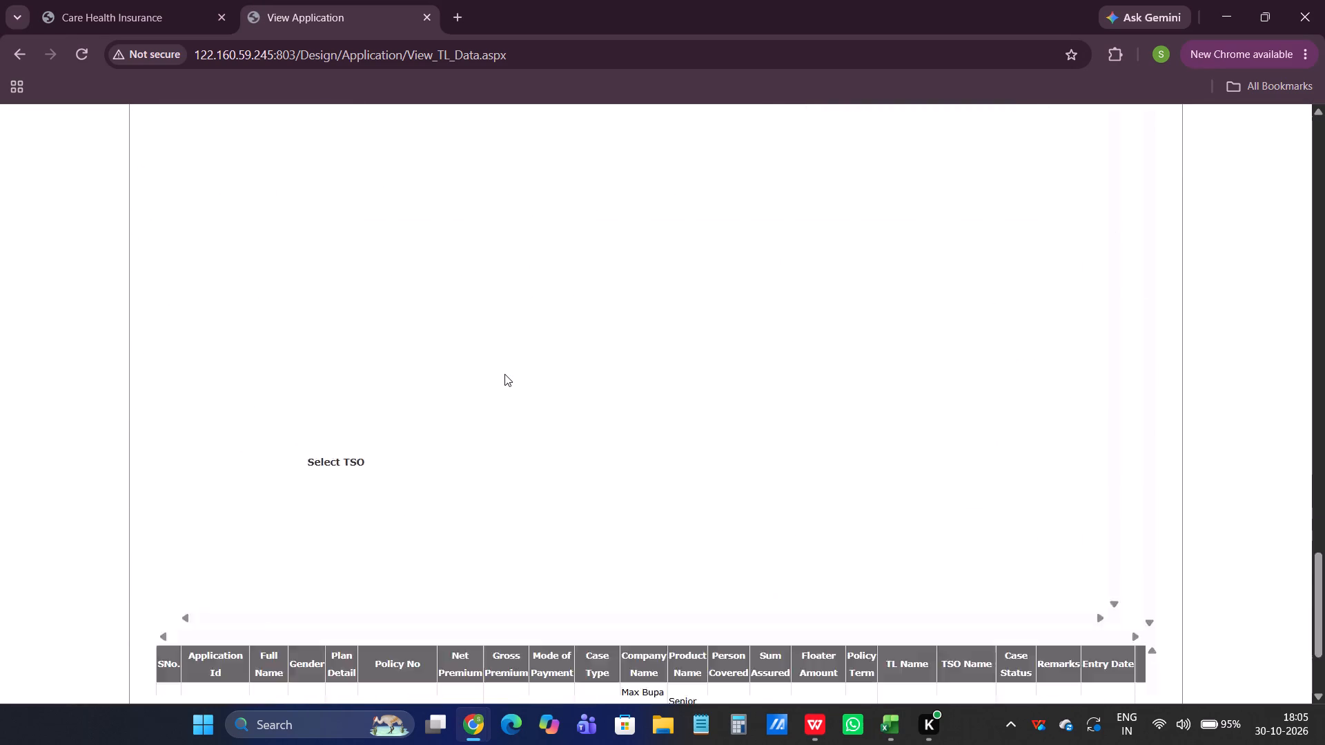
scroll(504, 374, down, 4)
key(Tab)
Record "rejected done with happy code" in the remarks column for row 42 of Book3.
key(alt+Tab)
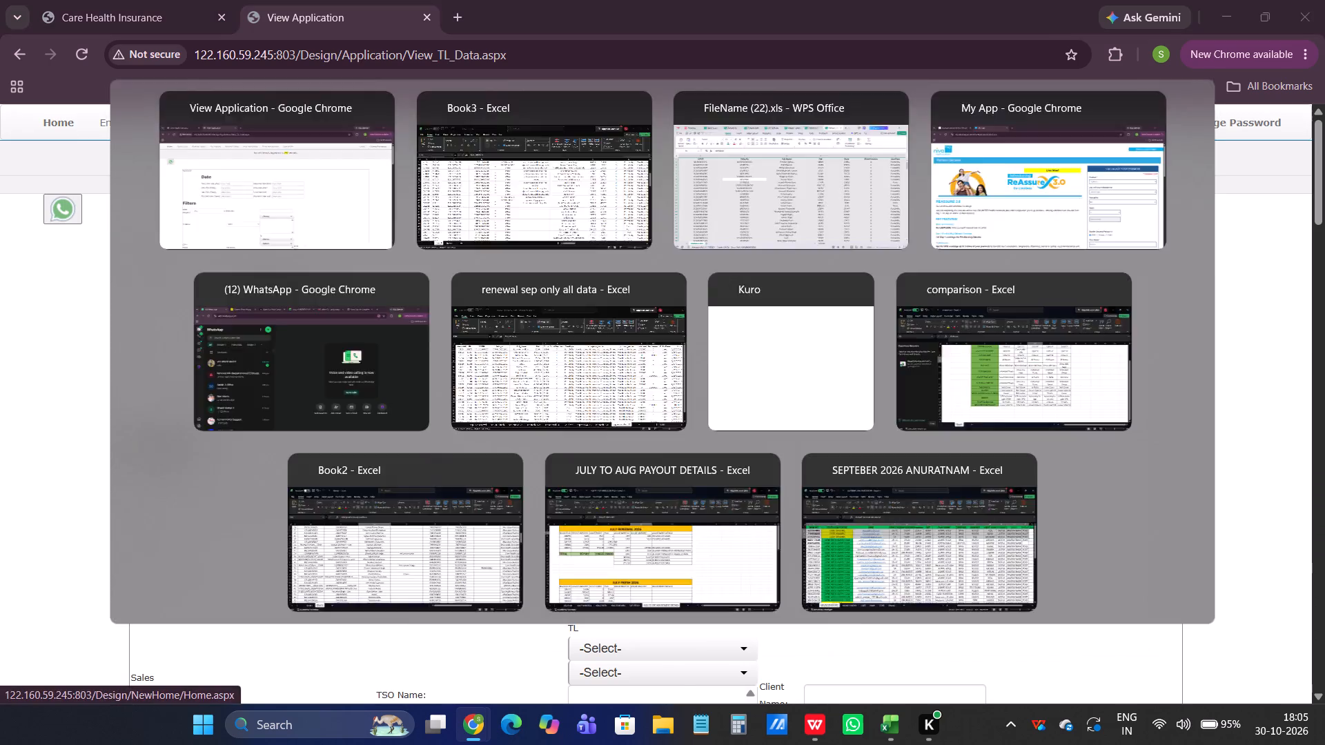
key(Tab)
key(Tab)
key(Tab)
text(re)
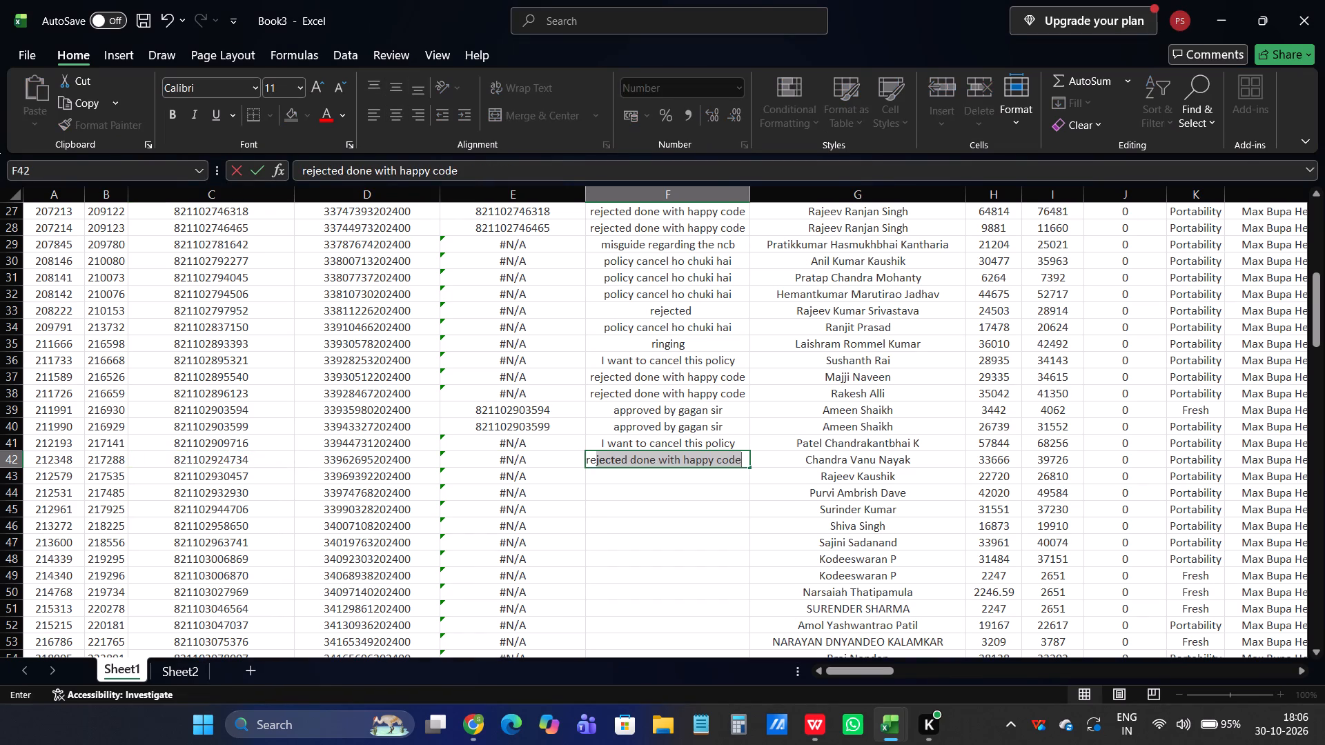
key(Return)
Search the portal for the Application ID from Book3 row 43 and check the entry's case status and remarks.
key(ctrl+c)
key(alt+Tab)
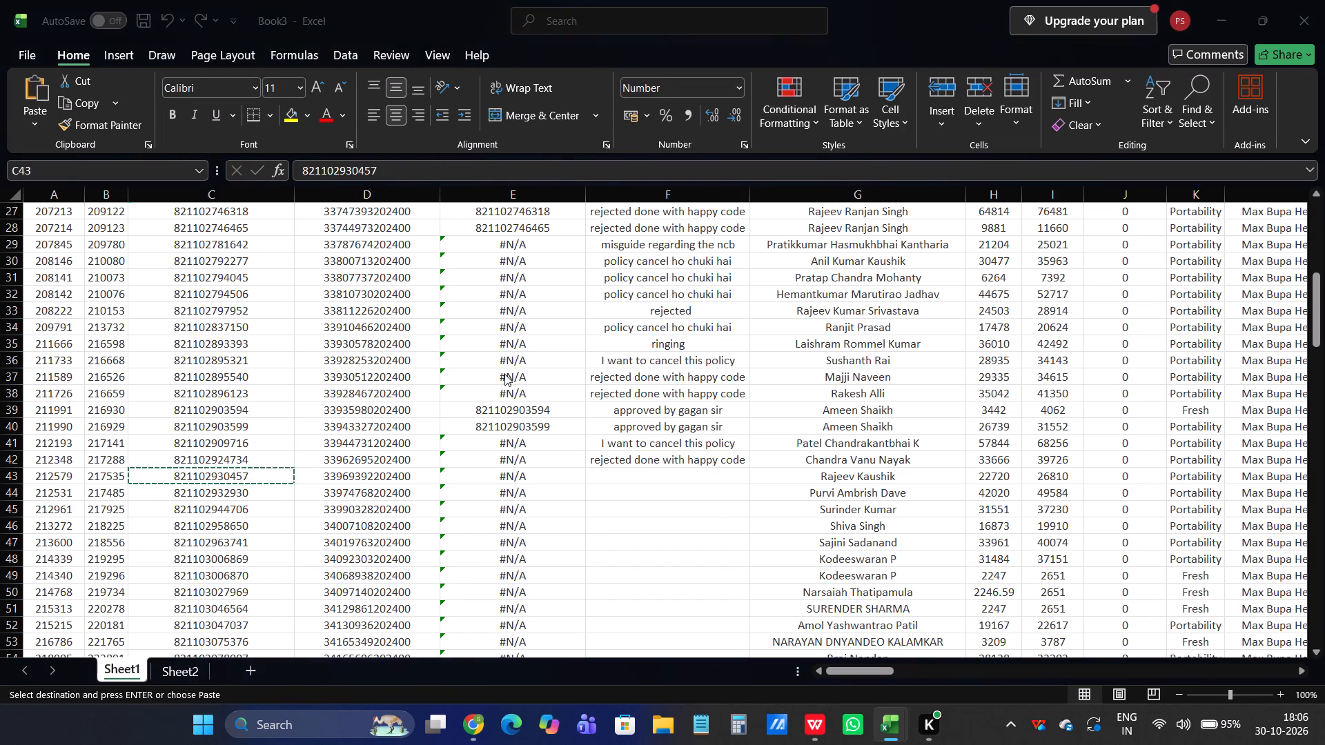
scroll(504, 355, down, 5)
double_click(588, 410)
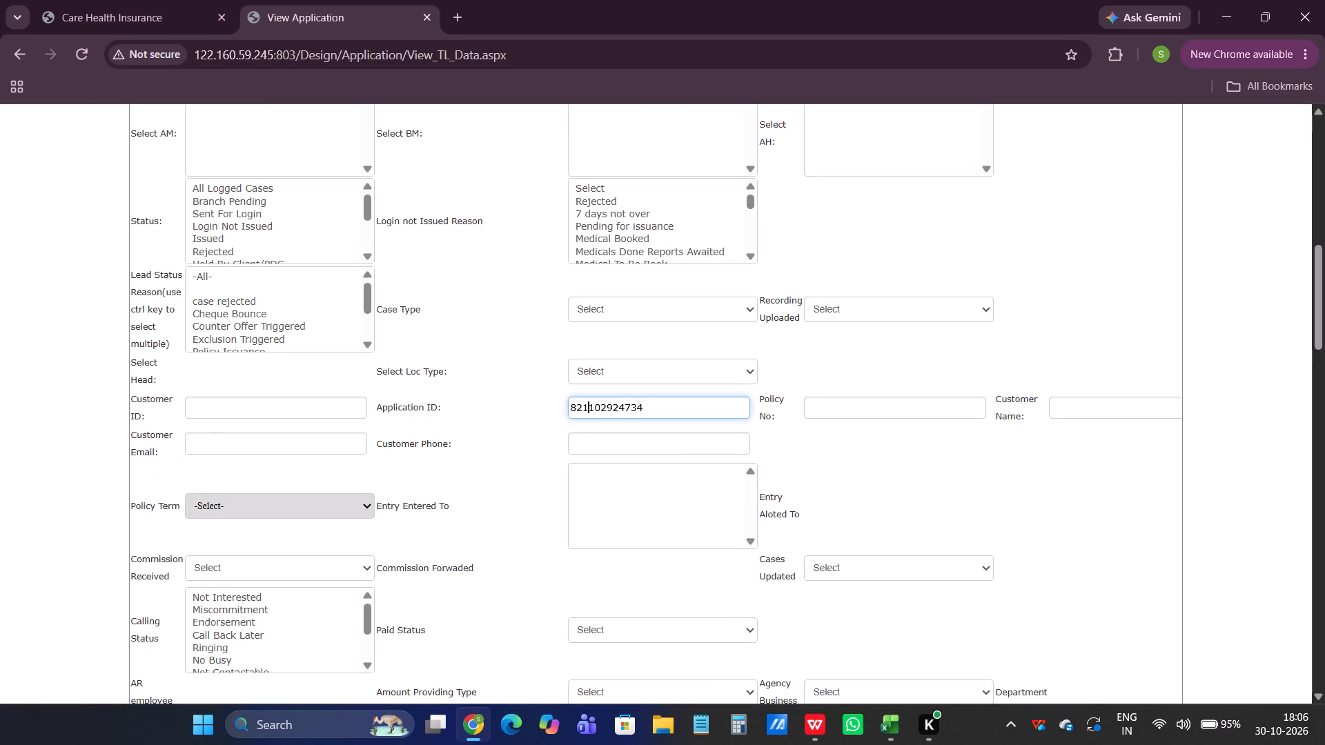
key(ctrl+v)
scroll(499, 424, down, 2)
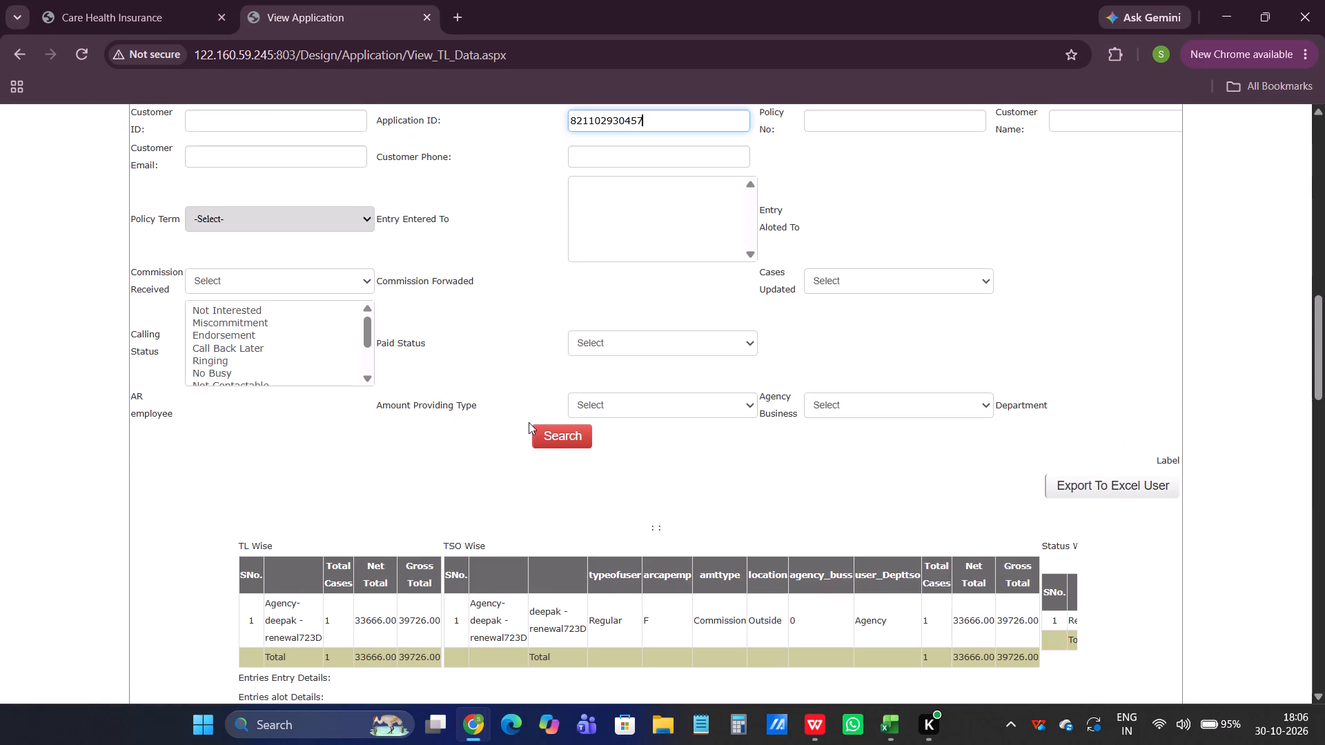
click(544, 437)
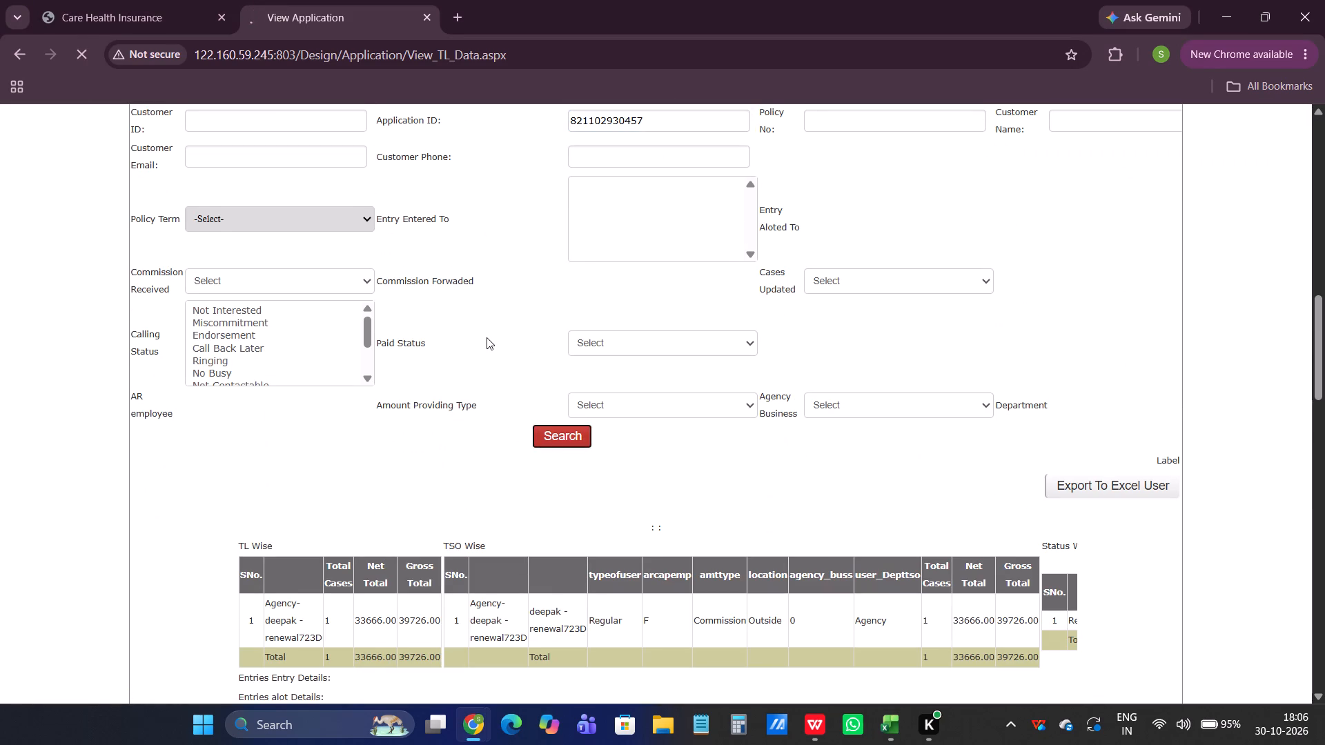
scroll(487, 337, down, 20)
scroll(487, 337, down, 20)
scroll(487, 337, down, 1)
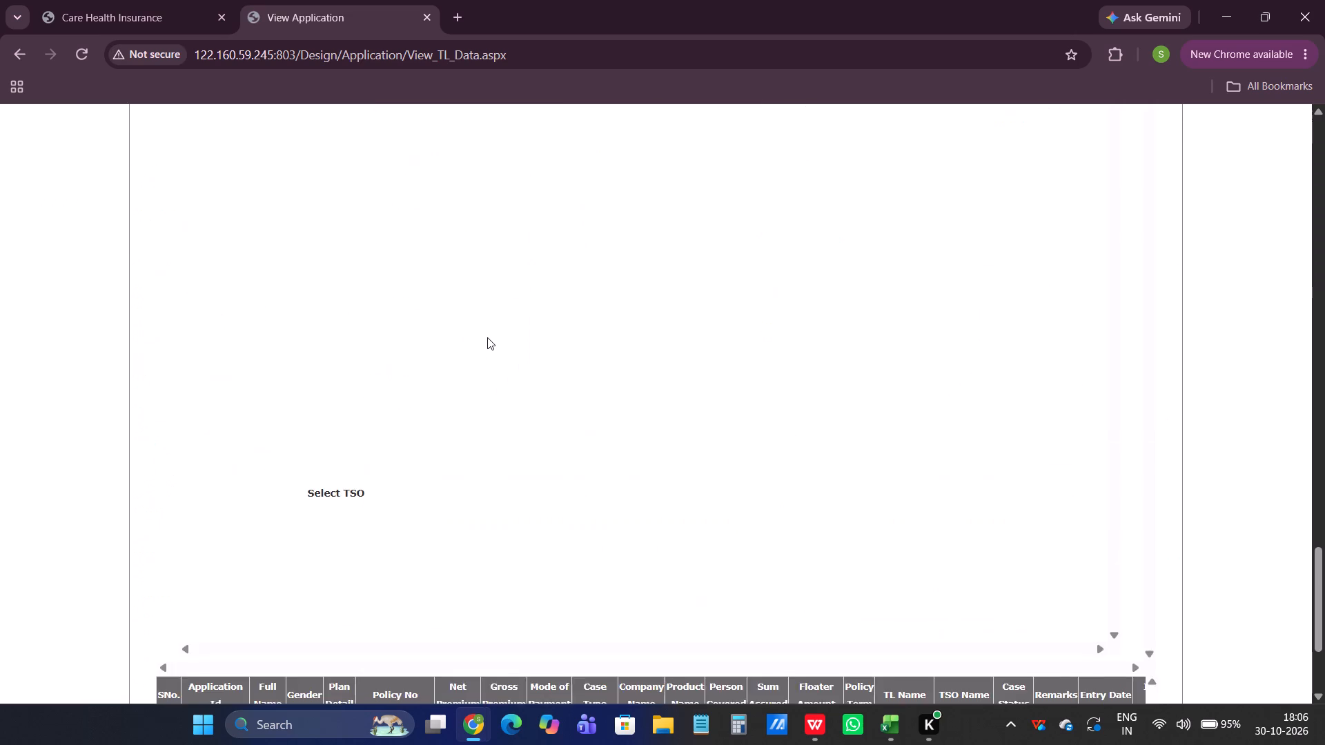
scroll(487, 337, down, 4)
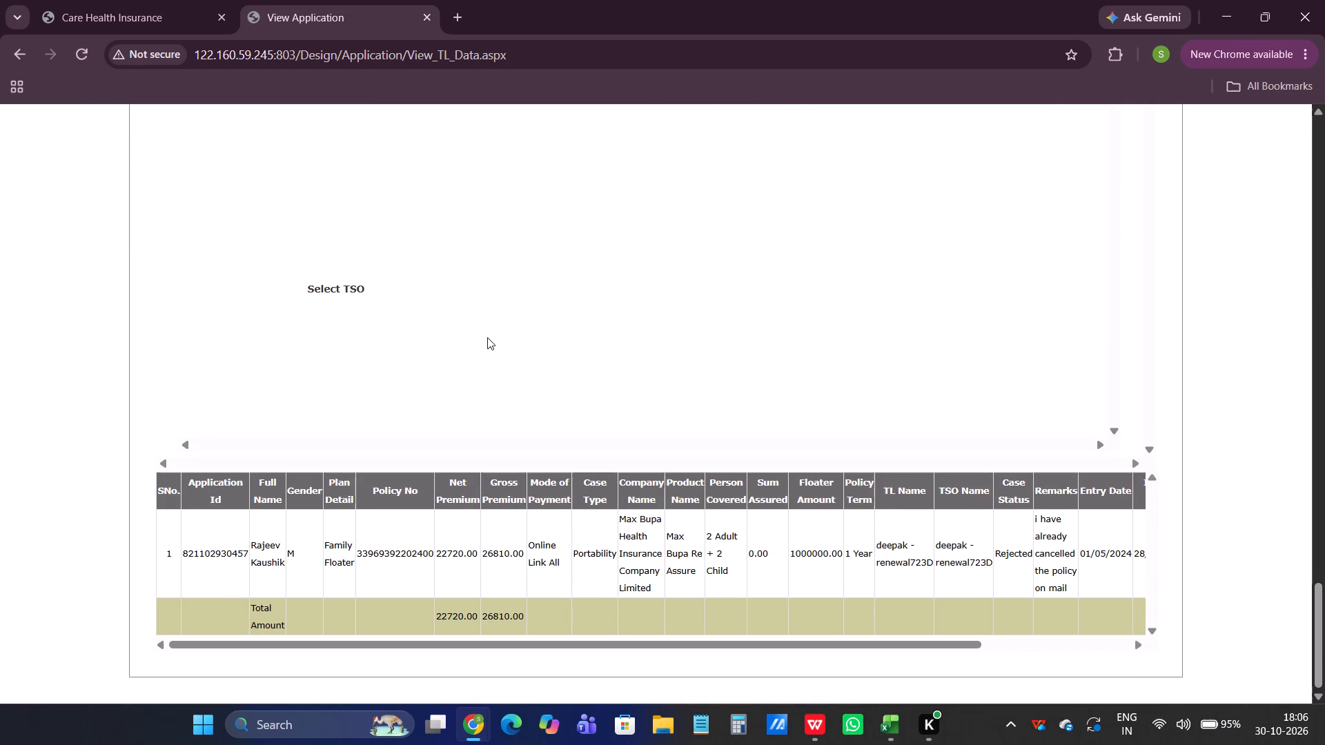
Record "policy cancel ho chuki hai" in the remarks column for row 43 of Book3.
key(alt+Tab)
key(Tab)
key(Tab)
key(Tab)
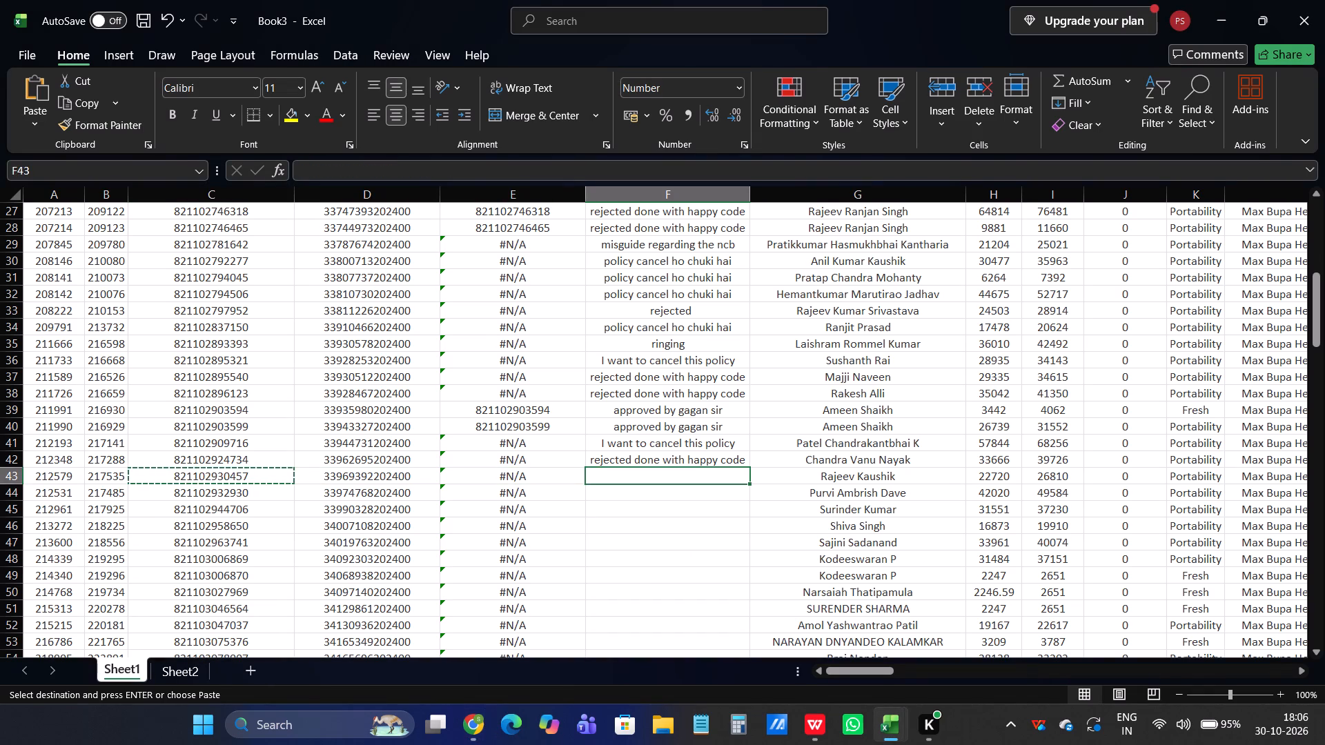
text(i)
key(space)
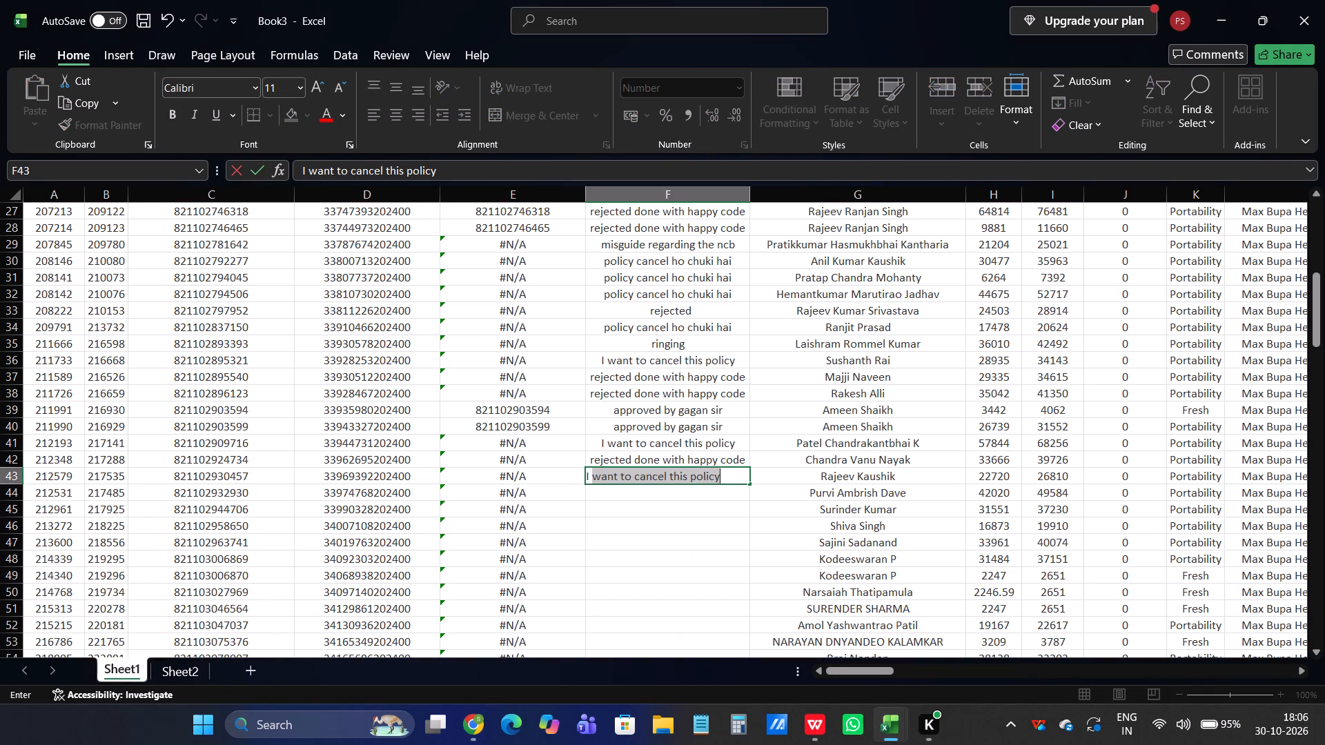
key(BackSpace)
key(BackSpace)
key(BackSpace)
key(BackSpace)
key(BackSpace)
key(BackSpace)
key(BackSpace)
key(BackSpace)
key(BackSpace)
key(BackSpace)
key(BackSpace)
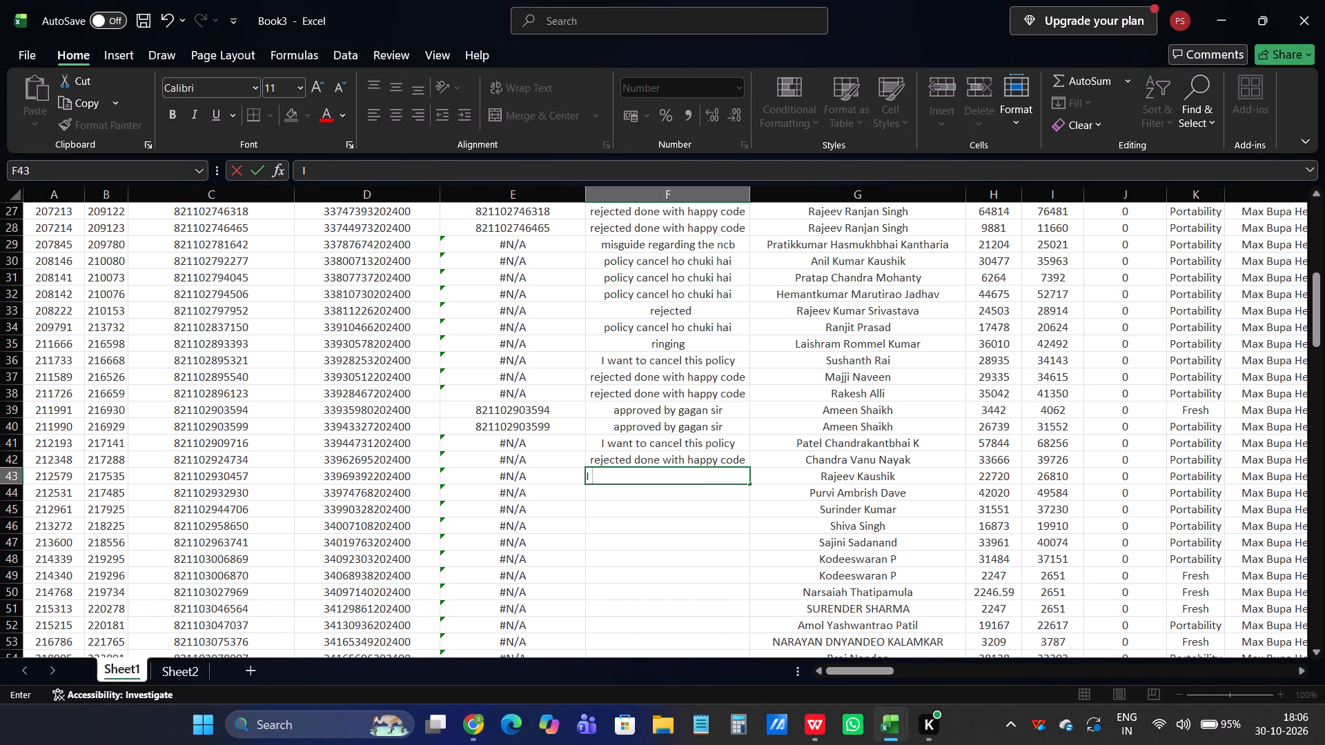
text(pol)
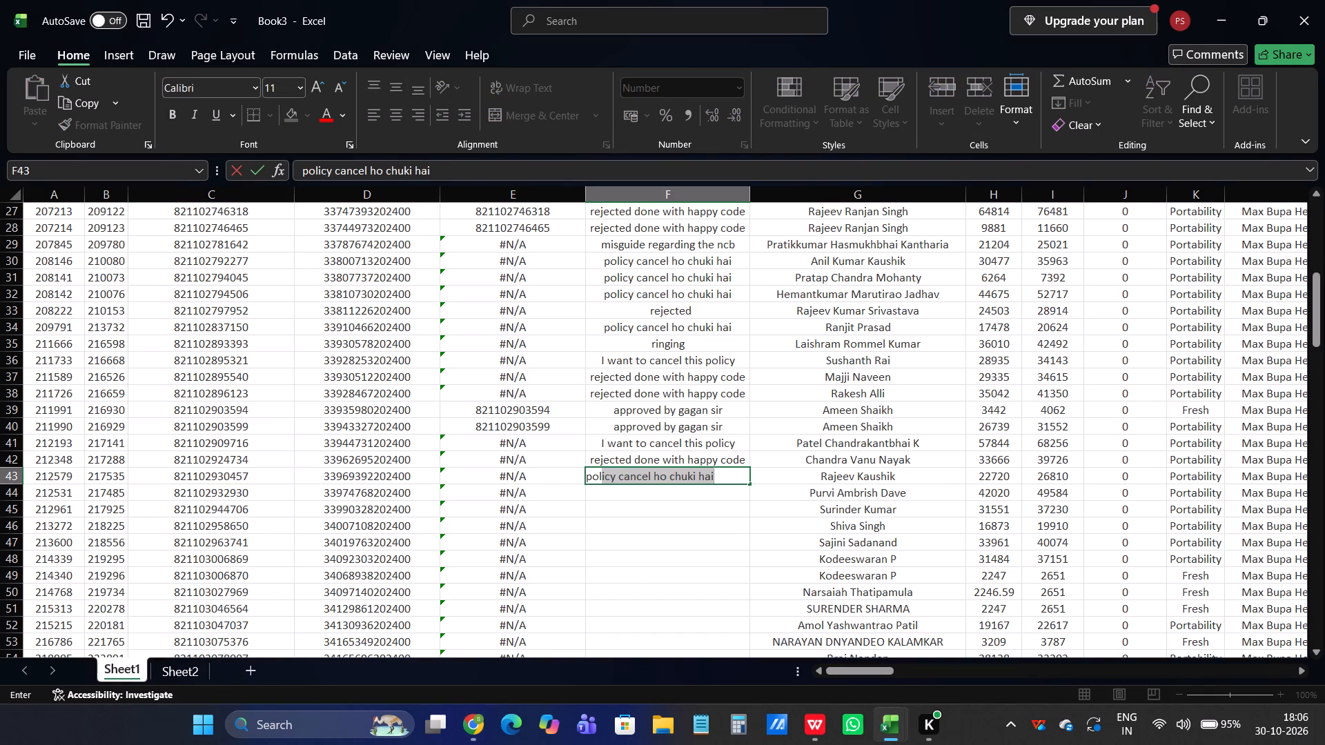
key(Return)
Search the portal for the Application ID from Book3 row 44 and check the entry's case status and remarks.
key(ctrl+c)
key(alt+Tab)
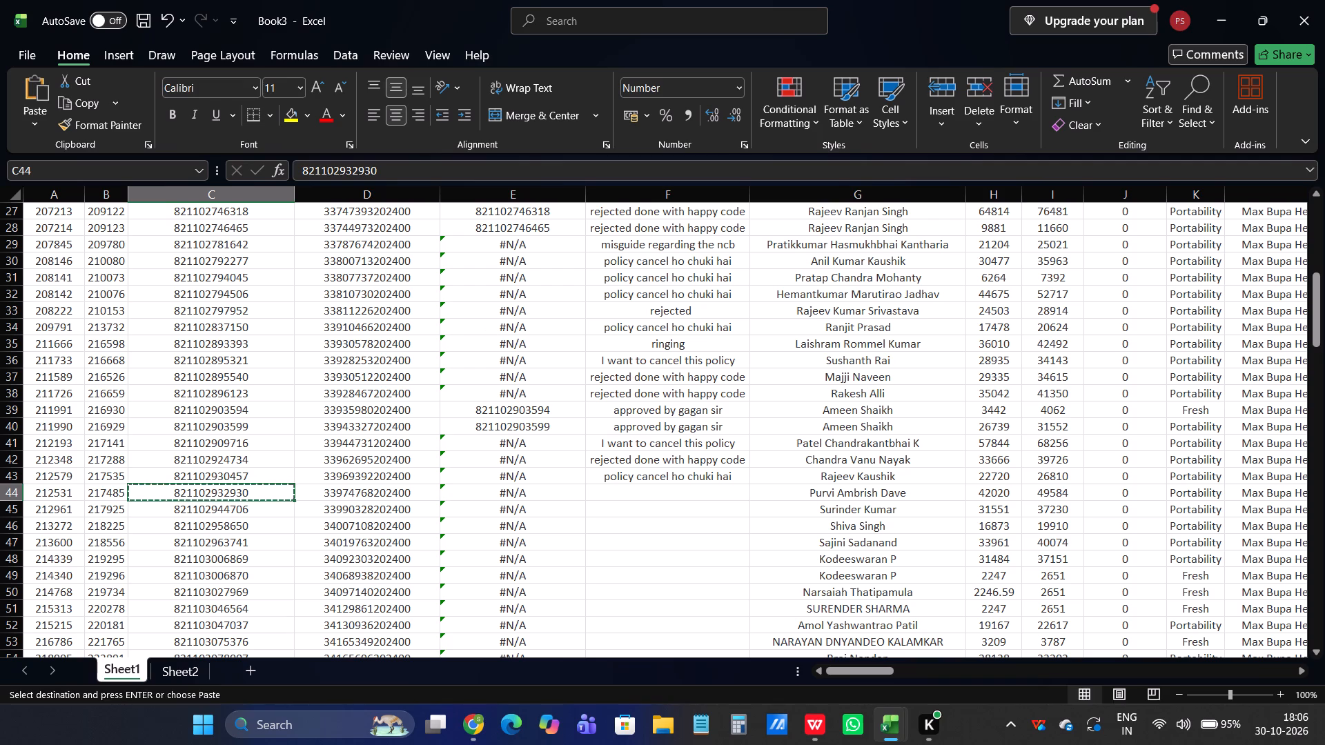
scroll(487, 337, up, 15)
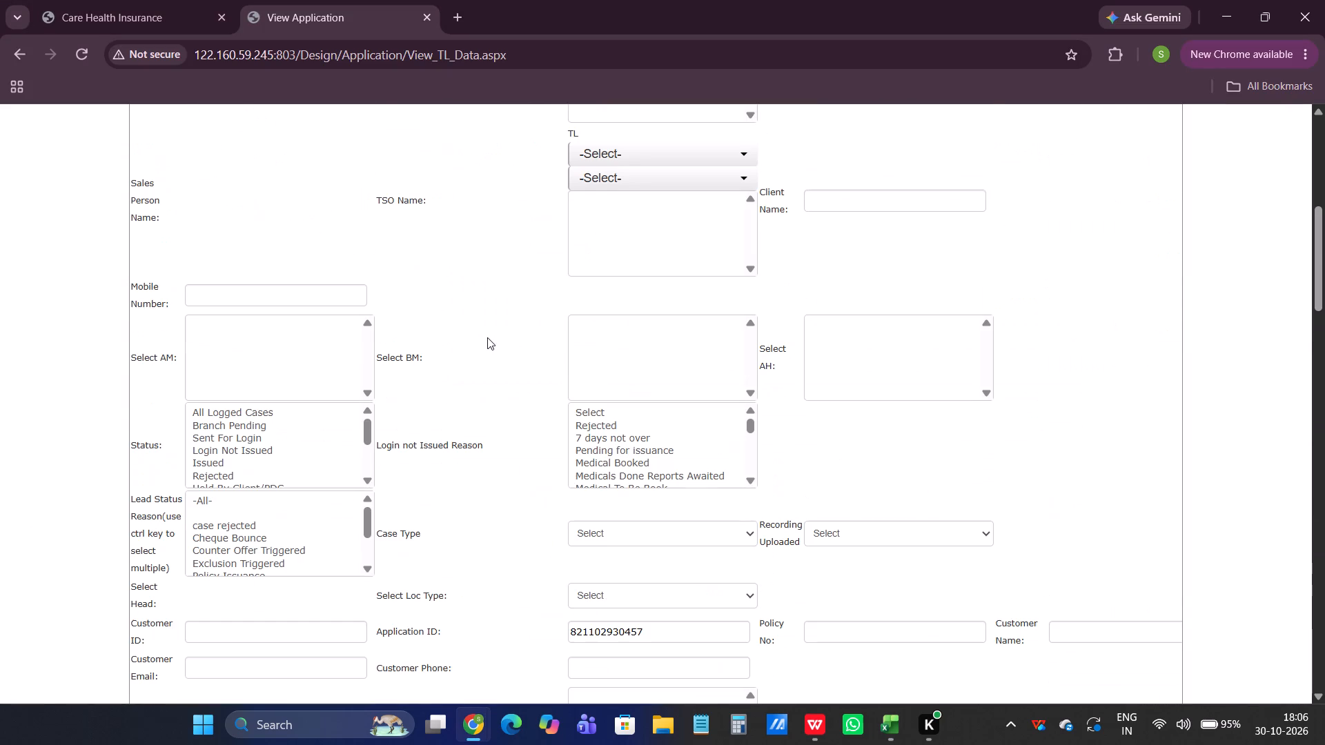
scroll(487, 337, down, 2)
click(606, 348)
click(601, 344)
double_click(601, 344)
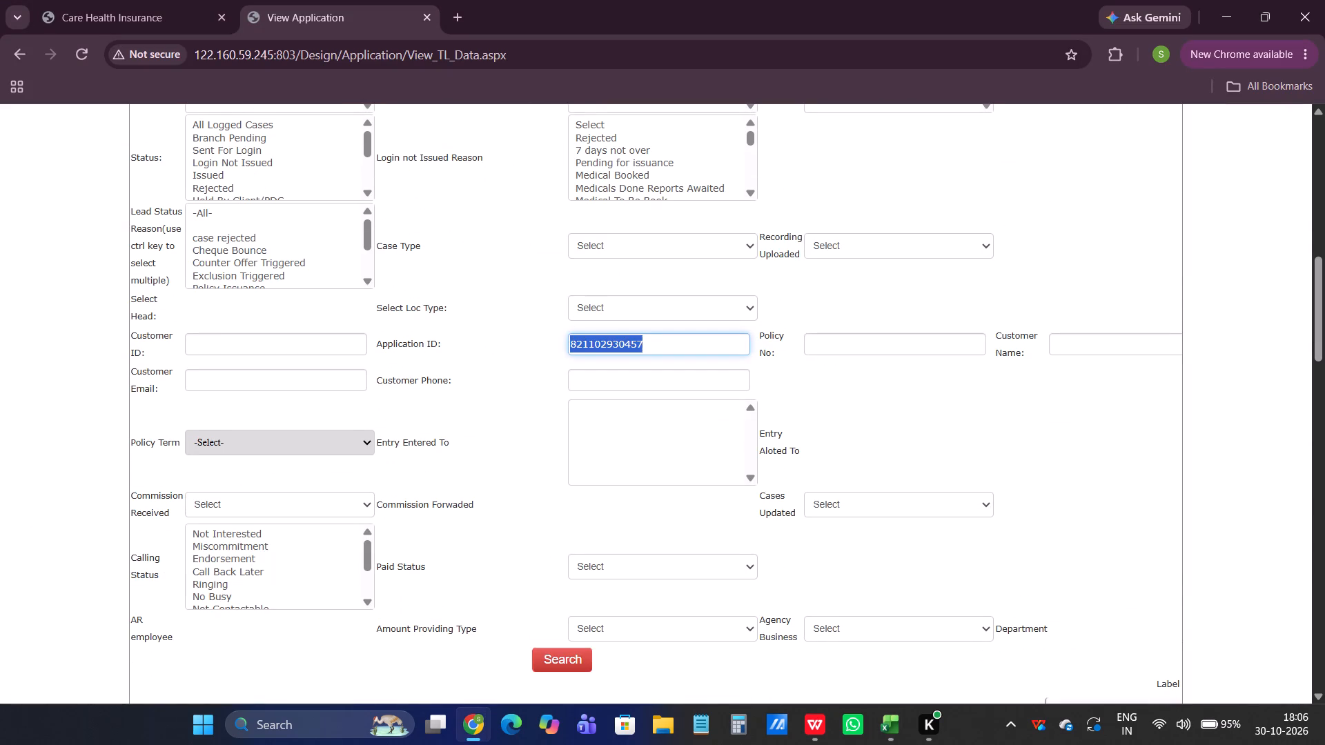
key(ctrl+v)
scroll(539, 408, down, 2)
click(567, 365)
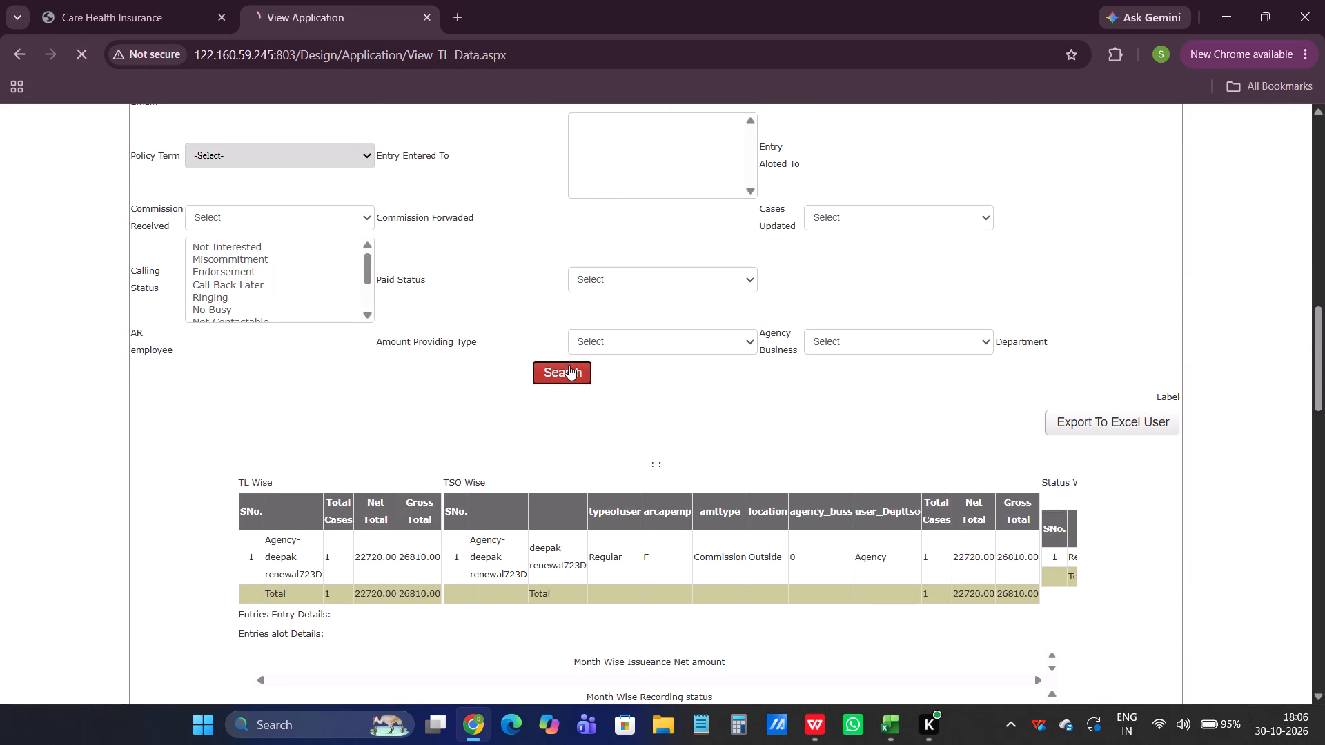
scroll(560, 348, down, 20)
scroll(555, 341, down, 9)
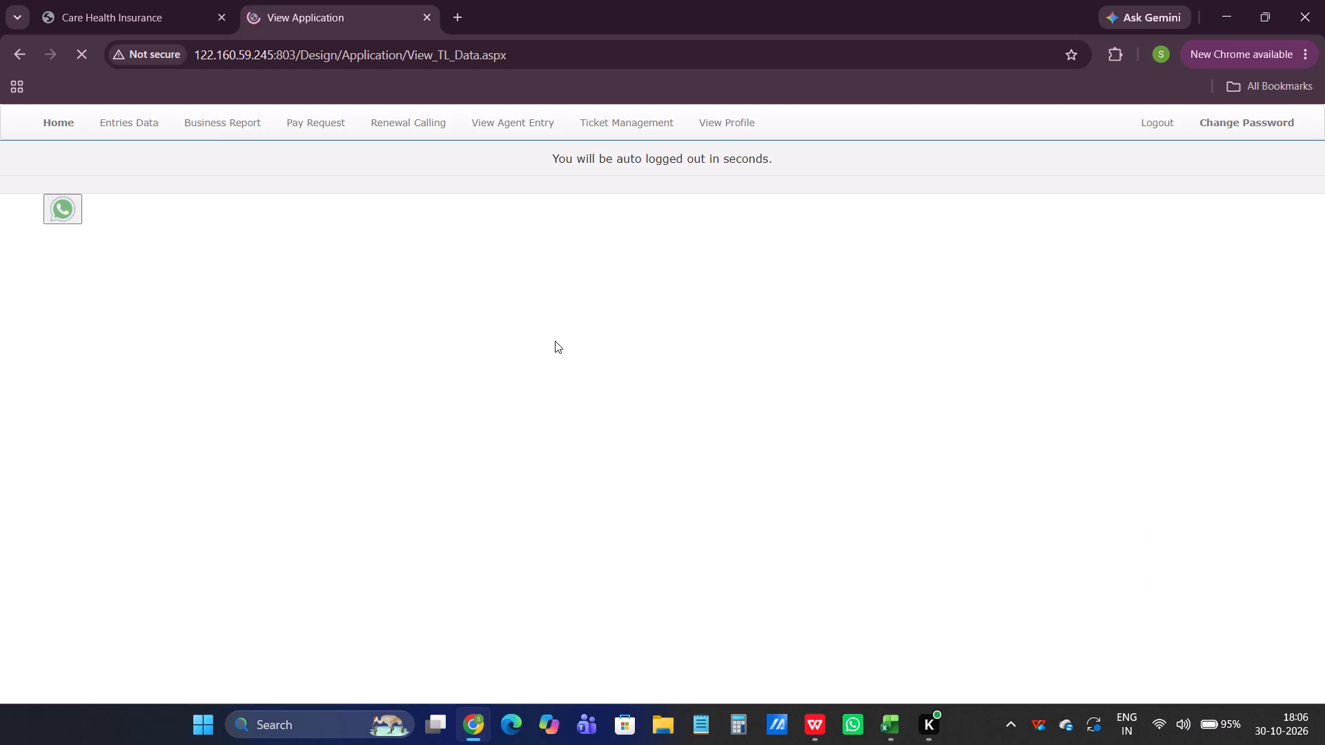
scroll(555, 341, down, 18)
scroll(562, 335, down, 12)
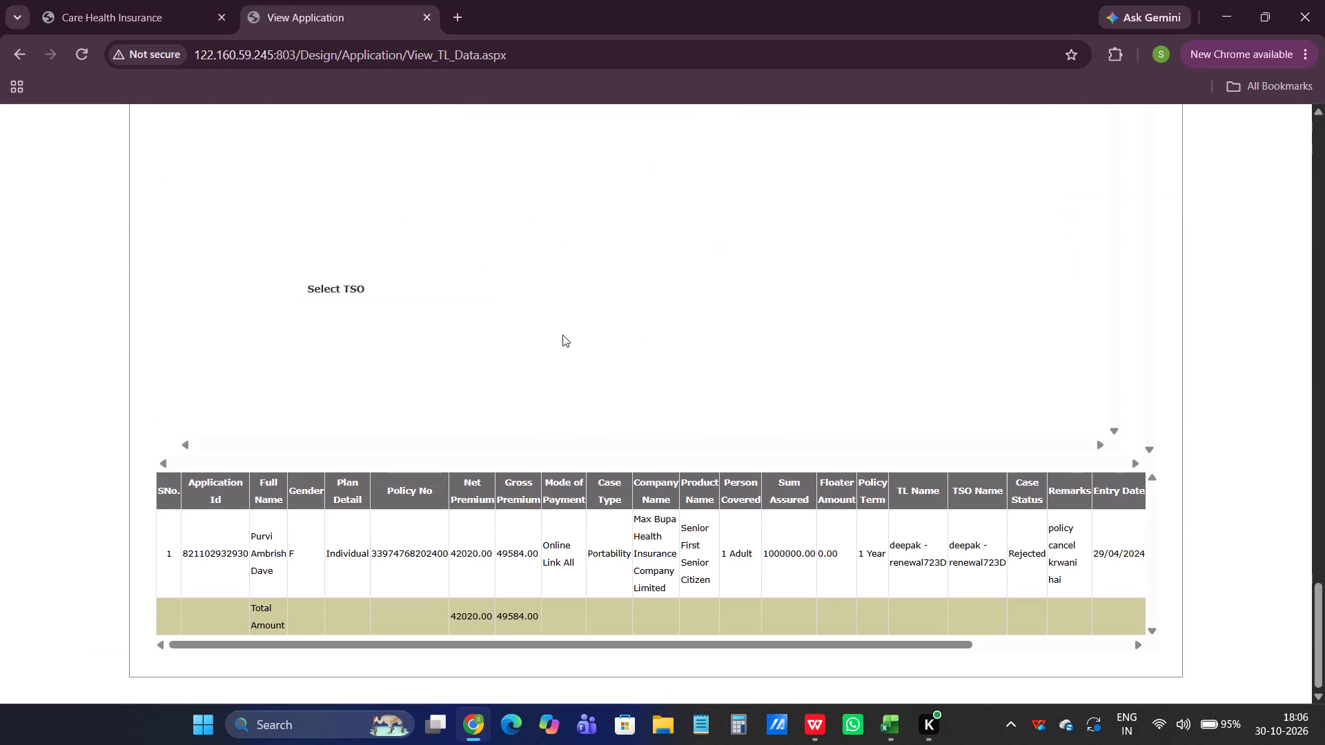
Record "policy cancel ho chuki hai" in the remarks column for row 44 of Book3.
key(alt+Tab)
key(Tab)
key(Tab)
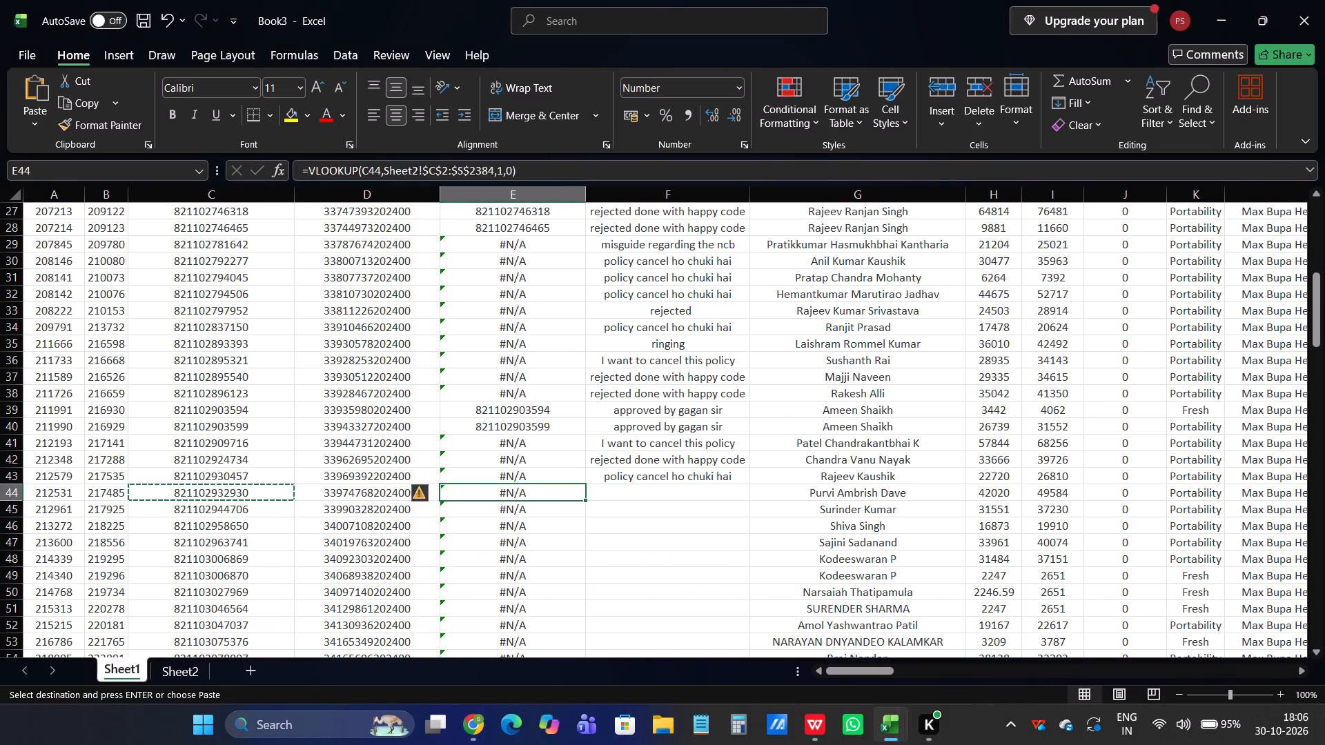
key(Tab)
text(pol)
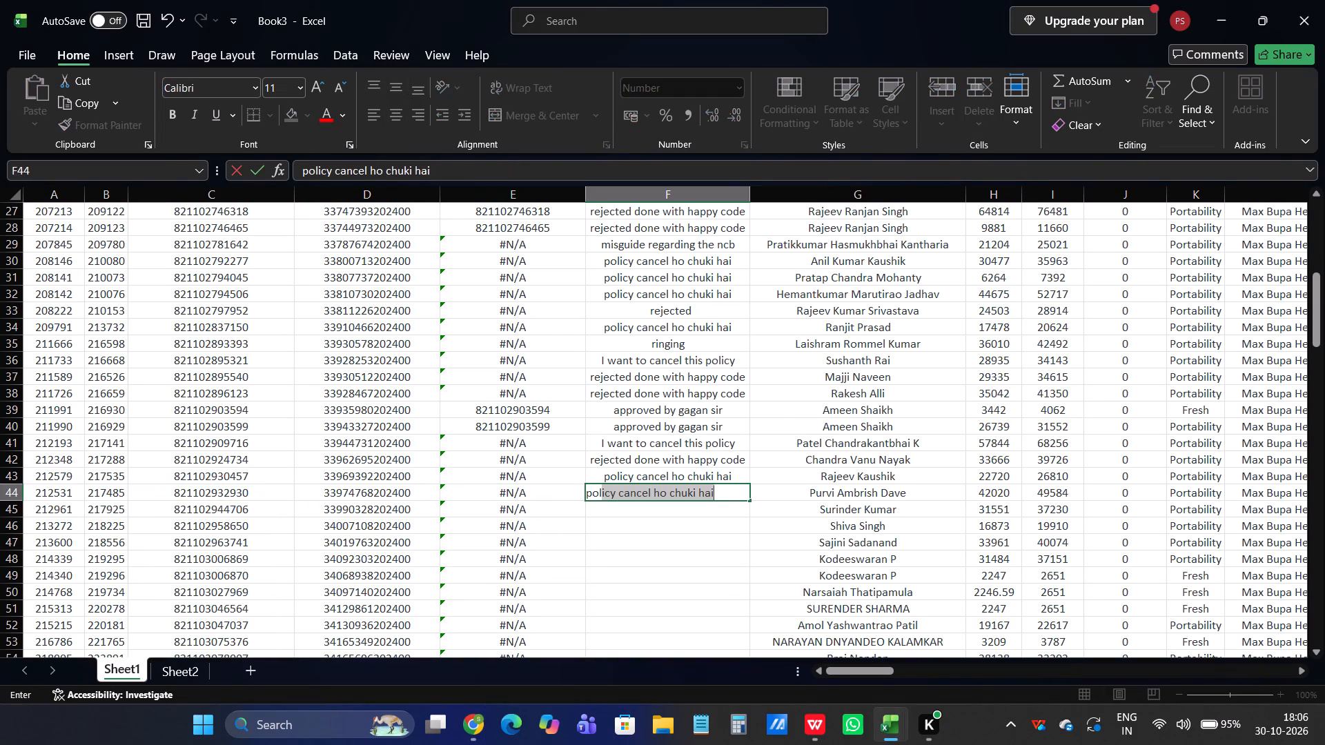
key(Return)
Search the portal for the Application ID from Book3 row 45 and check the entry's case status and remarks.
key(ctrl+c)
key(alt+Tab)
scroll(562, 335, up, 8)
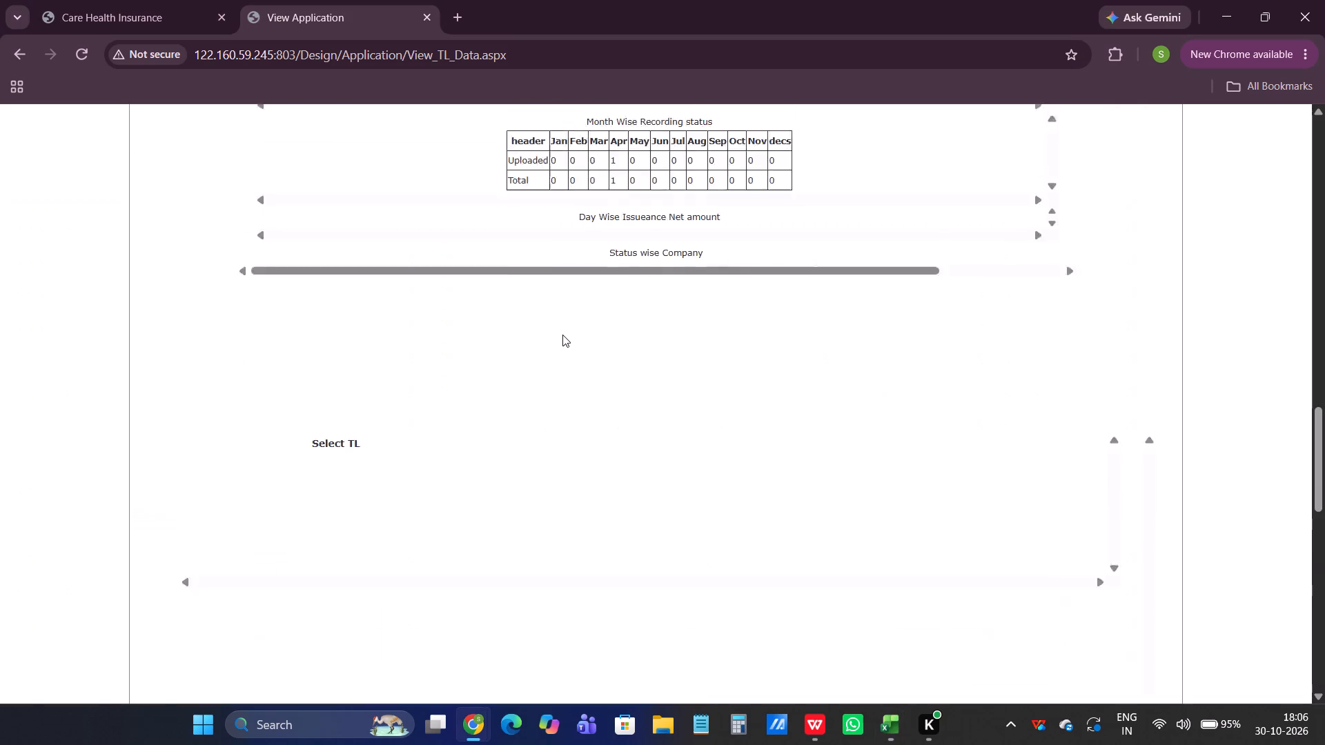
scroll(562, 335, up, 8)
scroll(562, 335, down, 2)
scroll(507, 401, down, 2)
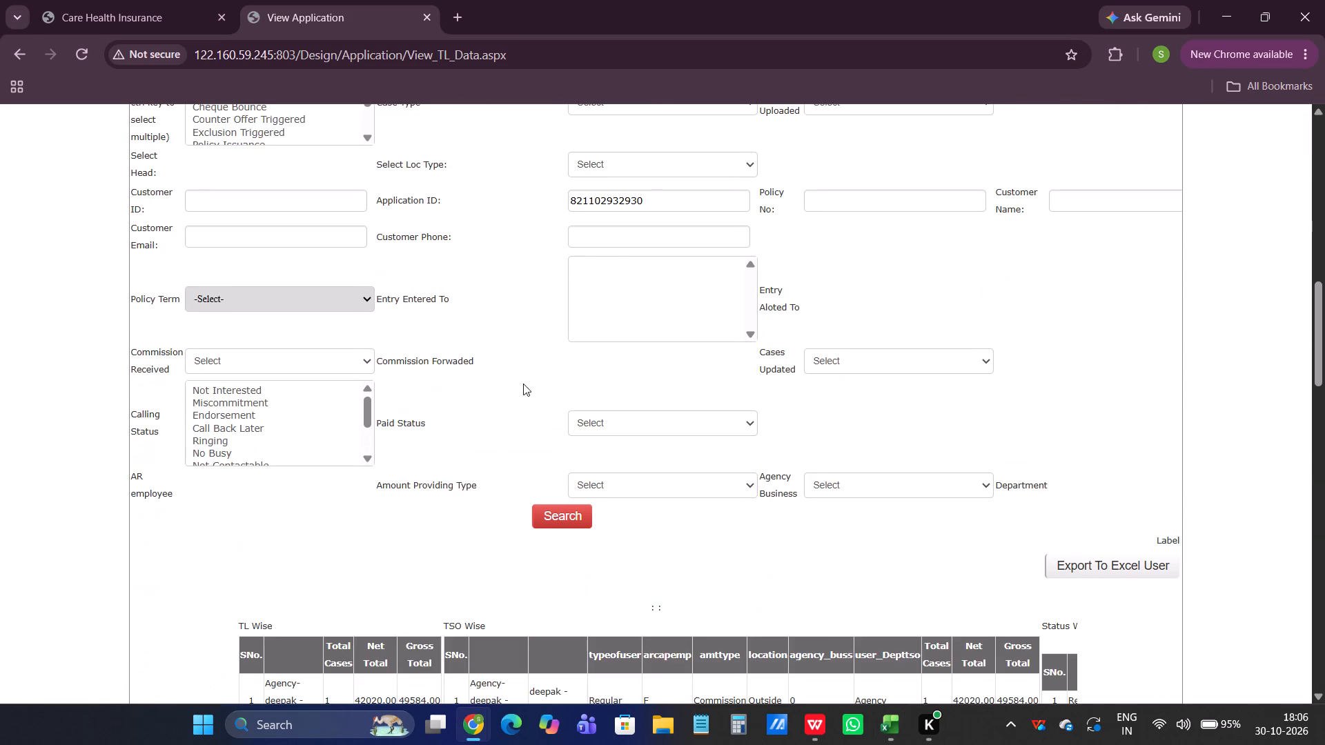
click(603, 195)
click(603, 195)
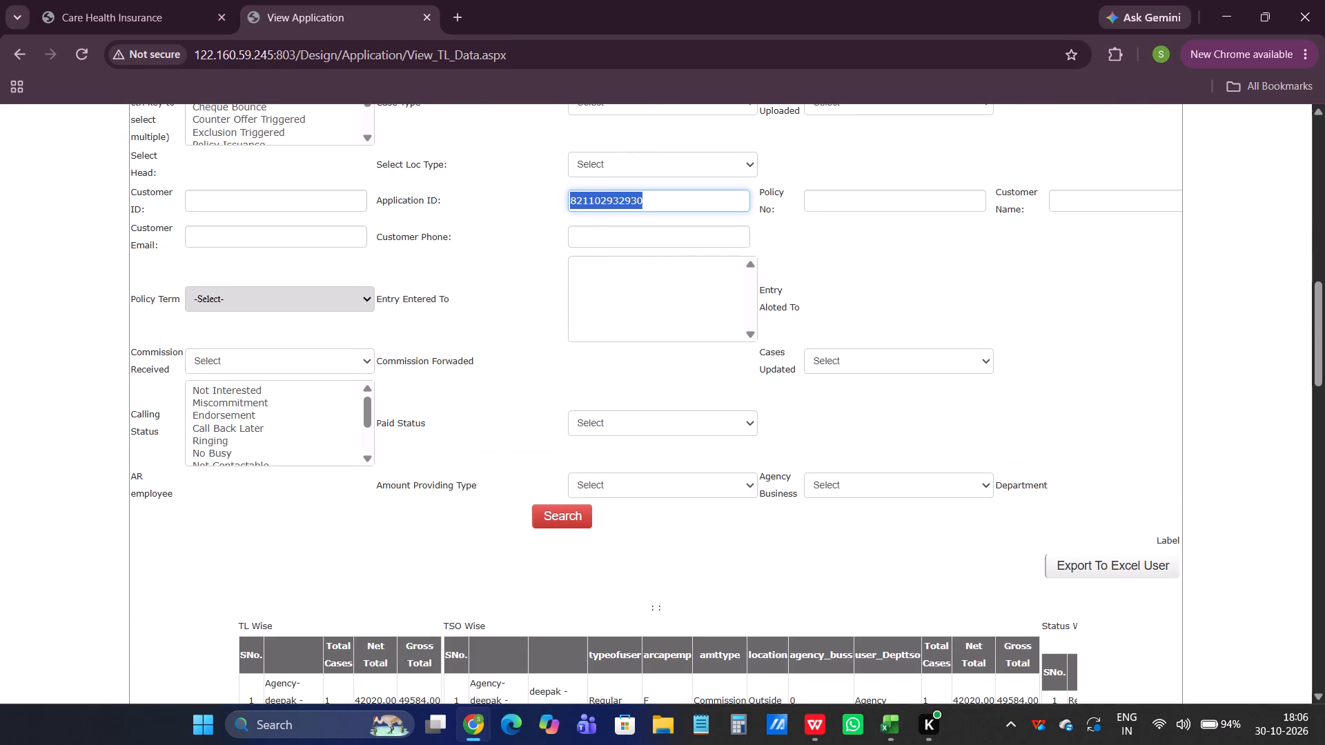
key(ctrl+v)
click(553, 522)
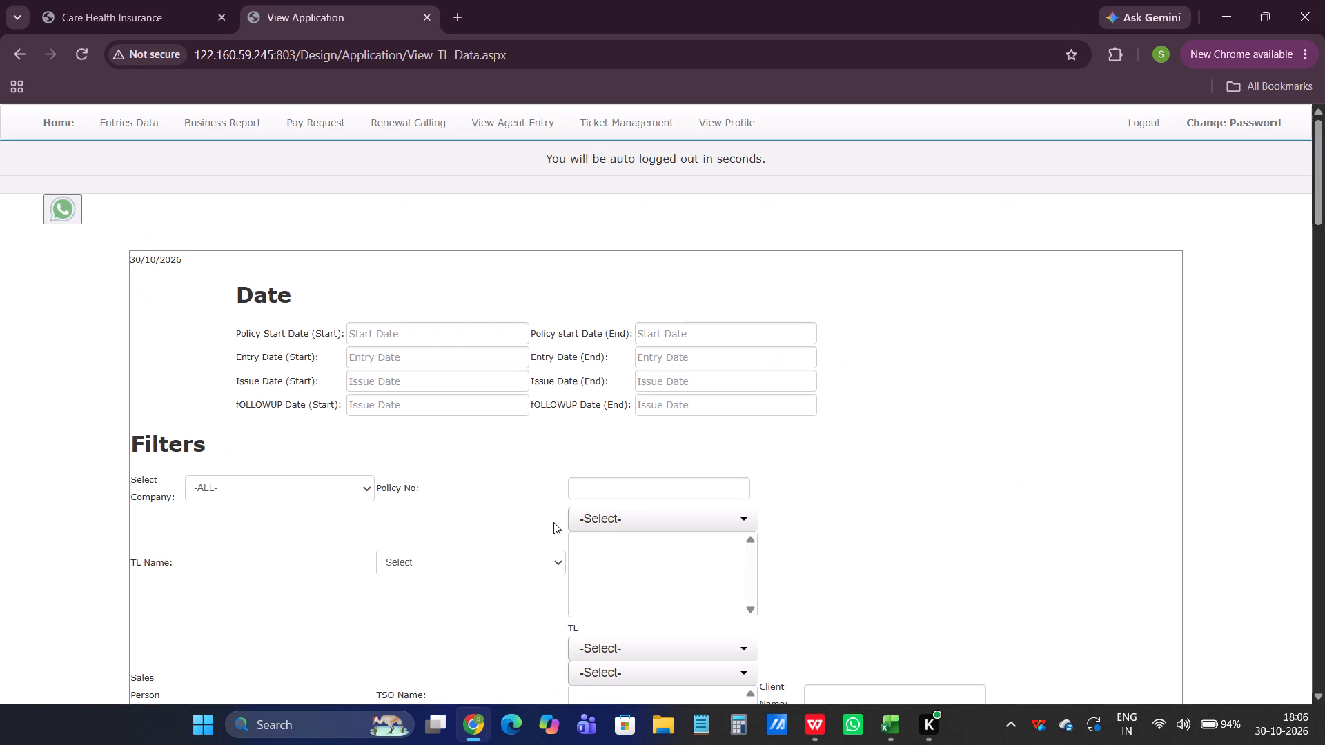
scroll(545, 510, down, 19)
scroll(544, 501, down, 9)
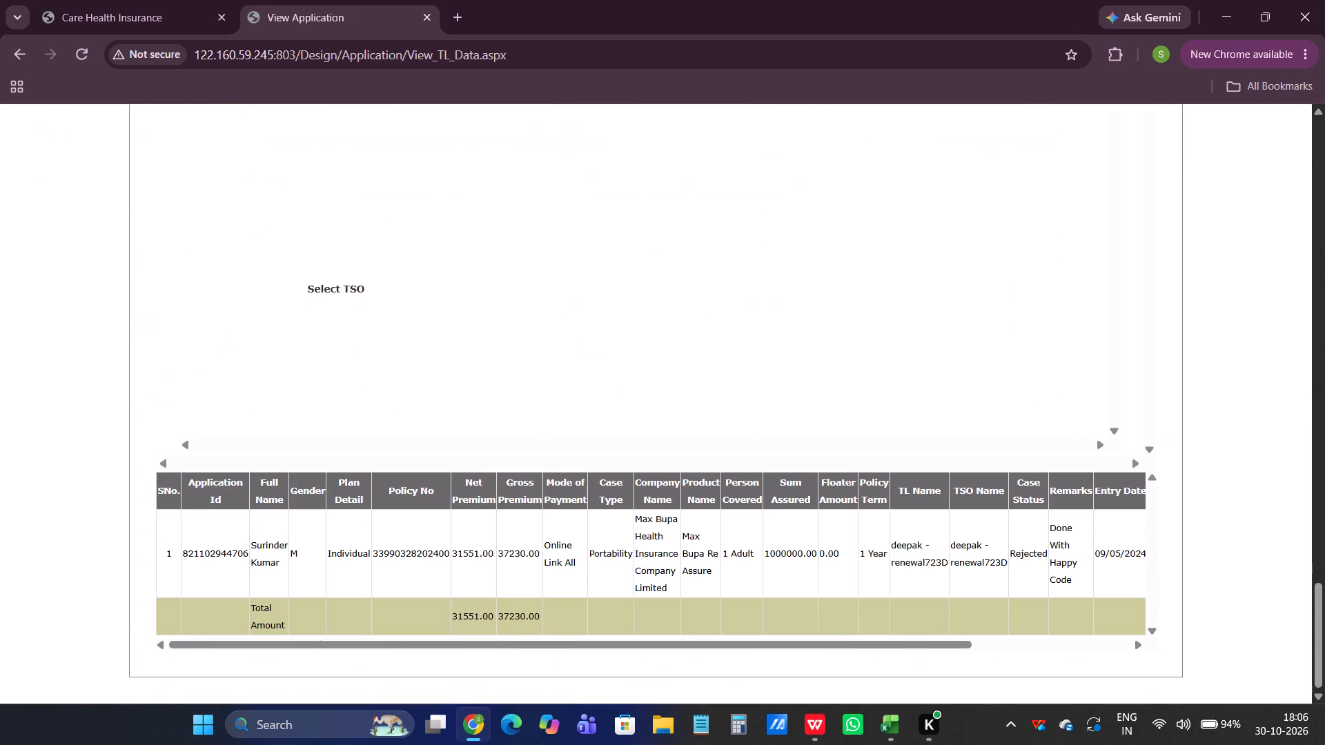
Record "rejected done with happy code" in the remarks column for row 45 of Book3.
key(alt+Tab)
key(Tab)
key(Tab)
key(Tab)
text(re)
key(Return)
Search the portal for the Application ID from Book3 row 46 and check the entry's case status and remarks.
key(ctrl+c)
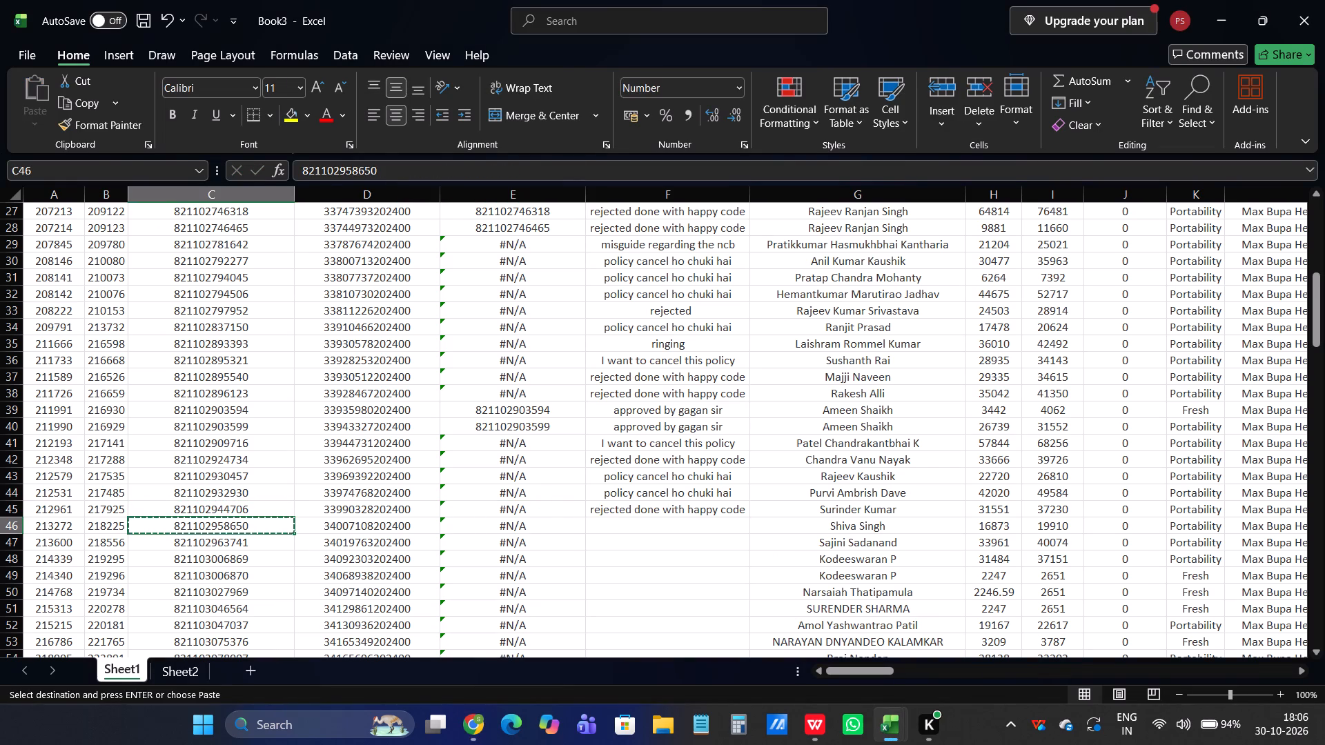
key(alt+Tab)
scroll(544, 501, up, 14)
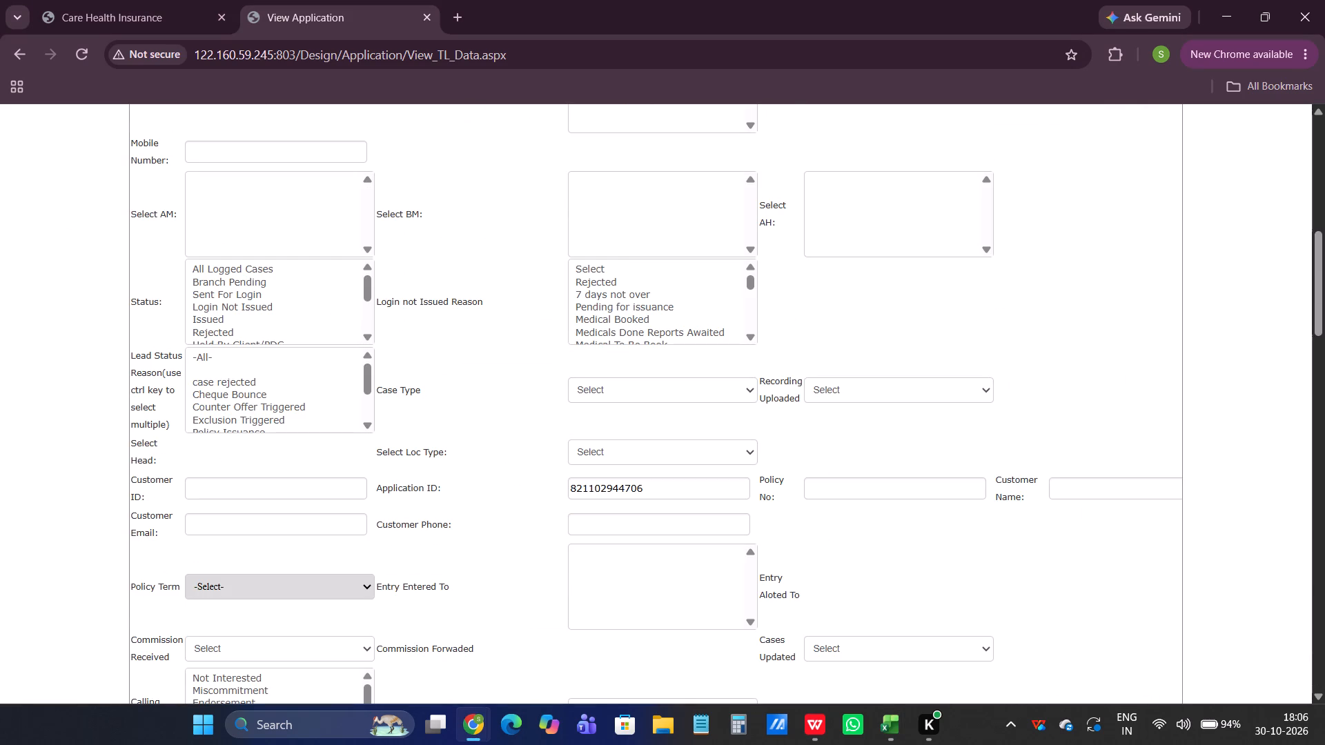
double_click(605, 493)
key(ctrl+v)
scroll(518, 476, down, 2)
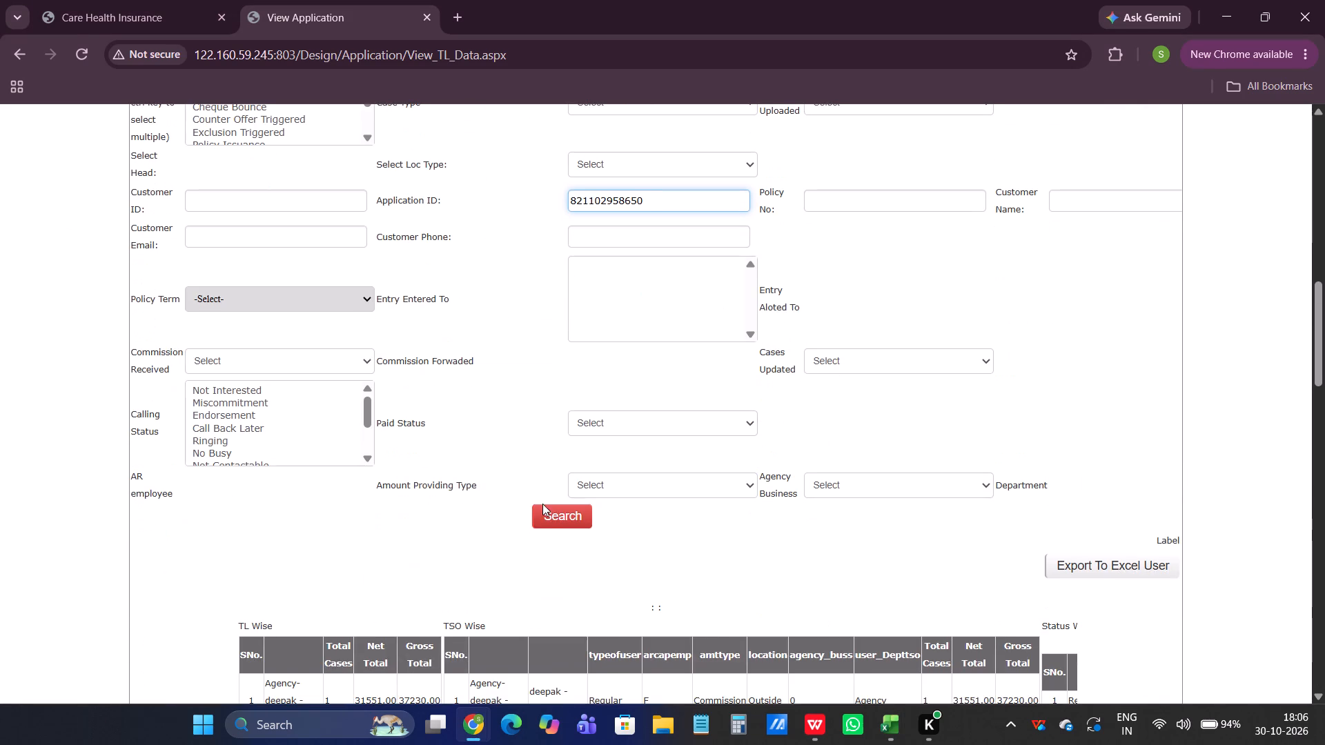
click(545, 507)
scroll(541, 467, down, 20)
scroll(541, 467, down, 13)
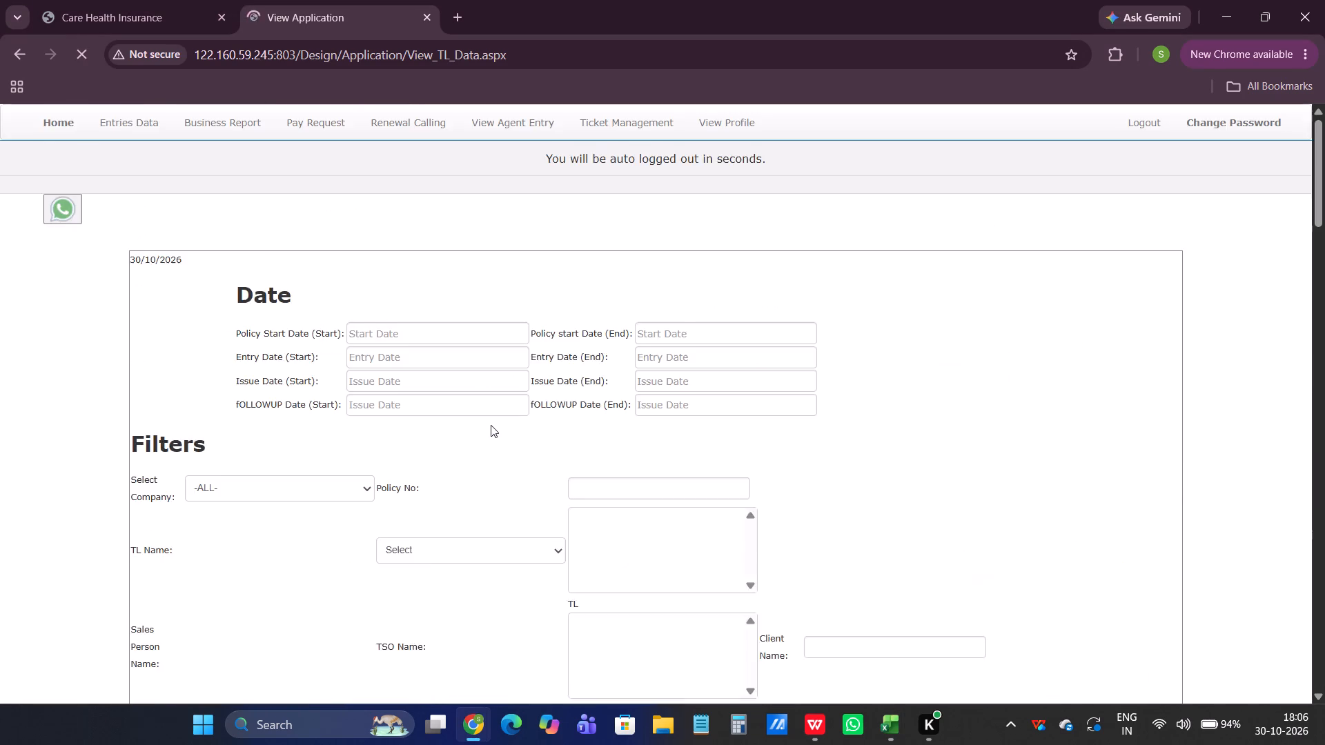
scroll(491, 425, down, 20)
scroll(491, 425, down, 4)
Record "rejected done with happy code" in the remarks column for row 46 of Book3.
key(alt+Tab)
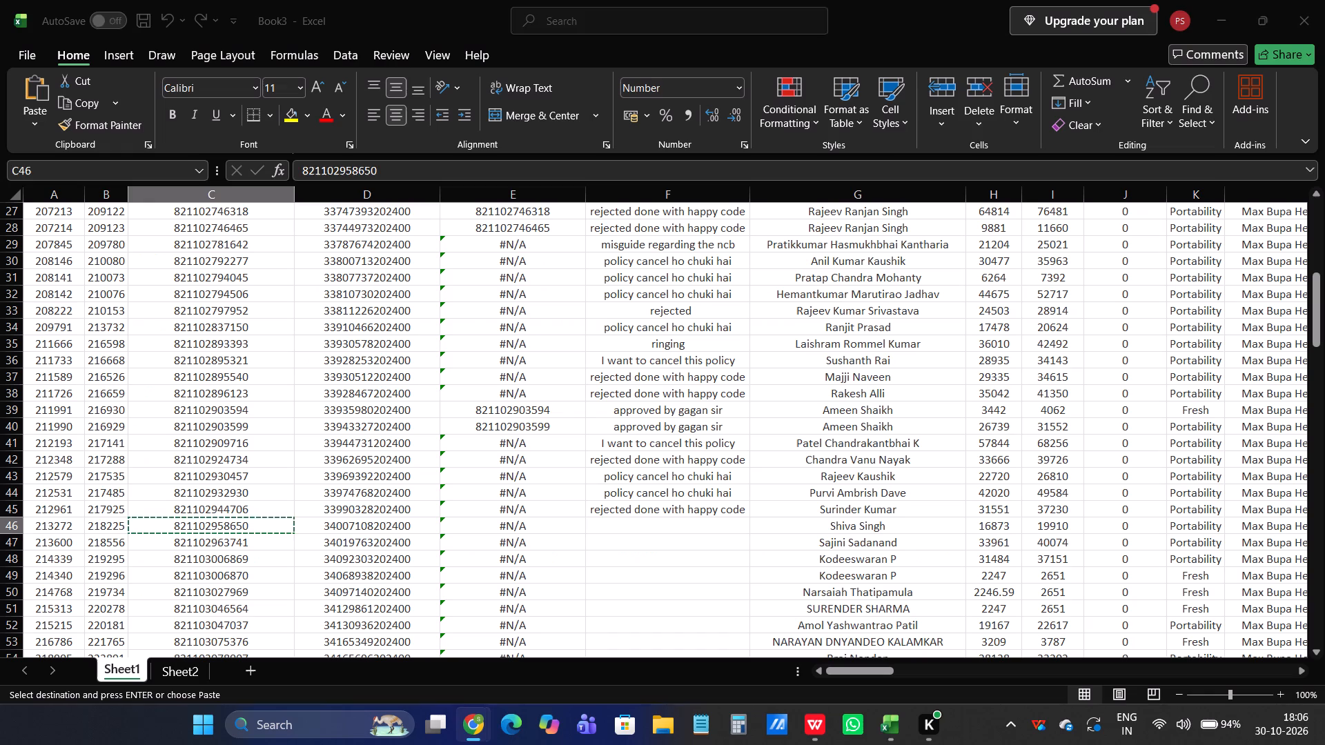
key(Tab)
key(Tab)
key(Tab)
text(re)
key(Return)
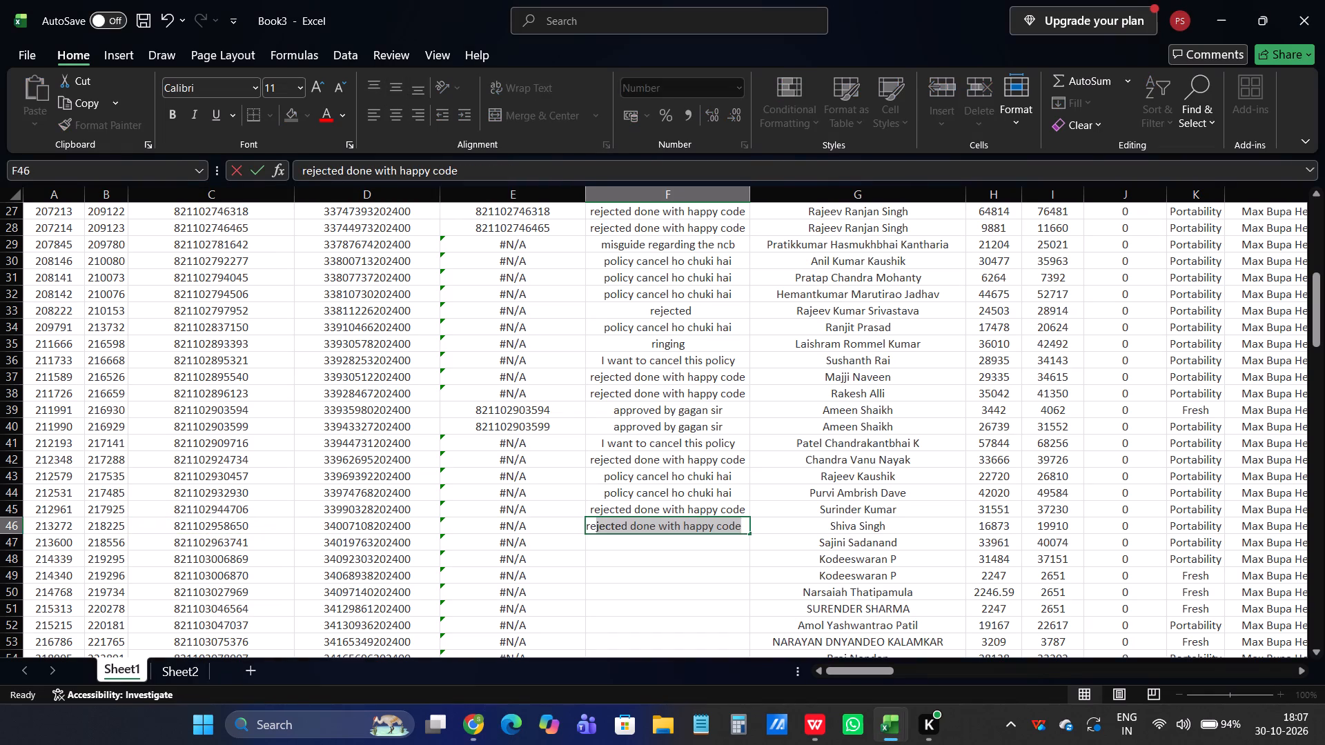
Search the portal for the Application ID from Book3 row 47 and check the entry's case status and remarks.
key(ctrl+c)
key(alt+Tab)
scroll(487, 399, up, 14)
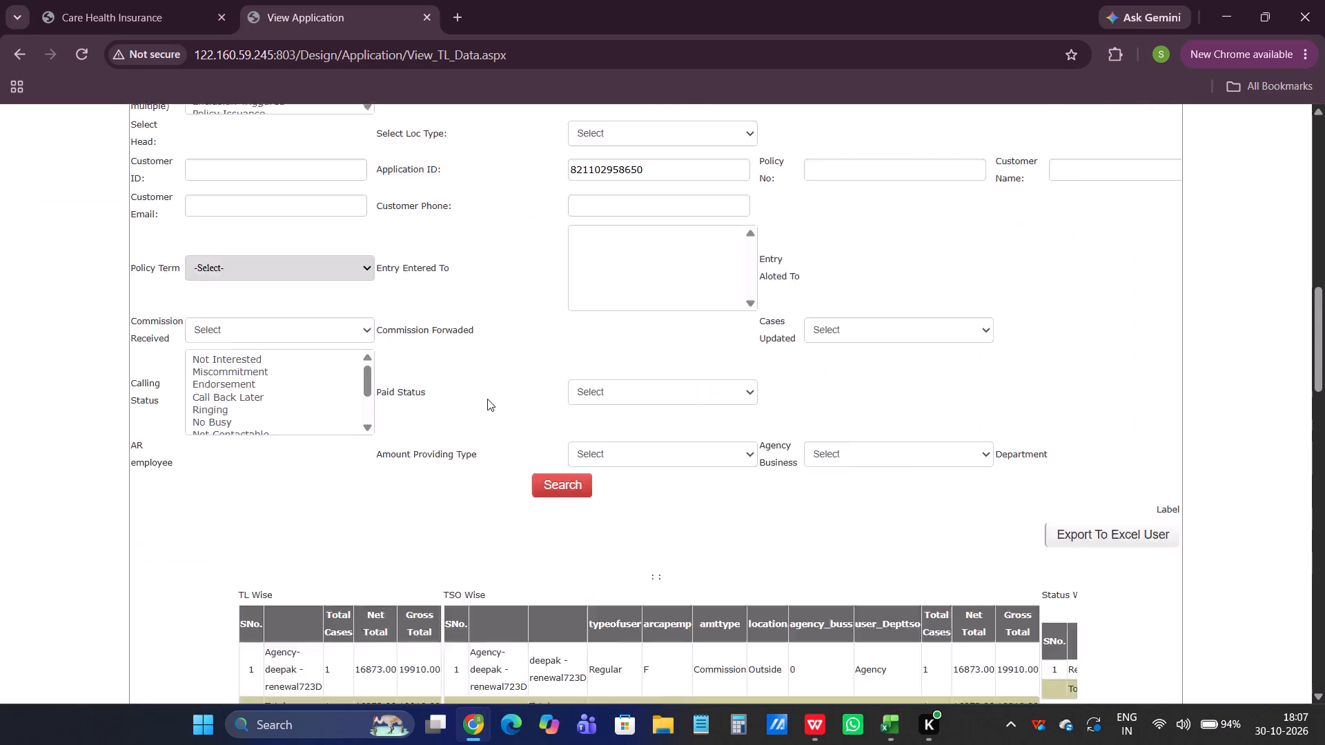
scroll(487, 399, down, 2)
double_click(592, 203)
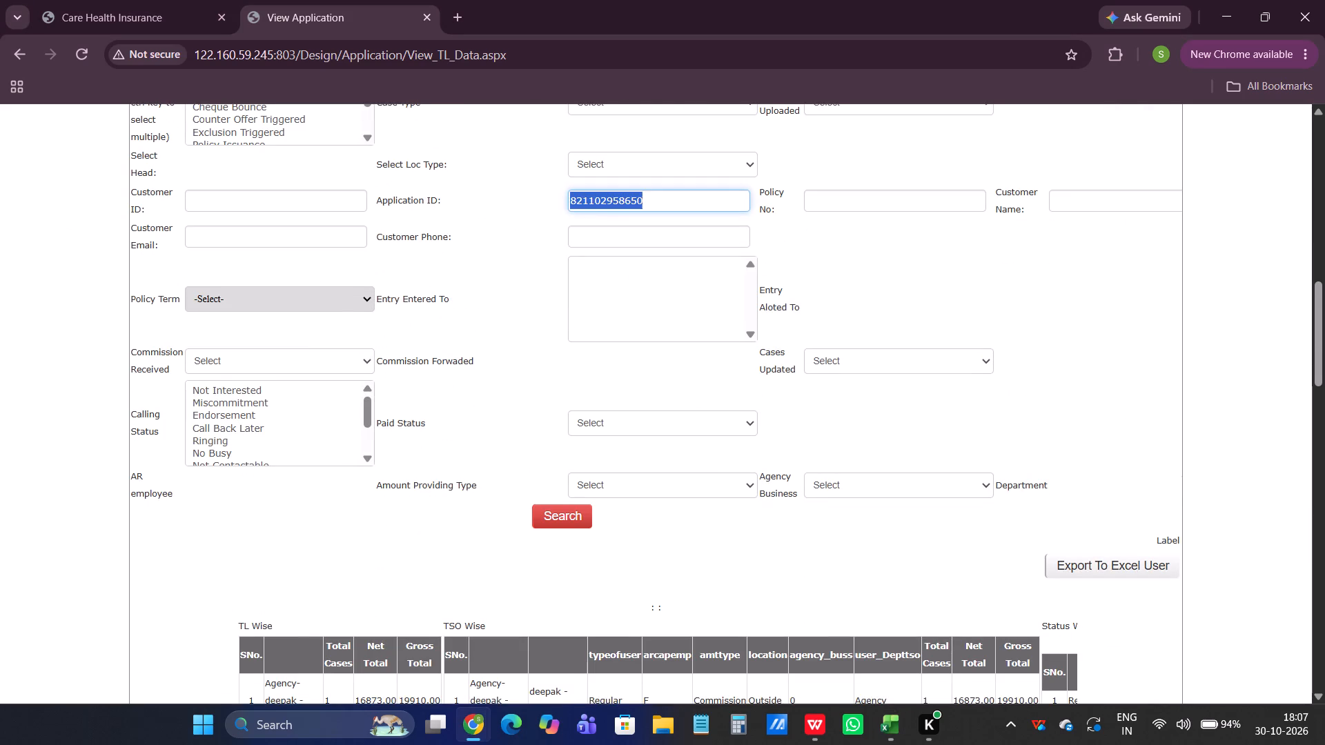
key(ctrl+v)
scroll(553, 224, down, 1)
click(556, 371)
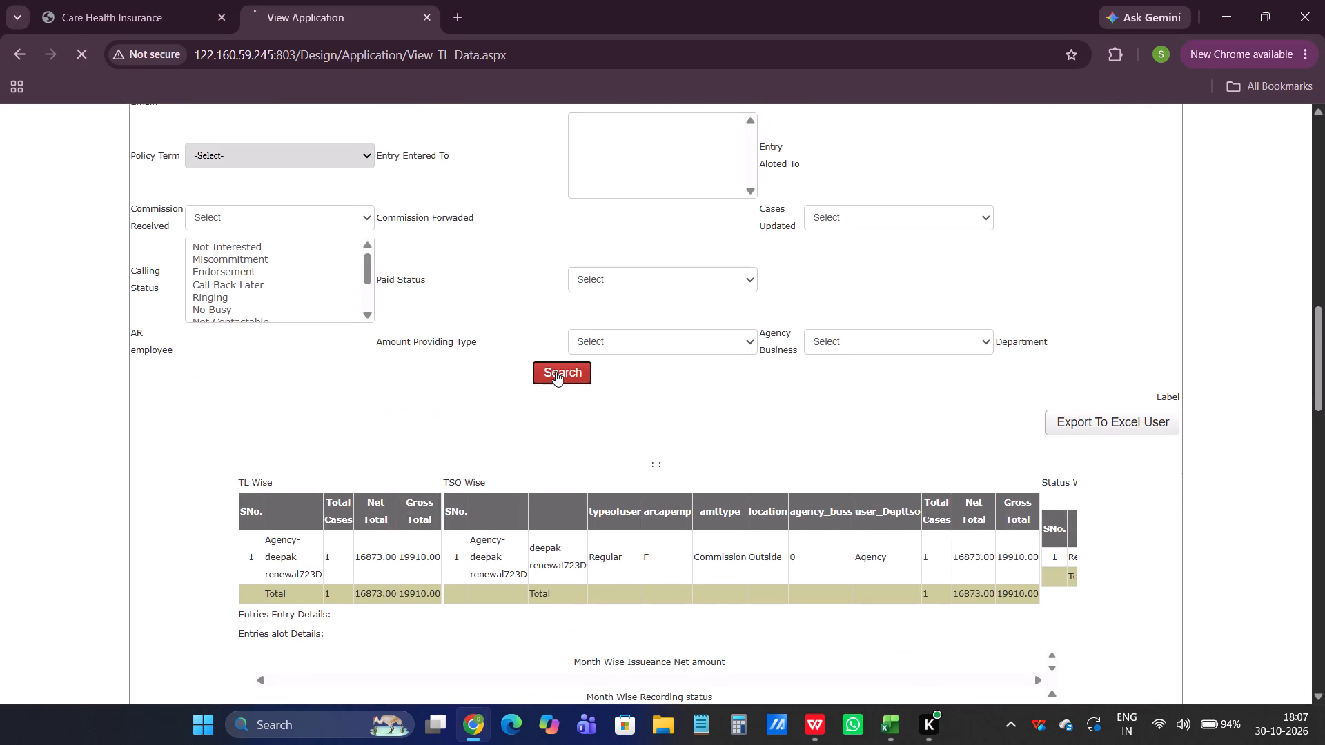
scroll(493, 292, down, 20)
scroll(493, 292, down, 10)
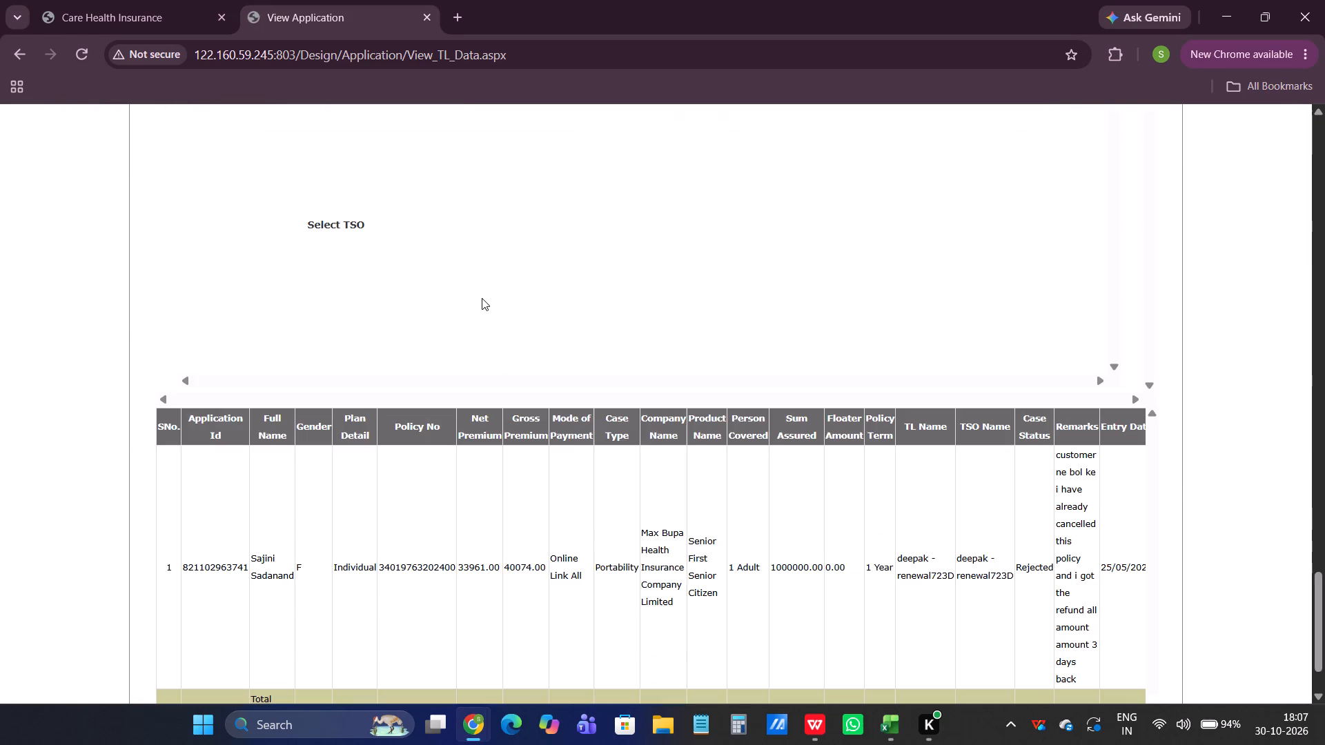
scroll(482, 298, down, 8)
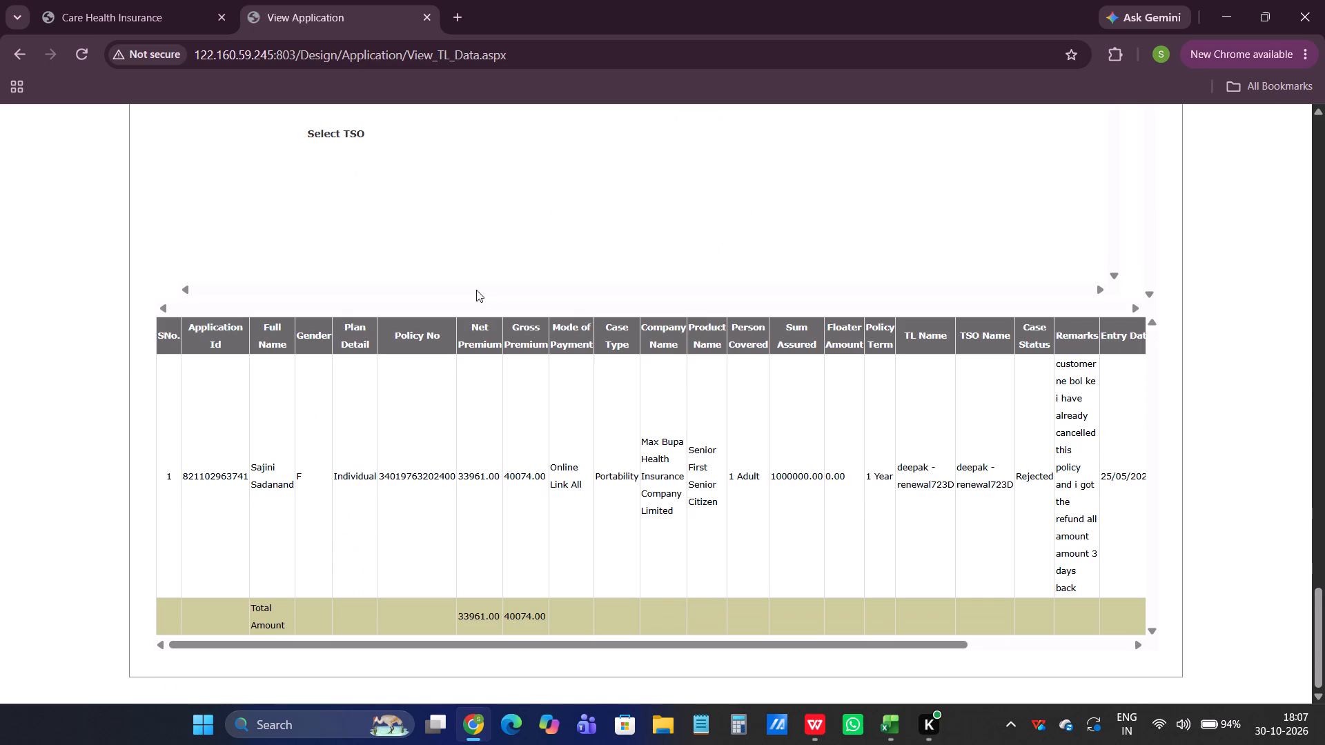
Record "policy cancel ho chuki hai" in the remarks column for row 47 of Book3.
key(alt+Tab)
key(Tab)
key(Tab)
key(Tab)
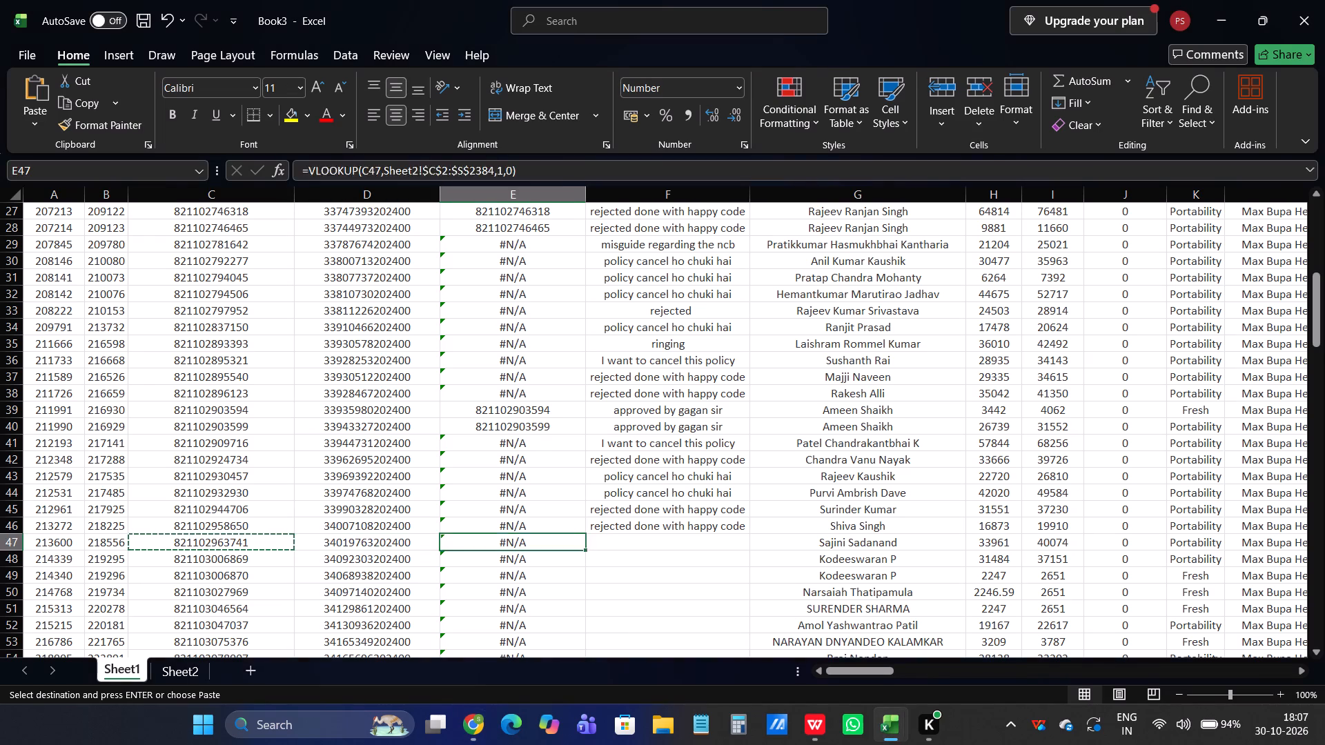
text(po)
key(Return)
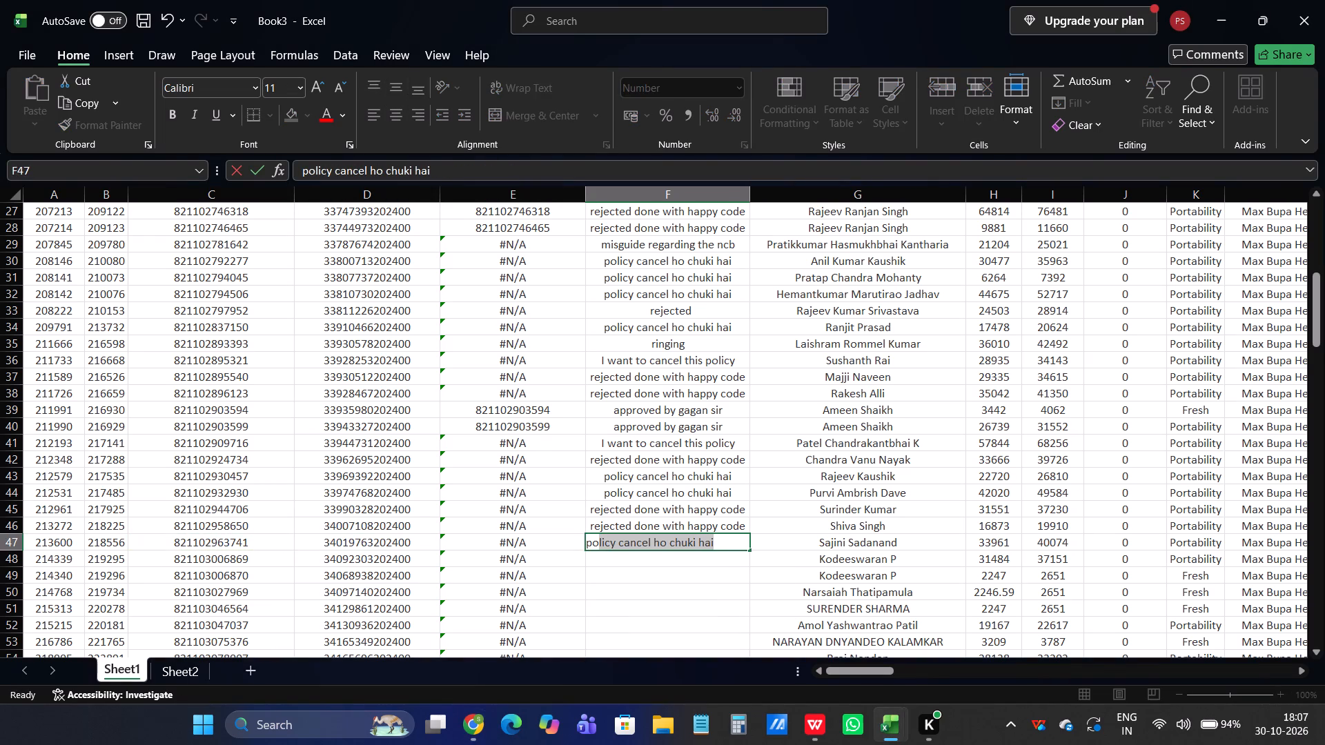
Search the portal for the Application ID from Book3 row 48 and check the entry's case status and remarks.
key(ctrl+c)
key(alt+Tab)
scroll(476, 290, up, 11)
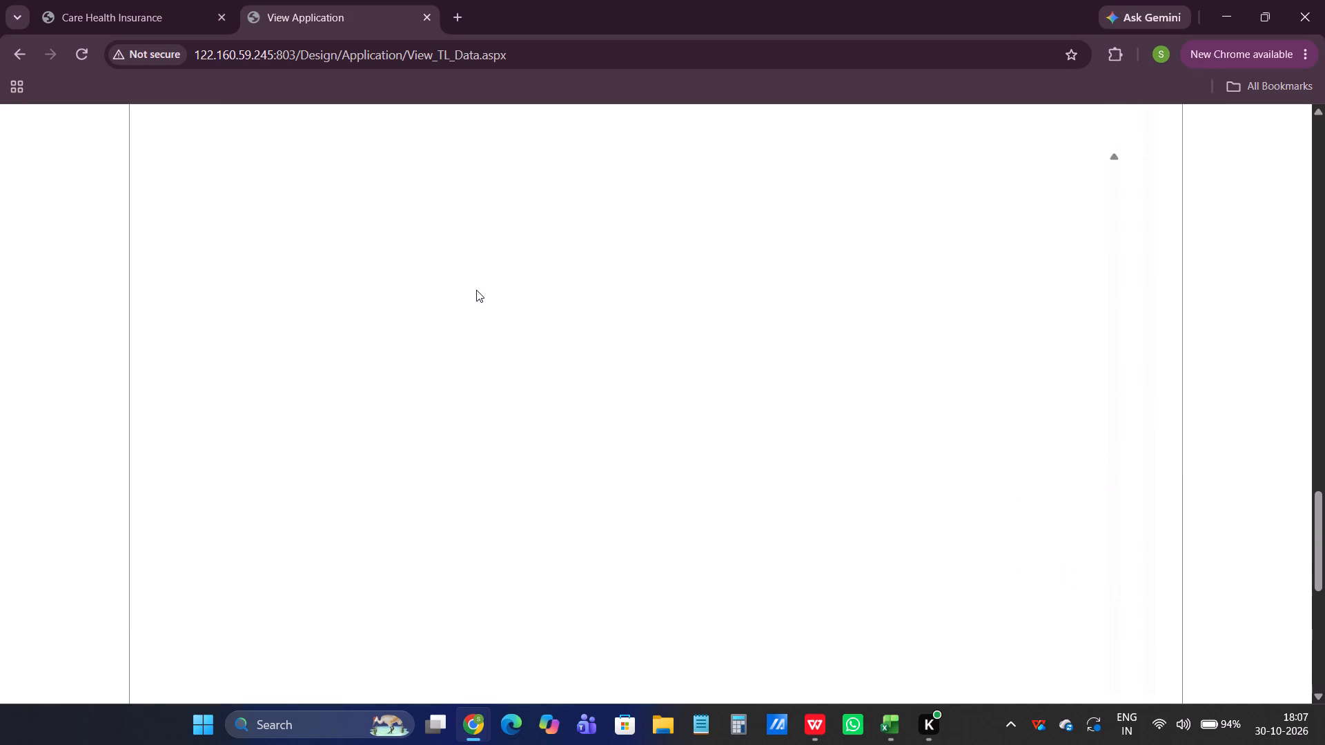
scroll(476, 290, up, 7)
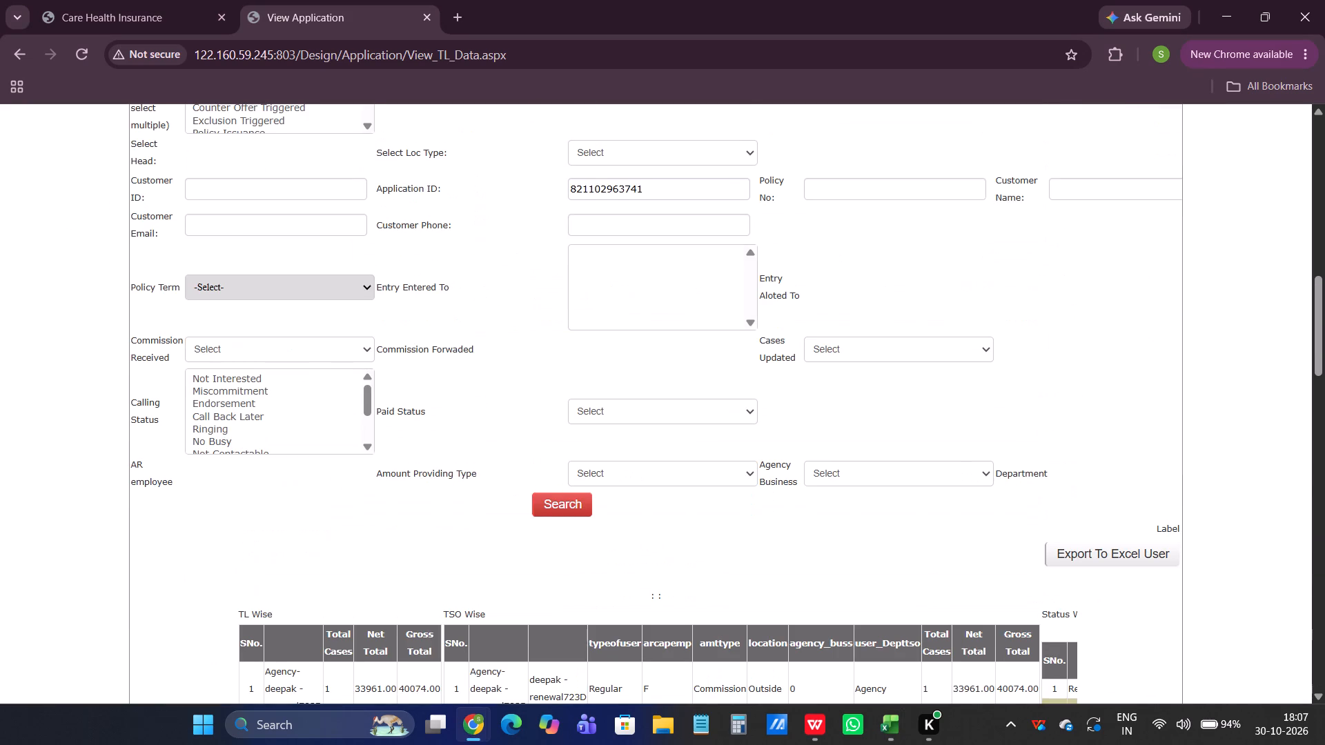
double_click(607, 182)
key(ctrl+v)
scroll(490, 260, down, 2)
click(556, 216)
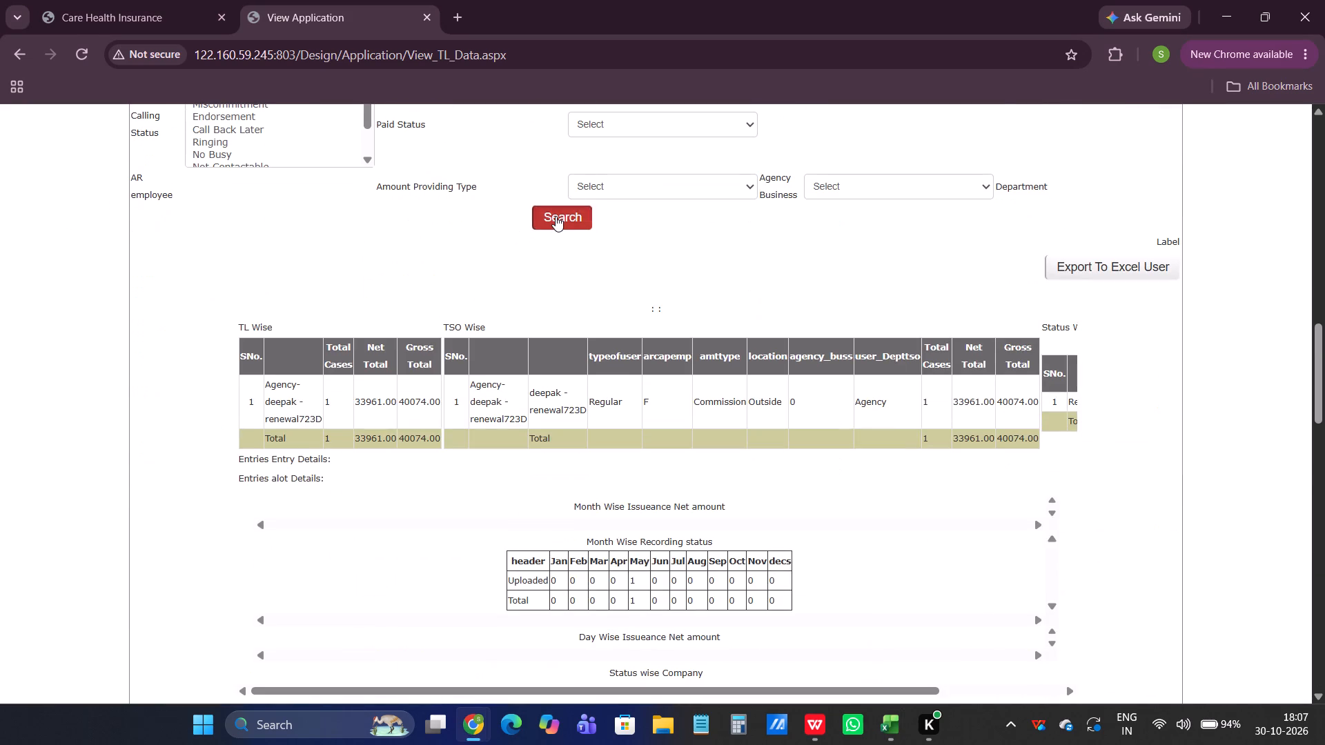
scroll(542, 235, down, 20)
scroll(542, 235, down, 10)
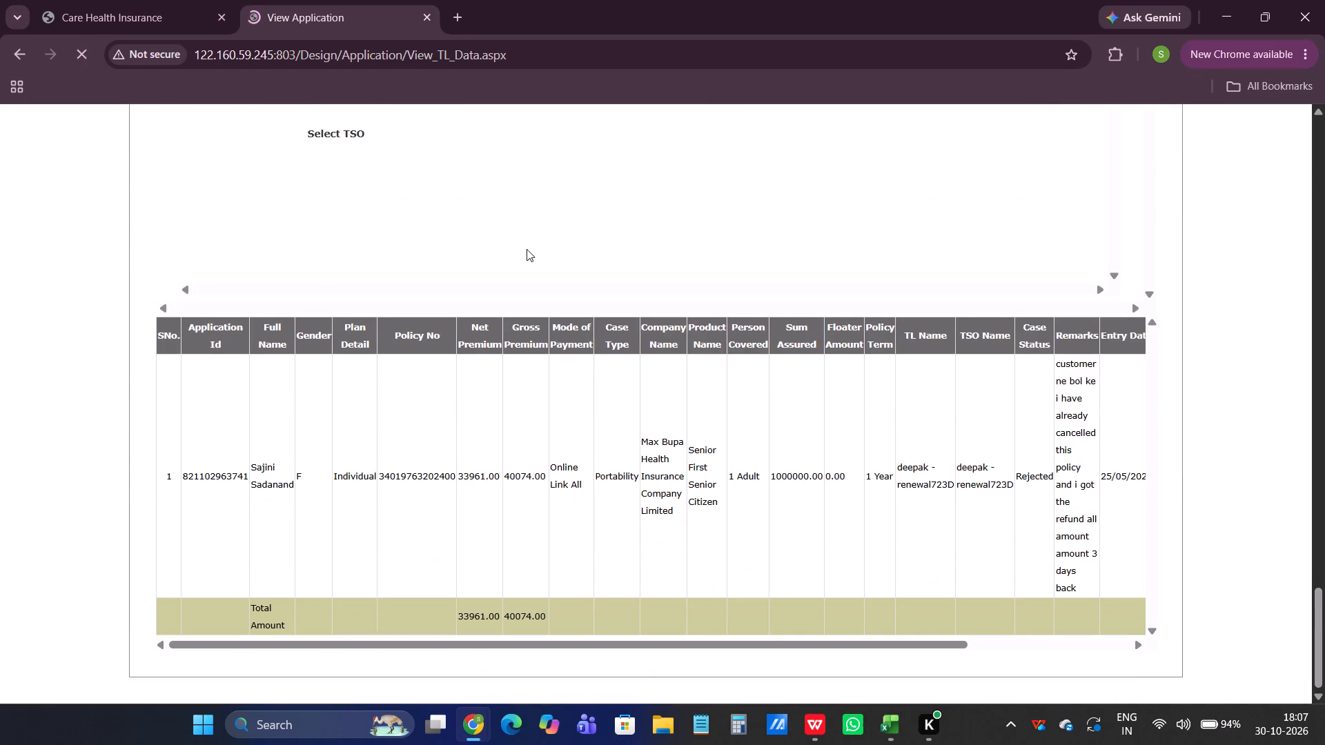
scroll(527, 249, down, 20)
scroll(527, 249, down, 12)
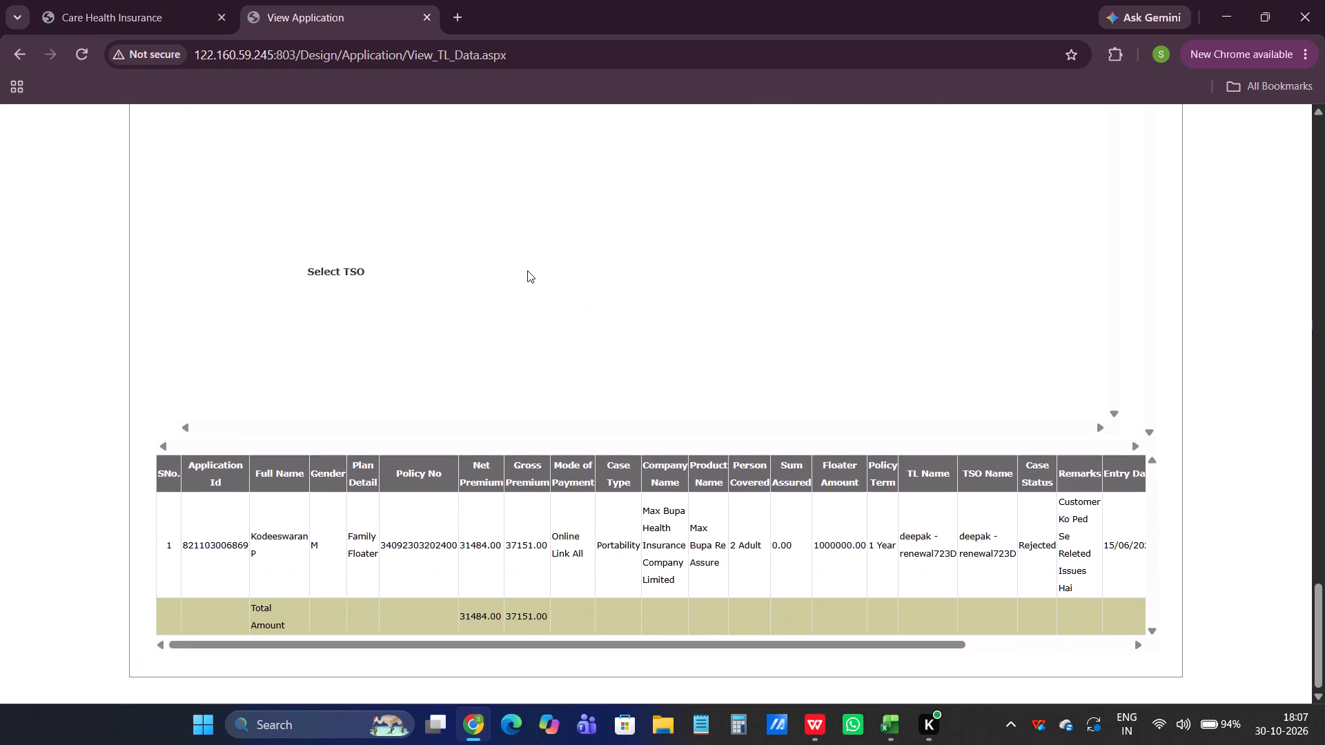
Record "customer ko ped se related issue hai" in the remarks column for row 48 of Book3.
key(alt+Tab)
key(Tab)
key(Tab)
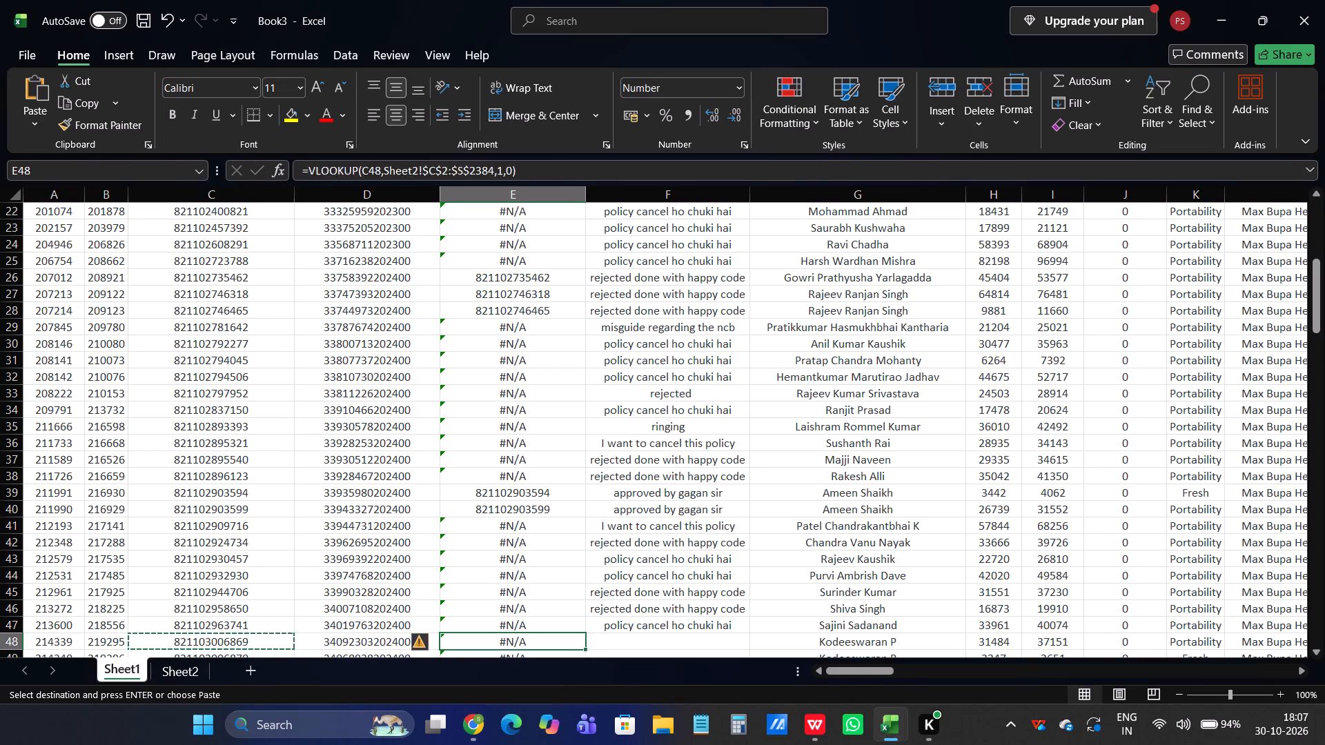
key(Tab)
text(customer)
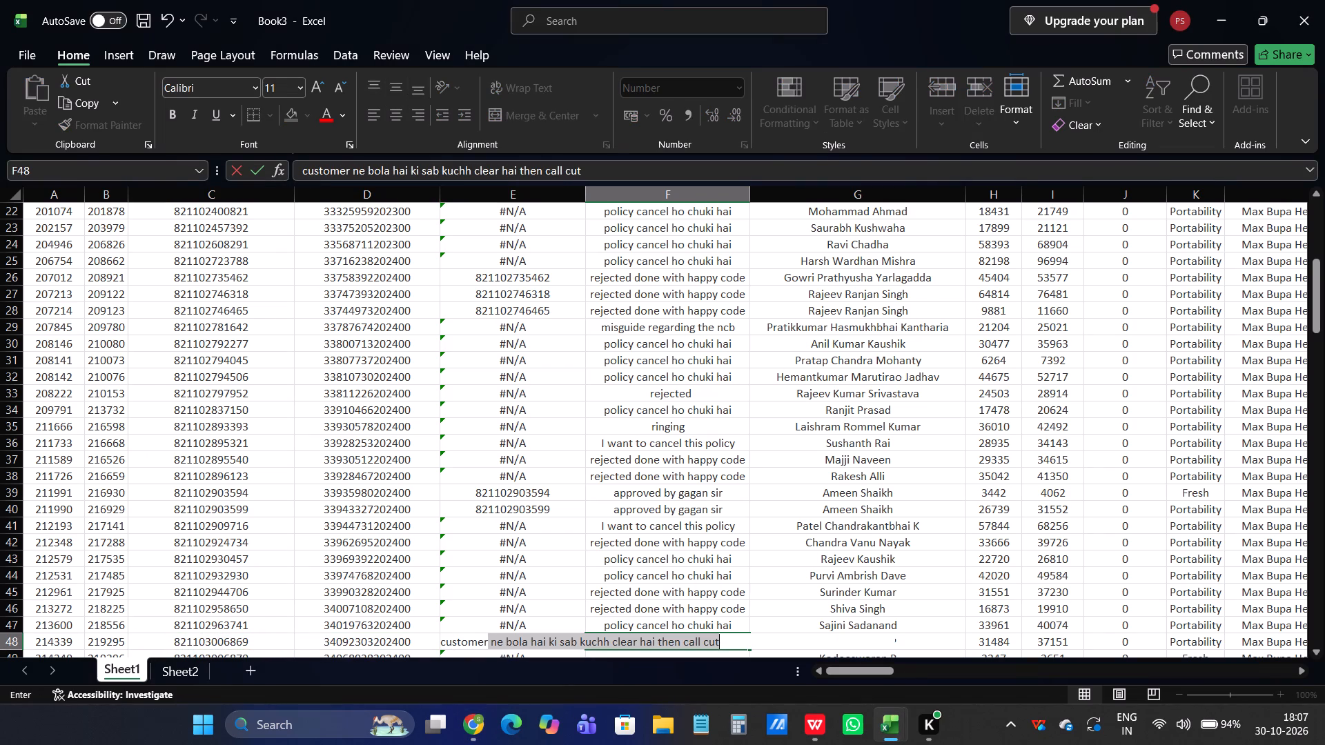
key(space)
text(ko ped se re)
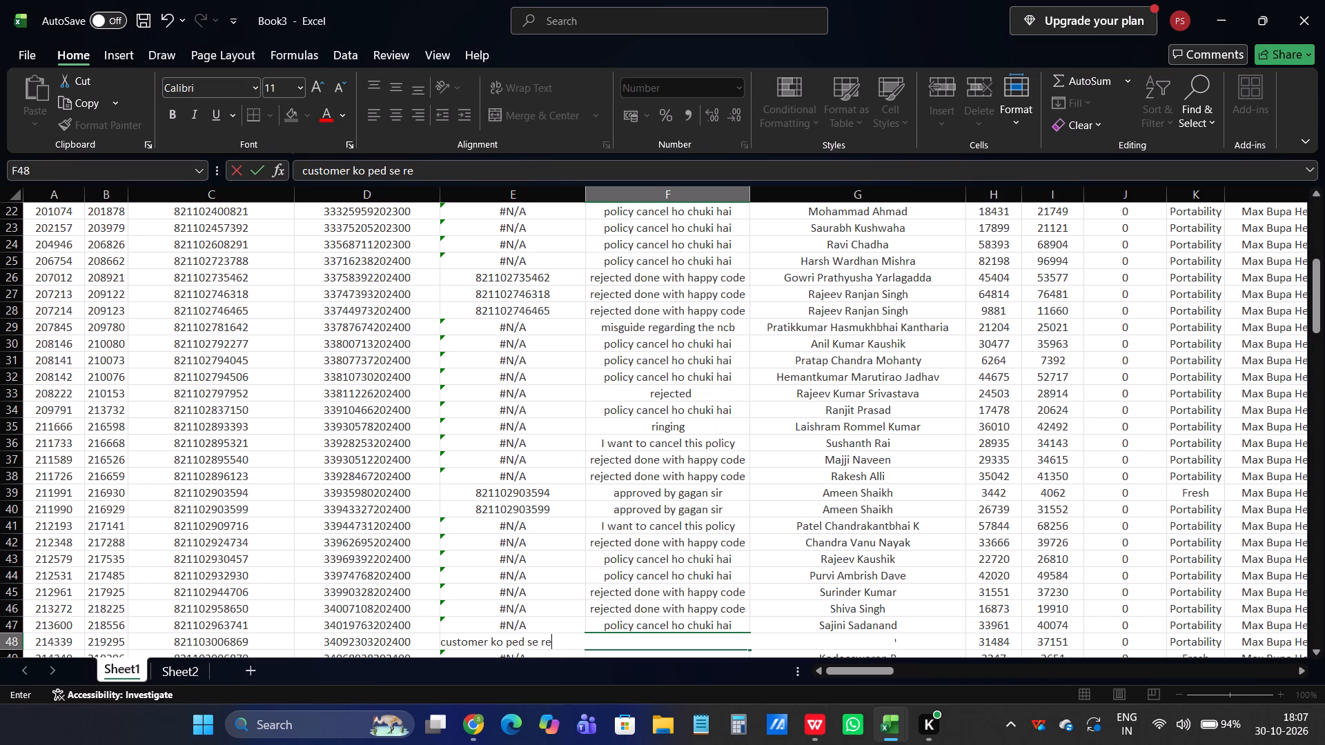
text(lated issued)
key(BackSpace)
key(space)
text(hai)
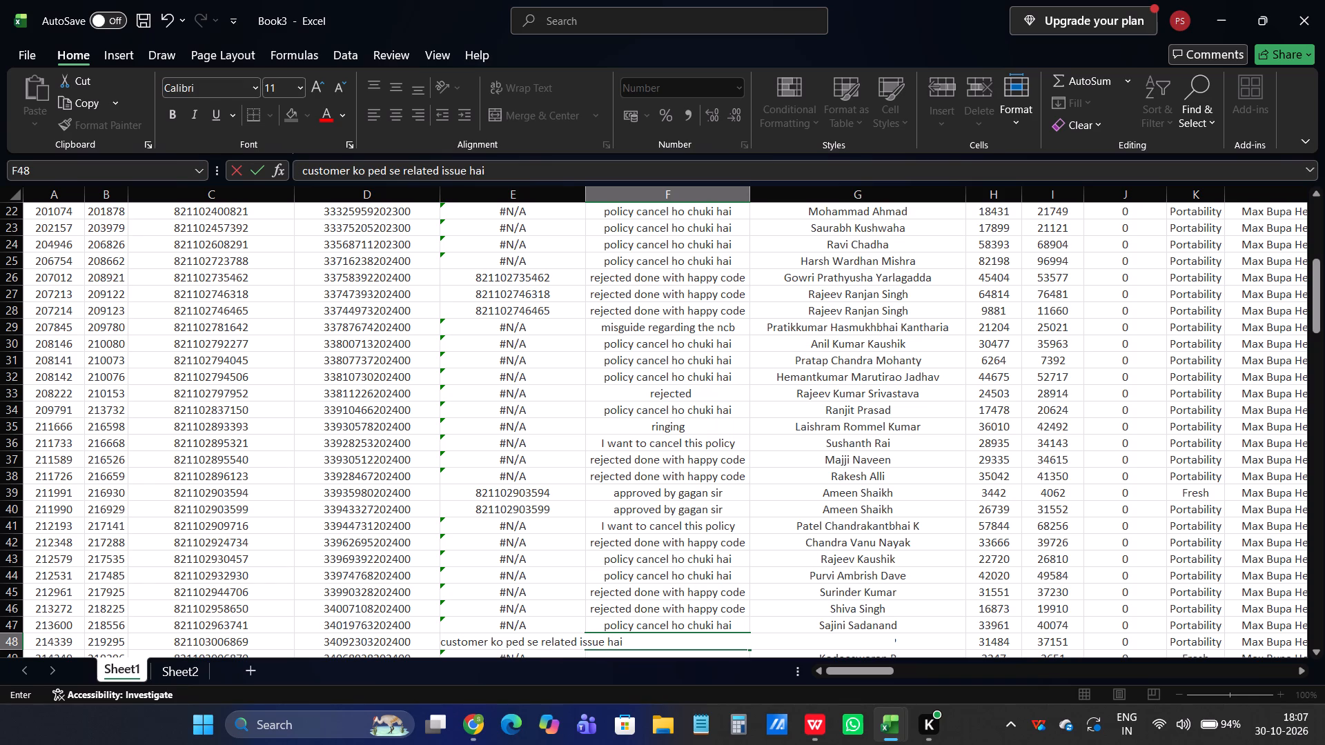
key(Return)
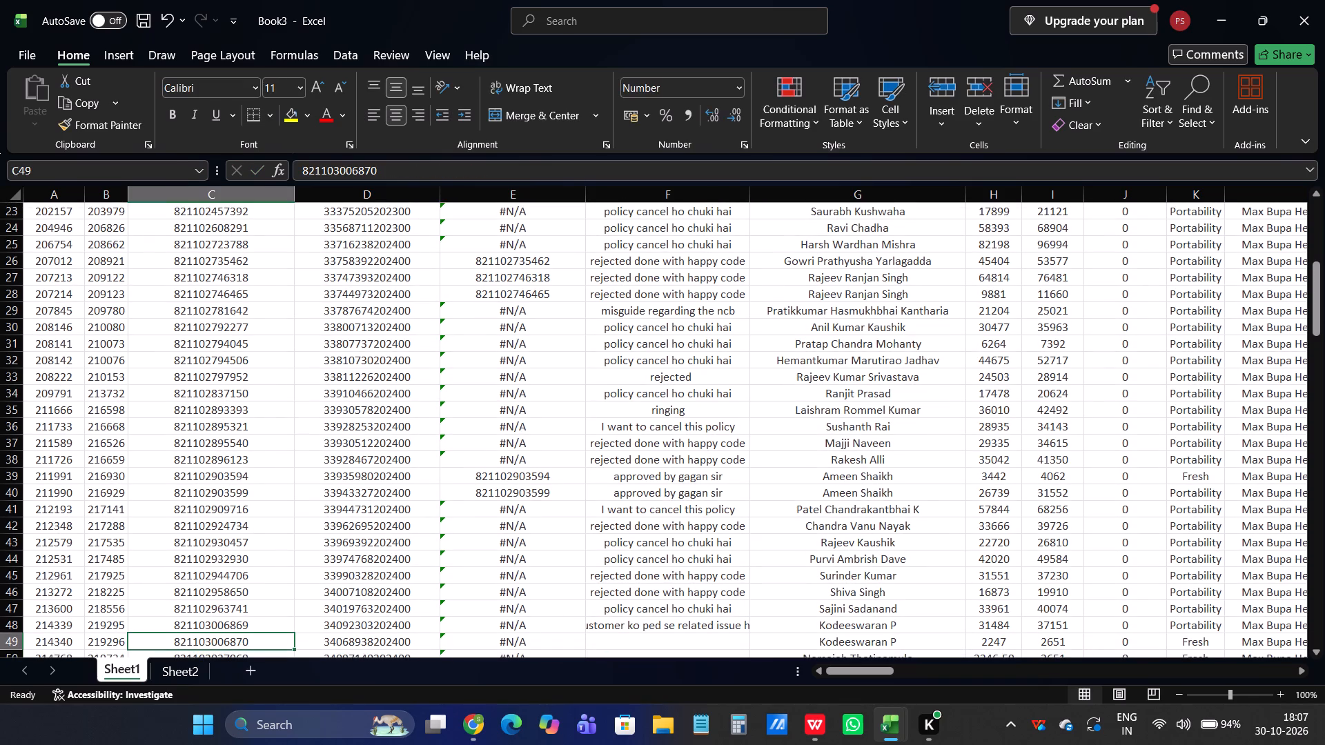
Search the portal for the Application ID from Book3 row 49 and check the entry's case status and remarks.
scroll(440, 208, down, 3)
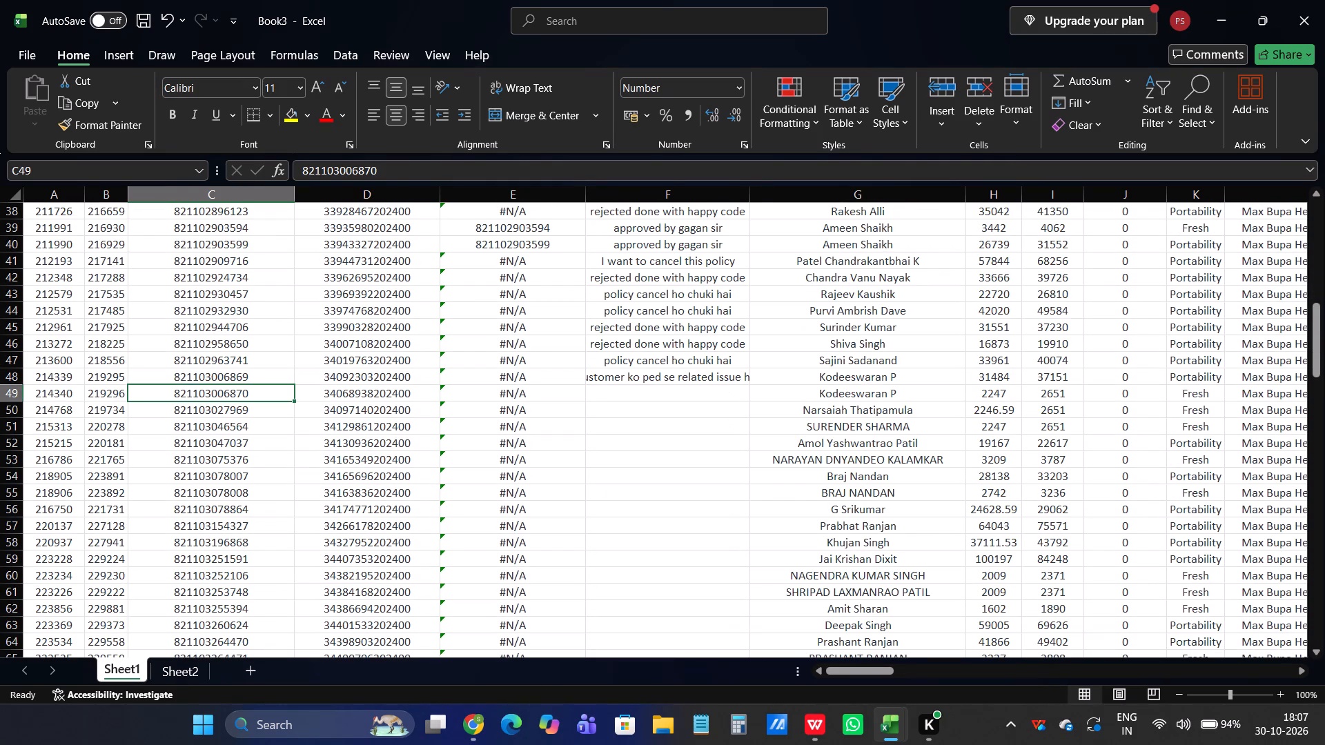
scroll(351, 363, down, 1)
key(ctrl+c)
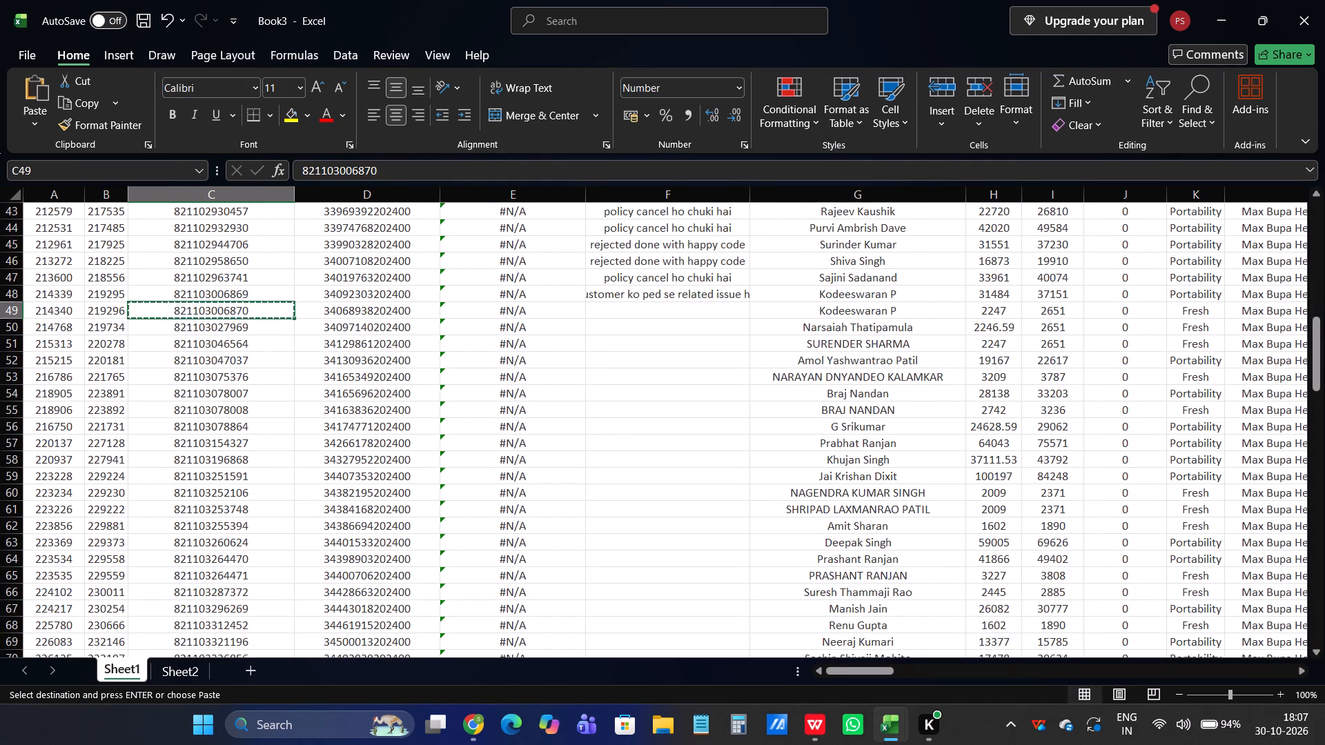
key(alt+Tab)
scroll(500, 374, down, 3)
scroll(500, 372, up, 7)
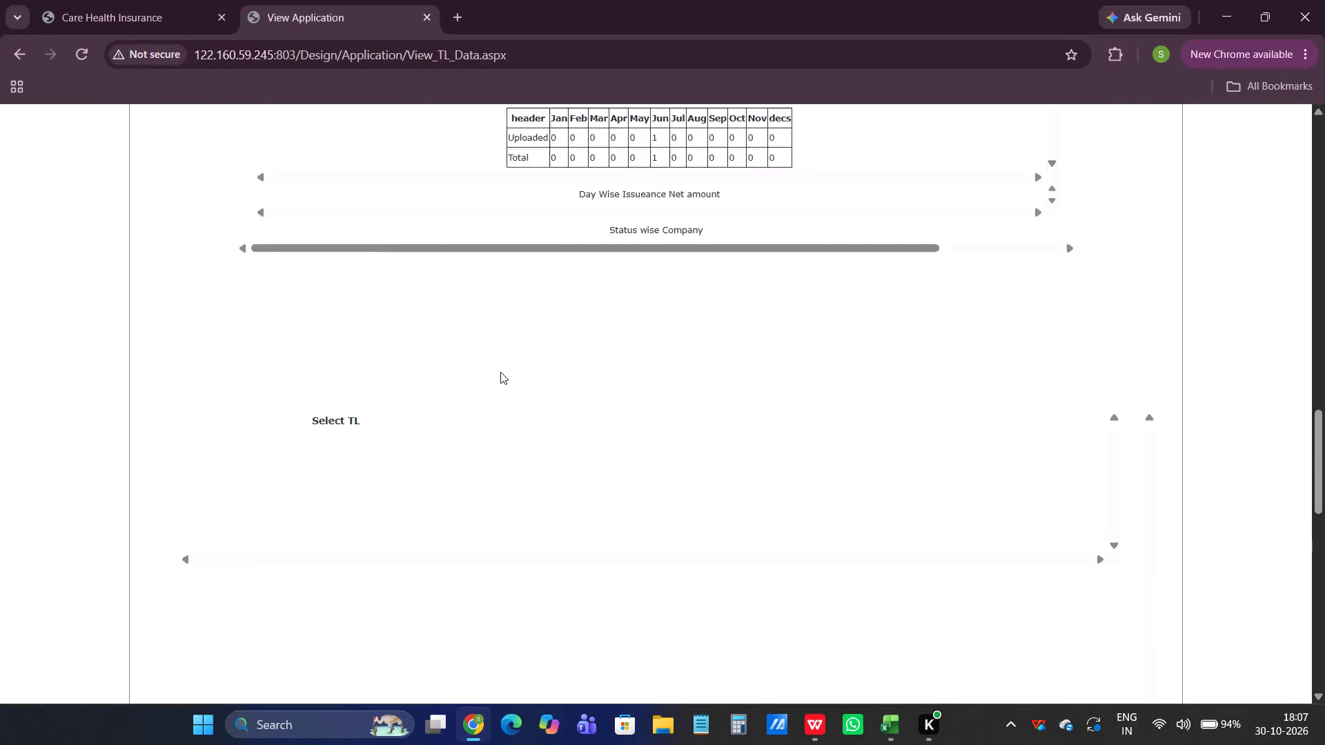
scroll(500, 372, up, 6)
double_click(611, 328)
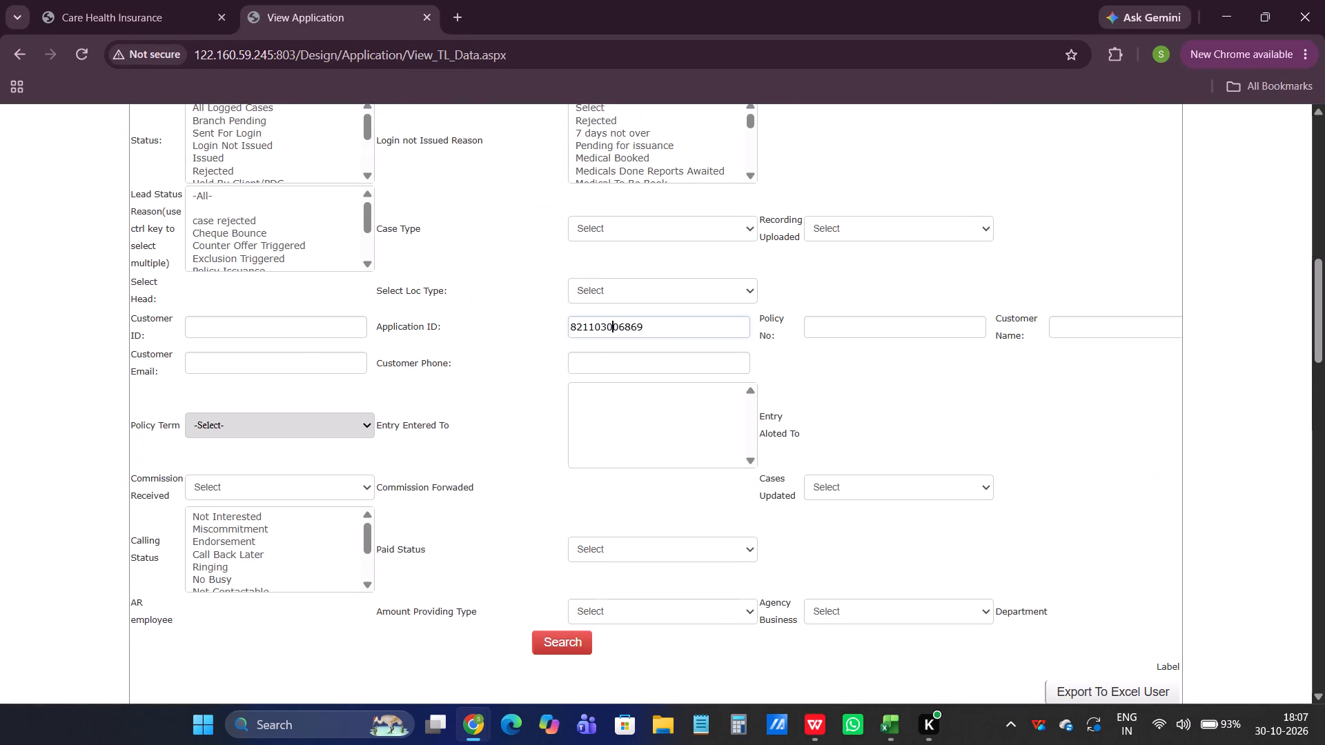
key(ctrl+v)
scroll(495, 348, down, 2)
click(542, 355)
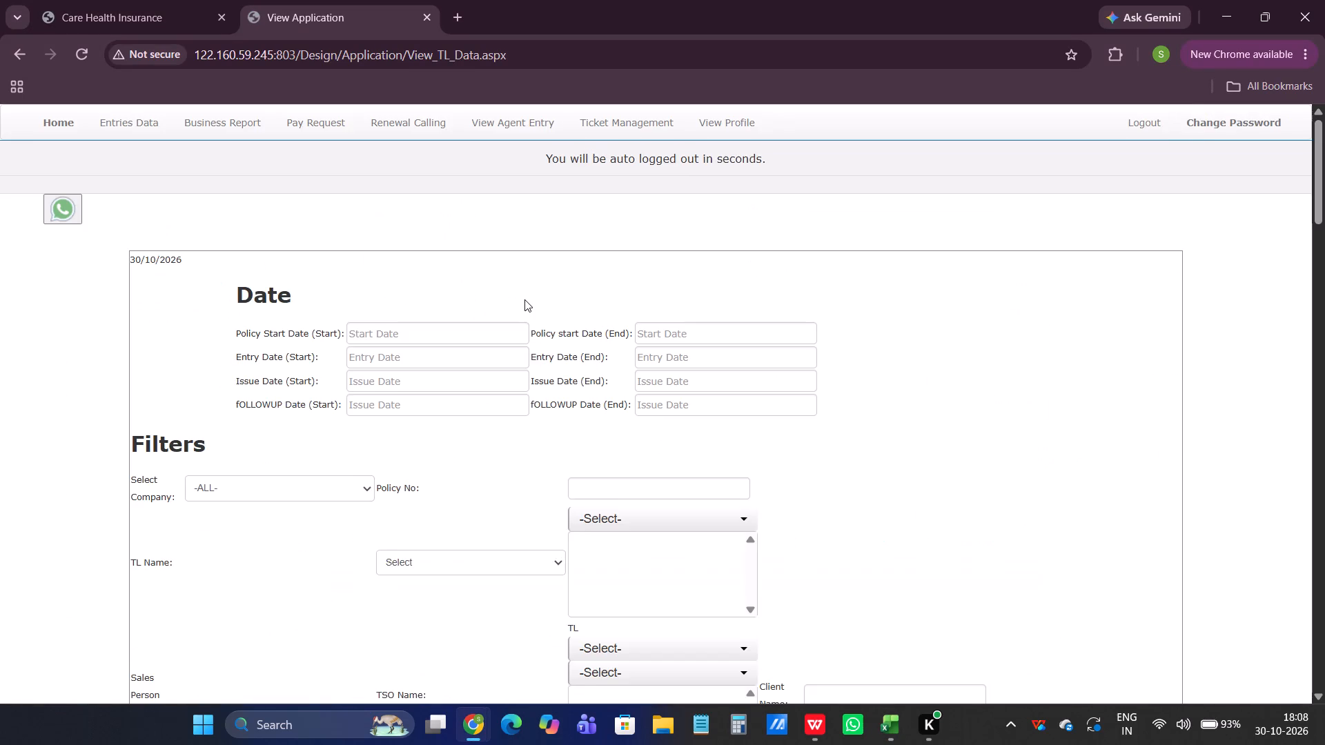
scroll(524, 299, down, 18)
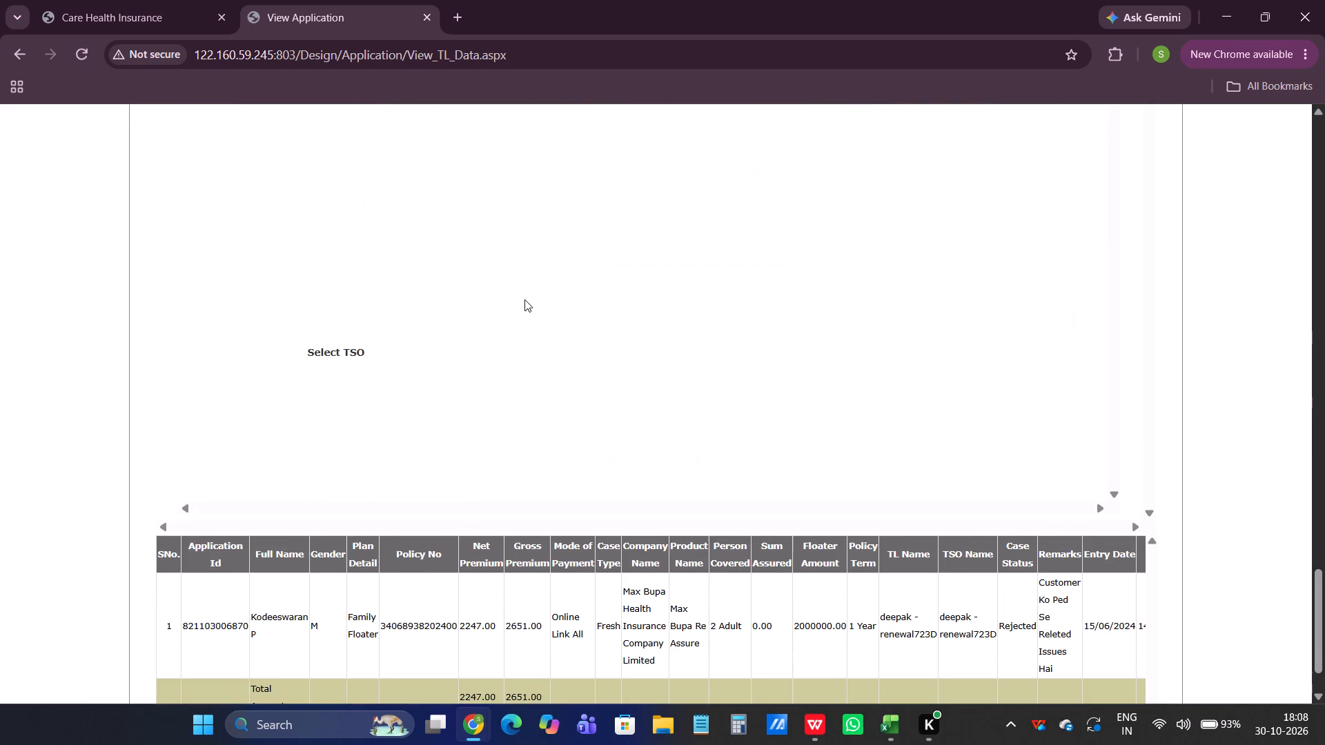
scroll(524, 299, down, 8)
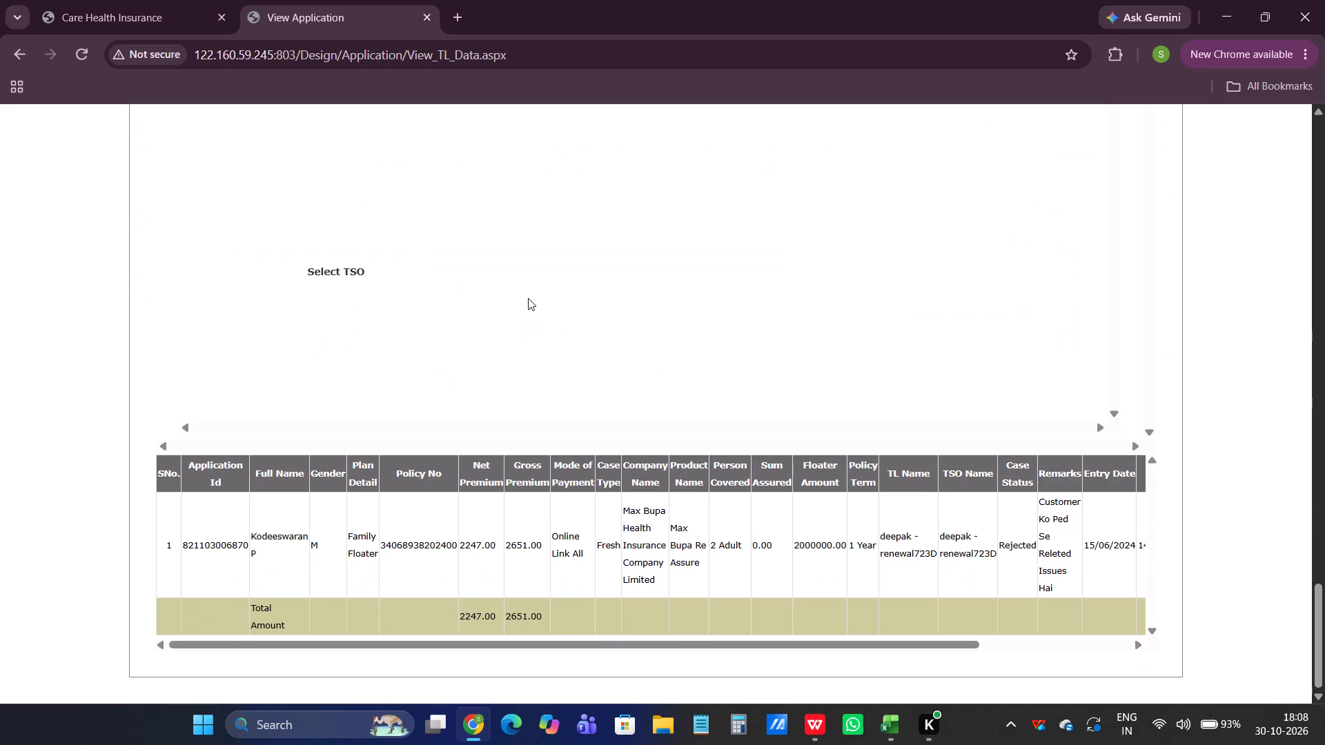
Record "customer ko ped se related issue hai" in the remarks column for row 49 of Book3.
key(alt+Tab)
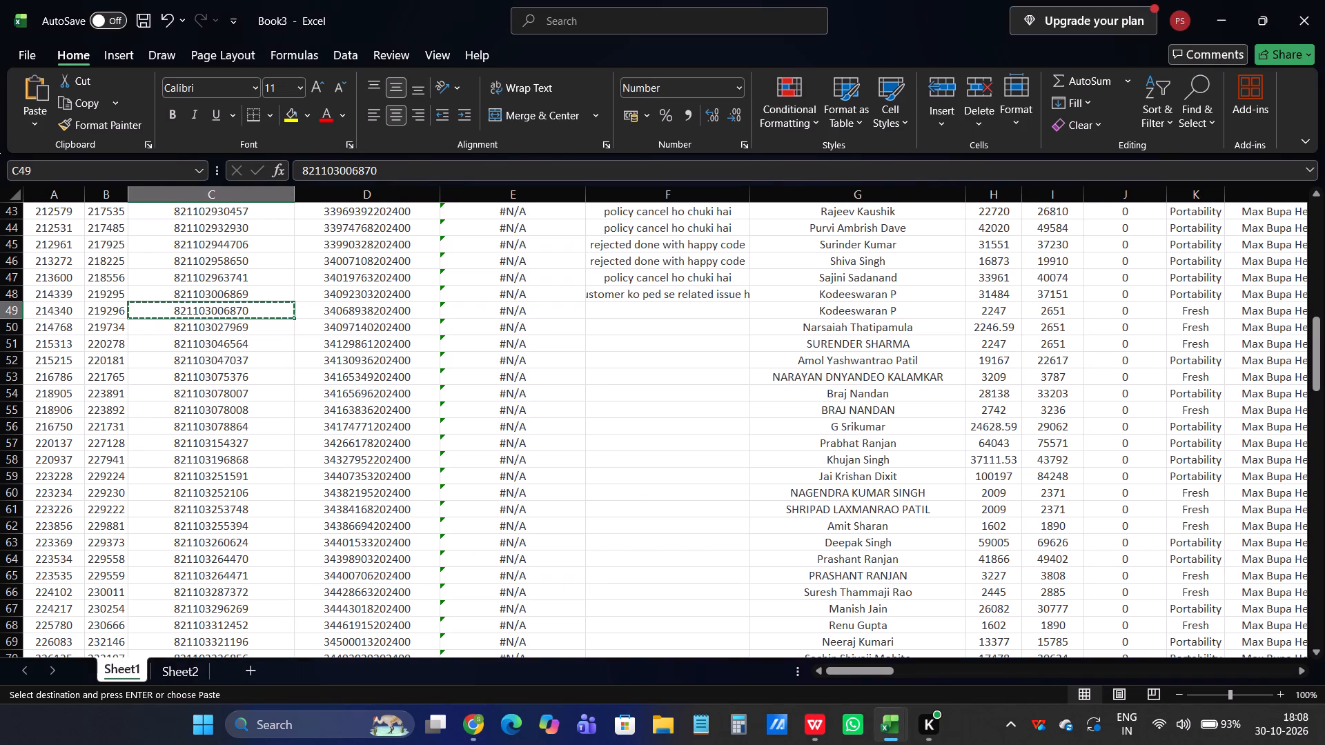
key(Tab)
key(Tab)
key(Tab)
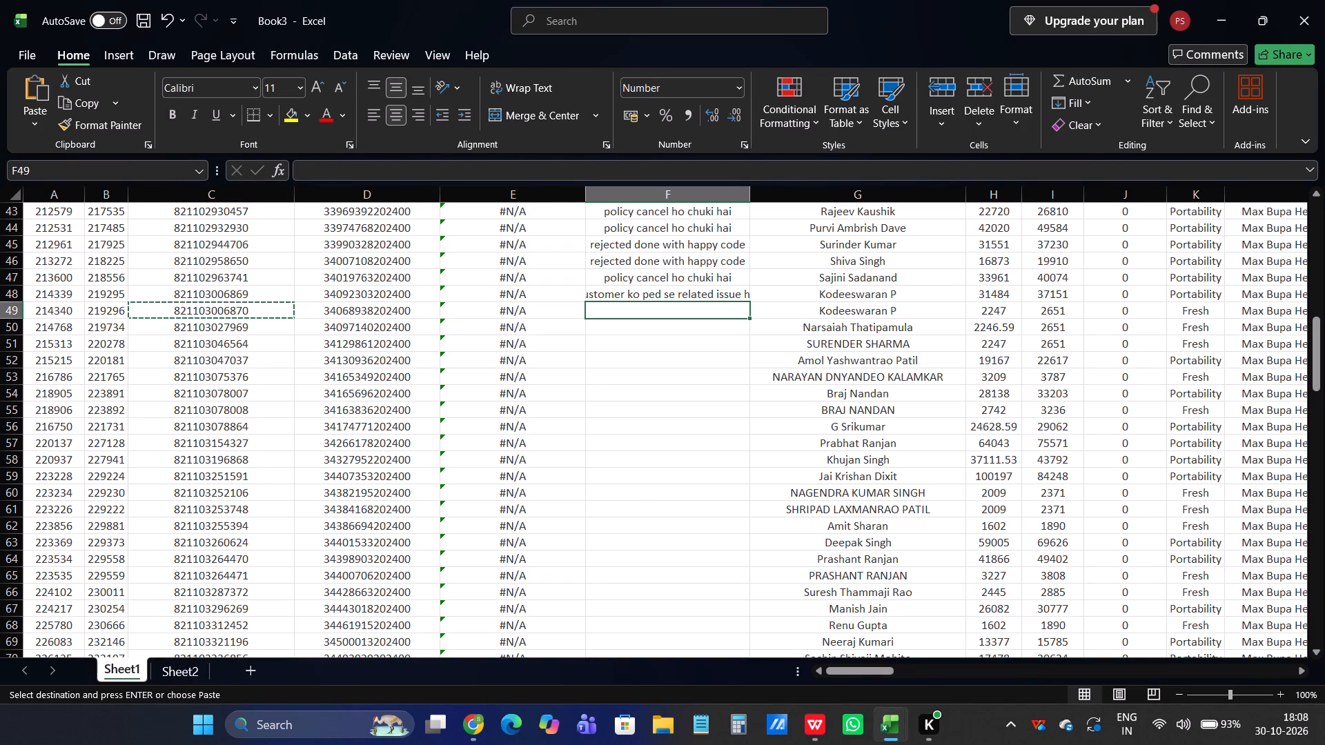
text(cu)
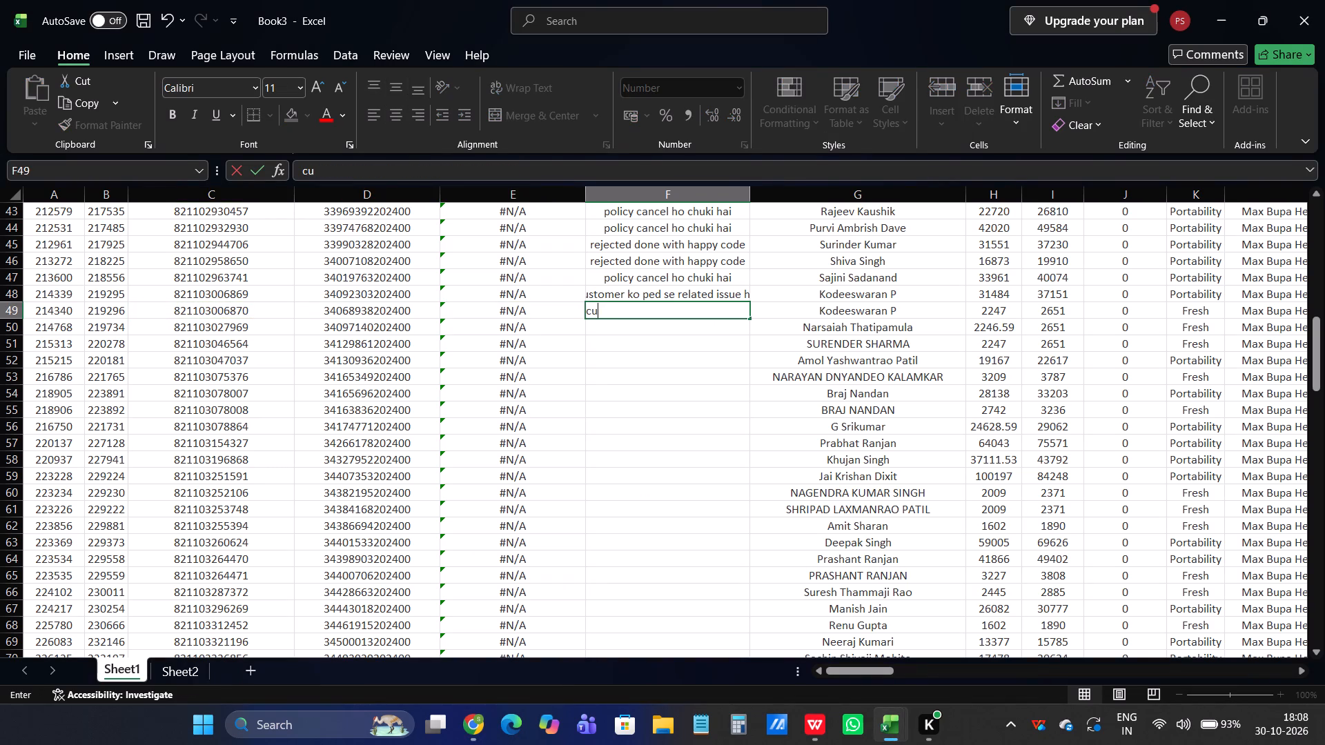
text(stomer ko)
key(space)
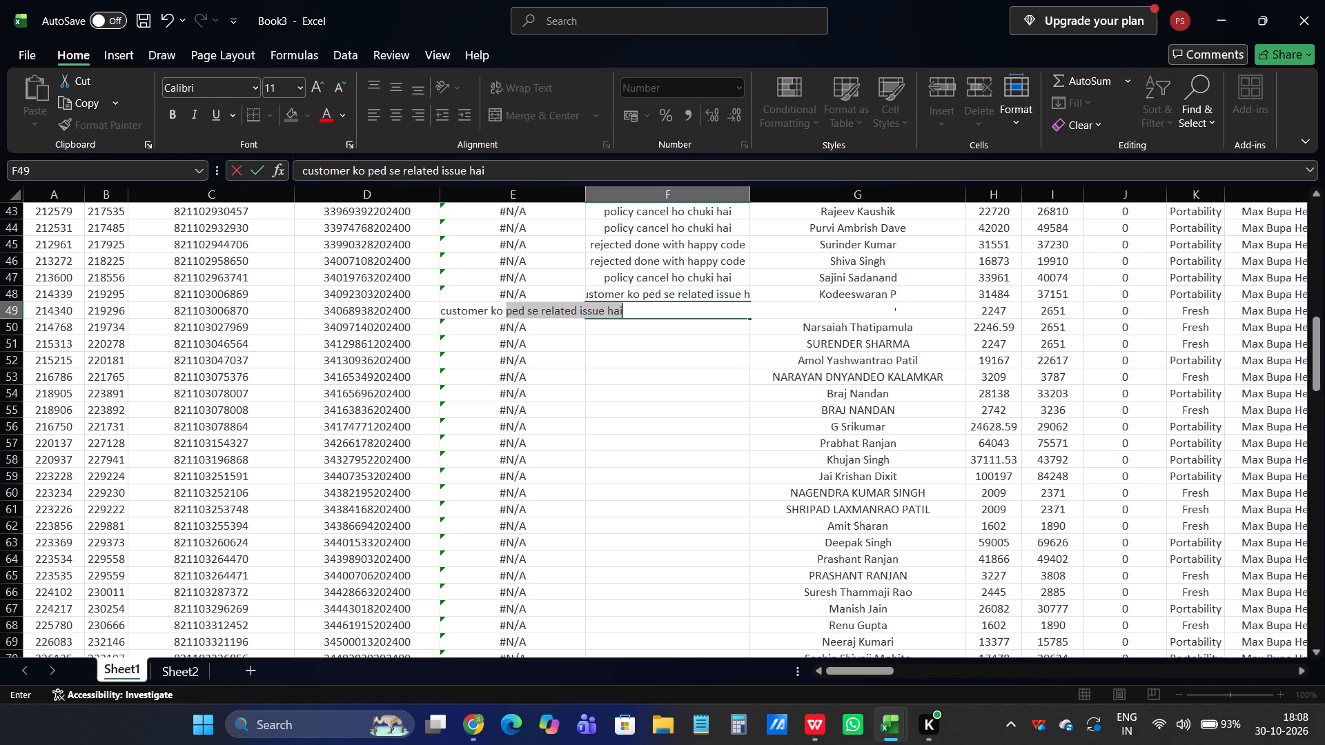
key(Return)
Search the portal for the Application ID from Book3 row 50 and check the entry's case status and remarks.
key(ctrl+c)
key(alt+Tab)
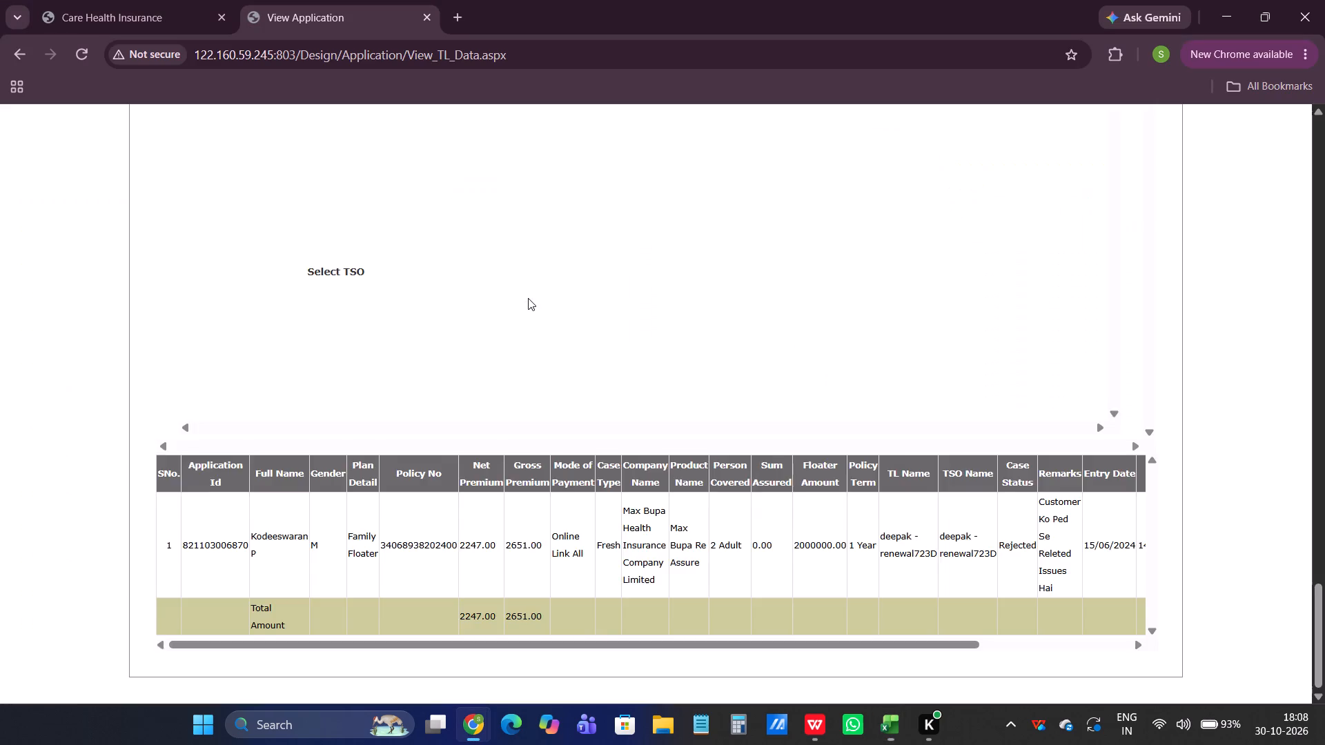
scroll(528, 298, up, 13)
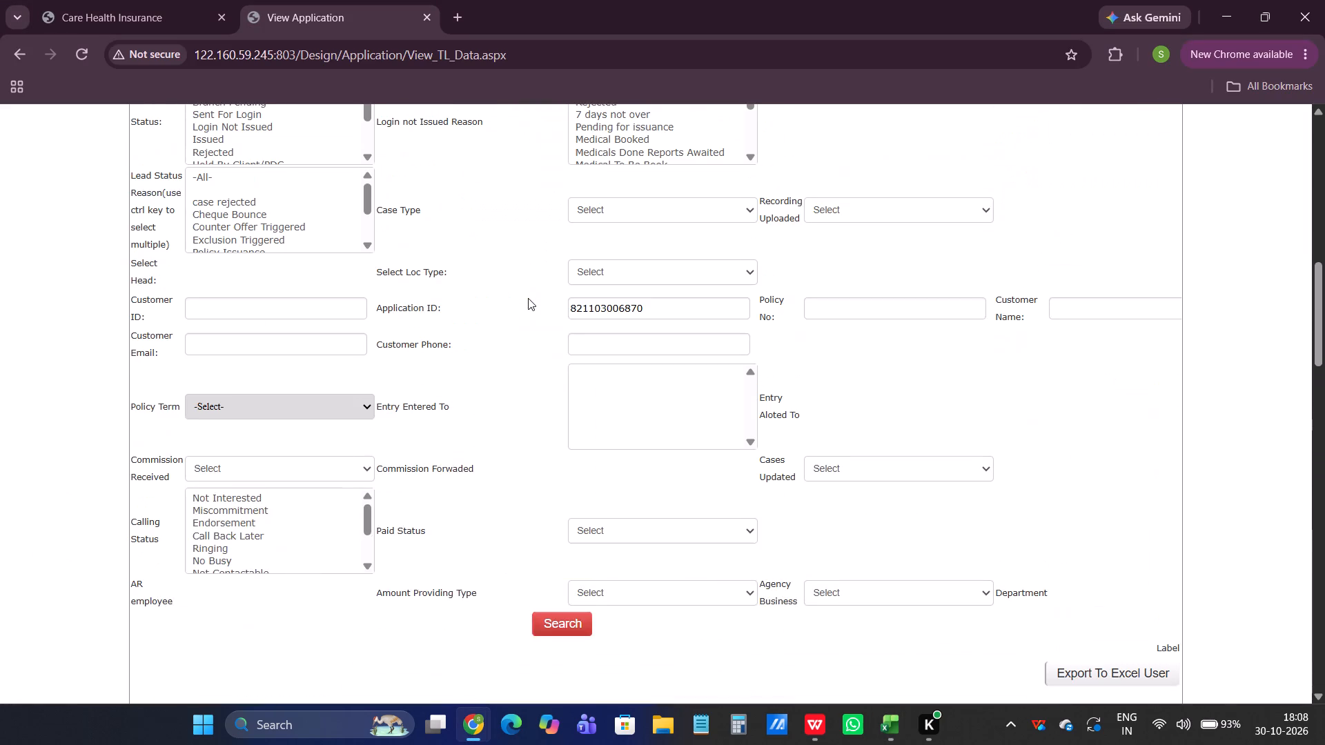
double_click(585, 335)
key(ctrl+v)
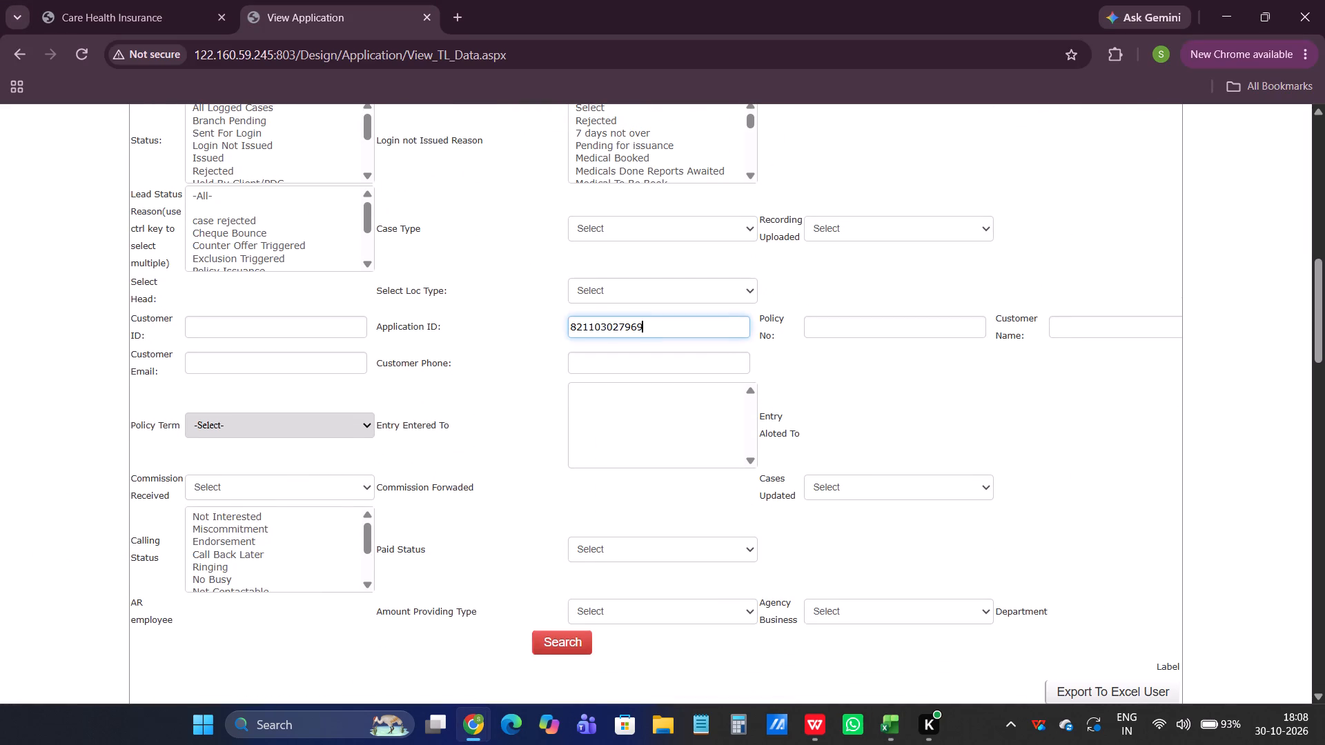
scroll(506, 323, down, 2)
click(541, 351)
scroll(520, 306, down, 11)
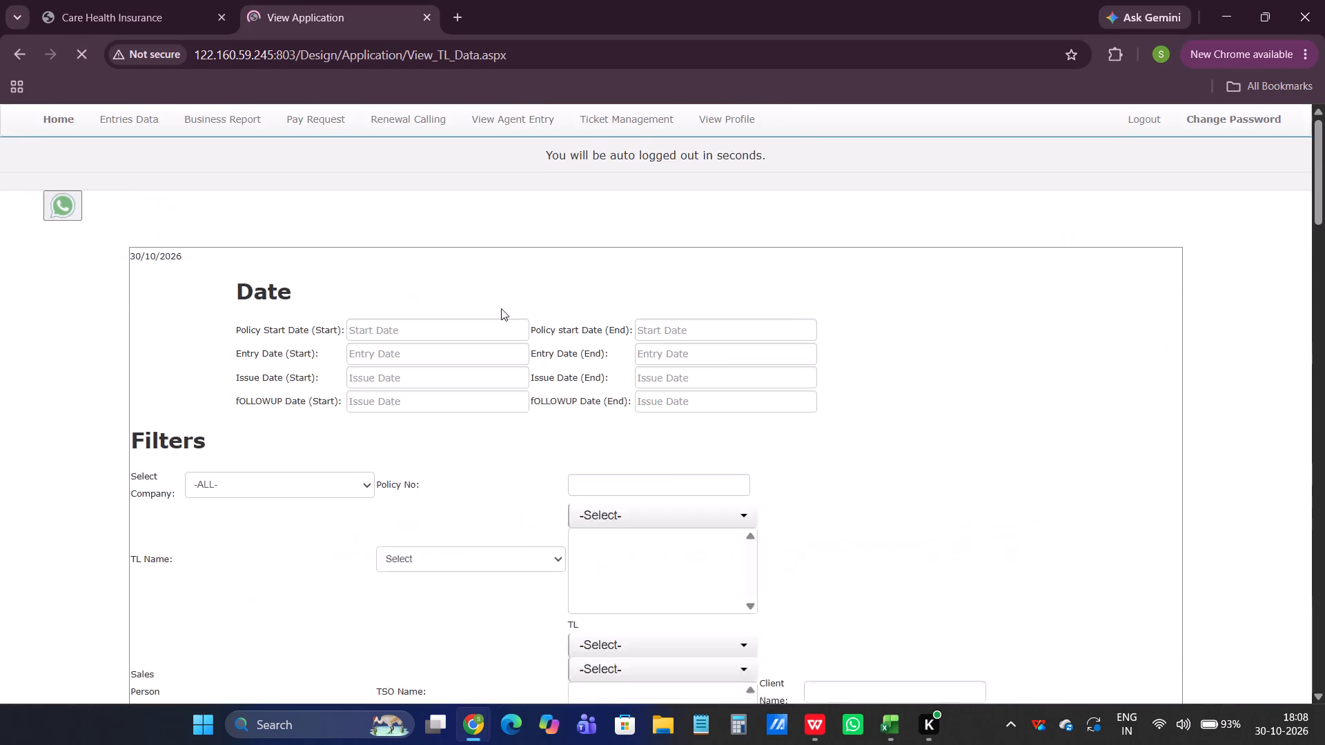
scroll(501, 308, down, 20)
Record "rejected" in the remarks column for row 50 of Book3.
key(alt+Tab)
key(Tab)
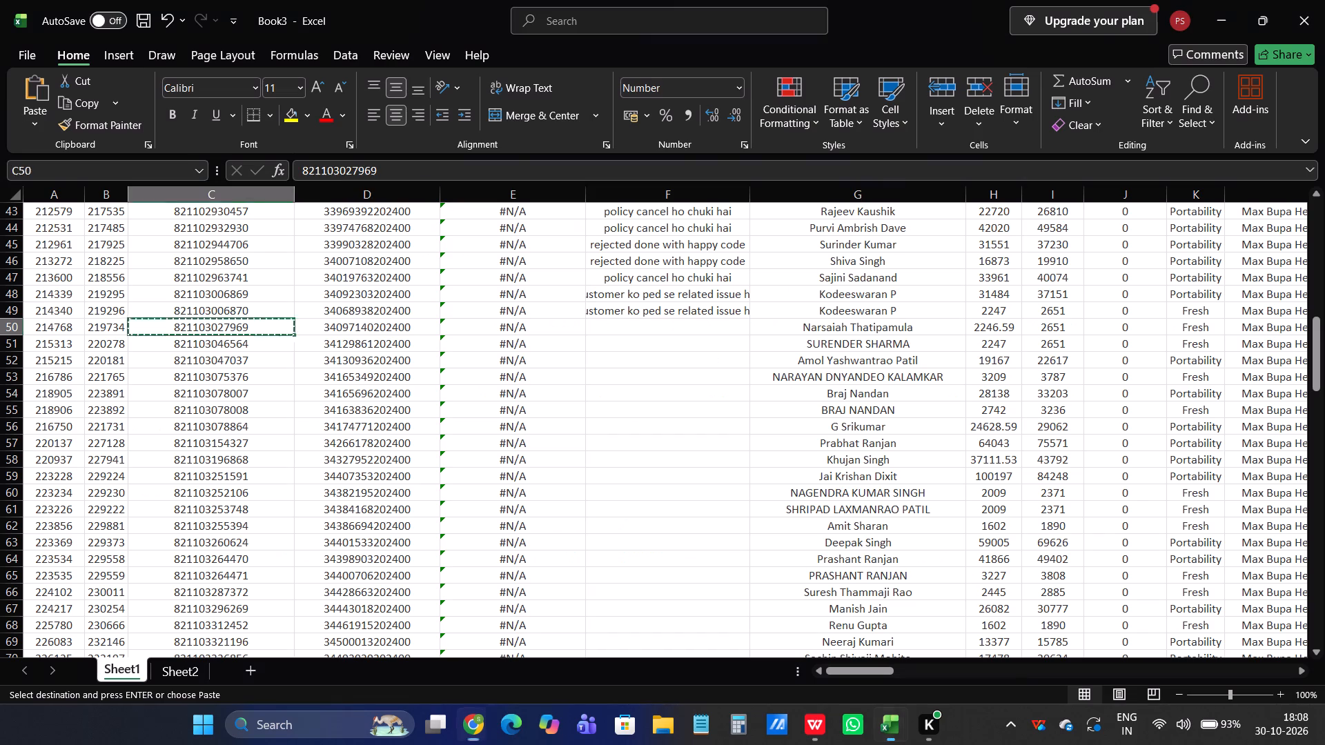
key(Tab)
key(Tab)
key(space)
key(space)
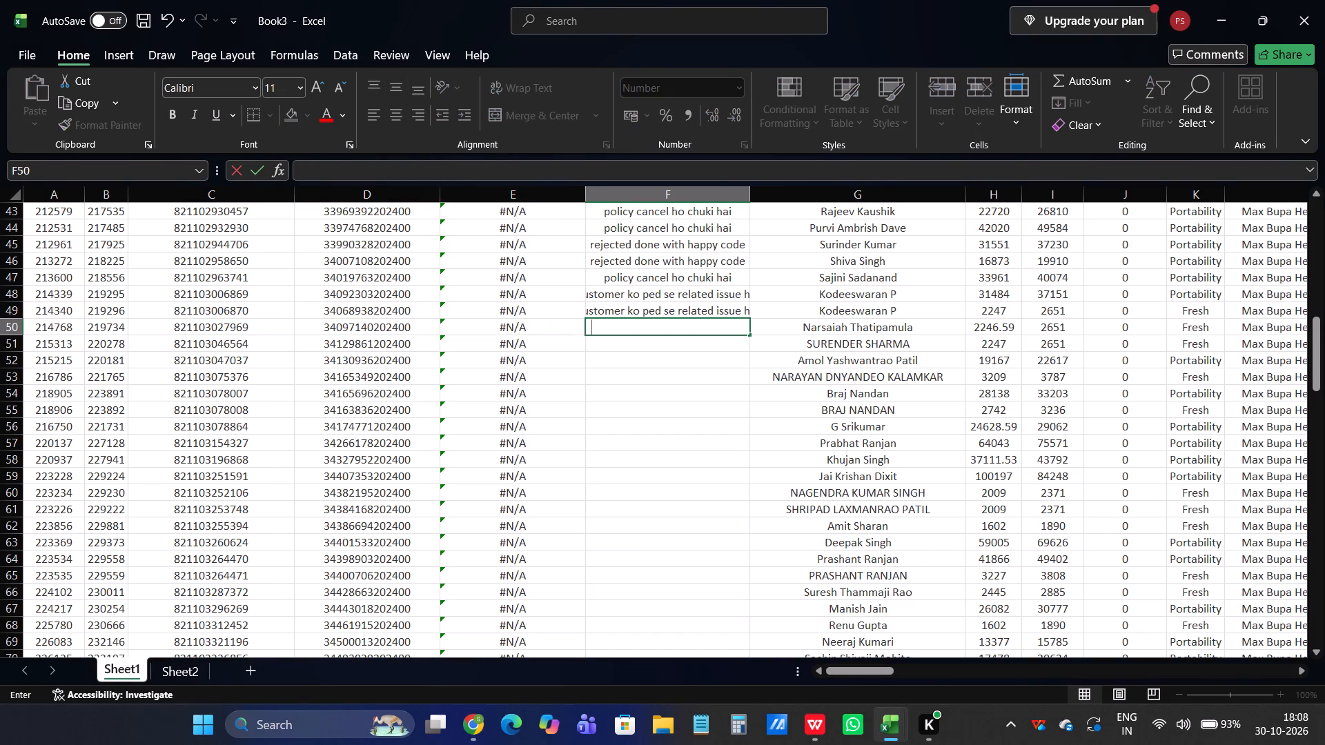
key(space)
text(re)
text(jectes)
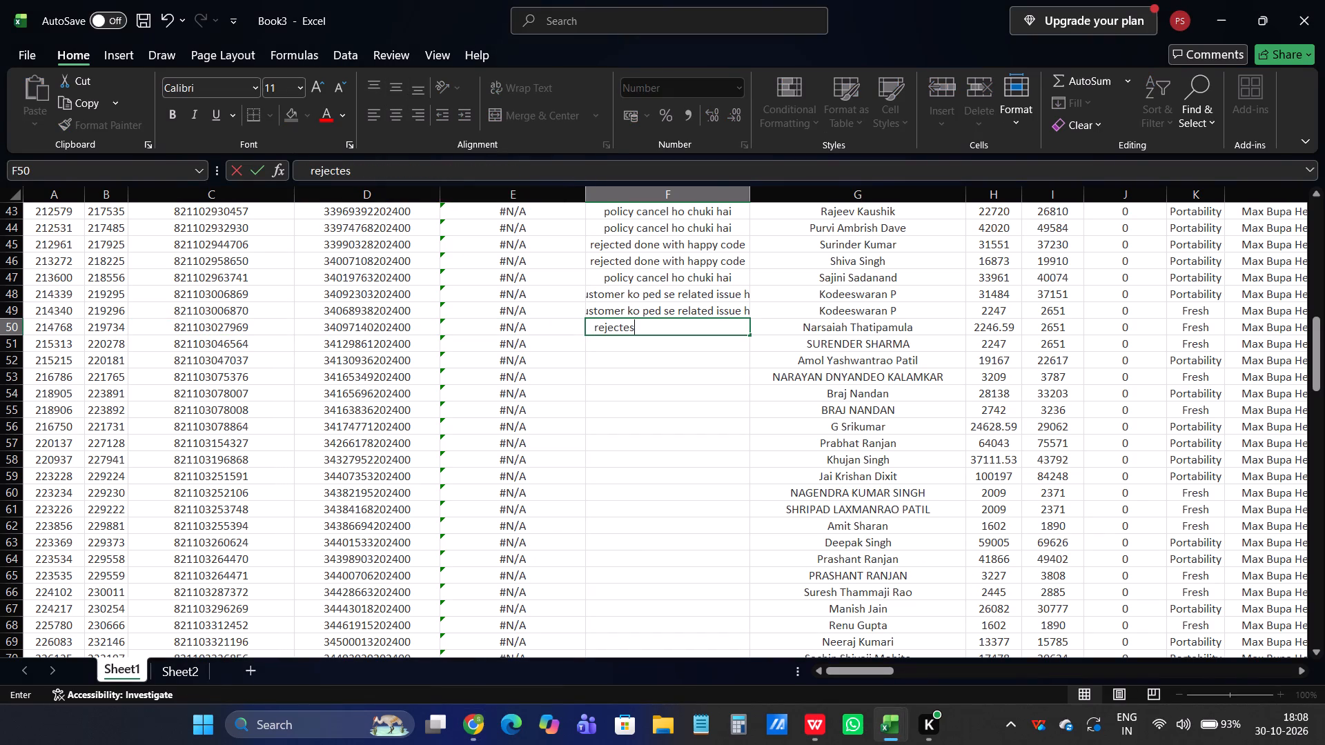
key(BackSpace)
key(d)
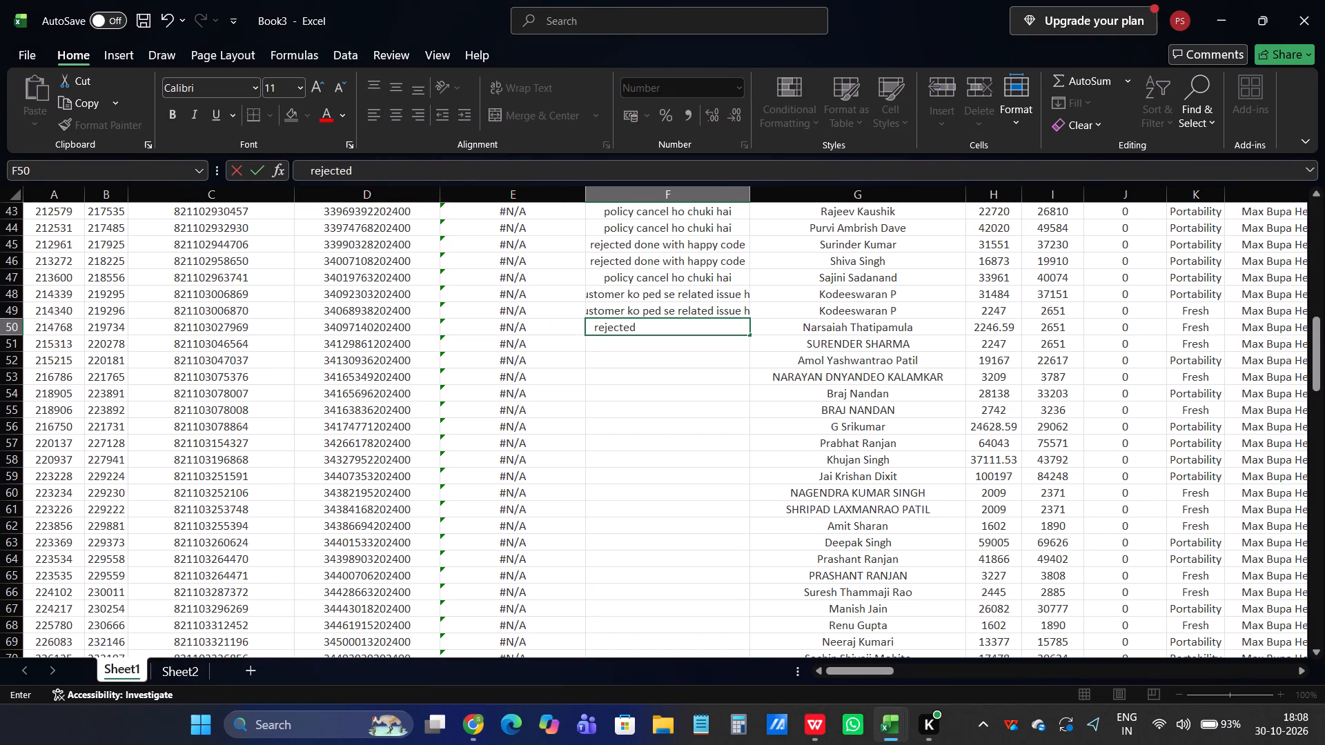
key(Return)
Search the portal for the Application ID from Book3 row 51 and check the entry's case status and remarks.
key(ctrl+c)
key(alt+Tab)
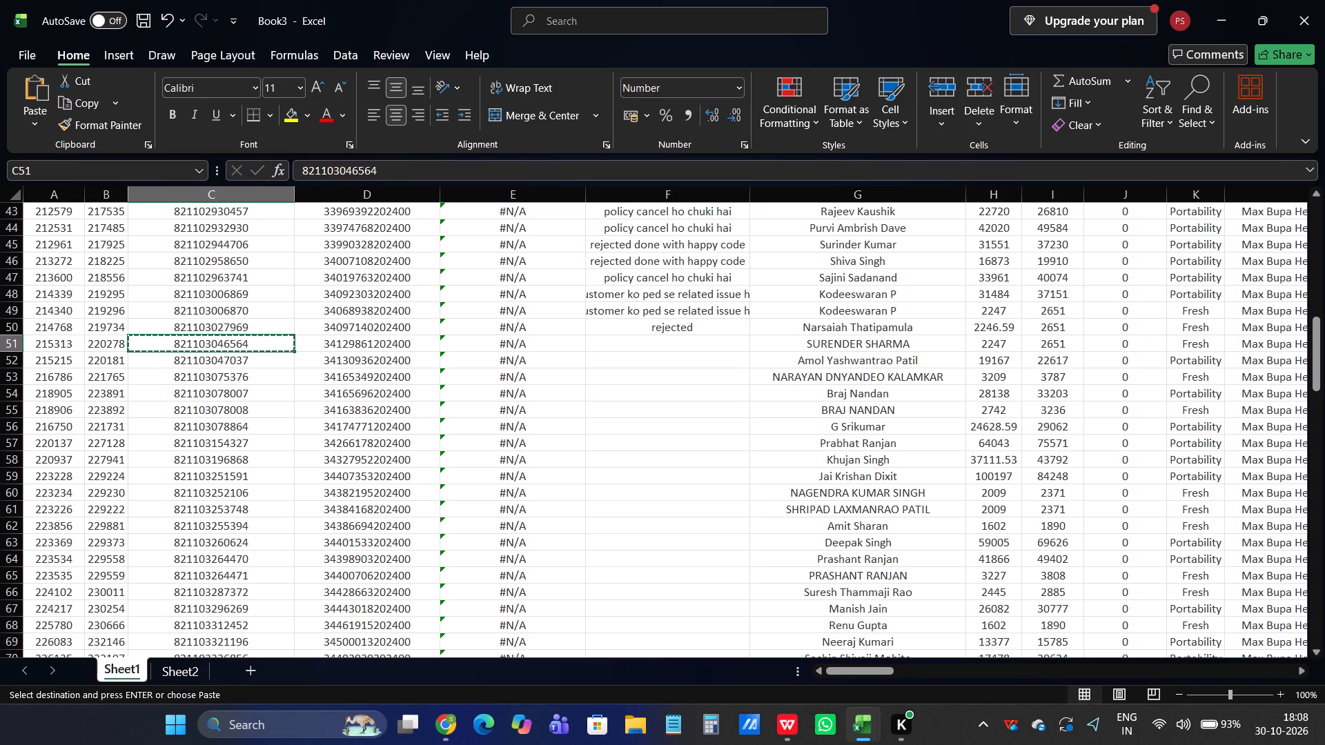
scroll(496, 324, up, 14)
scroll(496, 324, down, 2)
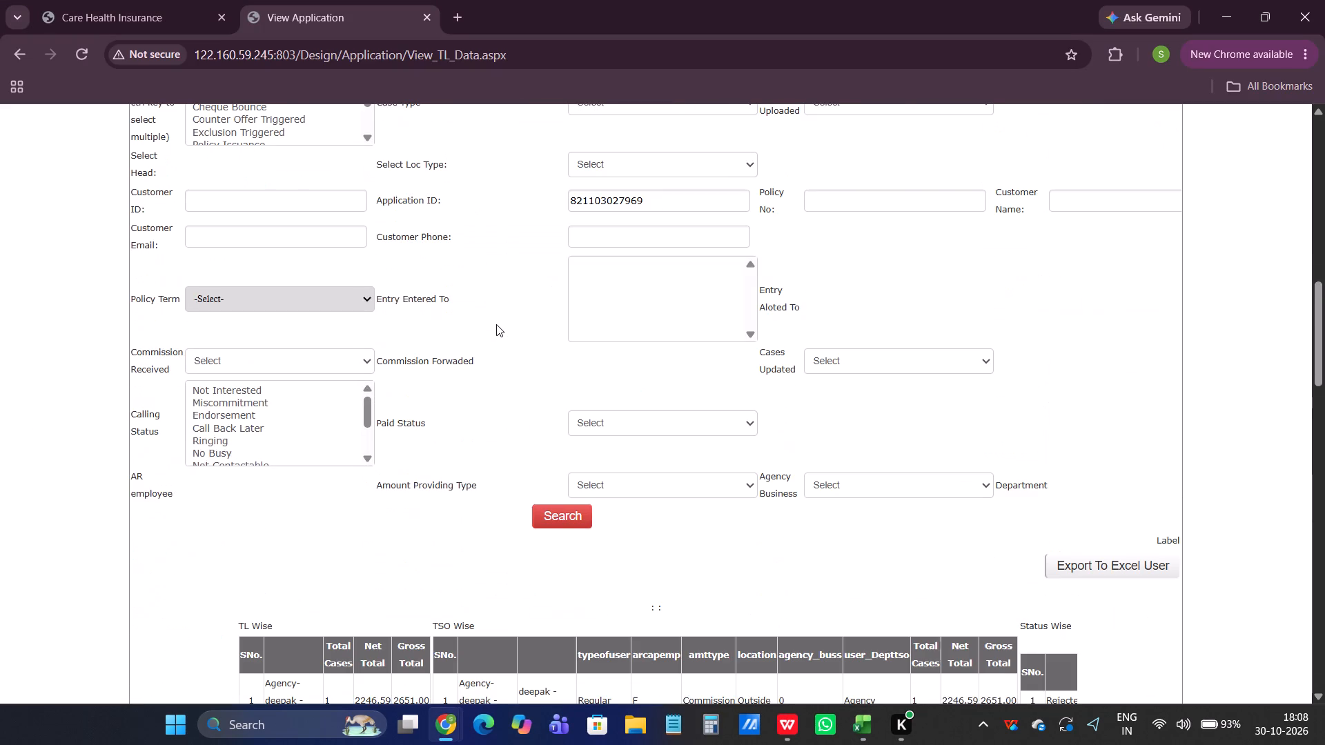
double_click(614, 206)
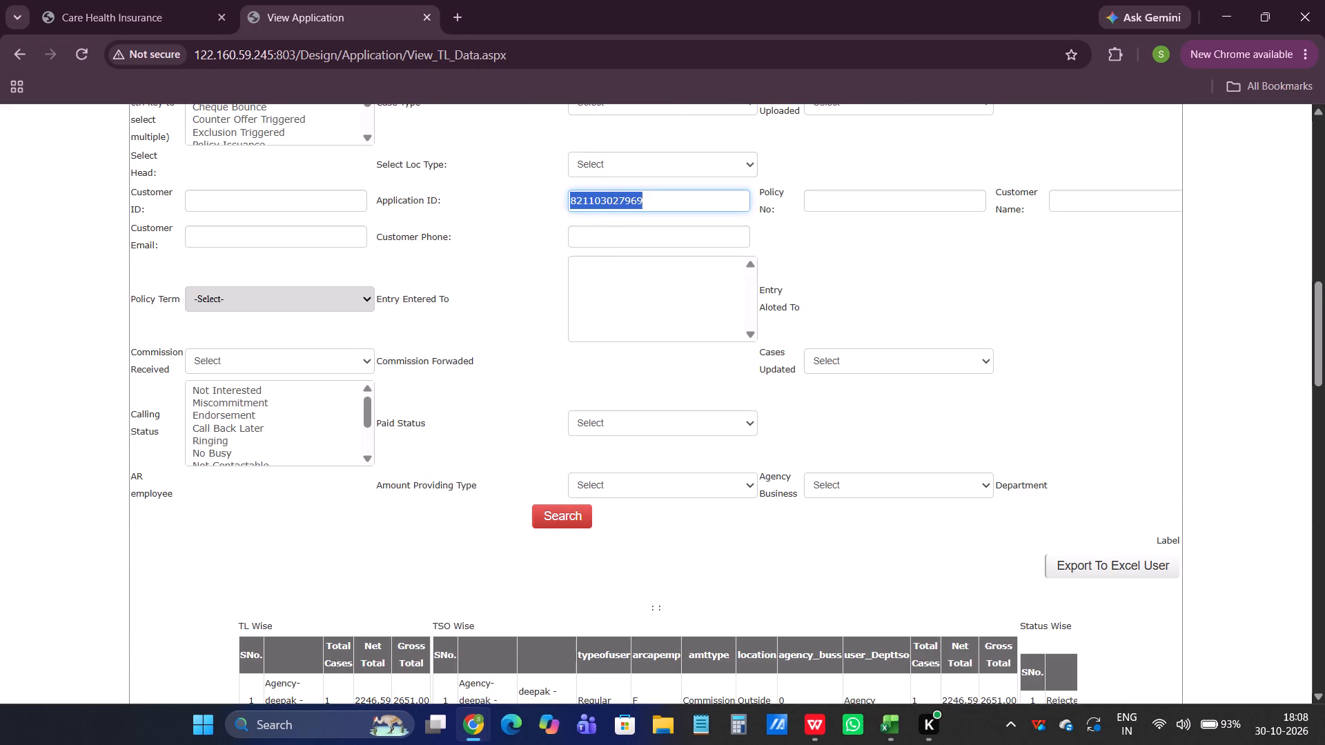
key(ctrl+v)
scroll(471, 253, down, 1)
click(558, 375)
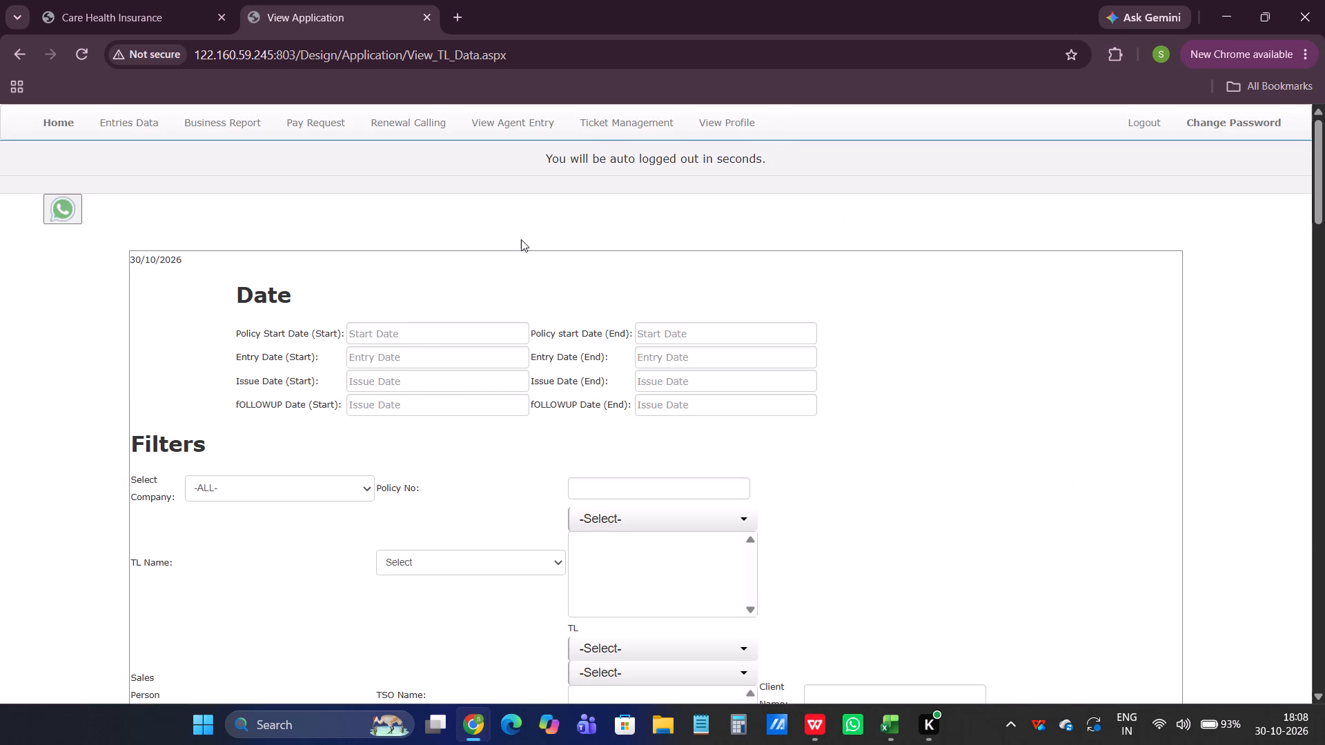
scroll(515, 237, down, 20)
scroll(515, 237, down, 6)
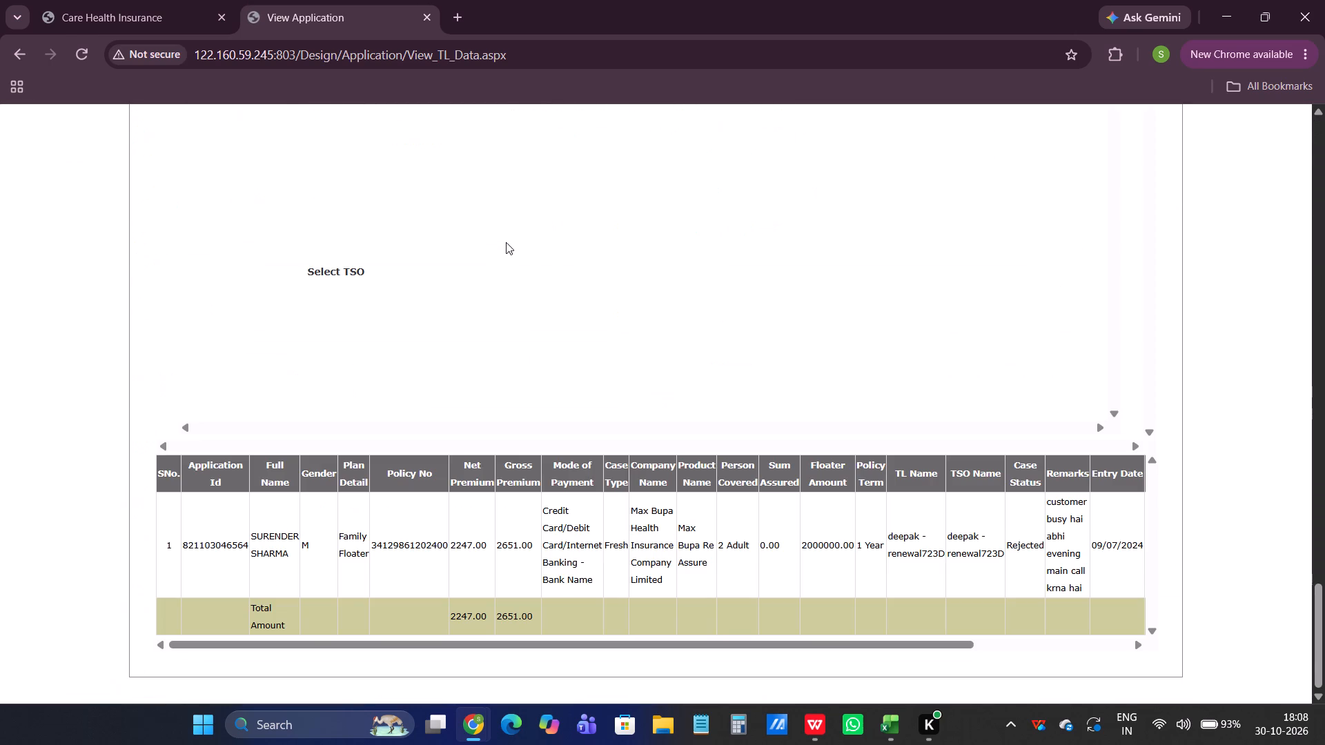
Record "call back in evening" in the remarks column for row 51 of Book3.
key(alt+Tab)
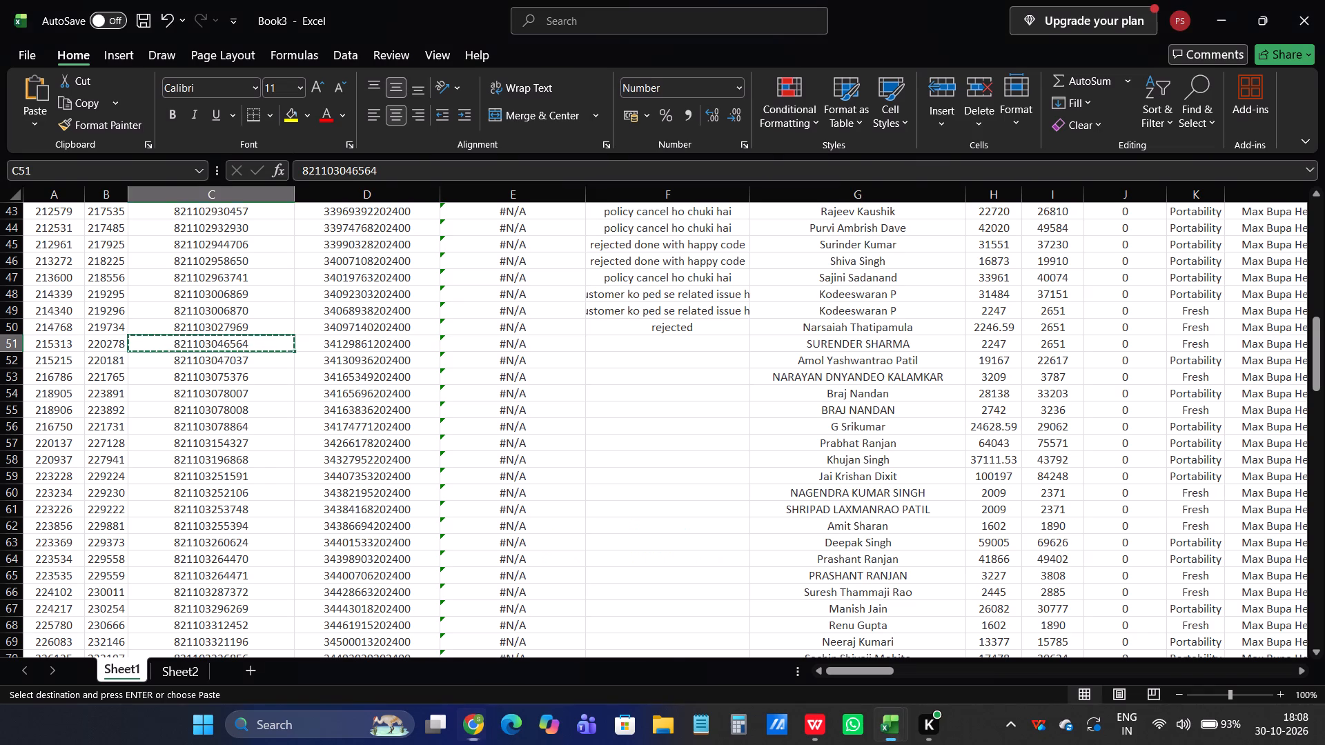
key(Tab)
key(Tab)
key(Tab)
text(call backi)
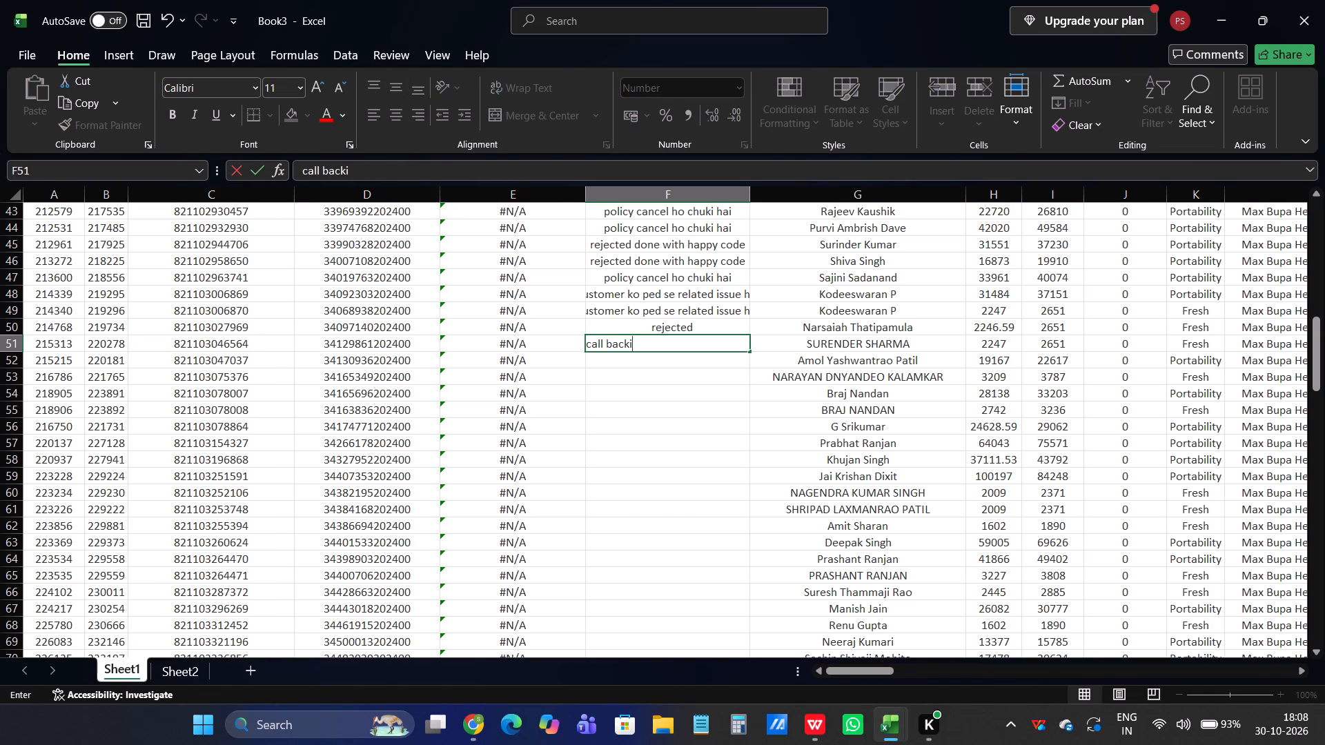
key(BackSpace)
key(space)
text(in)
key(space)
text(even)
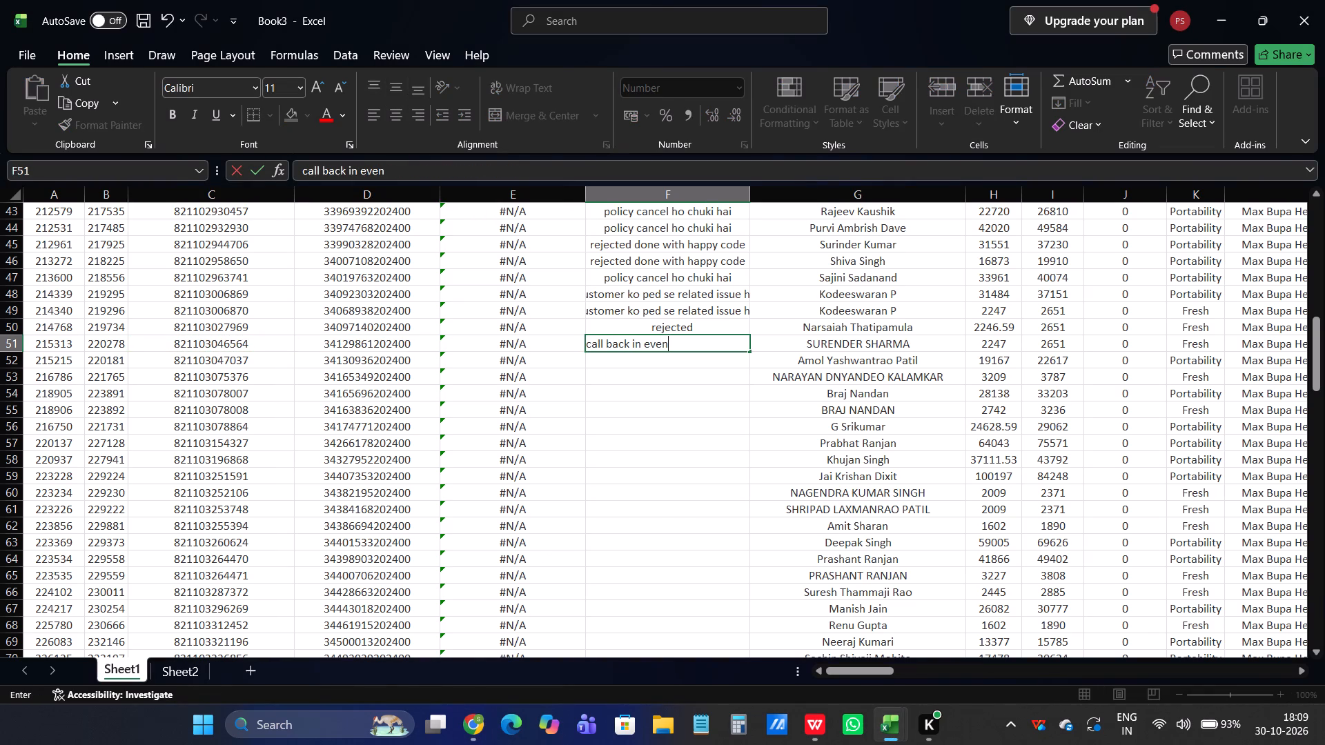
text(ing)
key(Return)
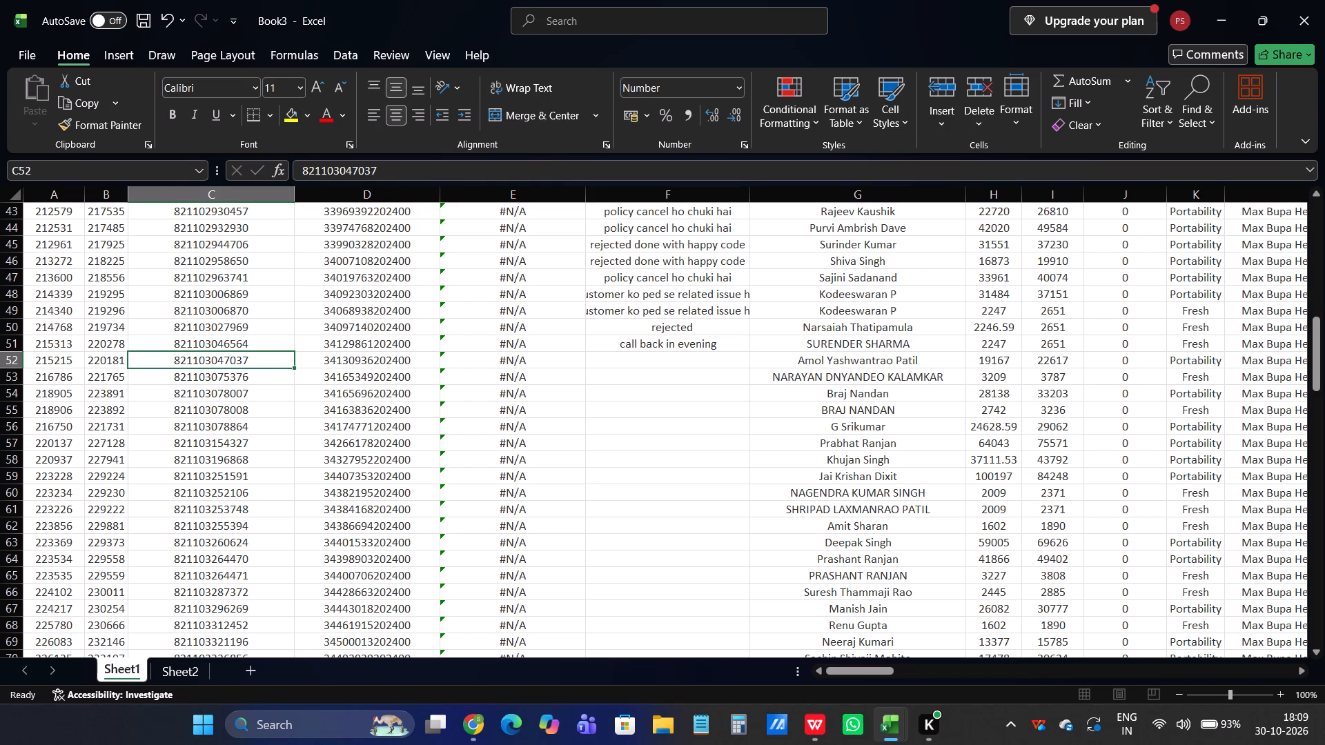
Search the portal for the Application ID from Book3 row 52 and check the entry's case status and remarks.
key(ctrl+c)
key(alt+Tab)
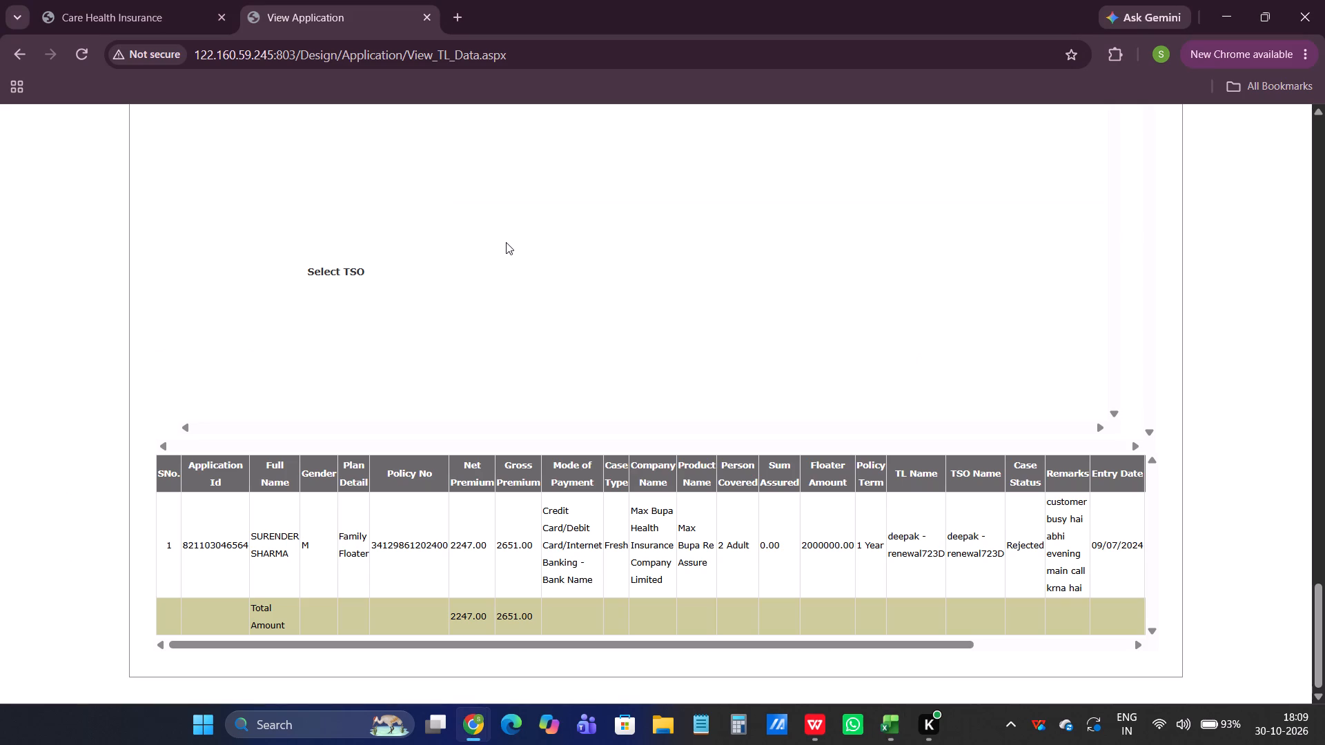
scroll(527, 315, up, 16)
scroll(527, 315, down, 3)
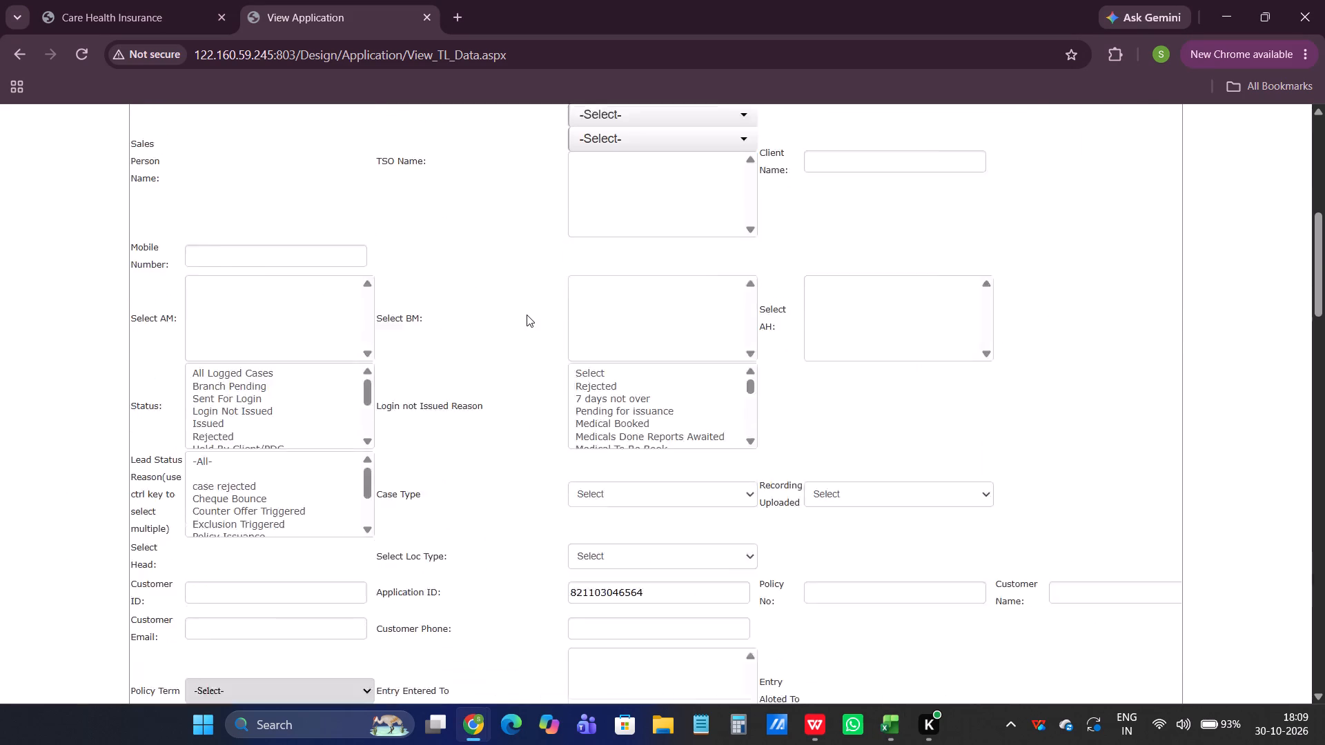
double_click(579, 326)
key(ctrl+v)
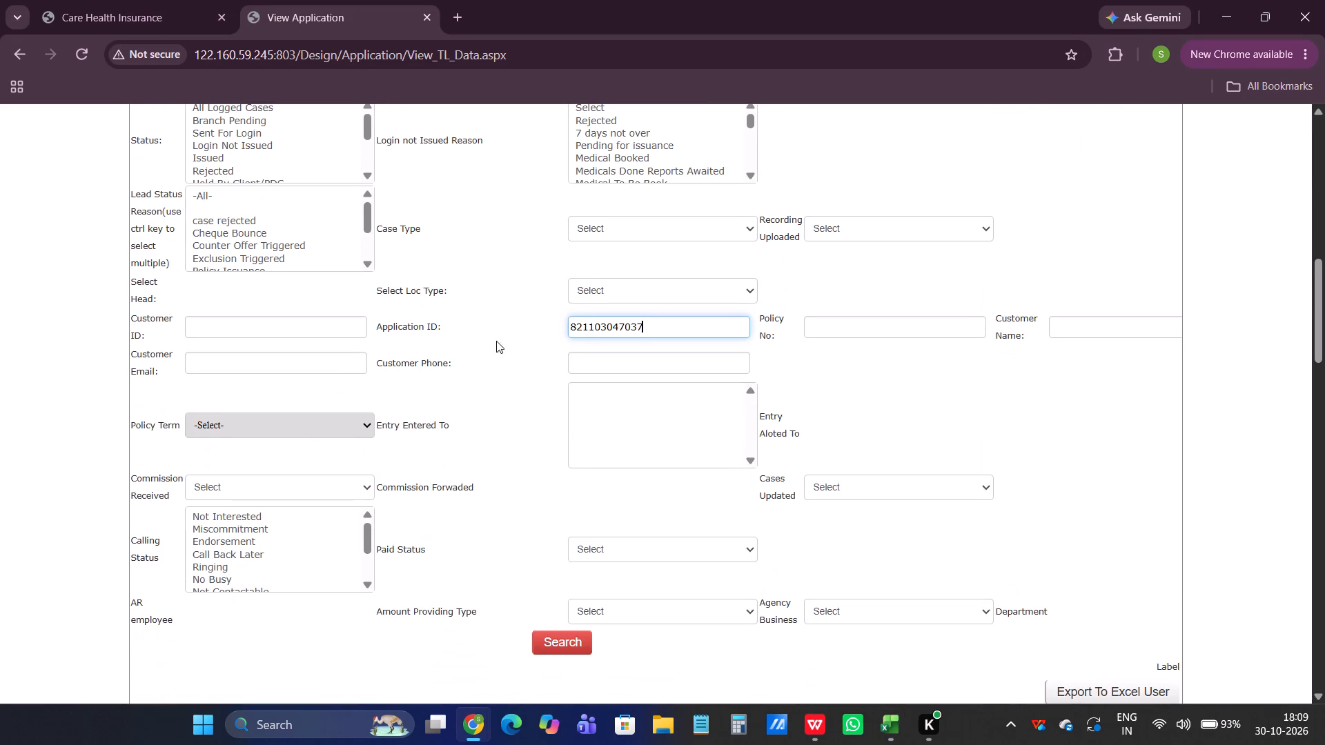
scroll(489, 344, down, 2)
click(557, 348)
scroll(498, 217, down, 14)
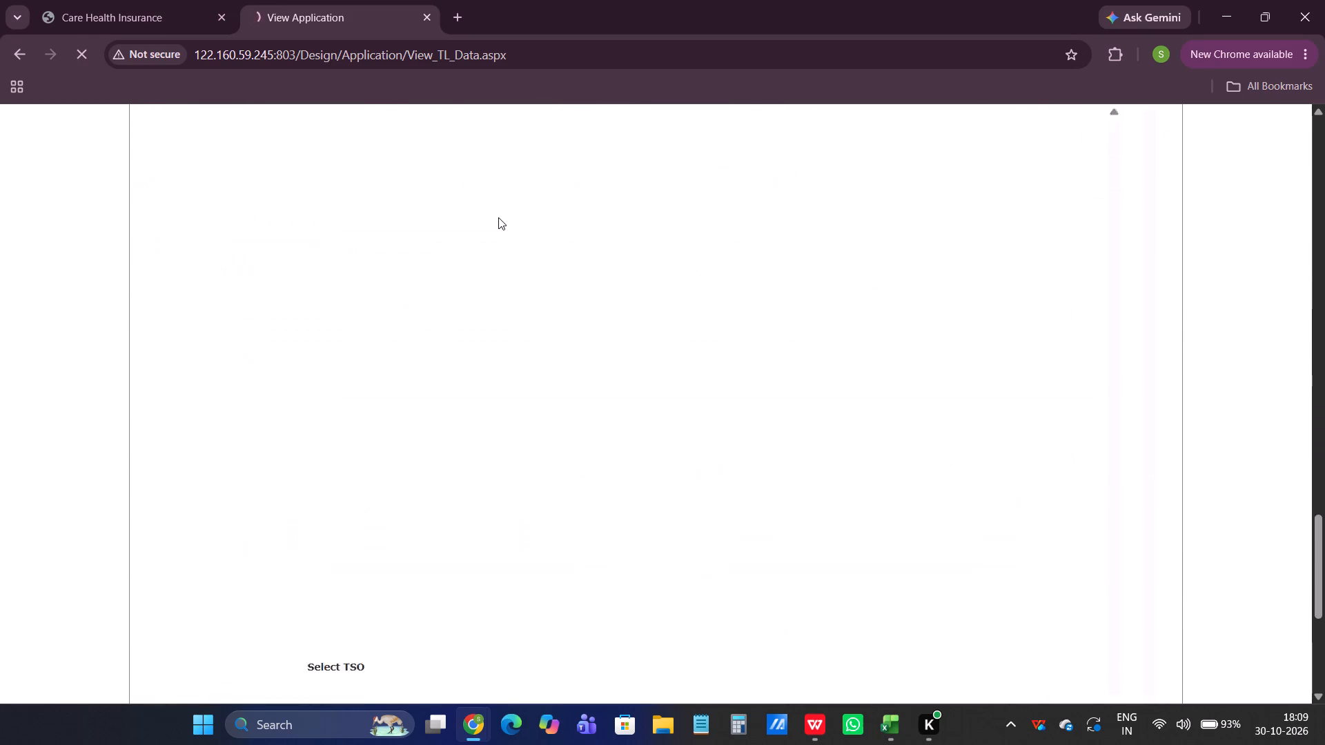
scroll(498, 217, down, 18)
scroll(498, 217, down, 9)
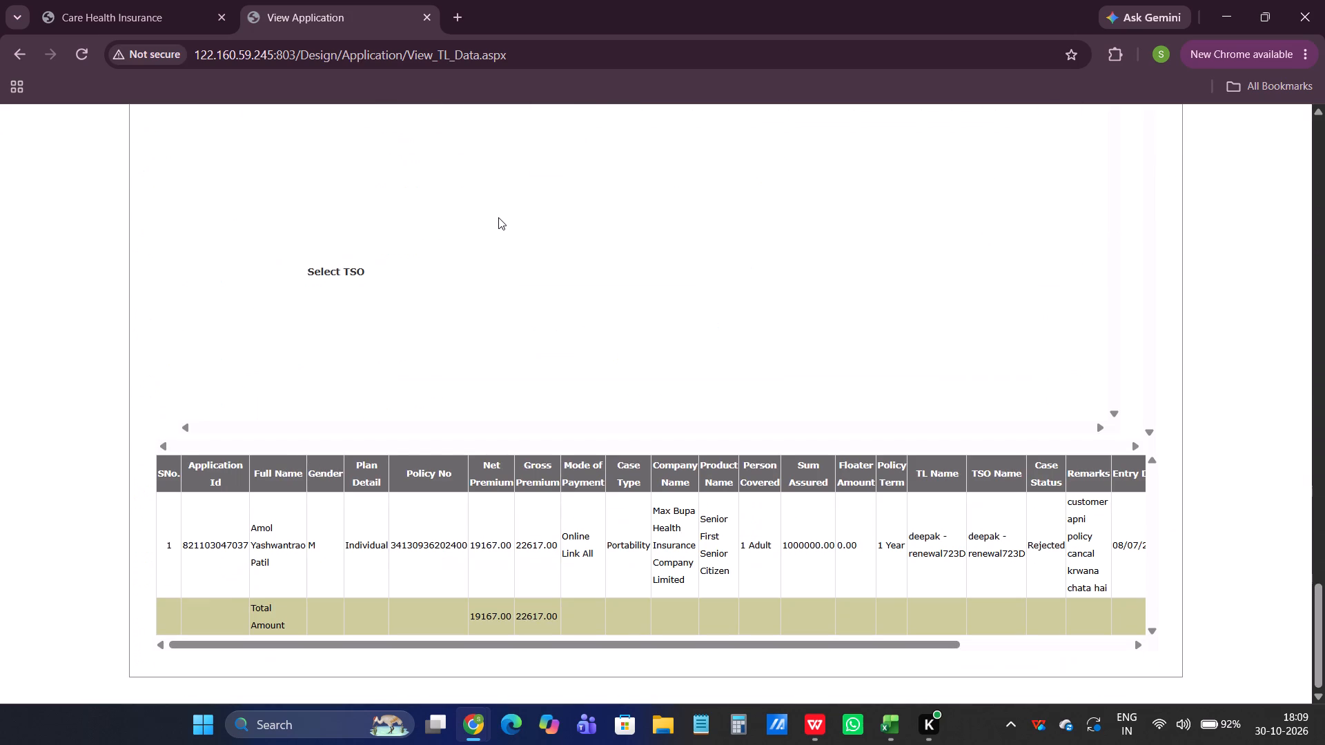
Record "I want to cancel this policy" in the remarks column for row 52 of Book3.
key(alt+Tab)
key(Tab)
key(Tab)
key(Tab)
key(Tab)
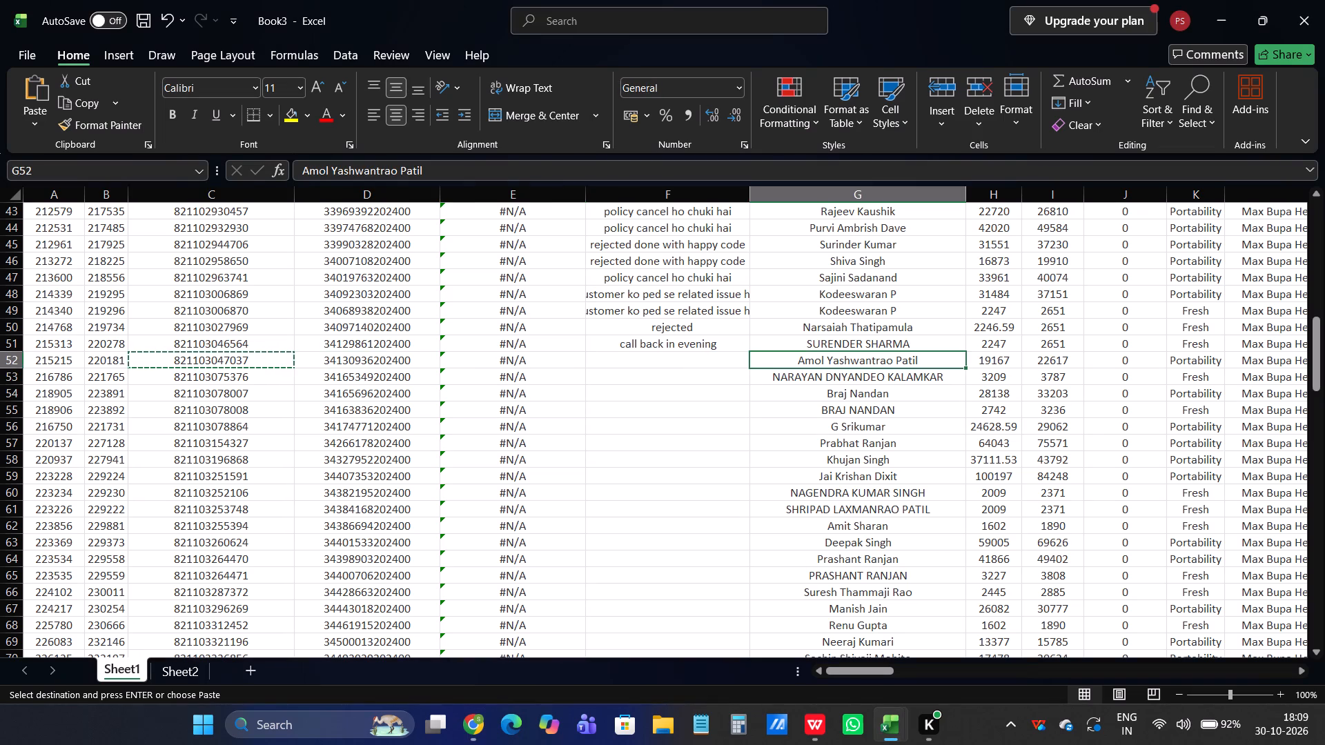
key(shift+Tab)
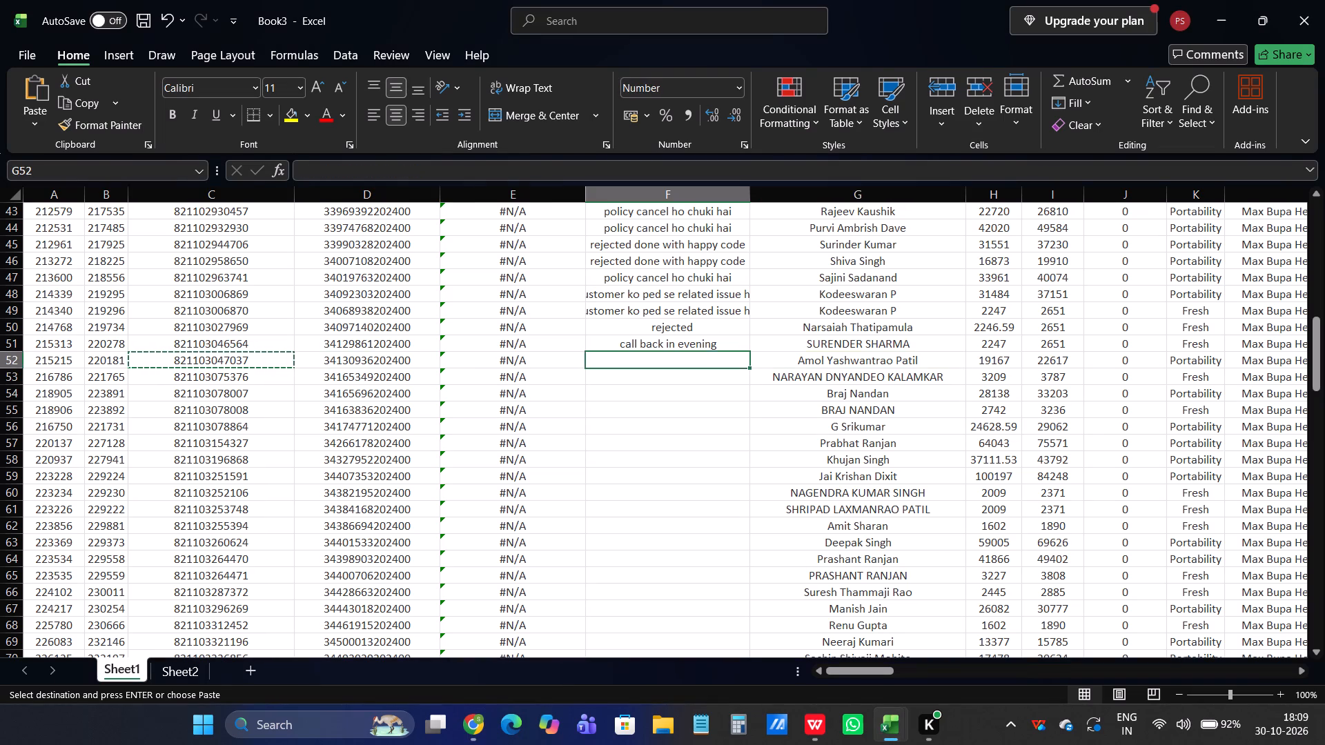
key(i)
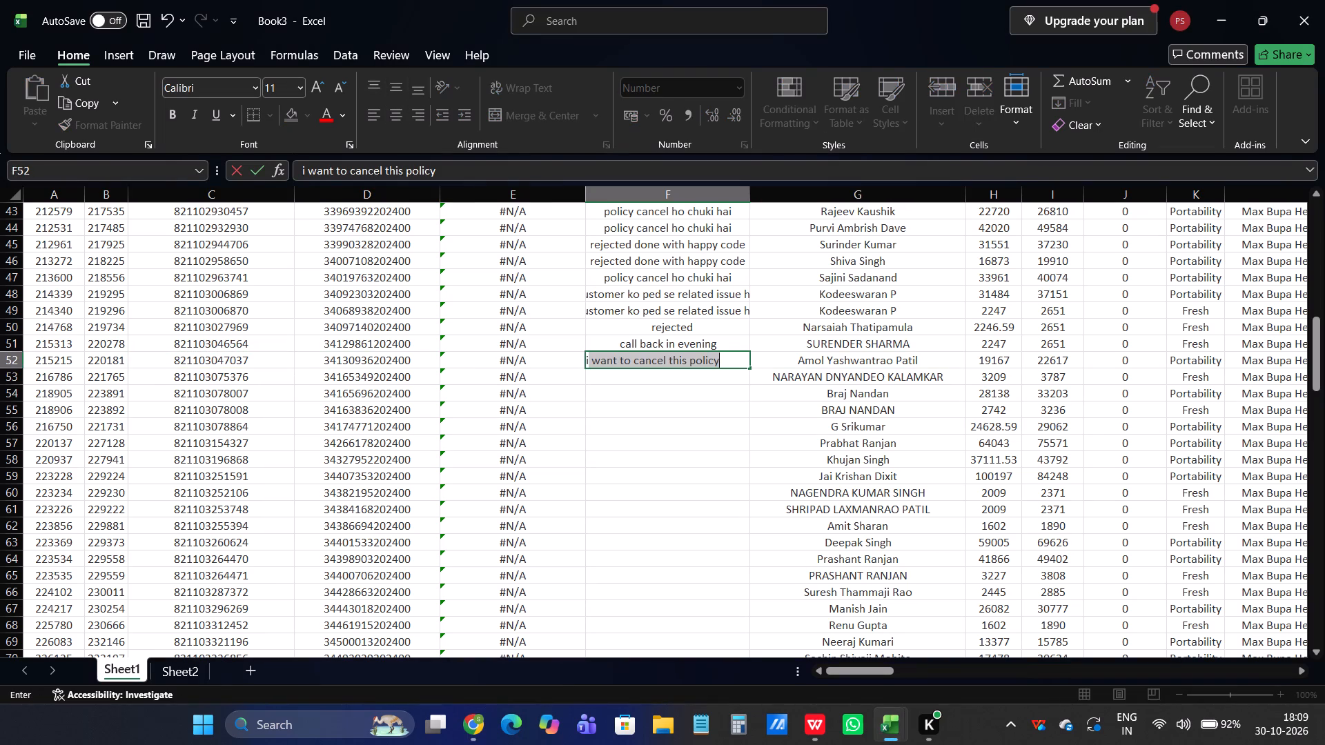
key(Return)
Search the portal for the Application ID from Book3 row 53 and check the entry's case status and remarks.
key(ctrl+c)
key(alt+Tab)
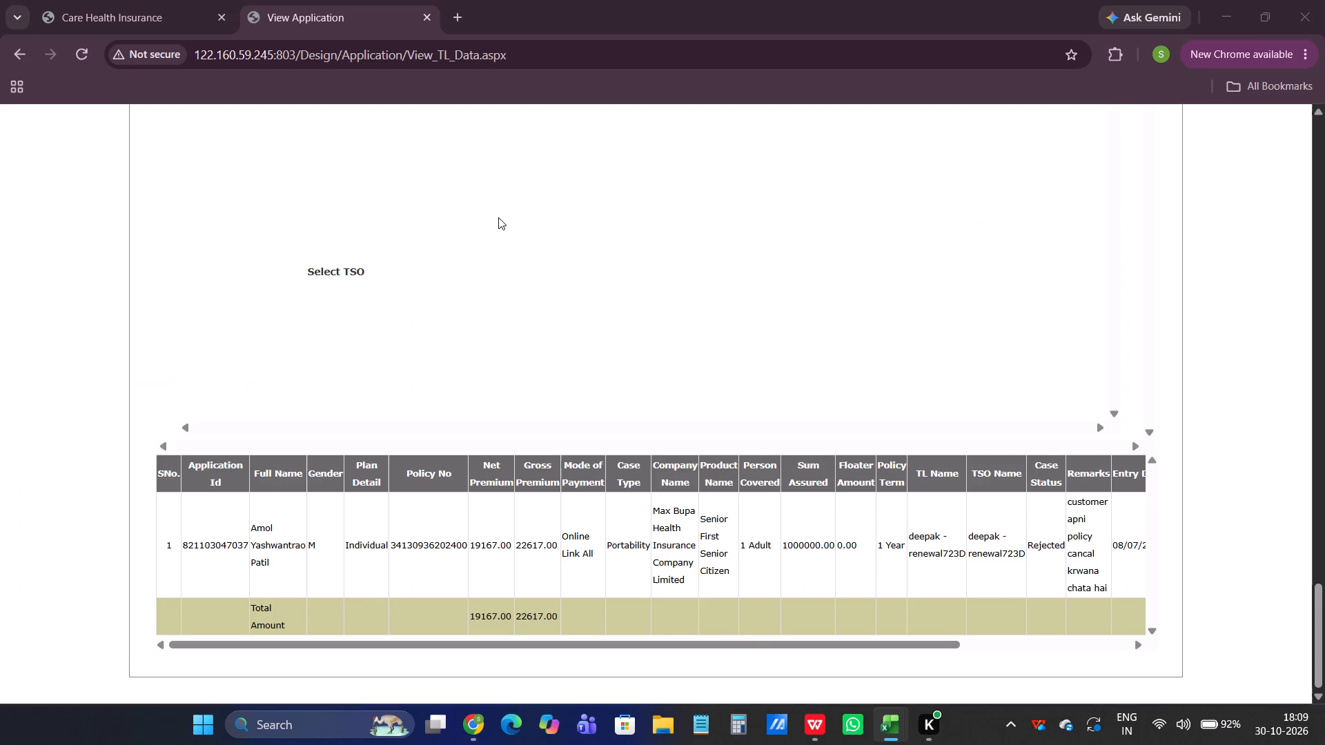
scroll(498, 217, up, 14)
scroll(498, 217, down, 2)
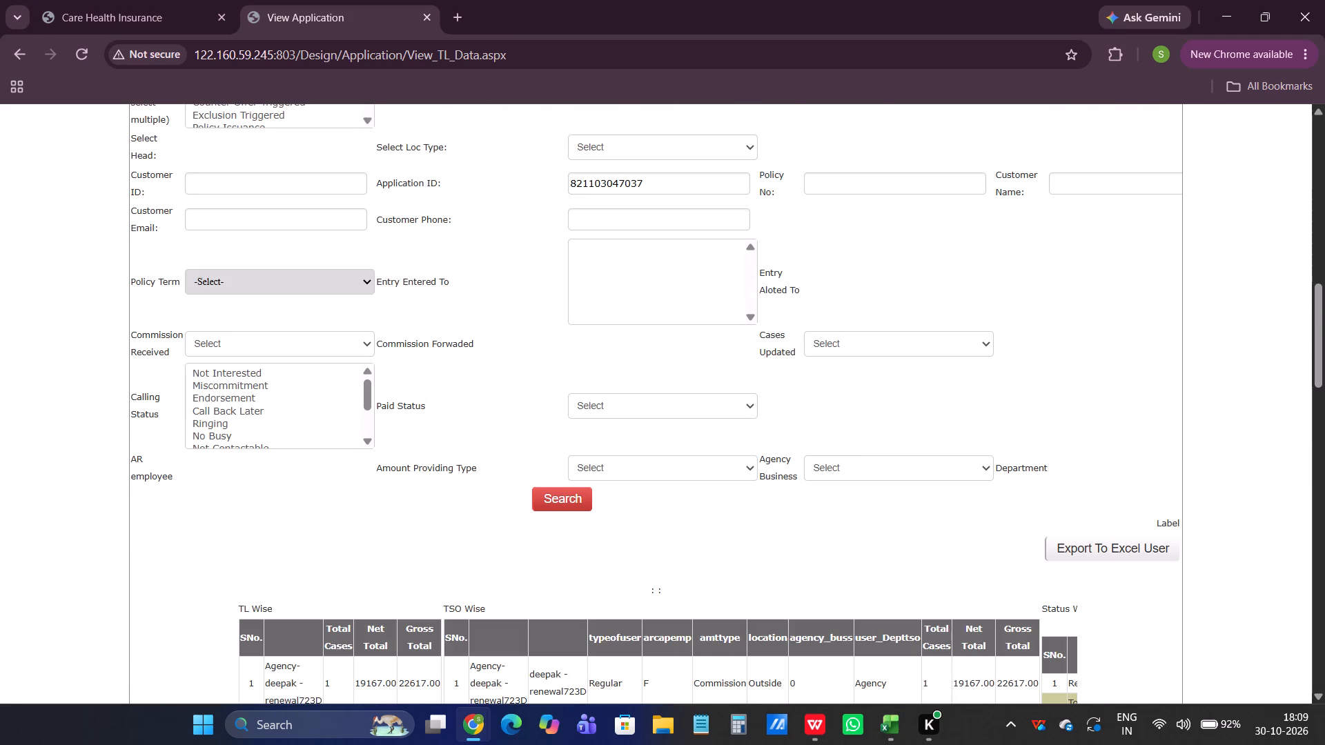
double_click(598, 174)
key(ctrl+v)
scroll(530, 228, down, 2)
click(555, 212)
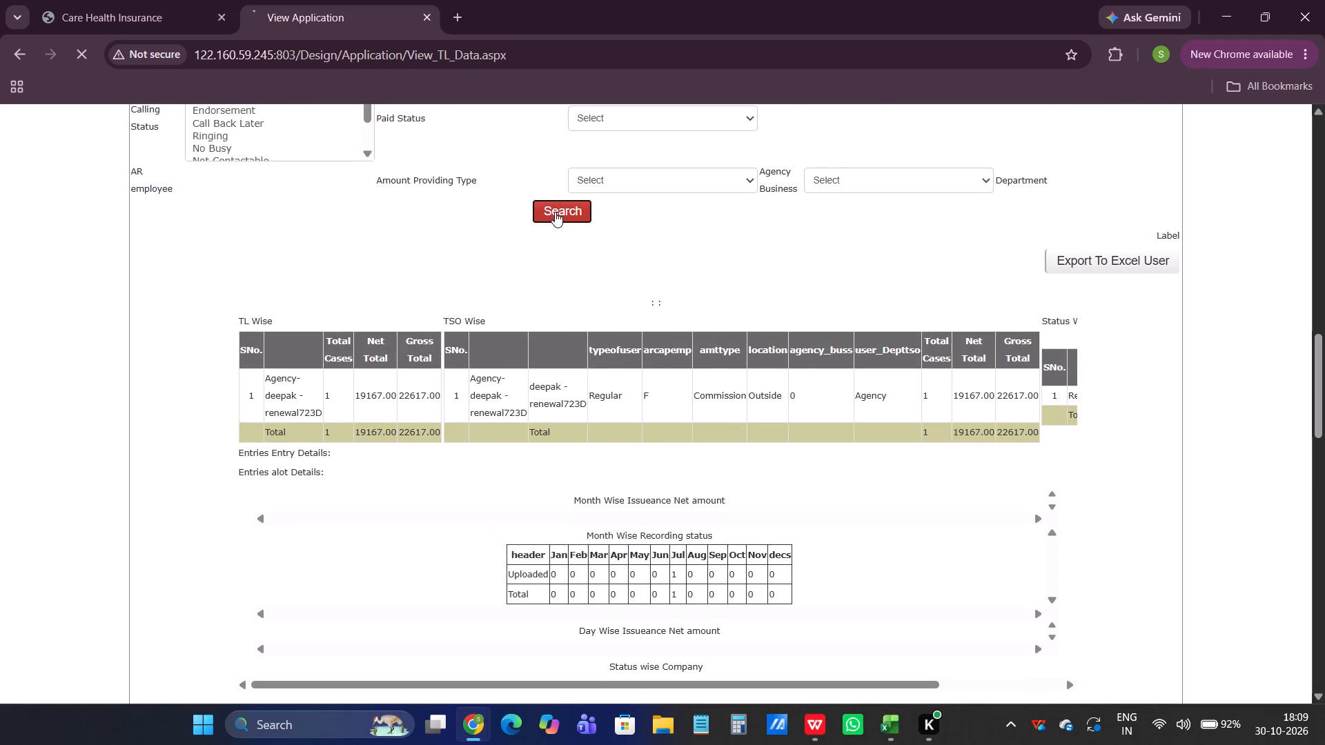
scroll(513, 237, down, 20)
scroll(513, 237, down, 4)
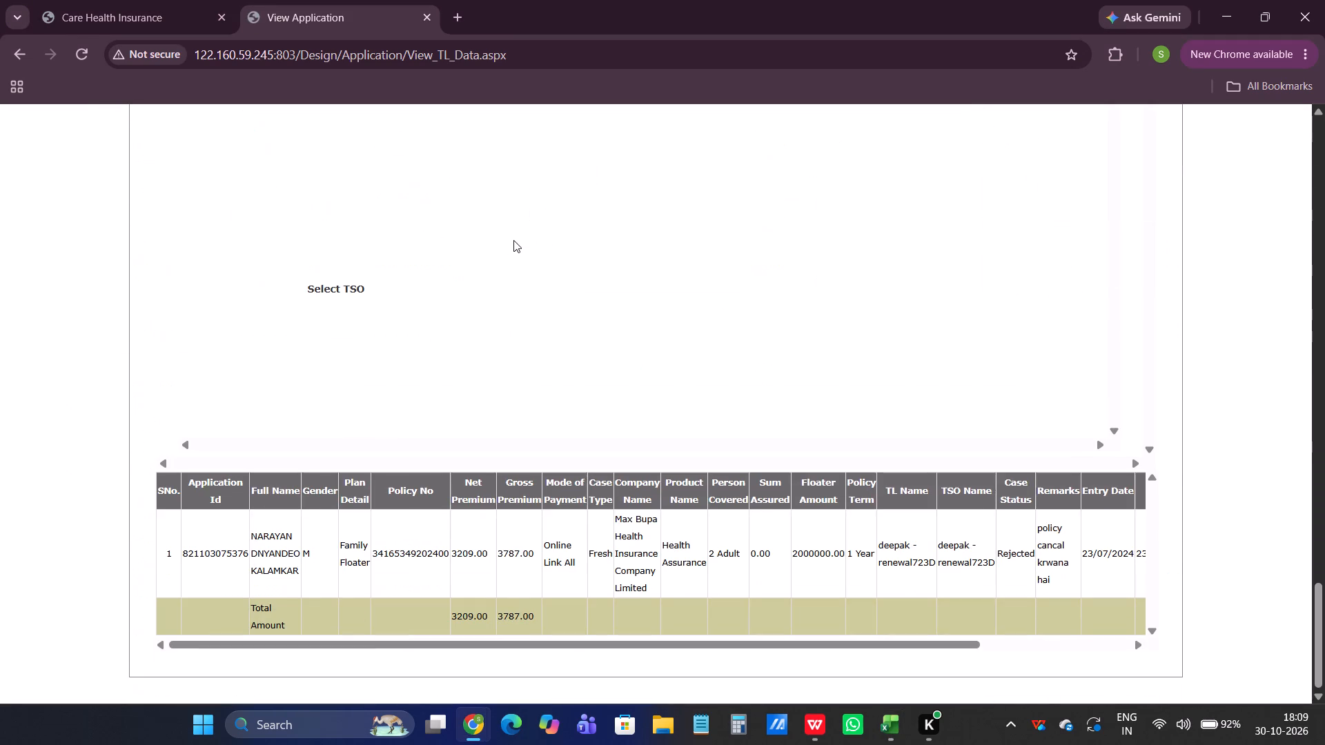
Record "I want to cancel this policy" in the remarks column for row 53 of Book3.
key(alt+Tab)
key(Tab)
key(Tab)
key(Tab)
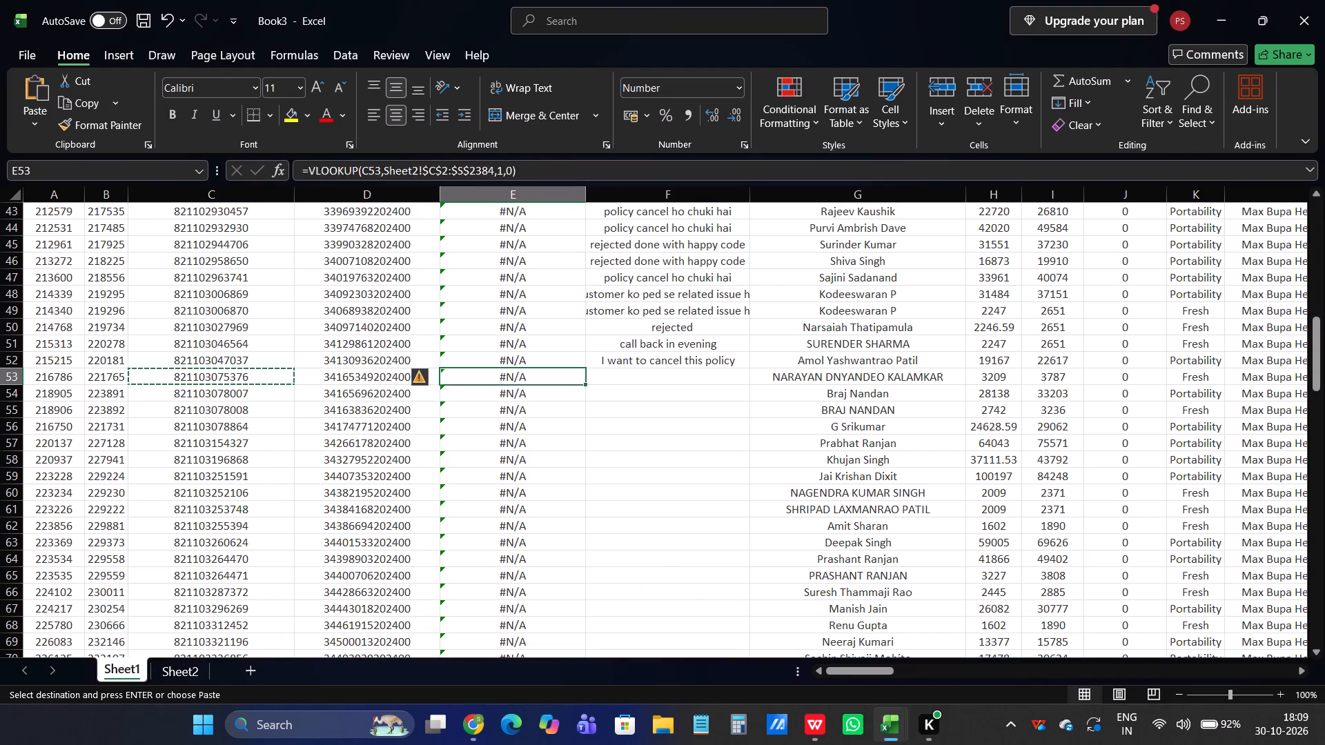
text(i)
key(space)
key(Return)
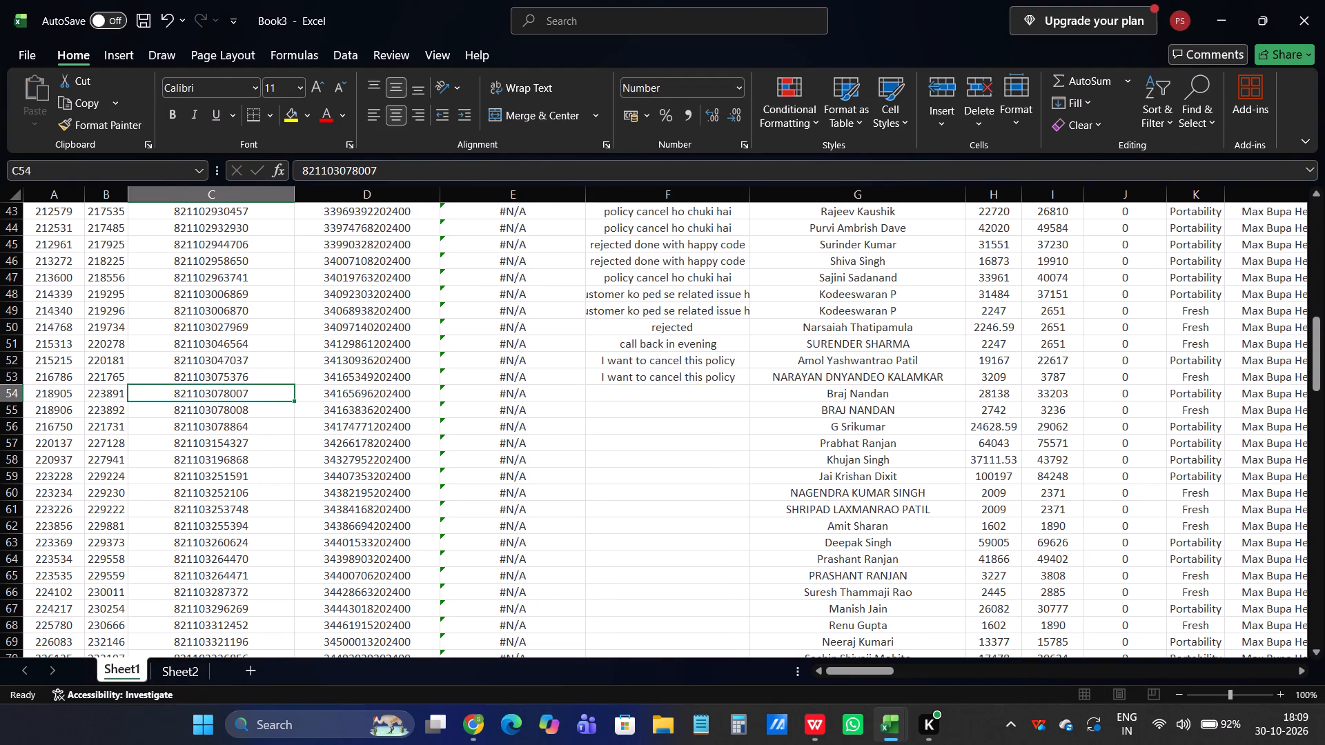
Search the portal for the Application ID from Book3 row 54 and check the entry's case status and remarks.
key(ctrl+c)
key(alt+Tab)
scroll(513, 240, up, 7)
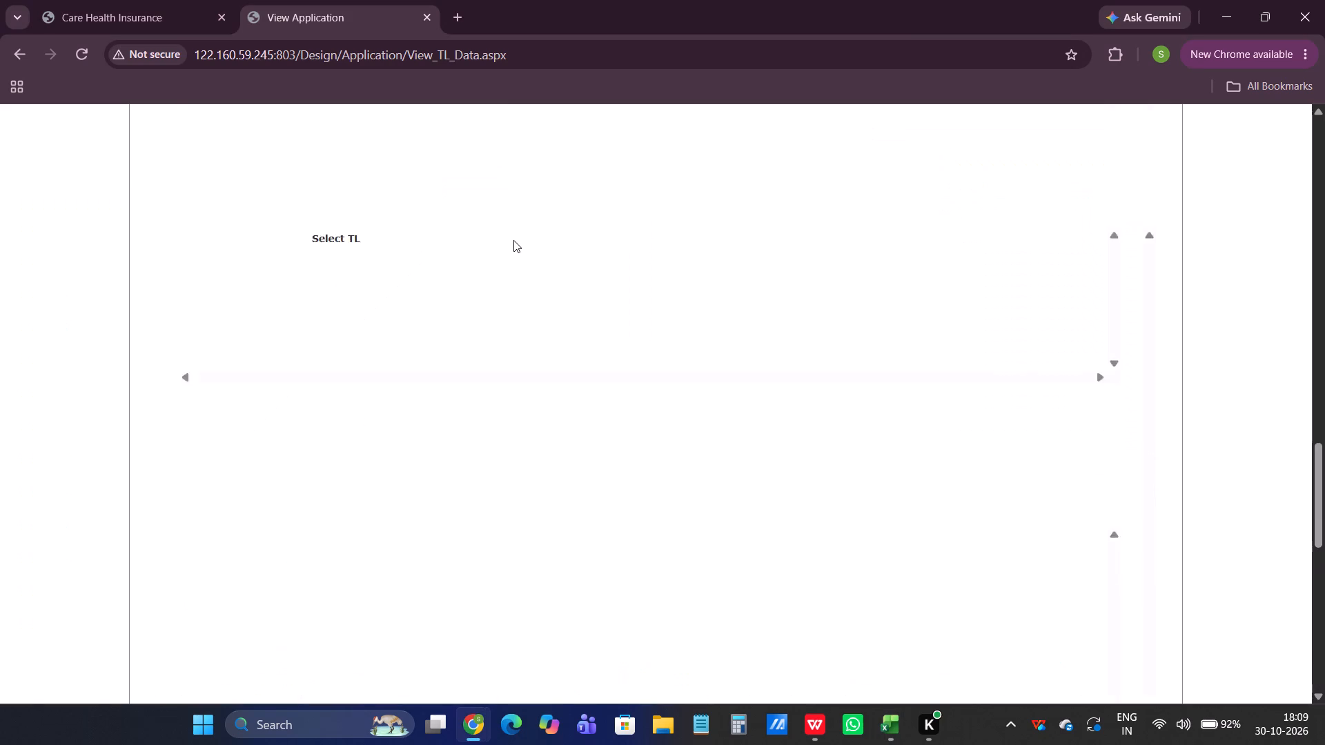
scroll(513, 240, up, 5)
double_click(578, 208)
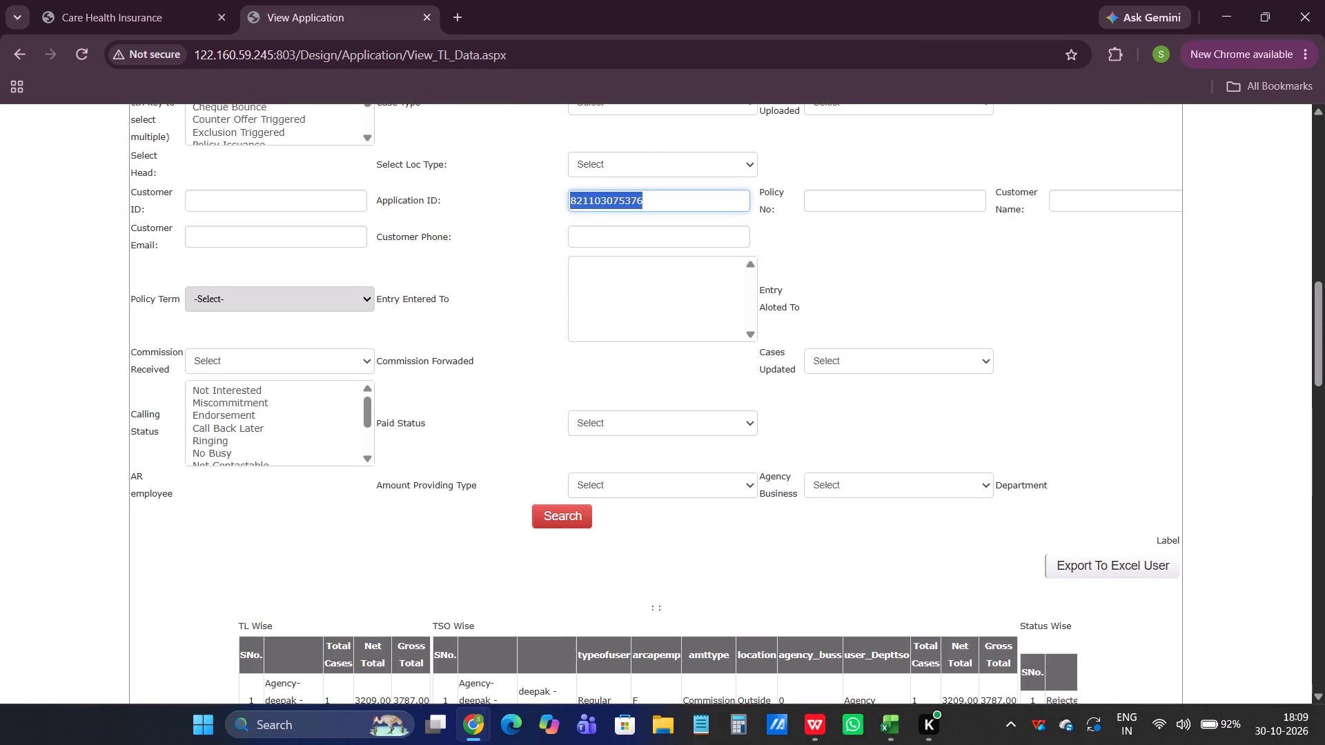
key(ctrl+v)
scroll(450, 273, down, 3)
scroll(587, 197, up, 2)
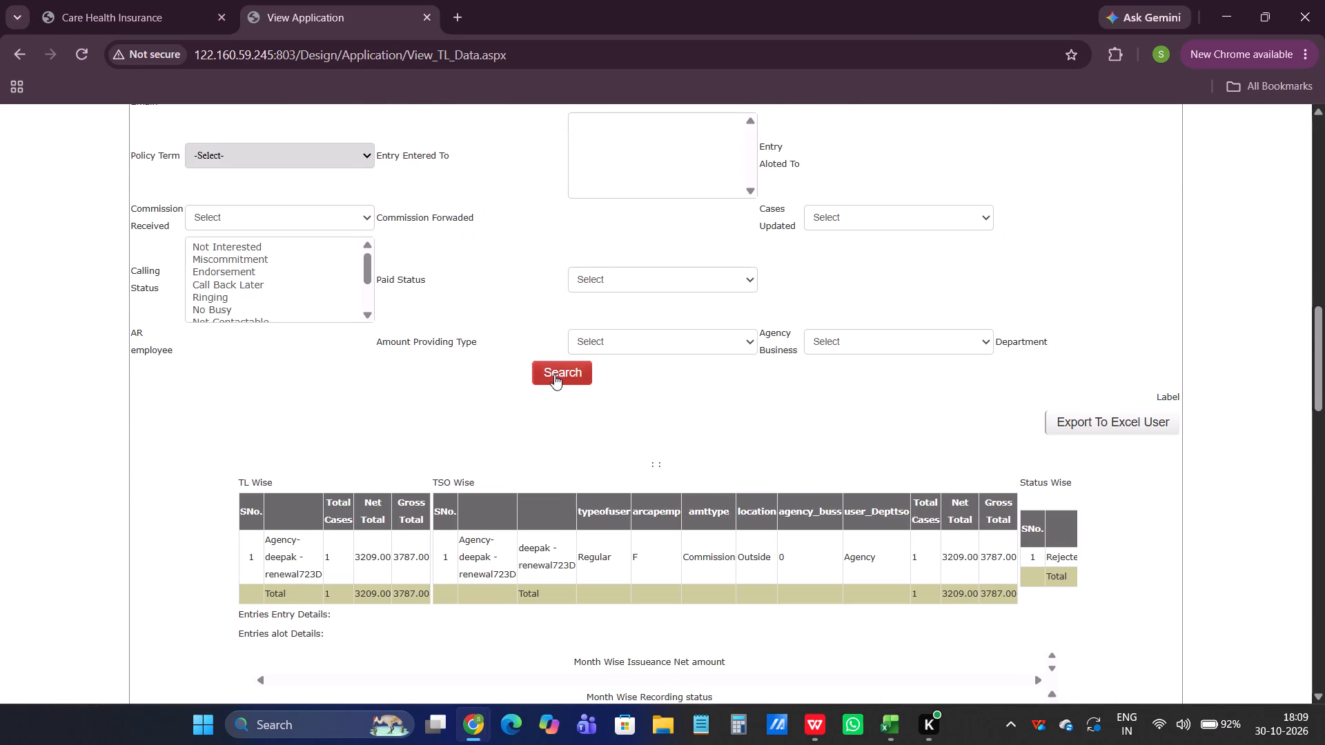
click(554, 375)
scroll(452, 299, down, 20)
scroll(452, 299, down, 12)
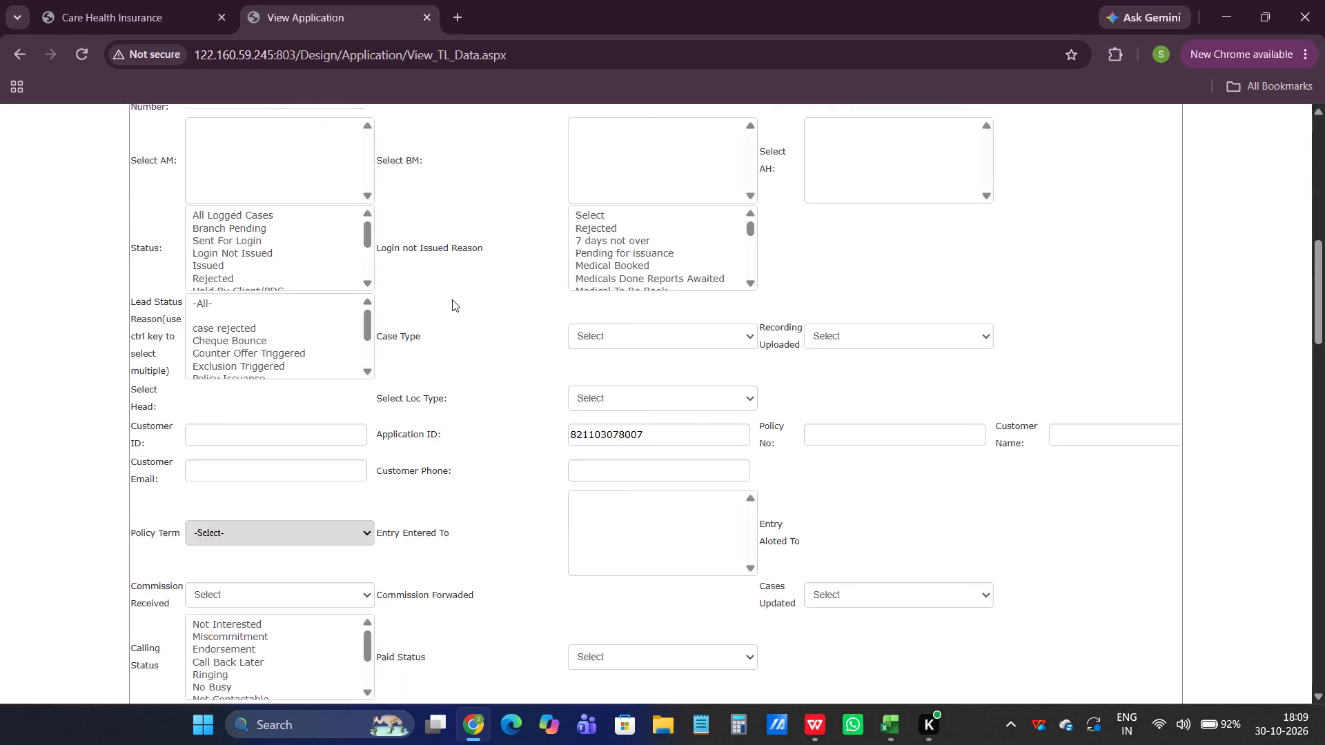
scroll(452, 299, down, 11)
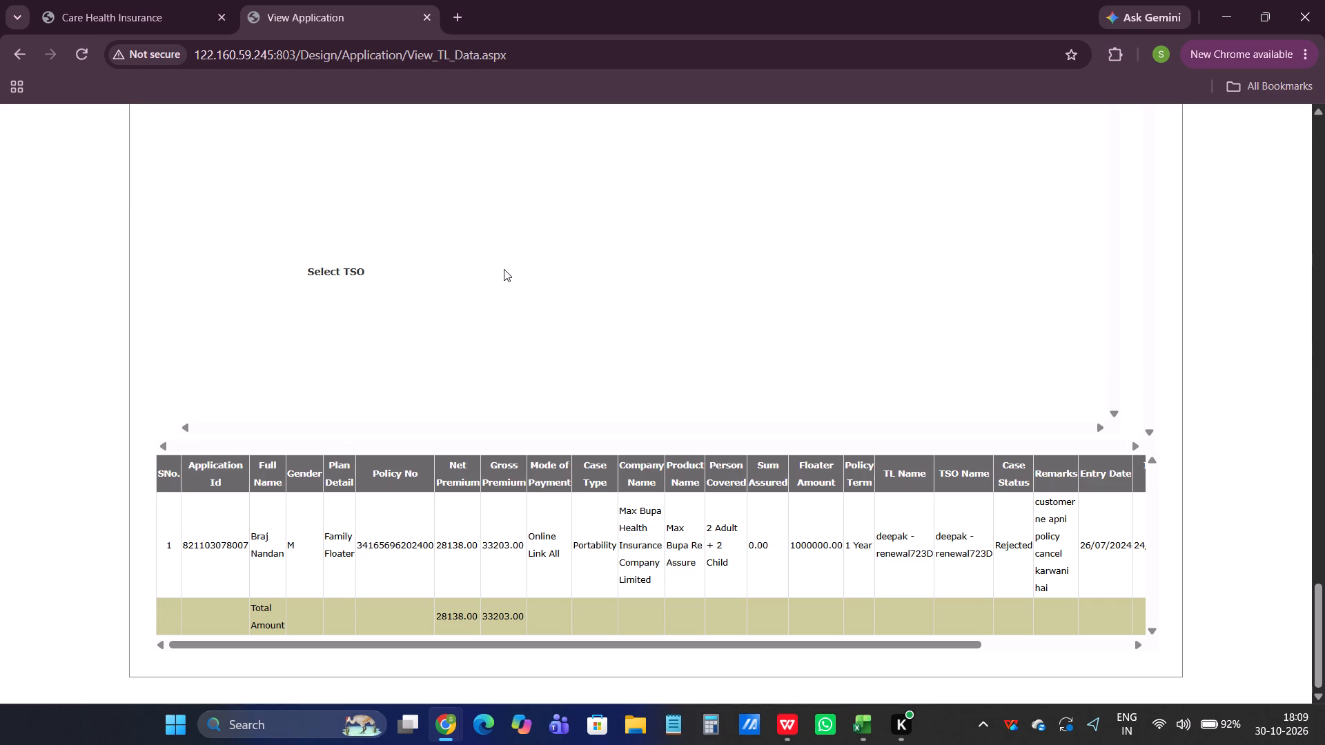
Record "I want to cancel this policy" in the remarks column for row 54 of Book3.
key(alt+Tab)
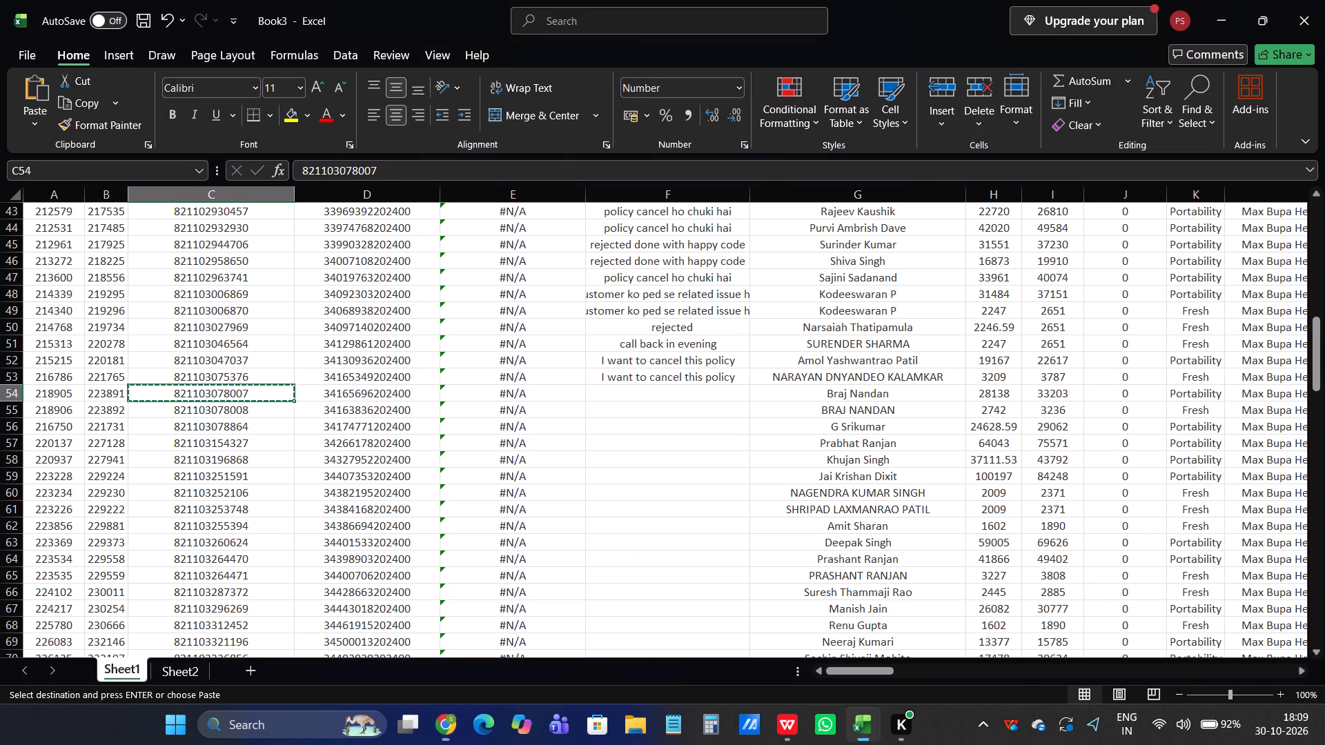
key(Tab)
key(Tab)
key(Tab)
text(i w)
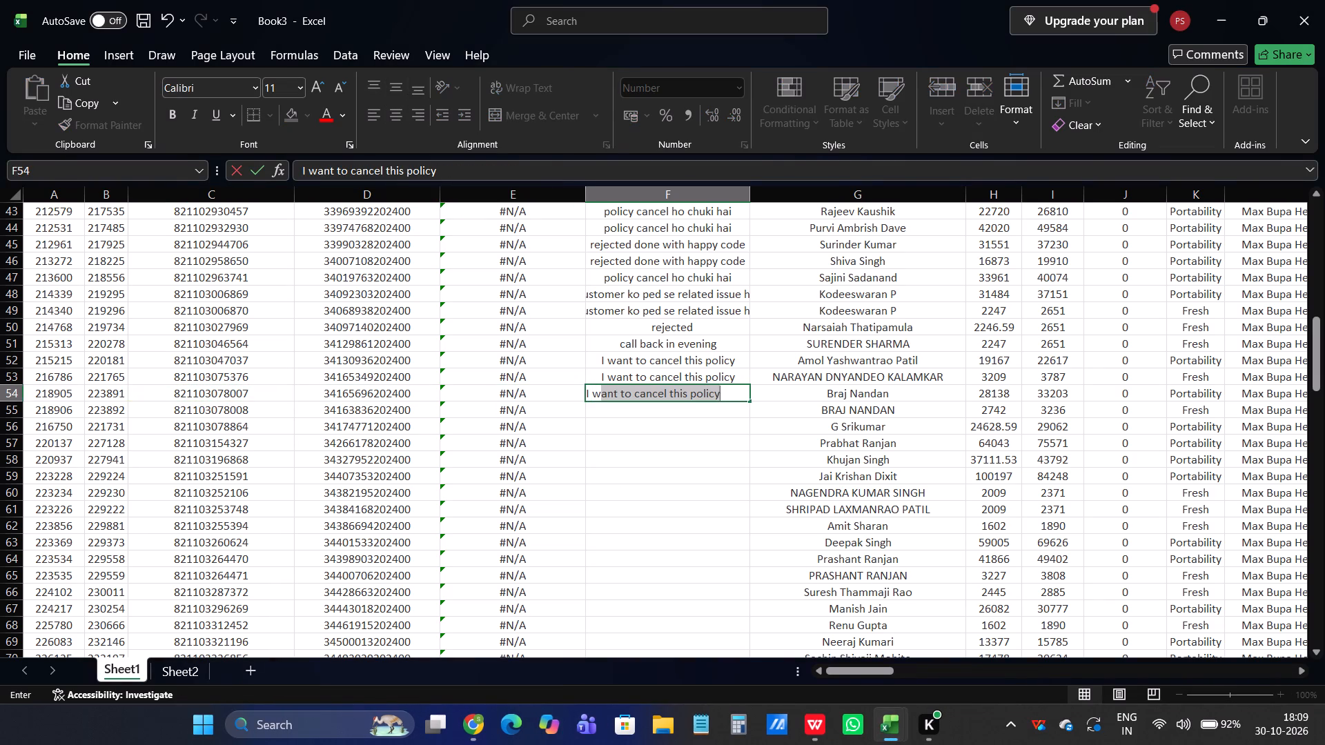
key(Return)
Search the portal for the Application ID from Book3 row 55 and check the entry's case status and remarks.
key(ctrl+c)
key(alt+Tab)
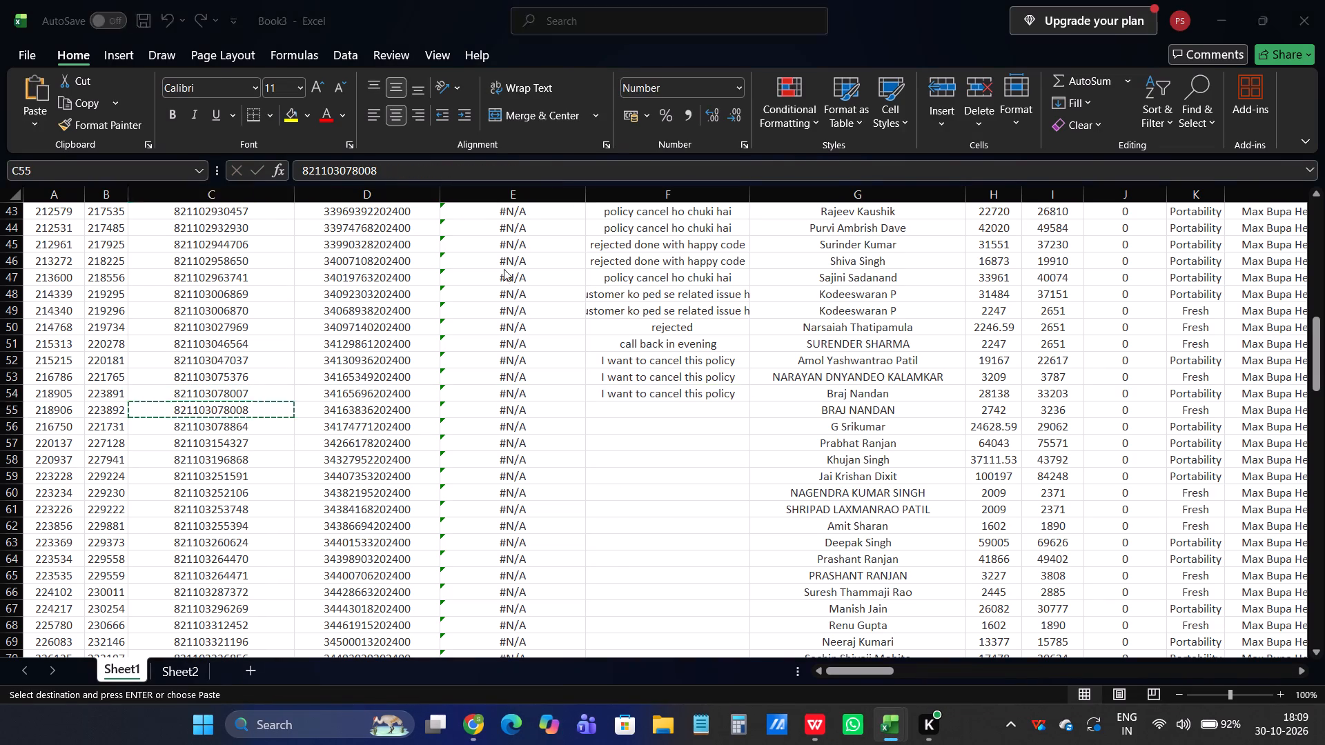
scroll(504, 269, up, 14)
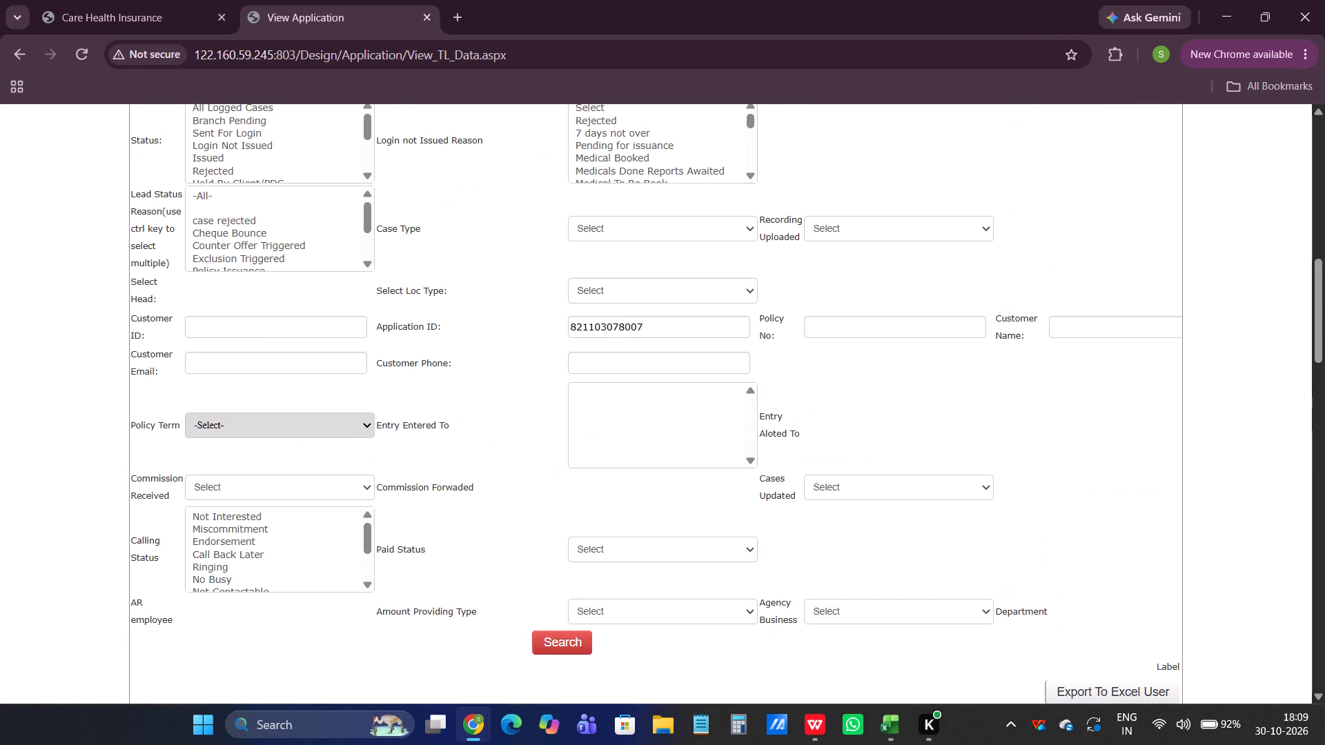
double_click(607, 322)
key(ctrl+v)
scroll(526, 357, down, 1)
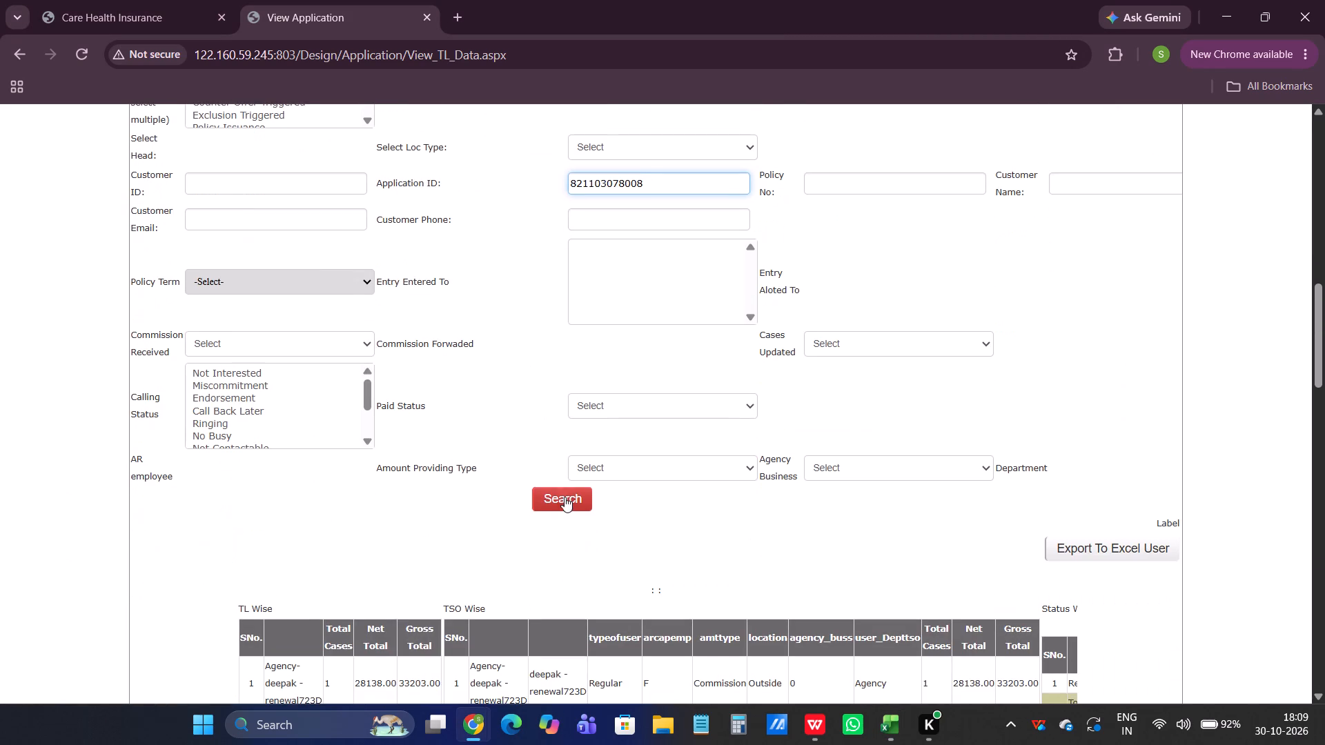
click(565, 497)
scroll(527, 328, down, 17)
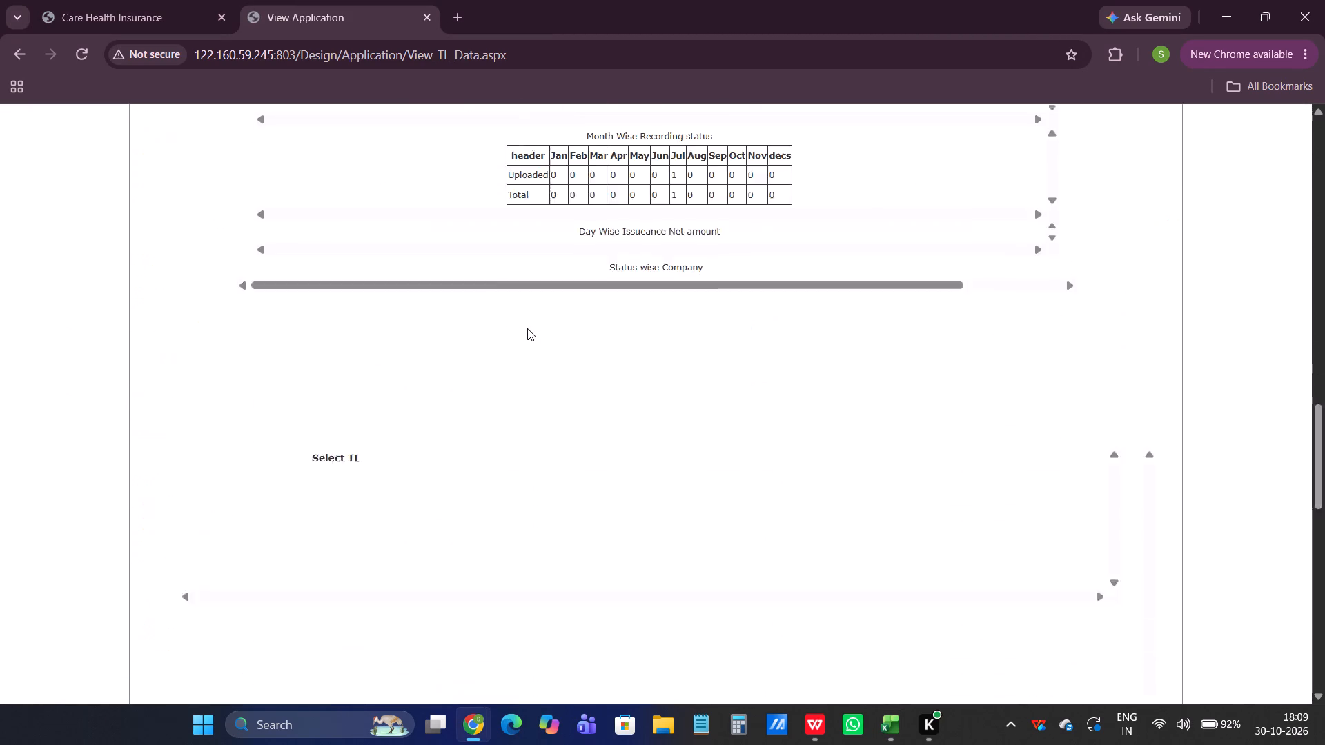
scroll(527, 328, down, 7)
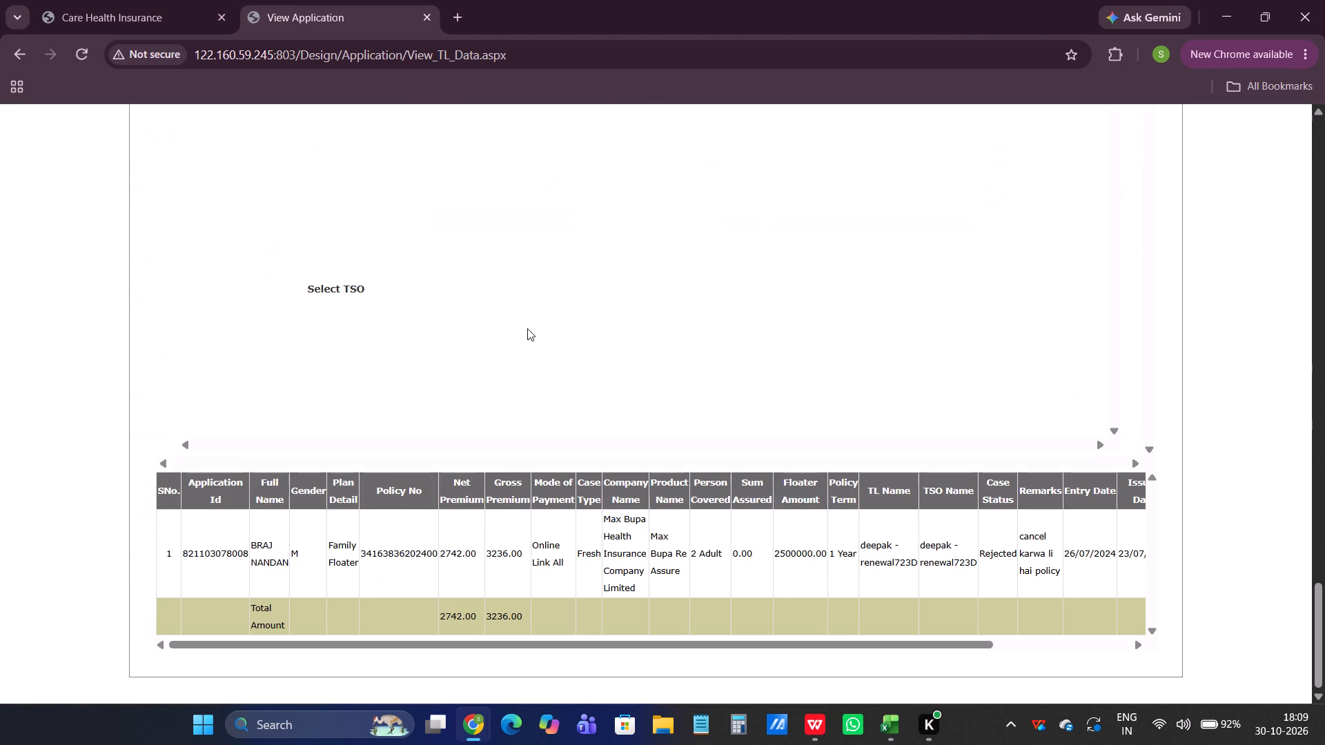
Record "policy cancel ho chuki hai" in the remarks column for row 55 of Book3.
key(alt+Tab)
key(Tab)
key(Tab)
key(Tab)
text(po)
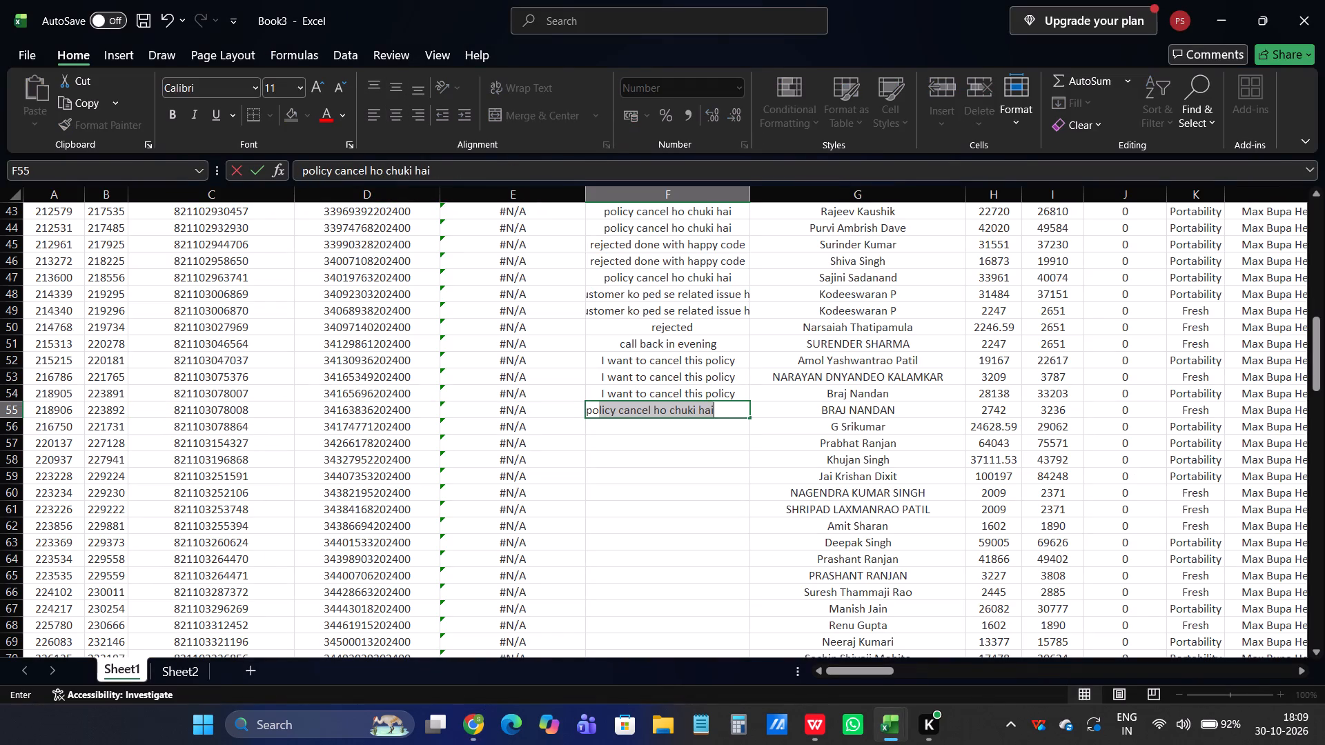
key(Return)
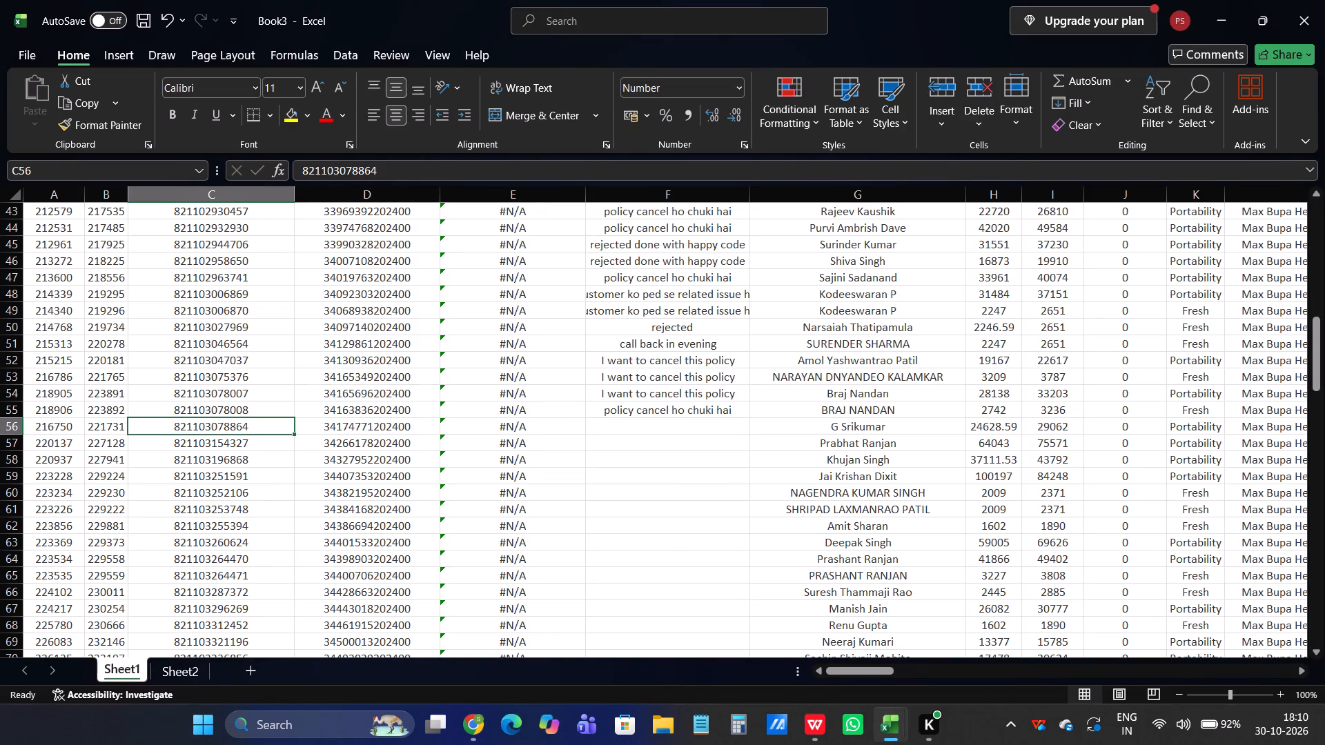
Search the portal for the Application ID from Book3 row 56 and check the entry's case status and remarks.
key(ctrl+c)
key(alt+Tab)
scroll(527, 328, up, 13)
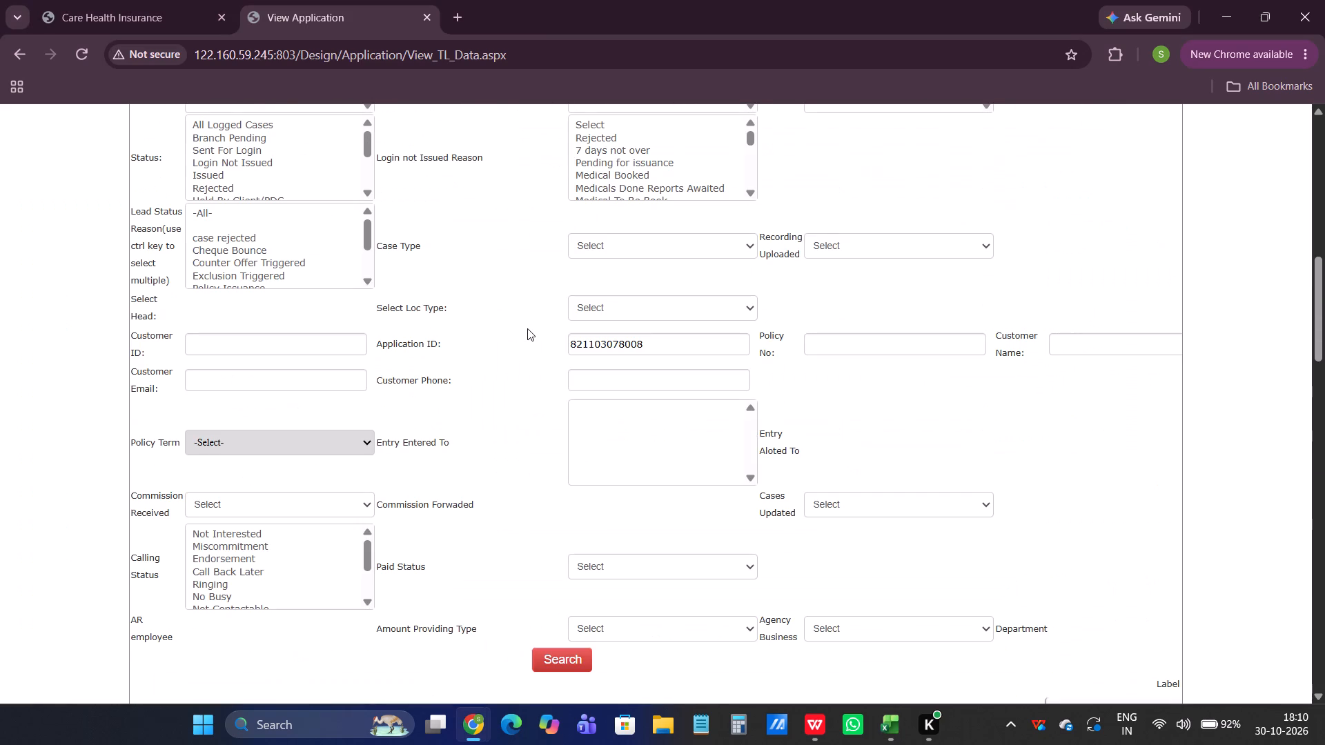
double_click(593, 337)
key(ctrl+v)
scroll(507, 377, down, 2)
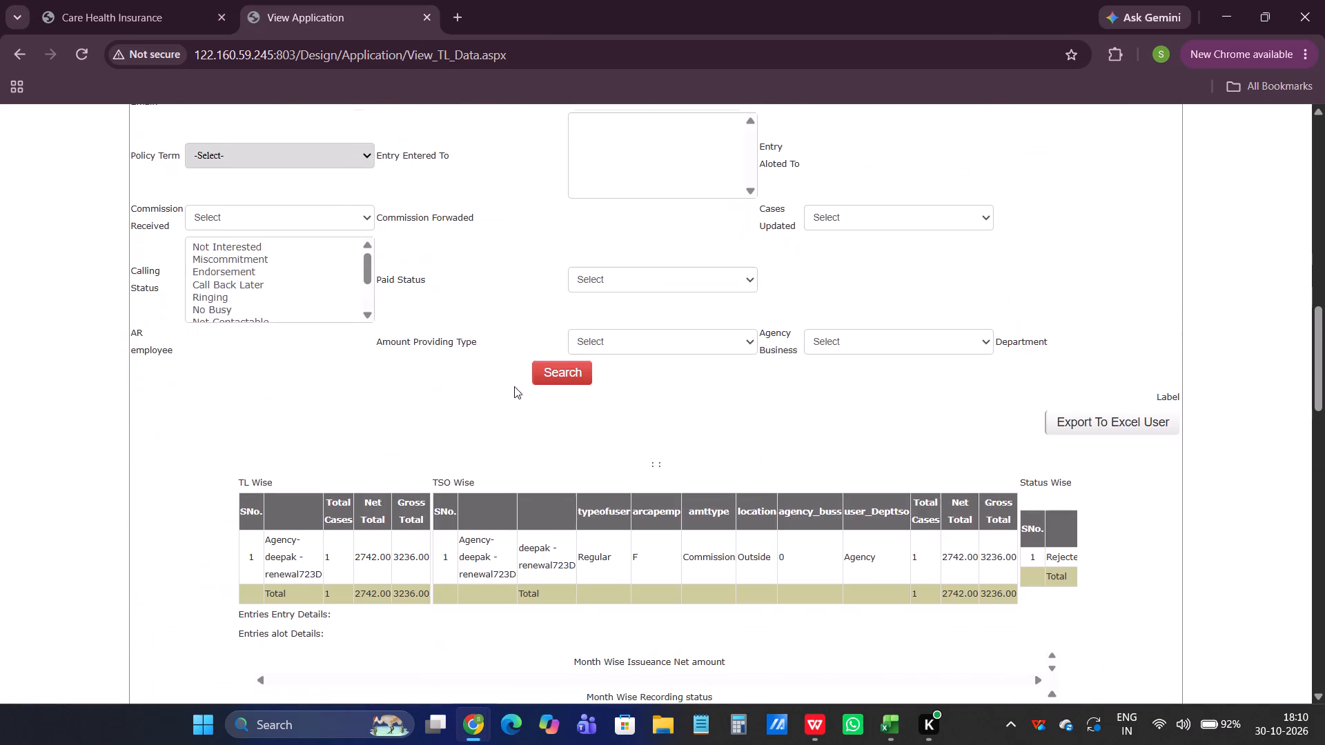
click(557, 367)
scroll(533, 325, down, 19)
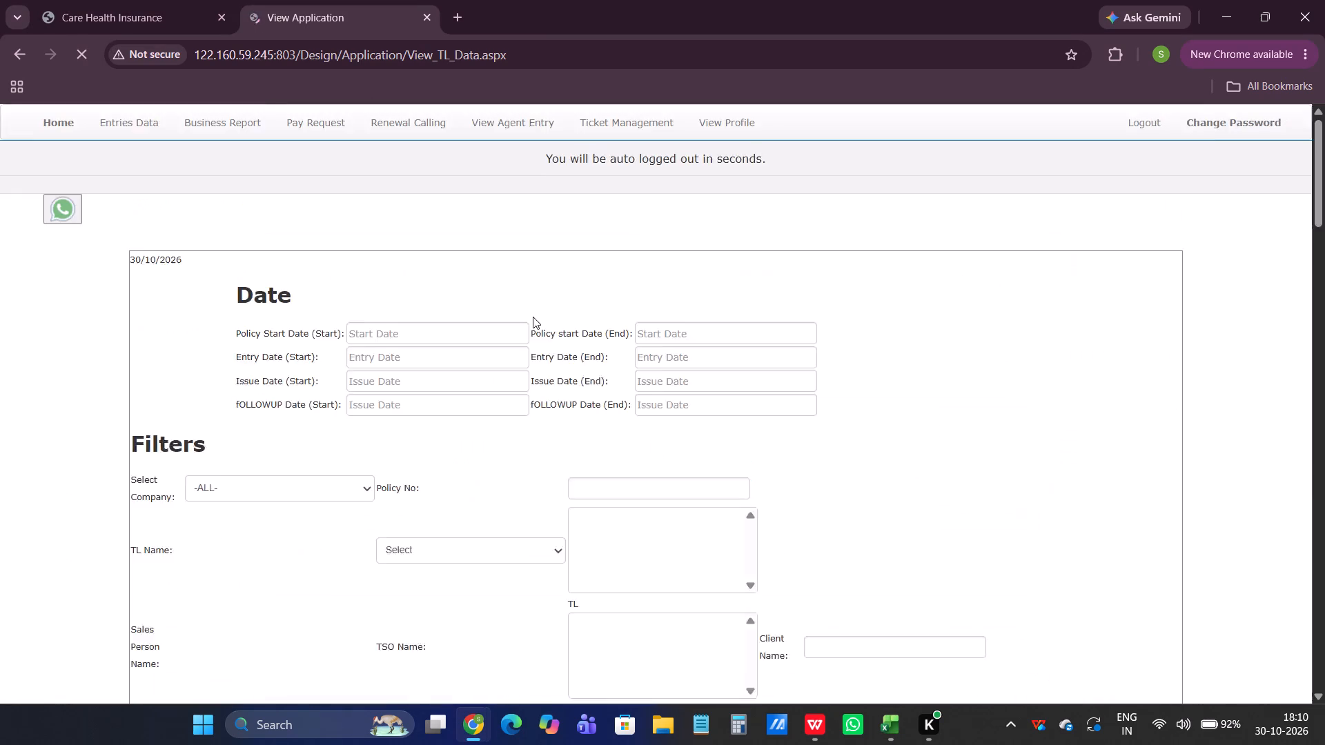
scroll(533, 317, down, 20)
Record "rejected" in the remarks column for row 56 of Book3.
key(alt+Tab)
key(Tab)
key(Tab)
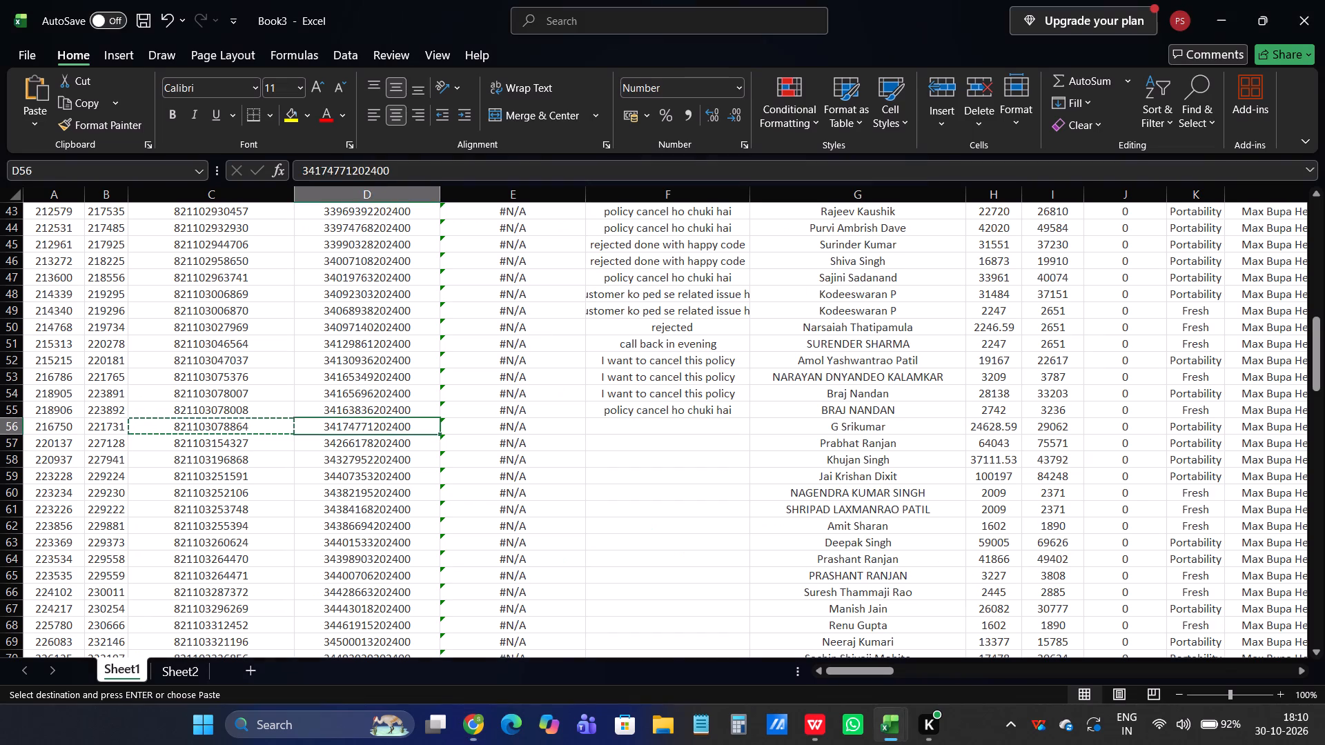
key(Tab)
key(space)
key(space)
key(space)
key(space)
text(rew)
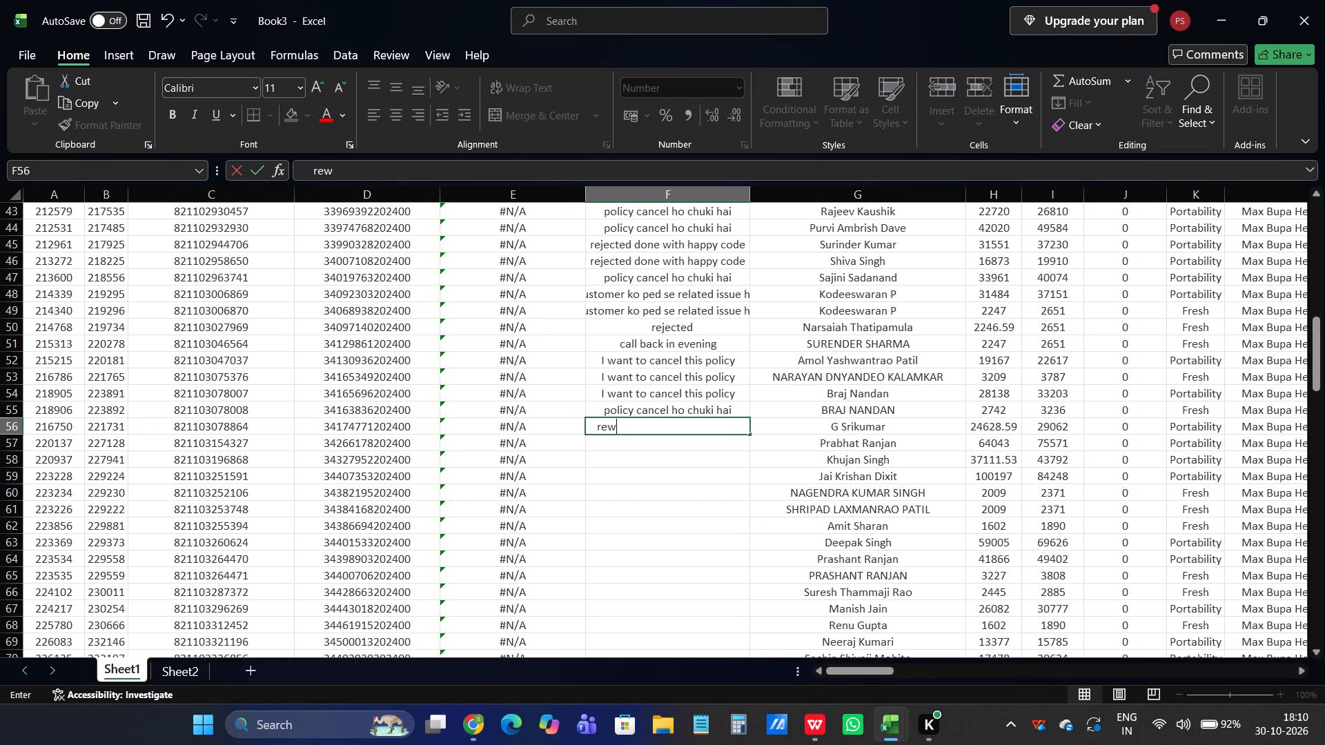
key(BackSpace)
key(j)
text(es)
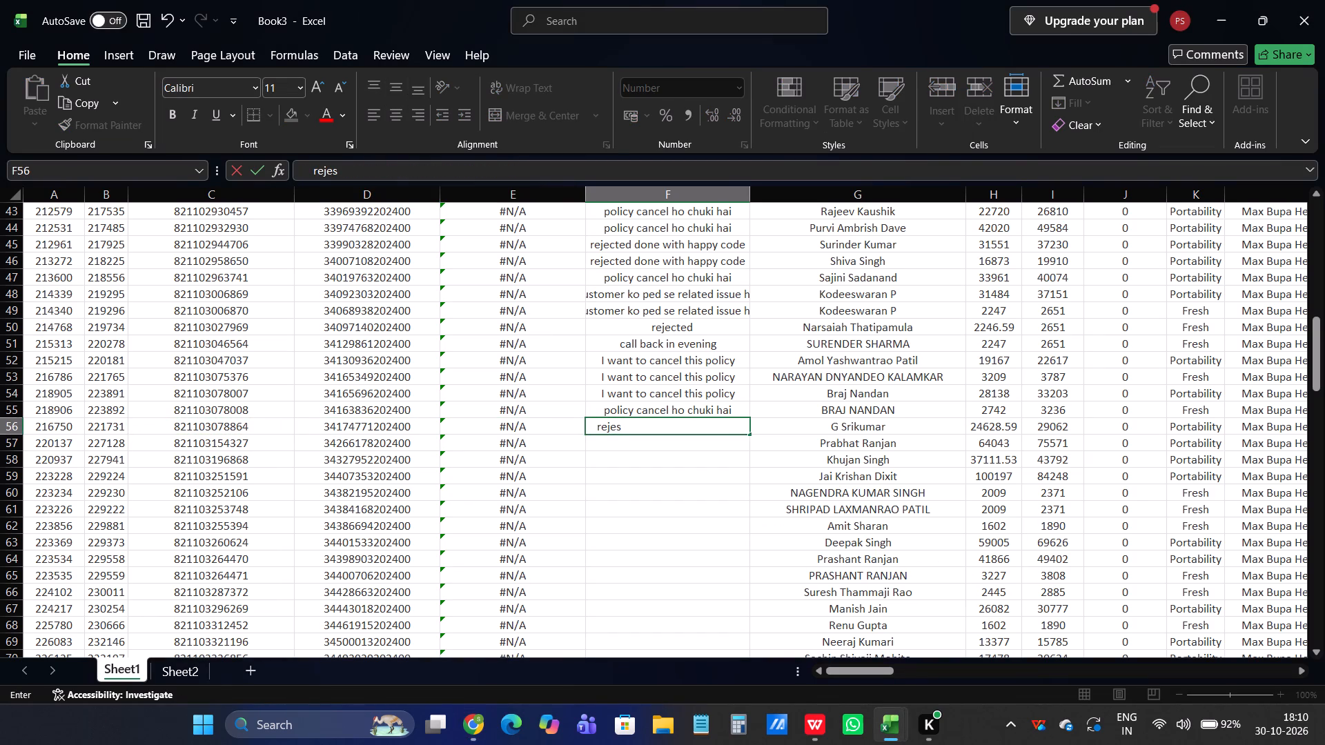
key(BackSpace)
text(cted)
key(Return)
Search the portal for the Application ID from Book3 row 57 and check the entry's case status and remarks.
key(ctrl+c)
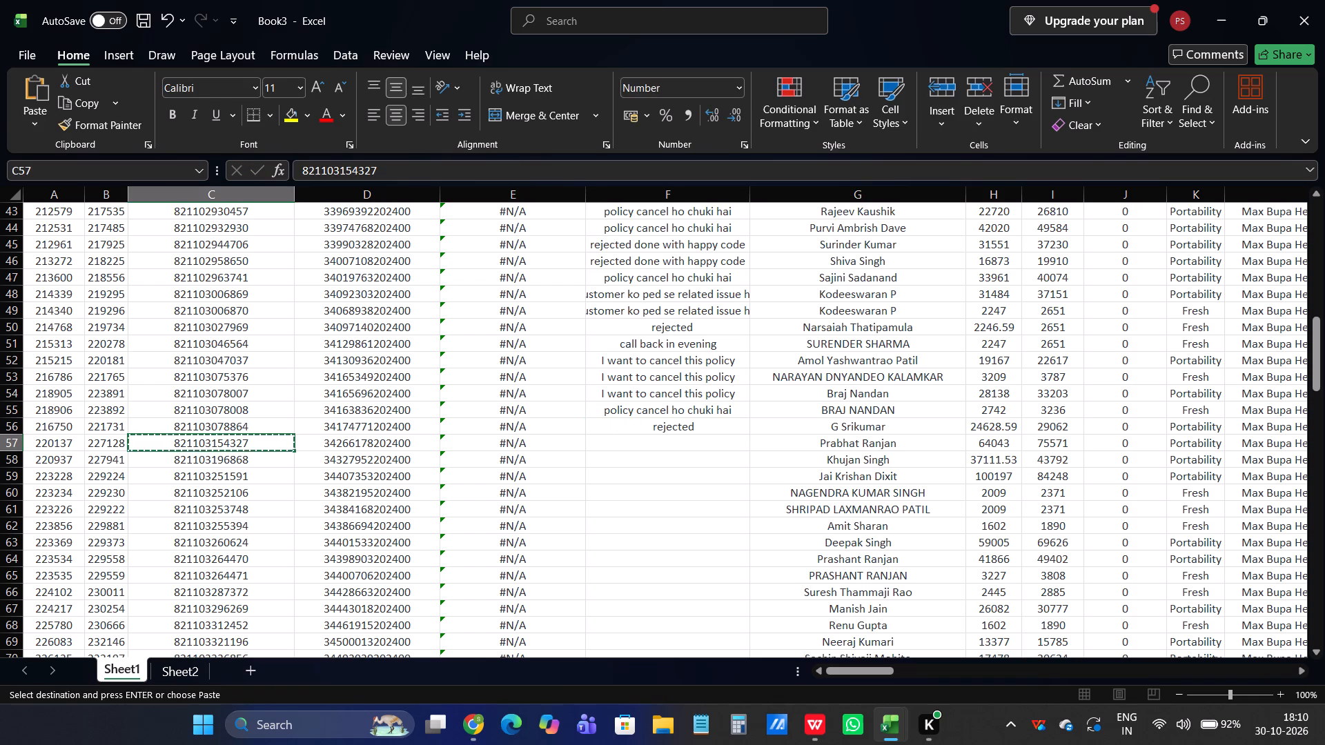
key(alt+Tab)
scroll(533, 323, up, 14)
scroll(533, 323, down, 1)
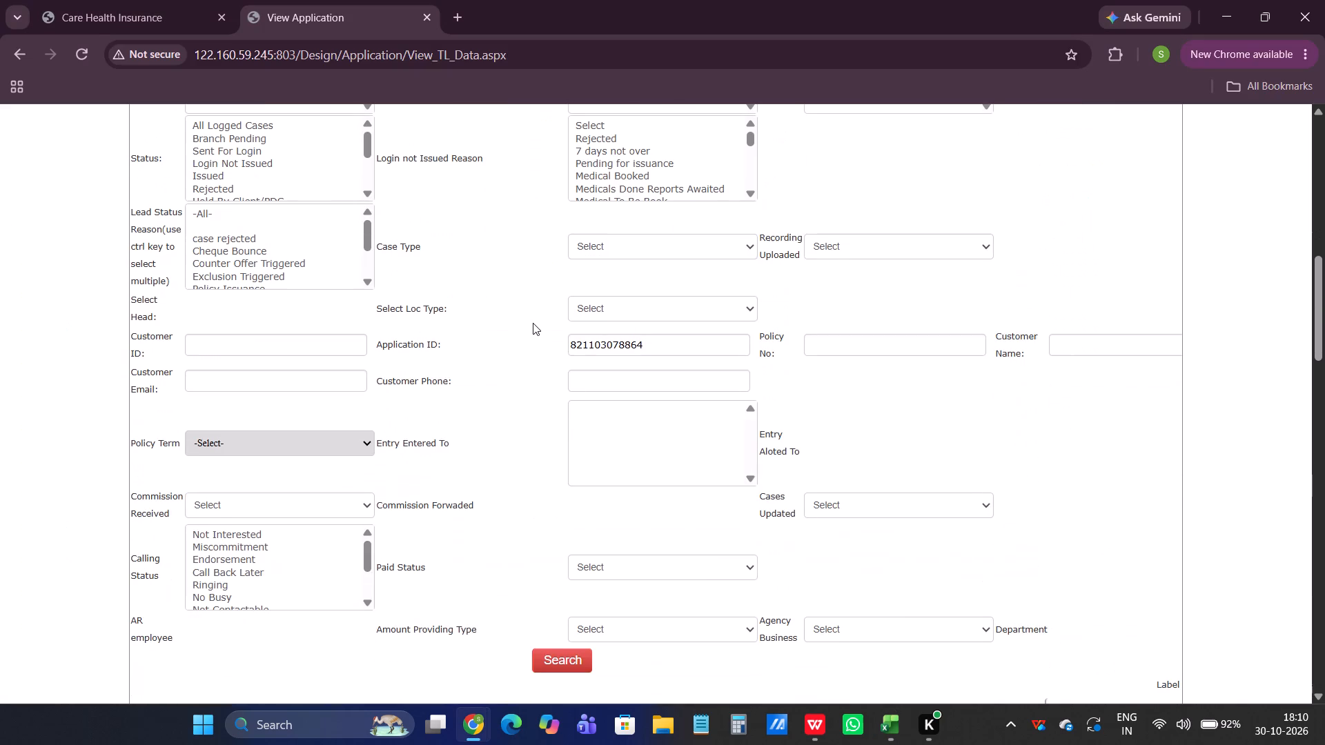
double_click(629, 332)
double_click(607, 349)
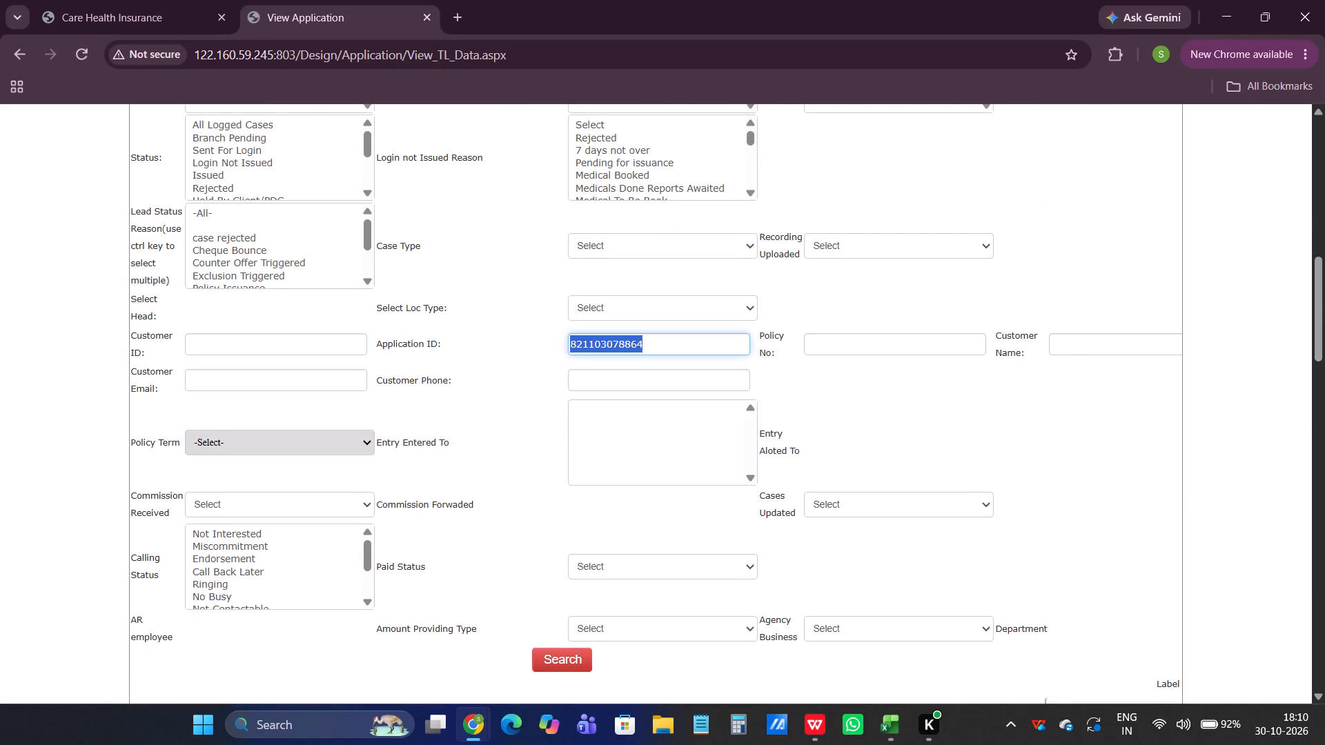
key(ctrl+v)
scroll(573, 368, down, 2)
click(573, 370)
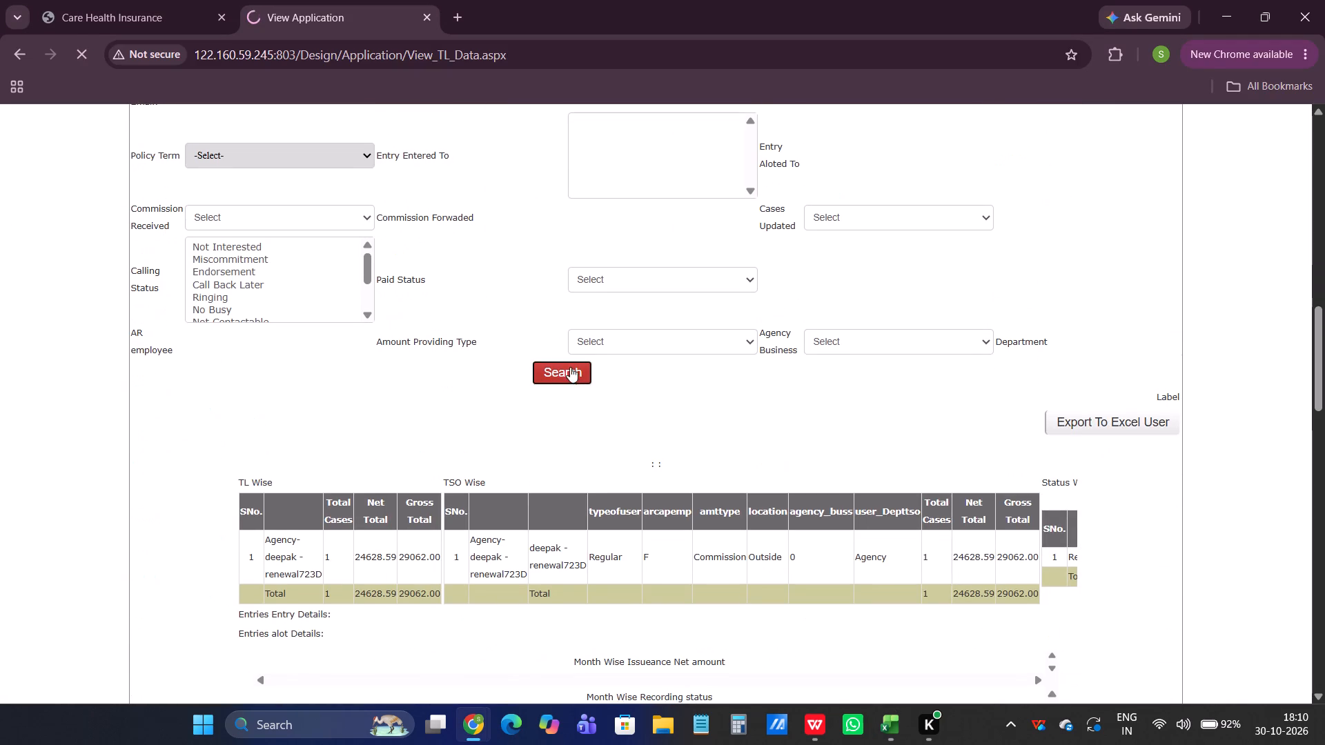
scroll(552, 352, down, 20)
scroll(552, 352, down, 15)
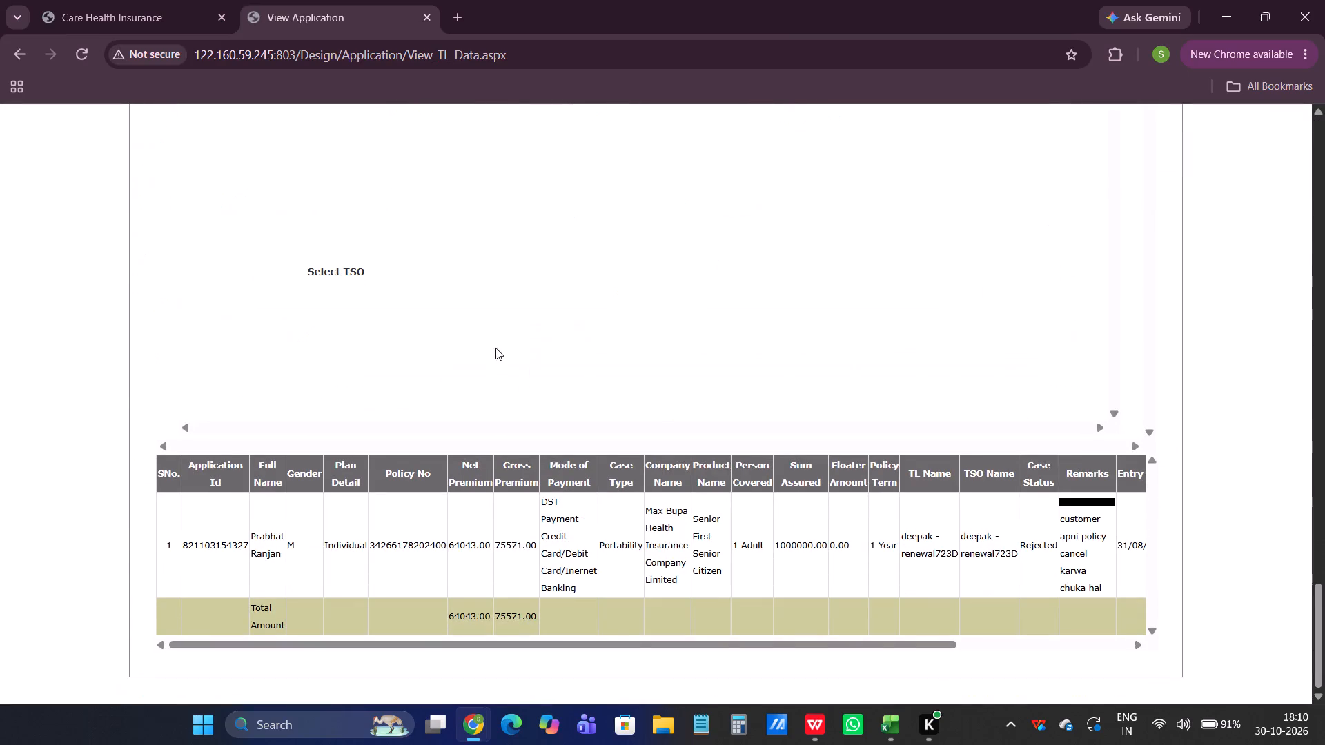
Record "policy cancel ho chuki hai" in the remarks column for row 57 of Book3.
key(alt+Tab)
key(Tab)
key(Tab)
key(Tab)
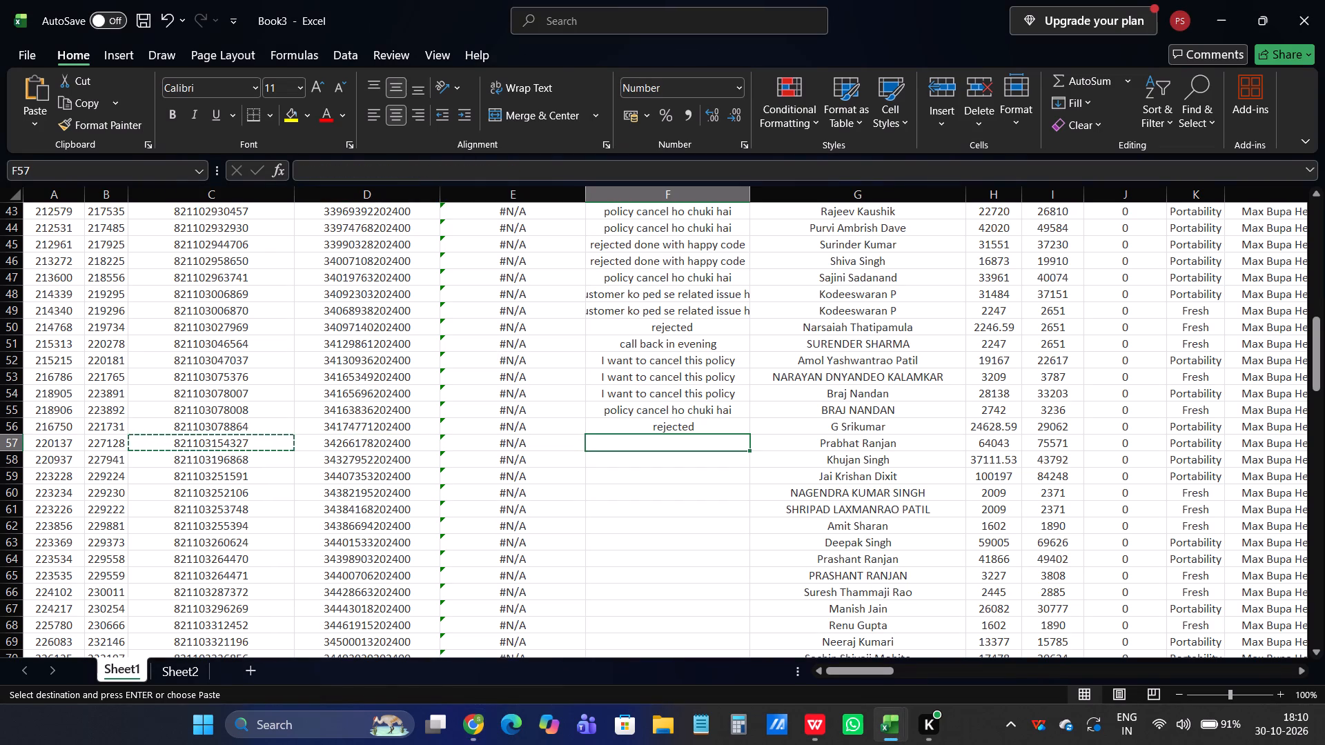
text(pol)
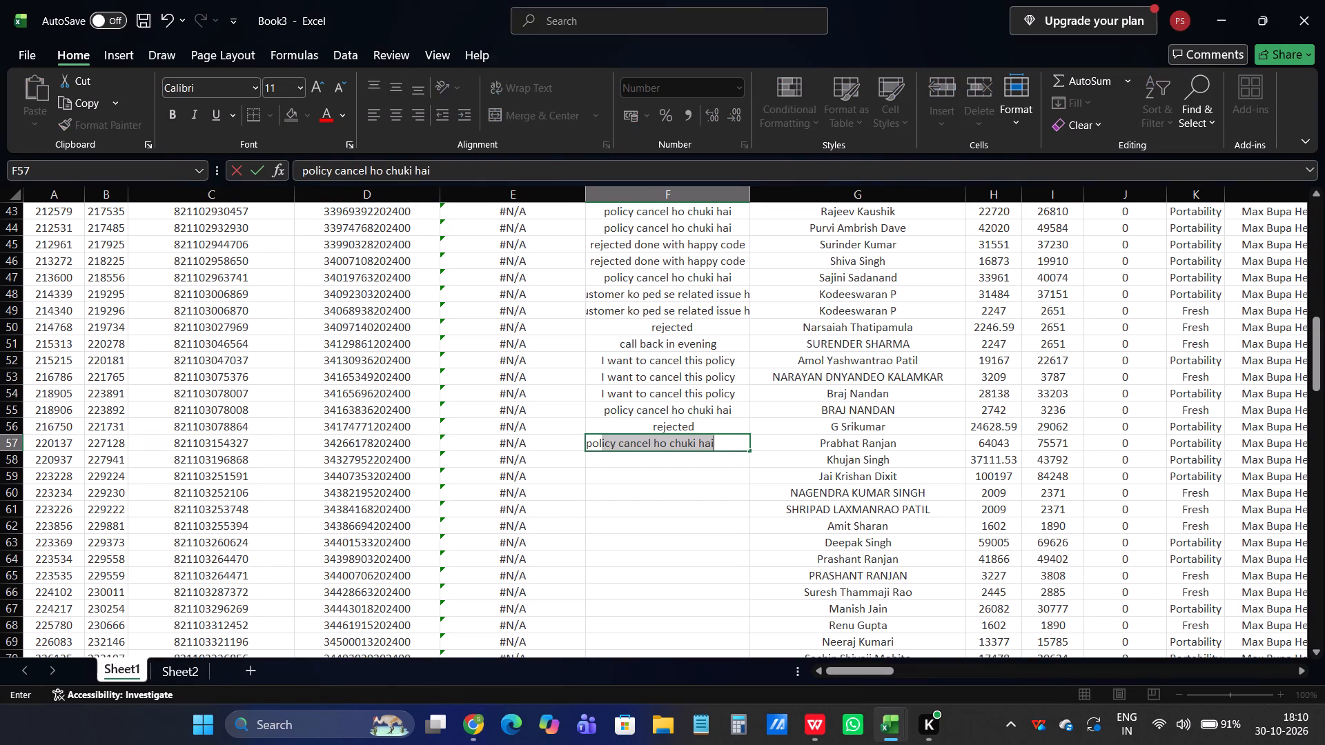
key(Return)
Search the portal for the Application ID from Book3 row 58 and check the entry's case status and remarks.
key(ctrl+c)
key(alt+Tab)
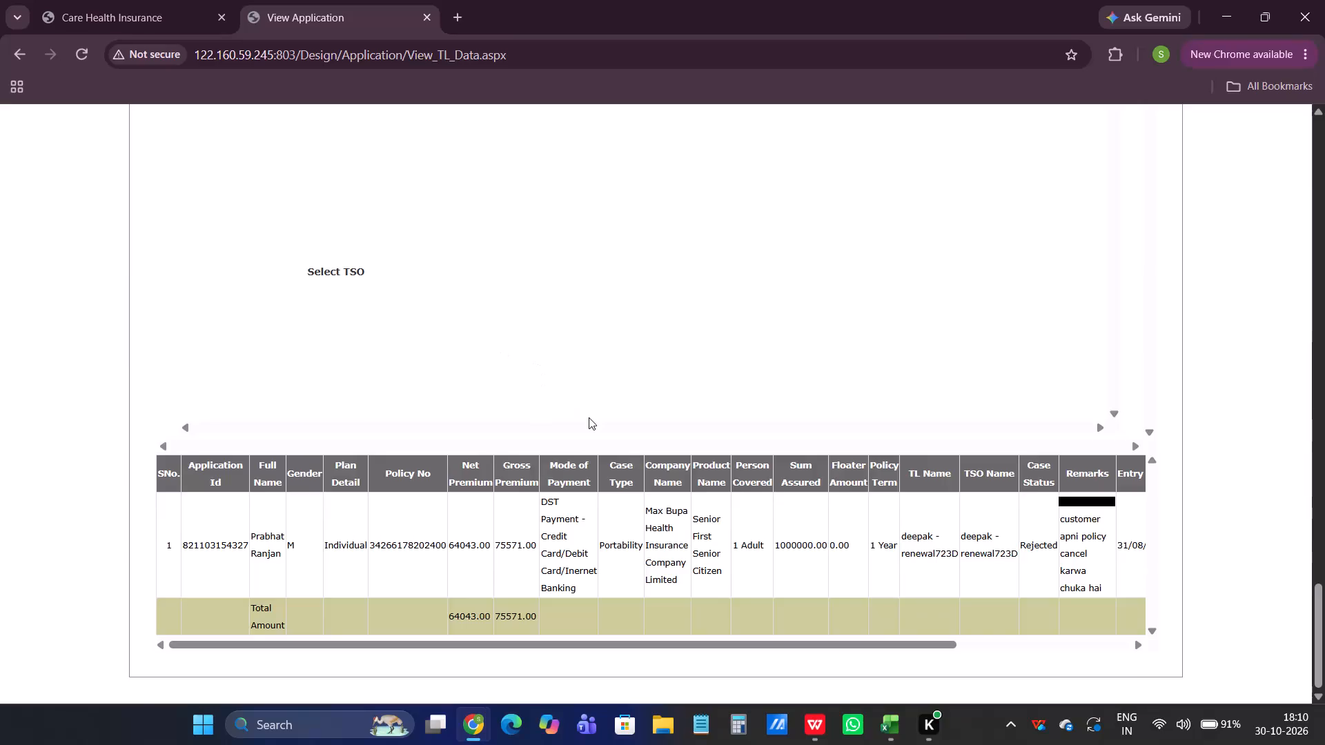
scroll(589, 417, up, 13)
double_click(612, 332)
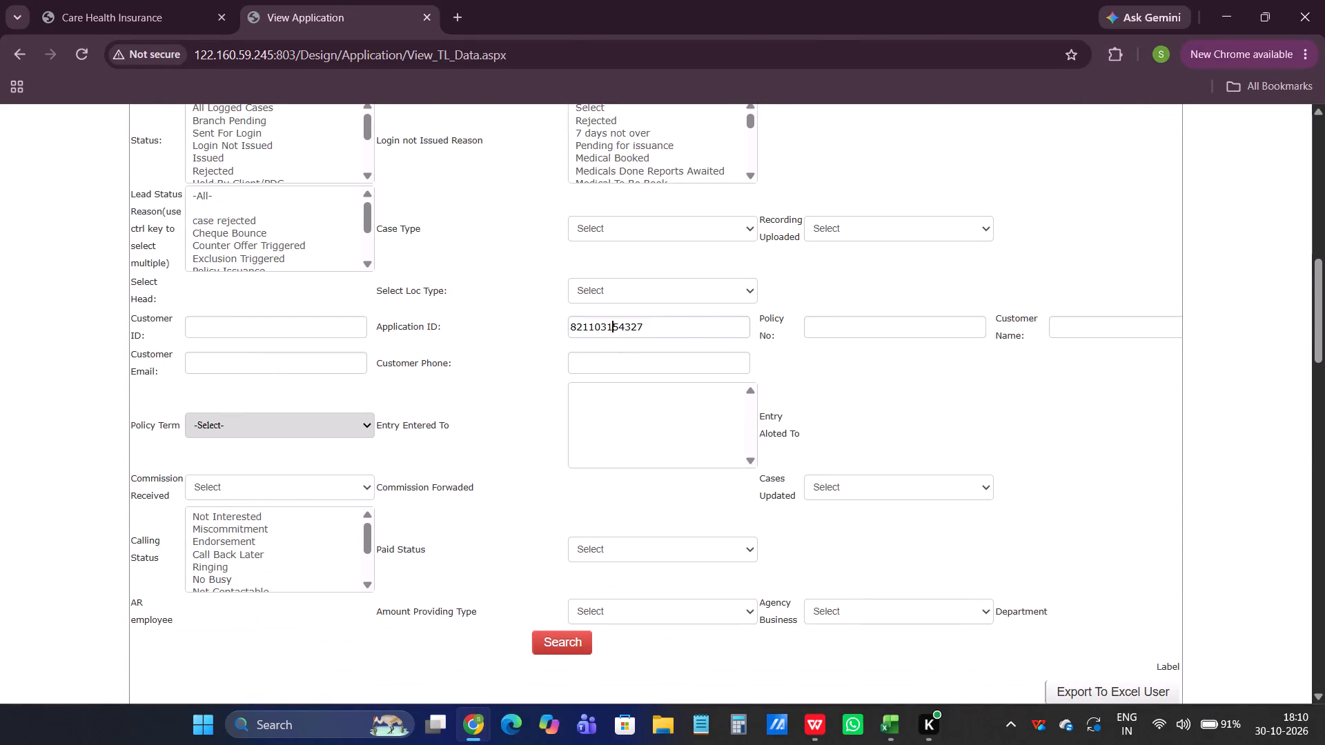
key(ctrl+v)
scroll(521, 381, down, 1)
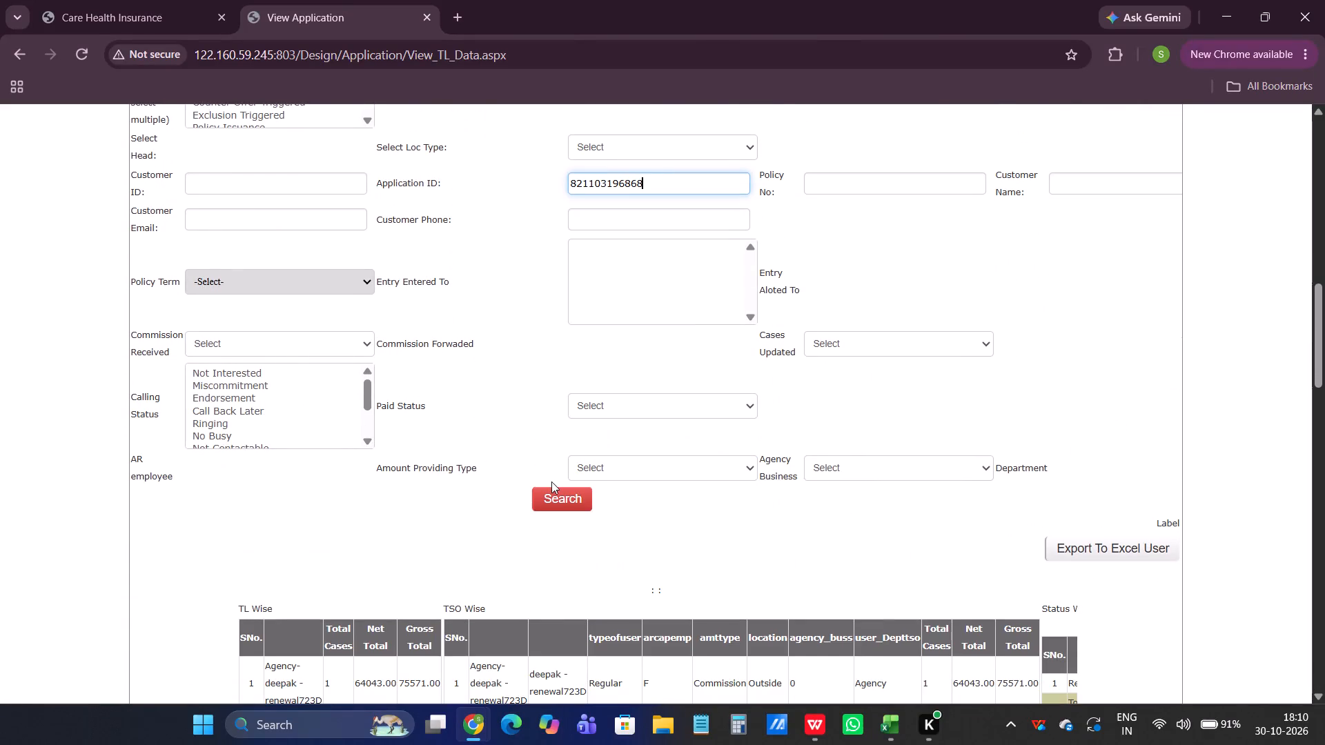
click(551, 481)
click(555, 490)
scroll(500, 361, down, 19)
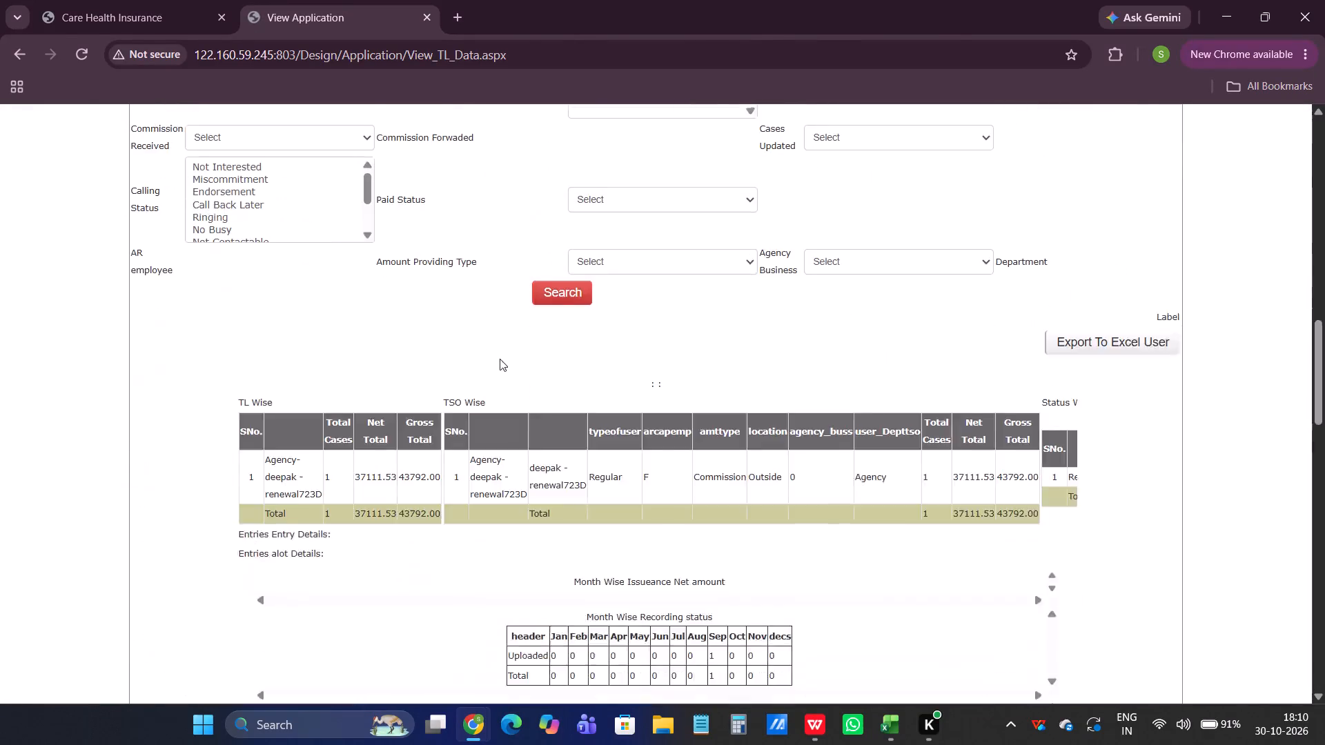
scroll(500, 359, down, 11)
Record "rejected" in the remarks column for row 58 of Book3.
key(alt+Tab)
key(Tab)
key(Tab)
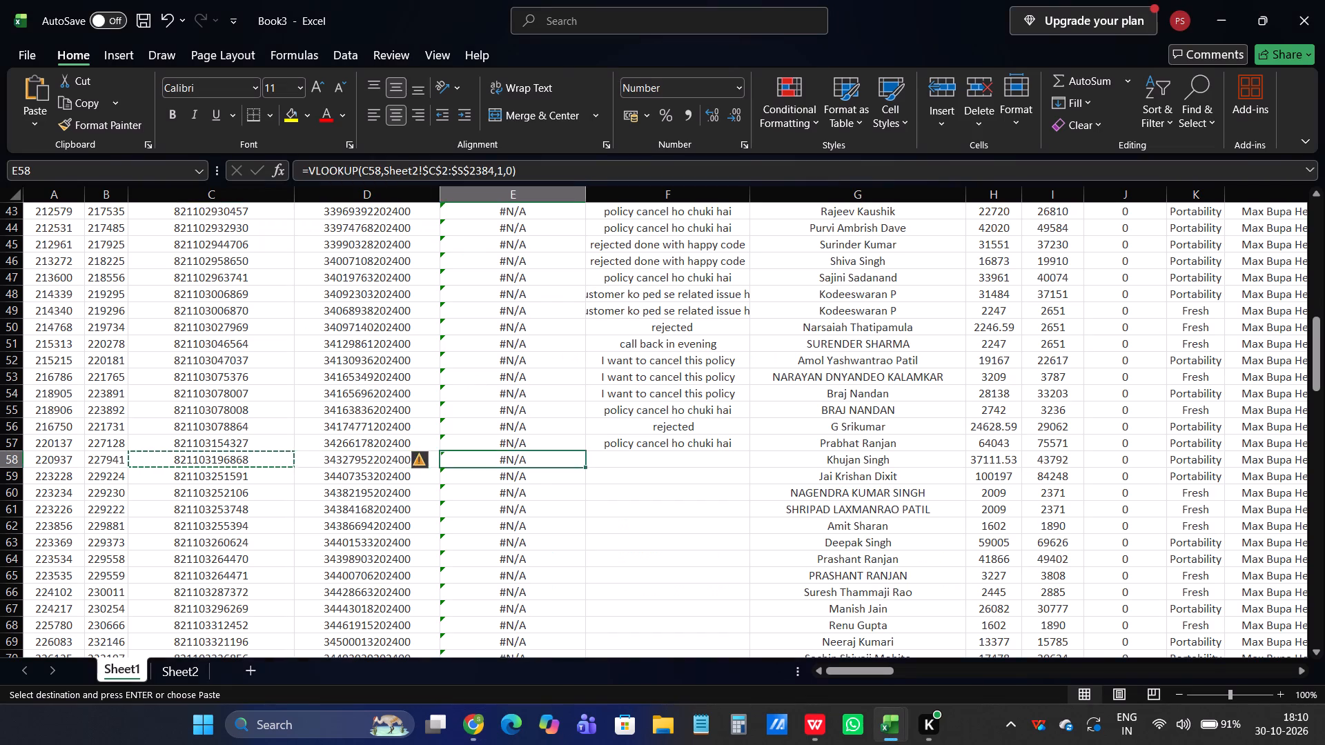
key(Tab)
key(space)
key(space)
key(space)
text(re)
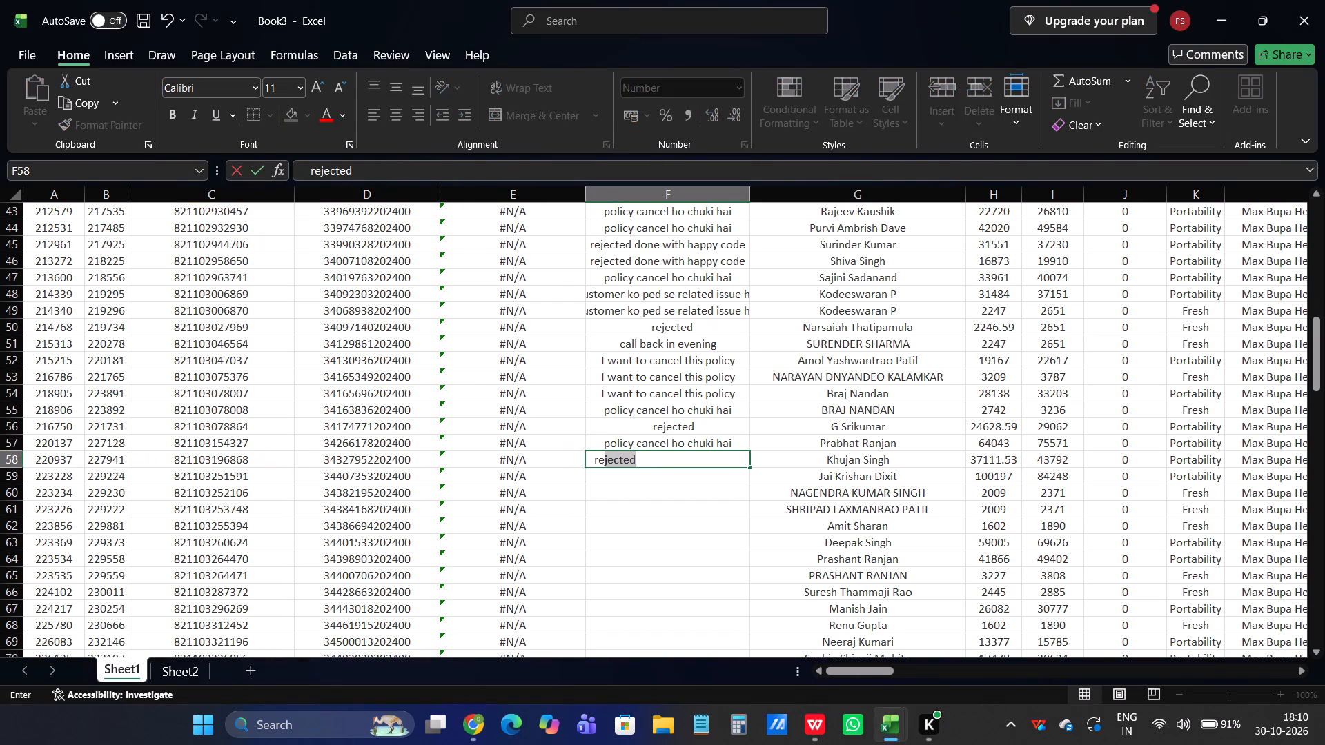
key(Return)
Search the portal for the Application ID from Book3 row 59 and check the entry's case status and remarks.
key(ctrl+c)
key(alt+Tab)
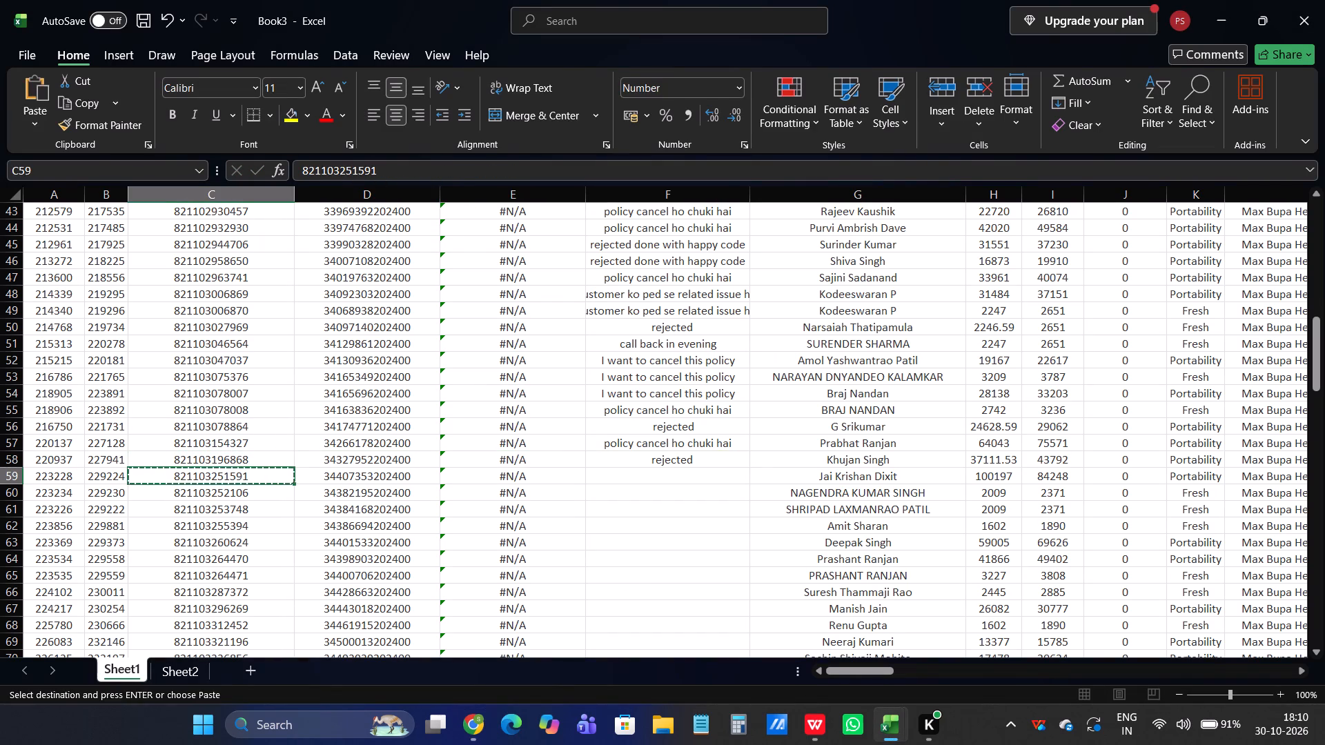
scroll(472, 376, up, 12)
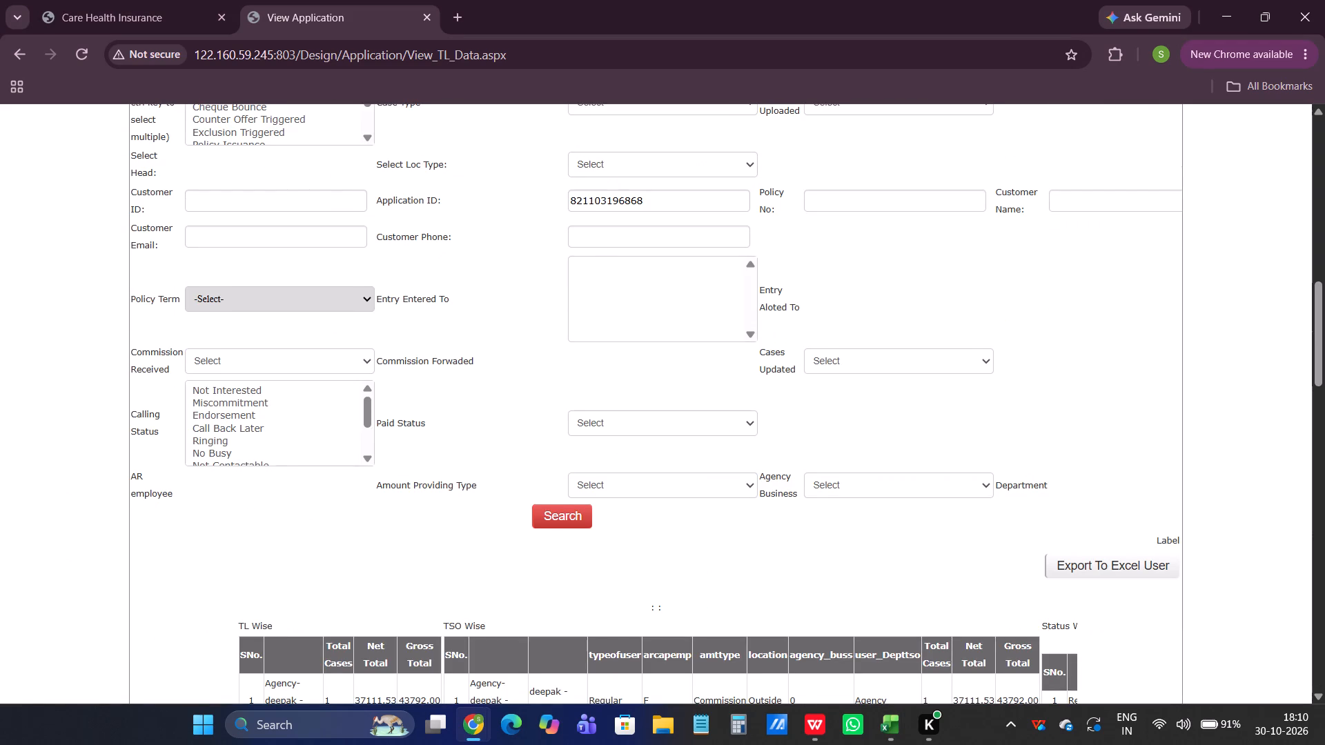
click(623, 202)
click(619, 202)
double_click(619, 202)
key(ctrl+v)
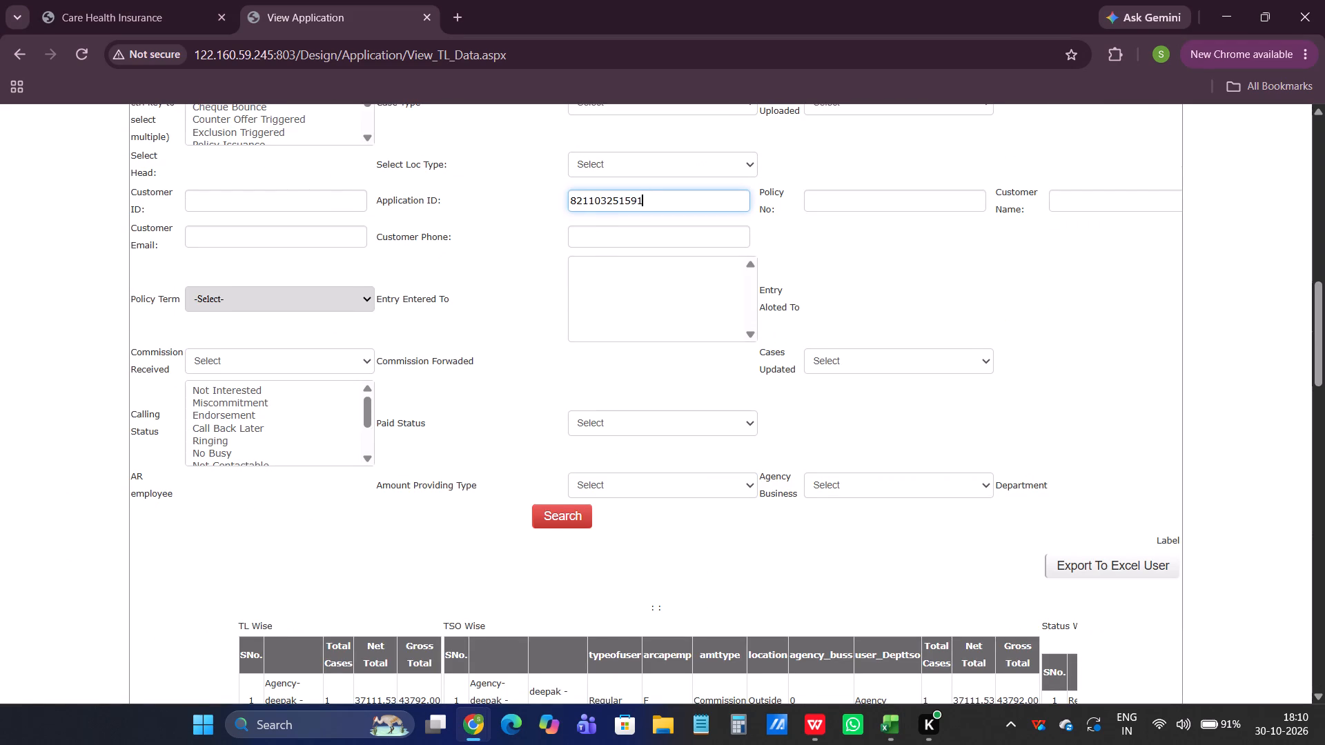
click(533, 519)
scroll(508, 363, down, 13)
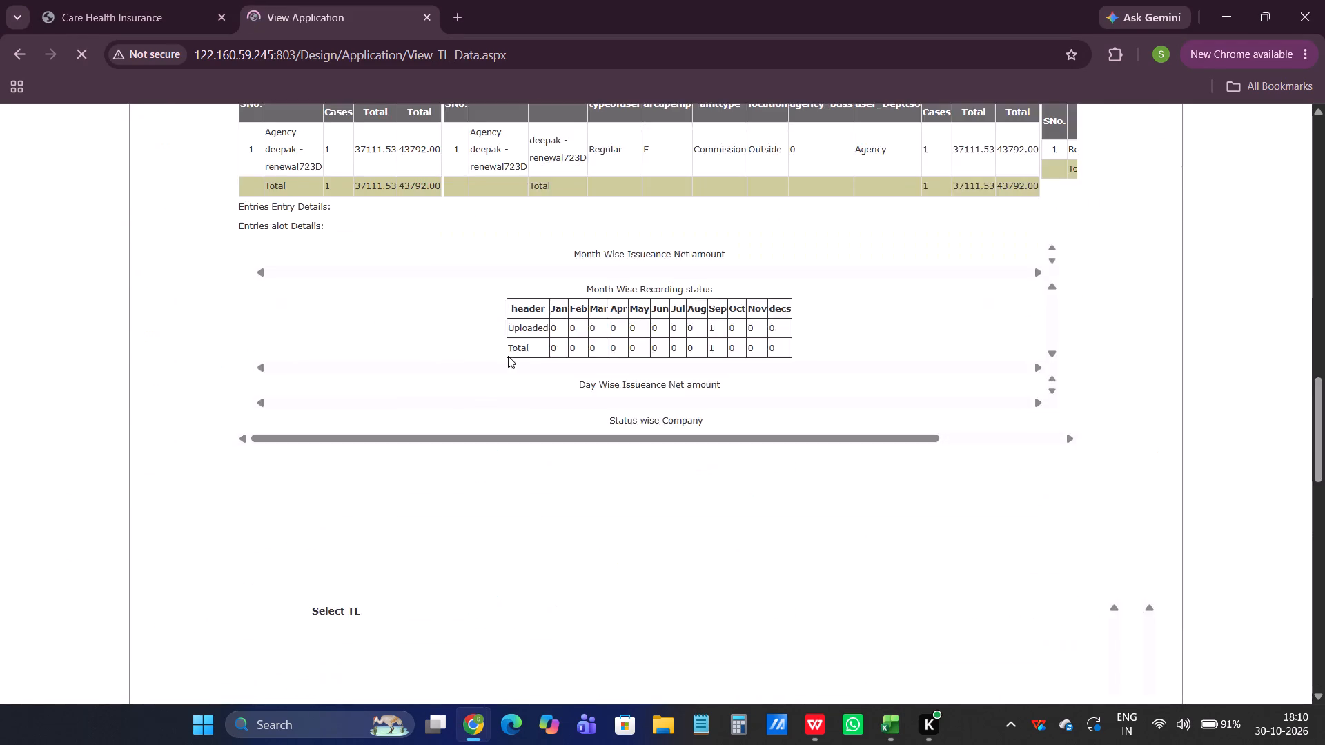
scroll(508, 356, down, 20)
scroll(508, 356, down, 3)
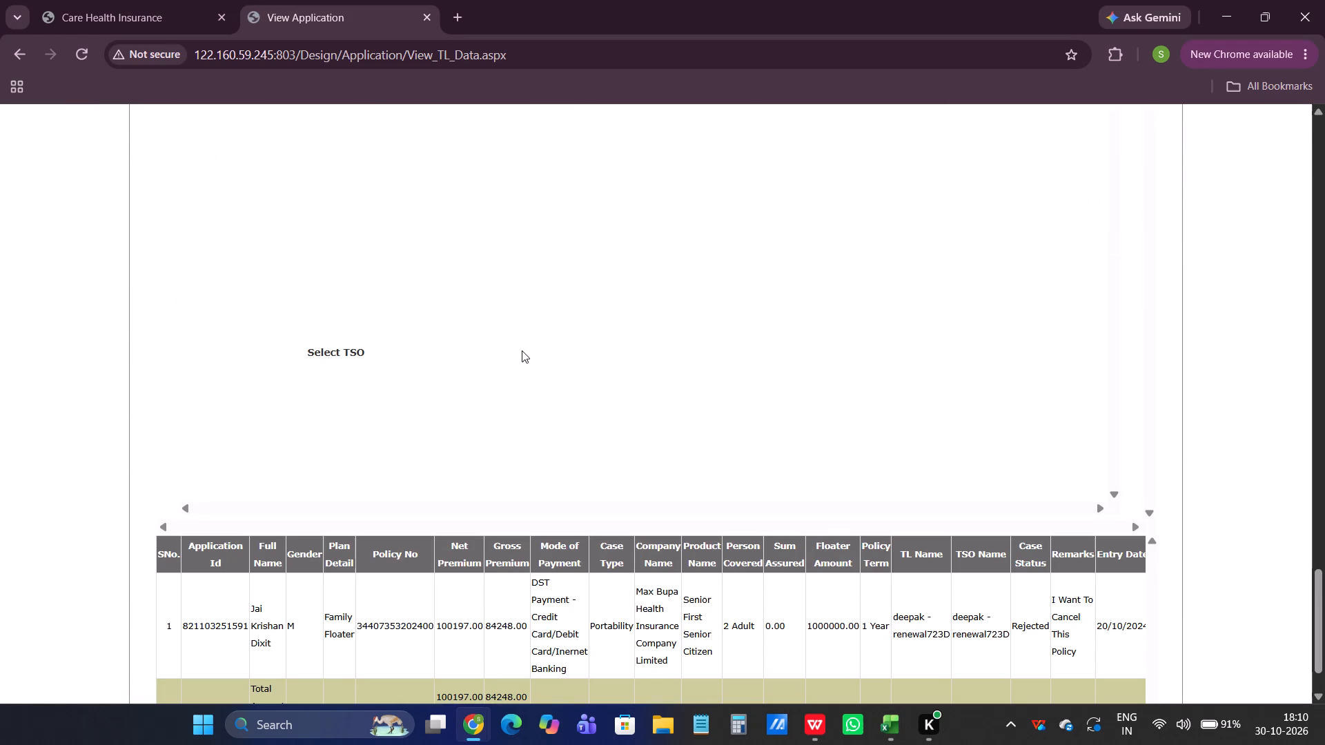
Record "I want to cancel this policy" in the remarks column for row 59 of Book3.
key(alt+Tab)
key(Tab)
key(Tab)
key(Tab)
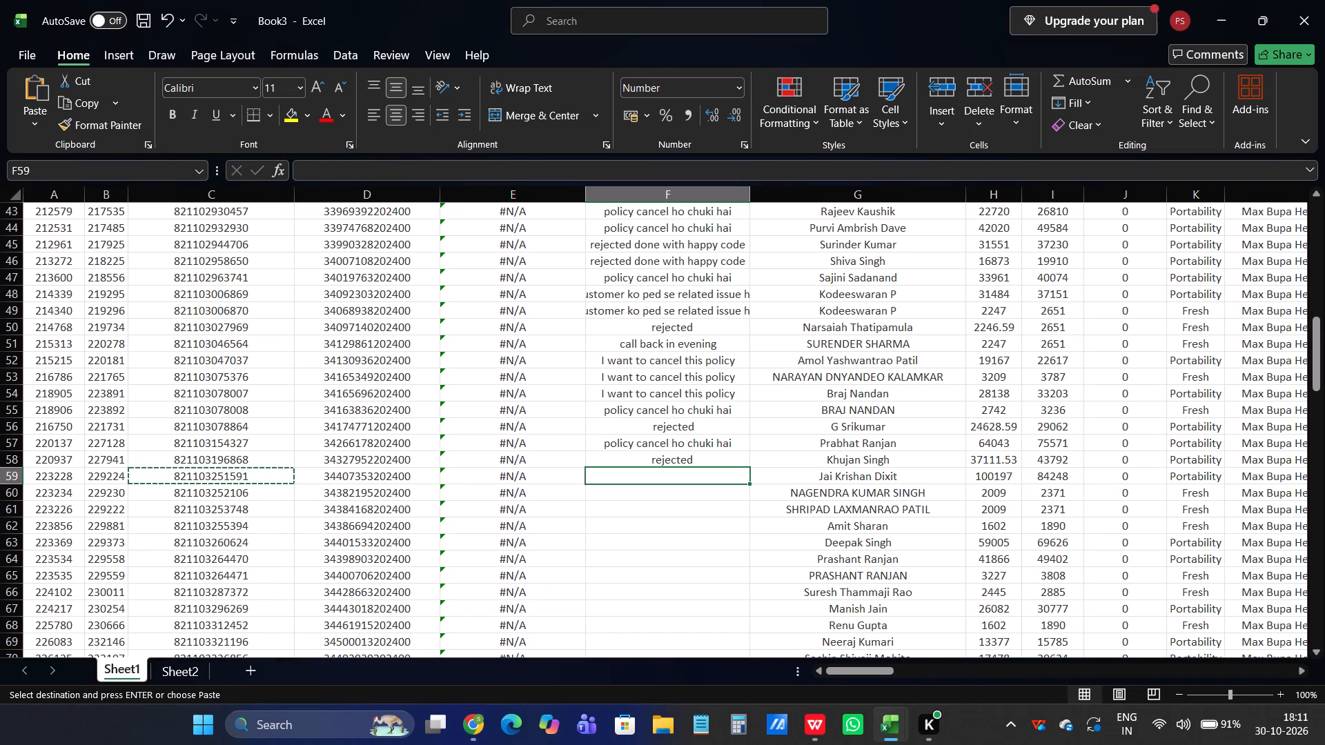
text(i)
key(space)
key(Return)
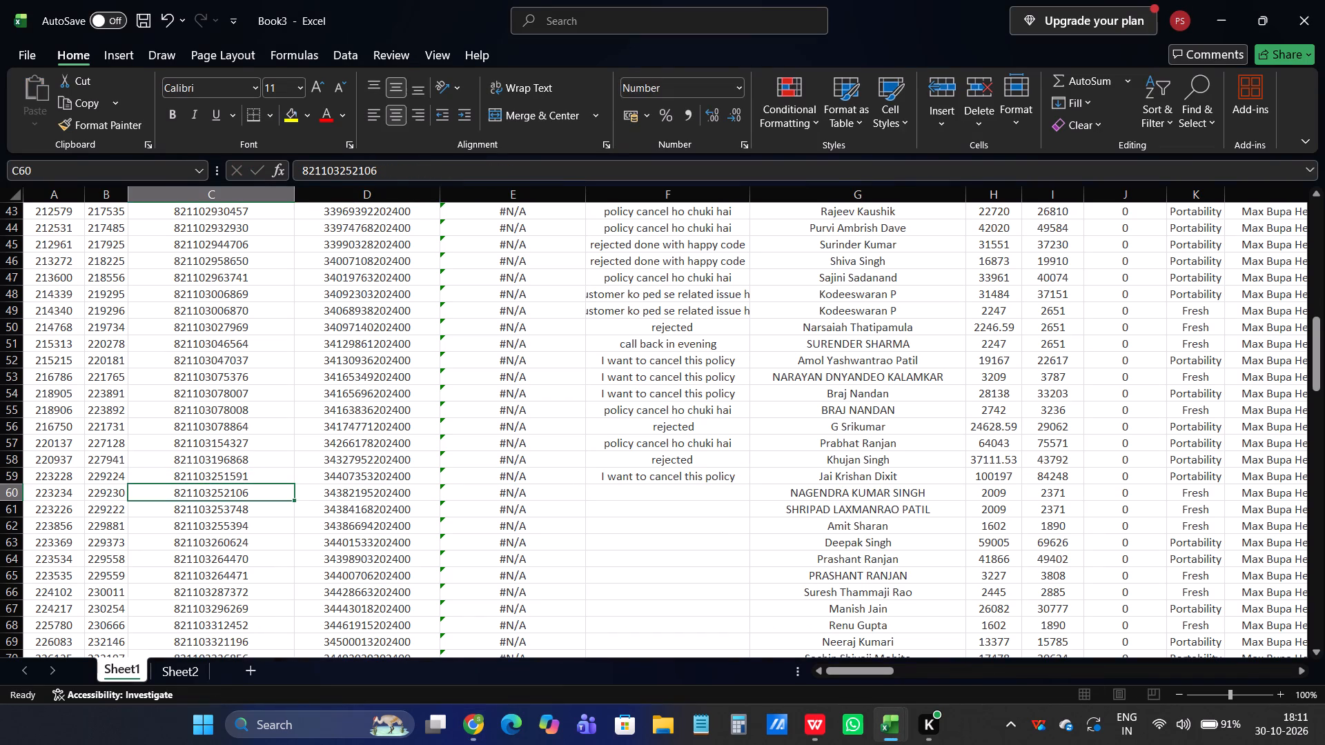
Search the portal for the Application ID from Book3 row 60 and check the entry's case status and remarks.
key(ctrl+c)
key(alt+Tab)
scroll(522, 350, up, 11)
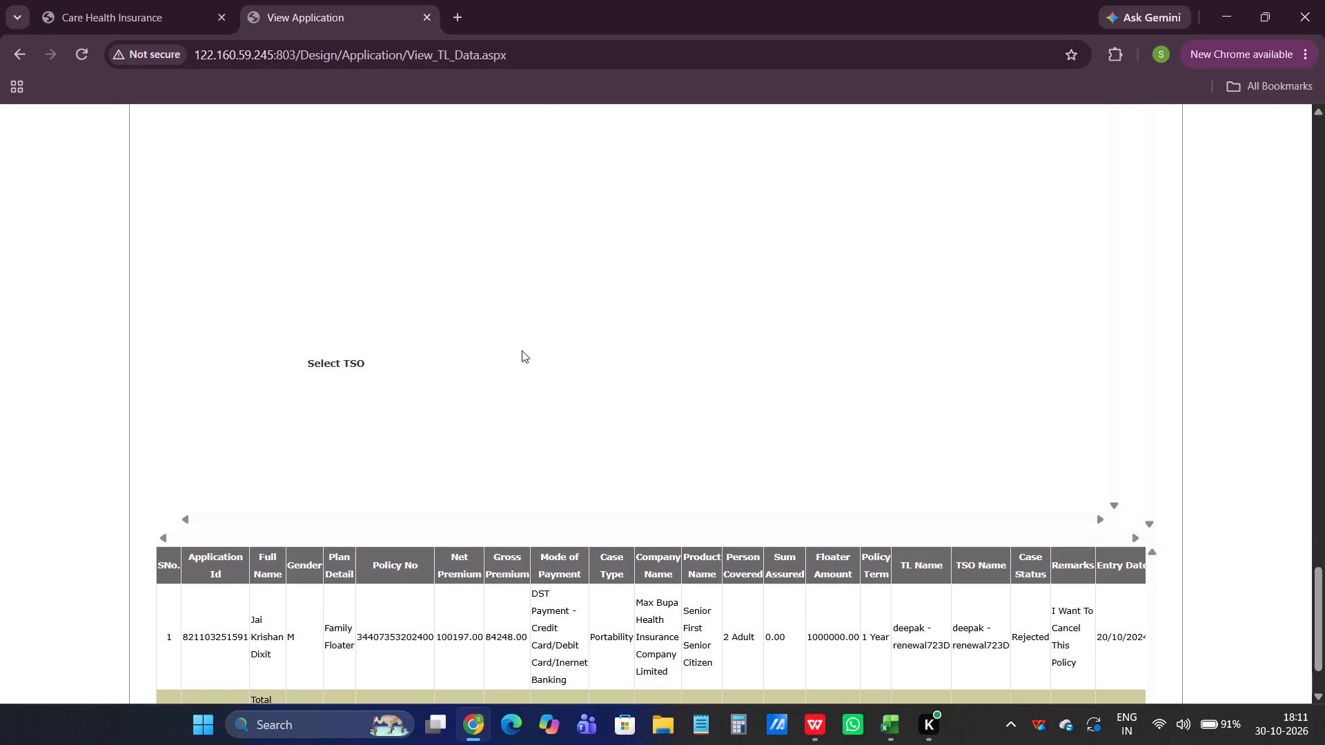
scroll(522, 350, up, 10)
scroll(522, 350, down, 5)
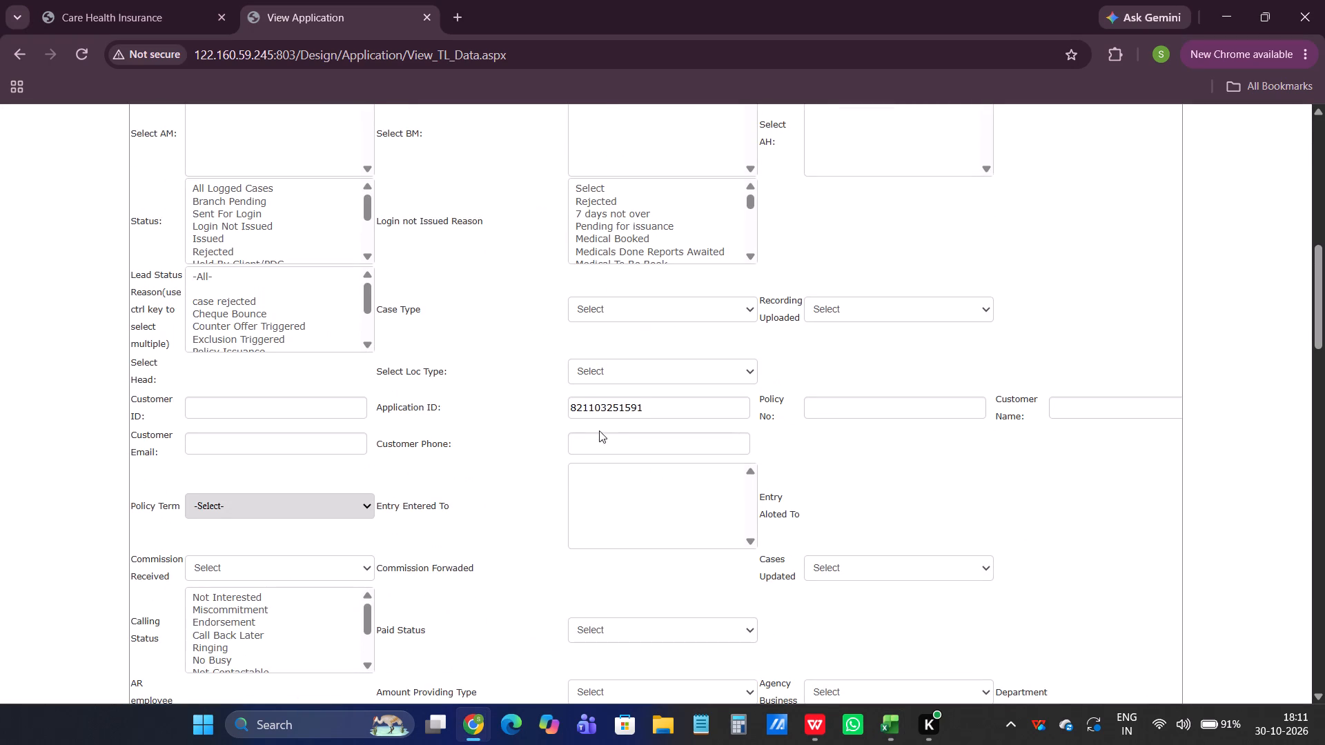
double_click(597, 410)
key(ctrl+v)
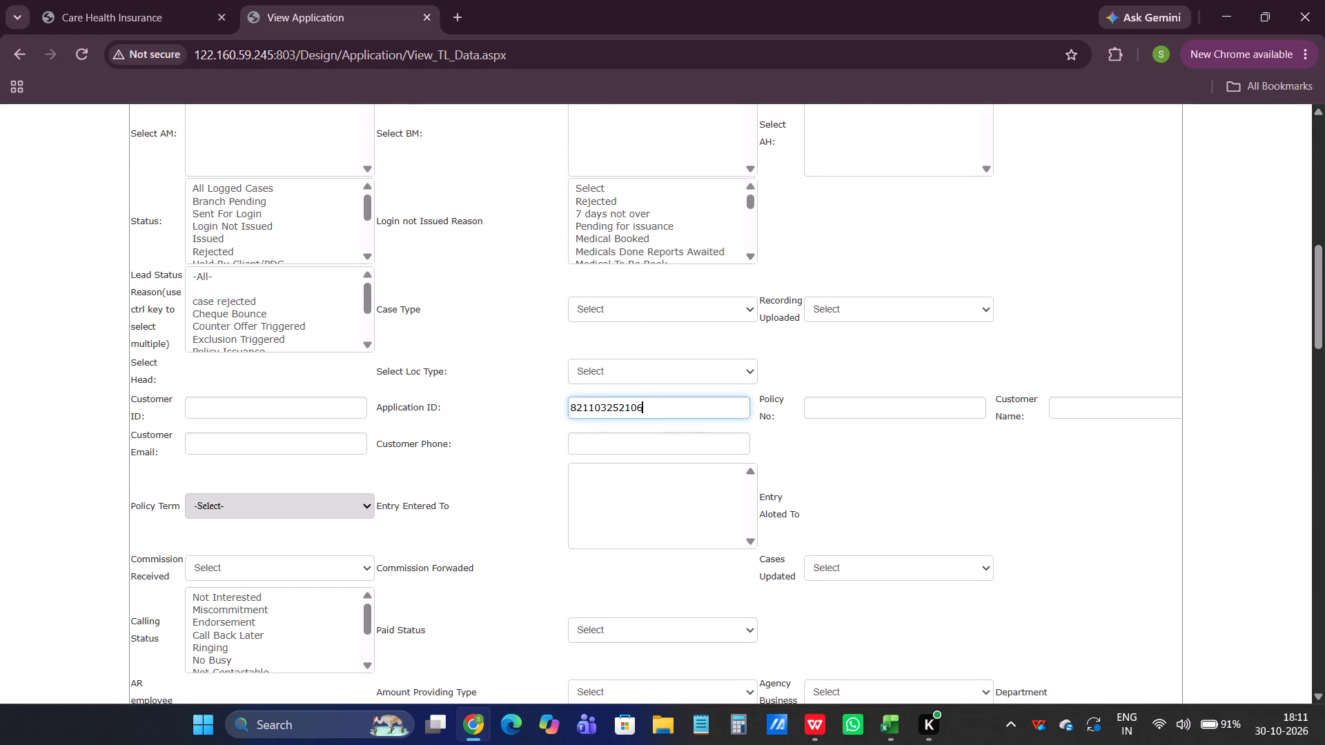
key(Return)
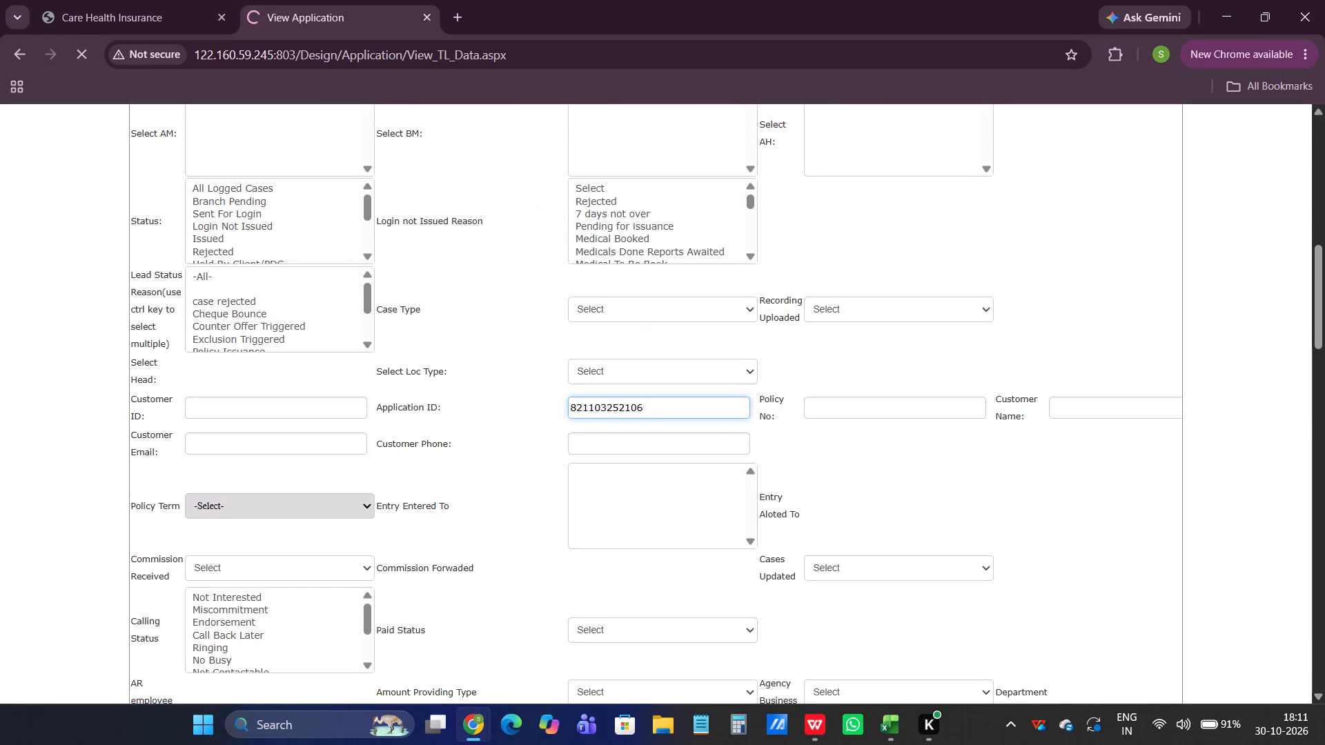
scroll(597, 410, down, 20)
scroll(597, 410, down, 9)
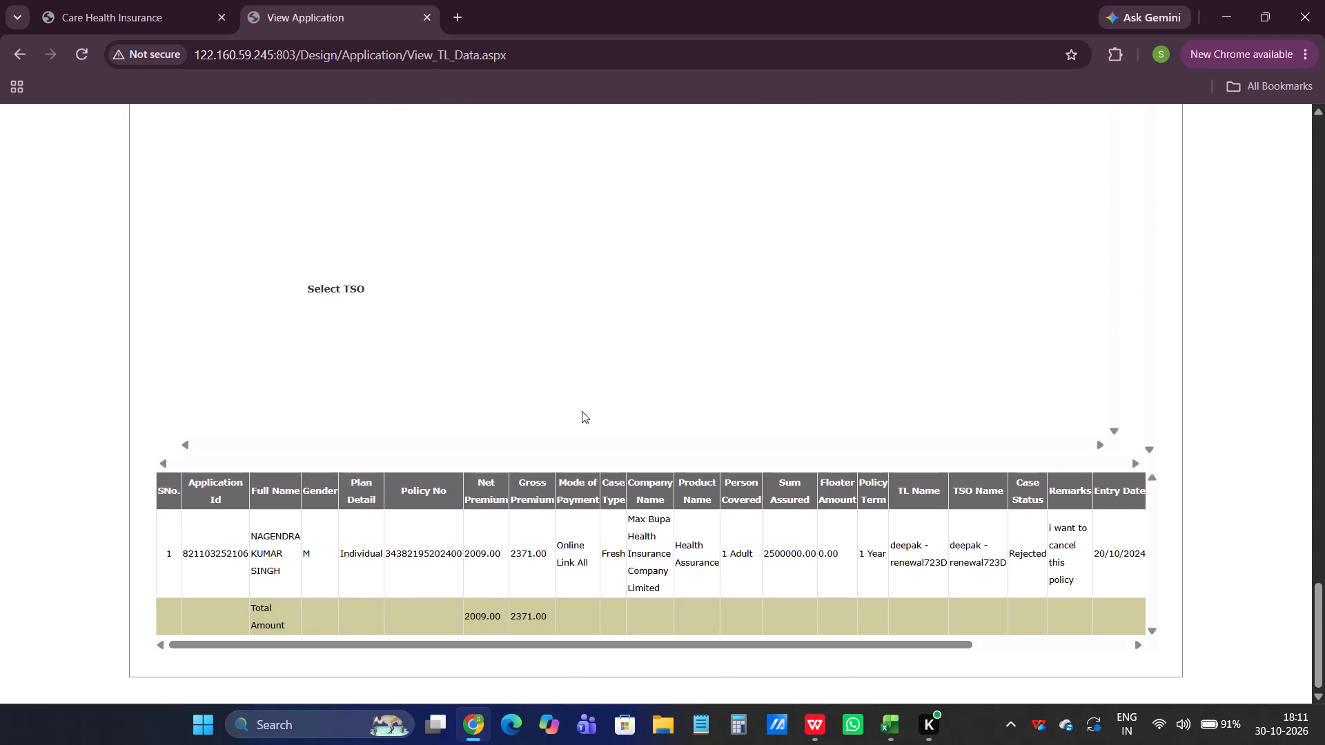
Record "I want to cancel this policy" in the remarks column for row 60 of Book3.
key(alt+Tab)
key(Tab)
key(Tab)
key(Tab)
key(i)
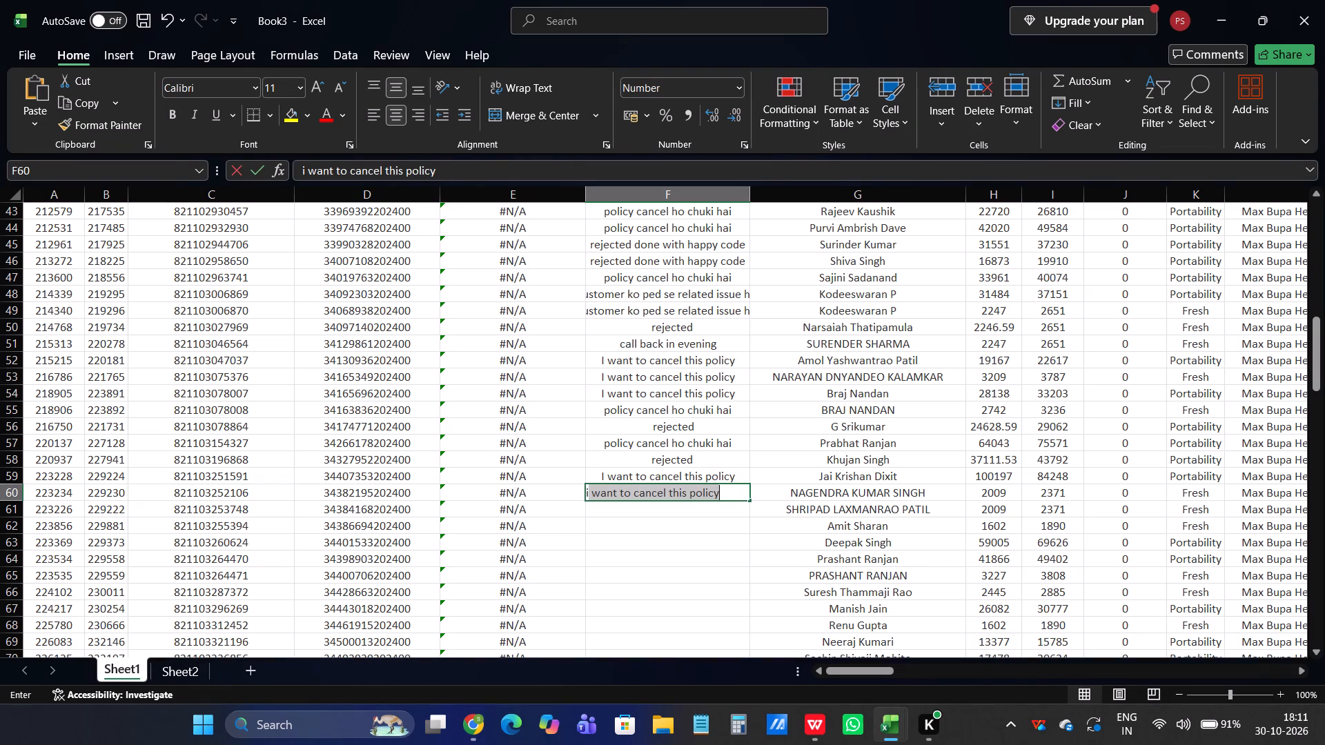
key(Return)
Search the portal for the Application ID from Book3 row 61 and check the entry's case status and remarks.
key(ctrl+c)
key(alt+Tab)
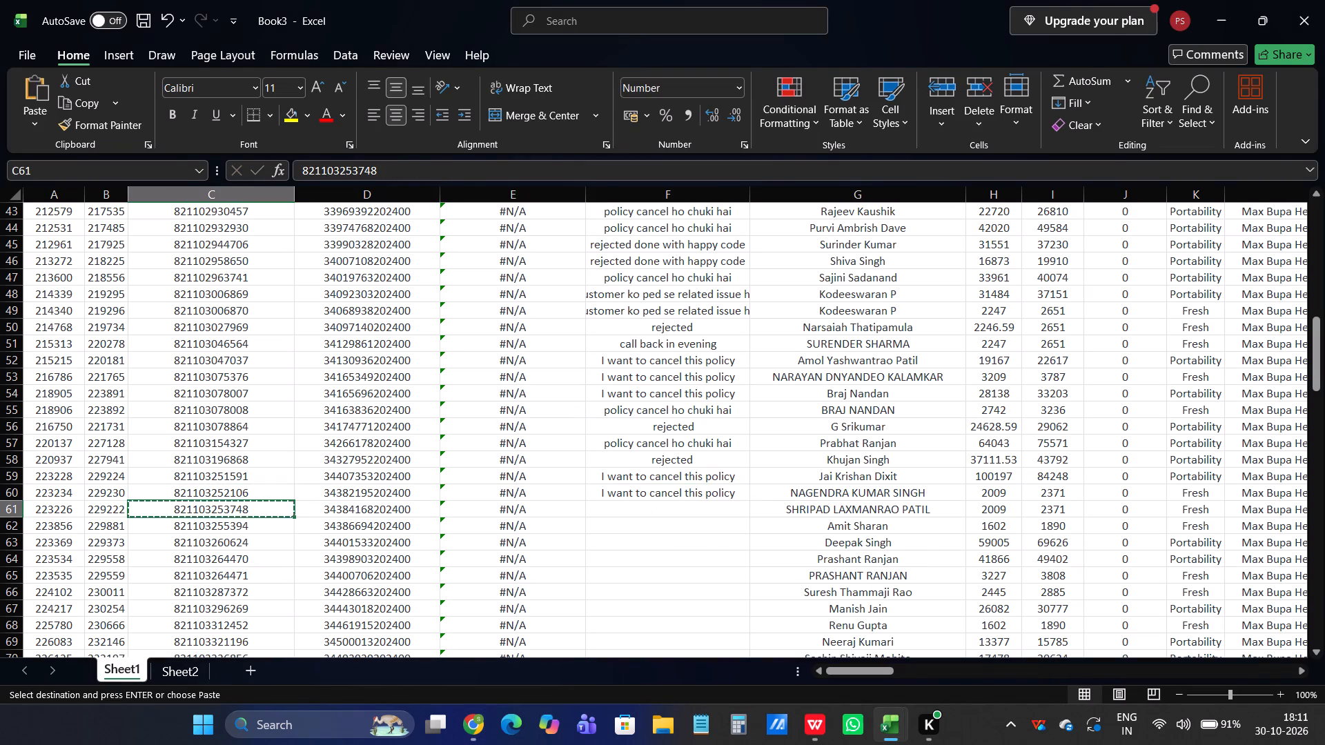
scroll(582, 411, up, 17)
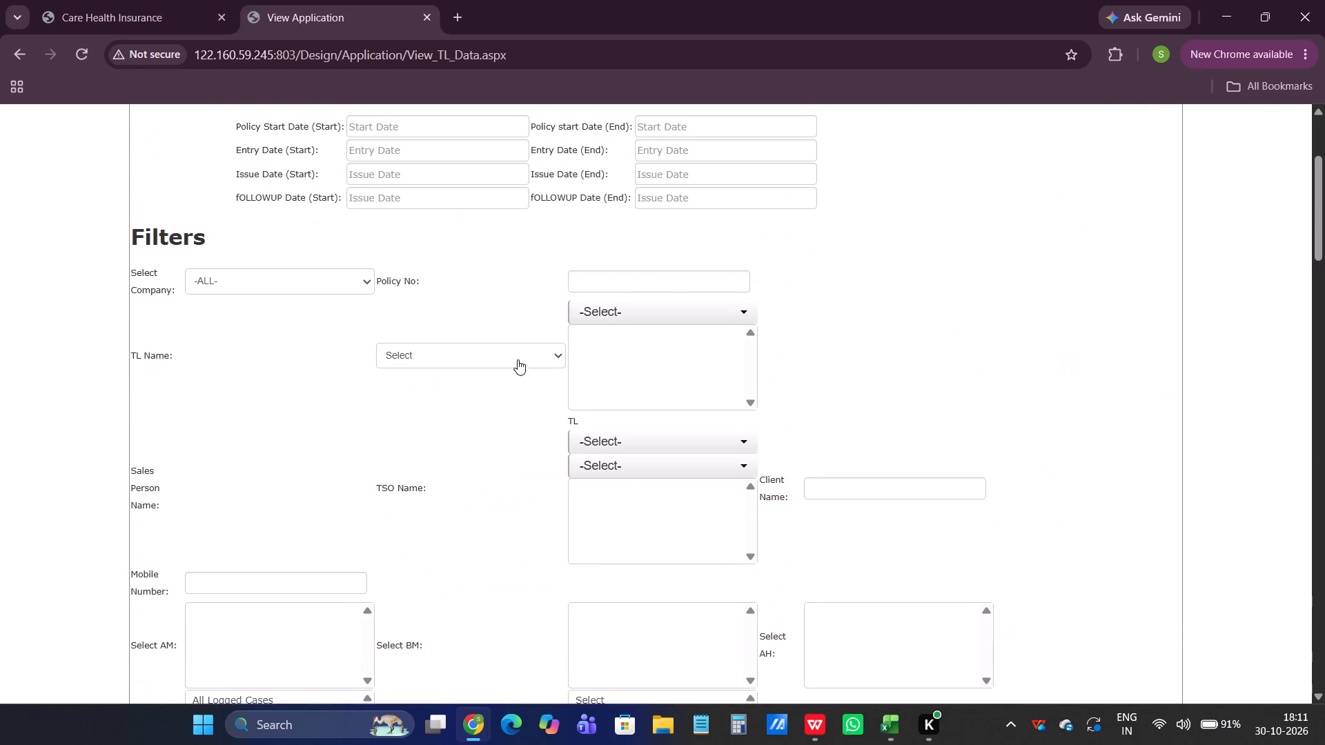
scroll(504, 407, down, 5)
triple_click(622, 192)
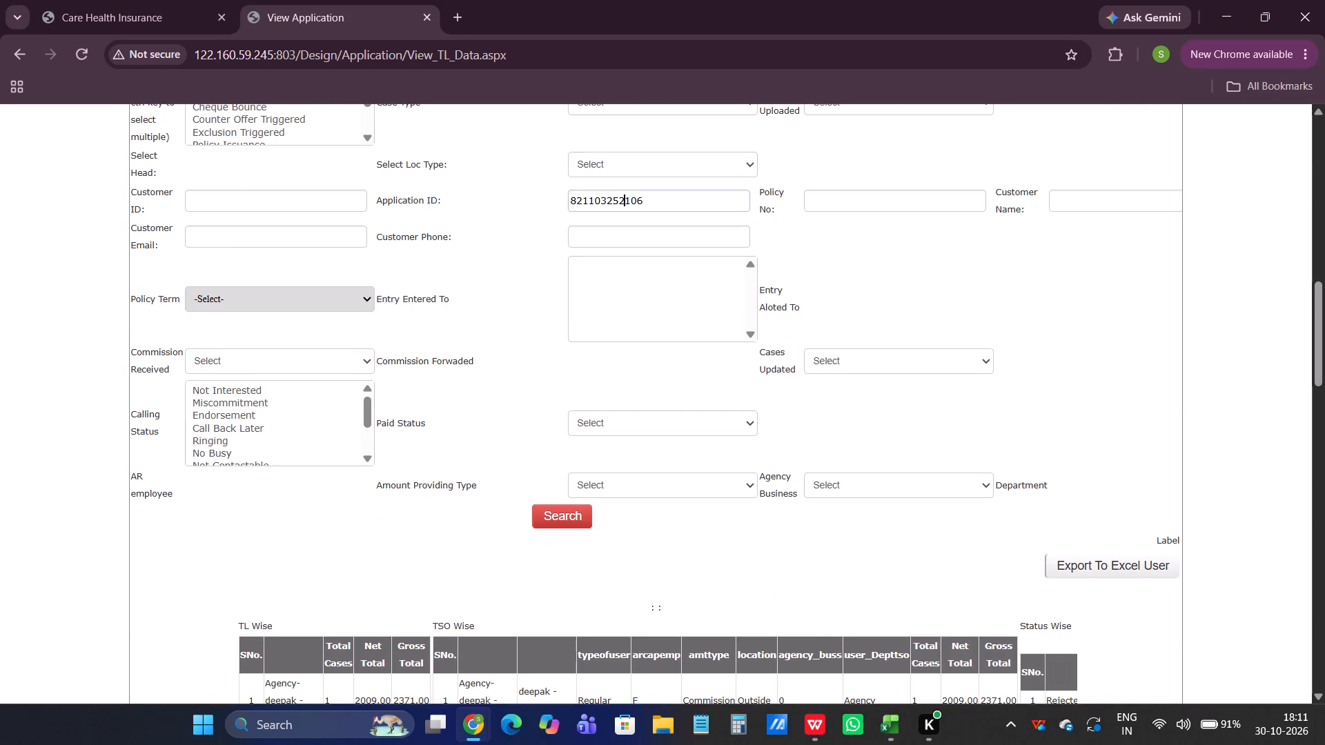
key(ctrl+v)
scroll(408, 353, down, 1)
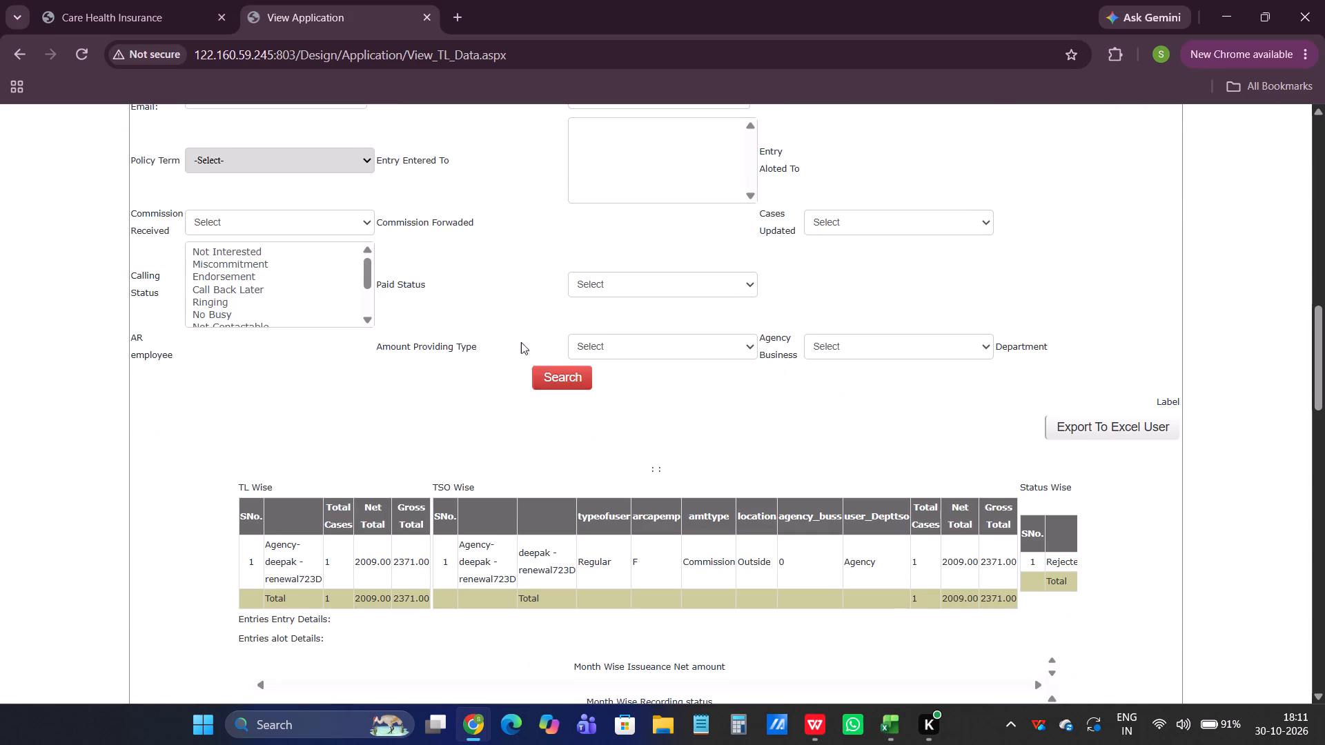
click(547, 372)
scroll(527, 351, down, 20)
scroll(527, 351, down, 3)
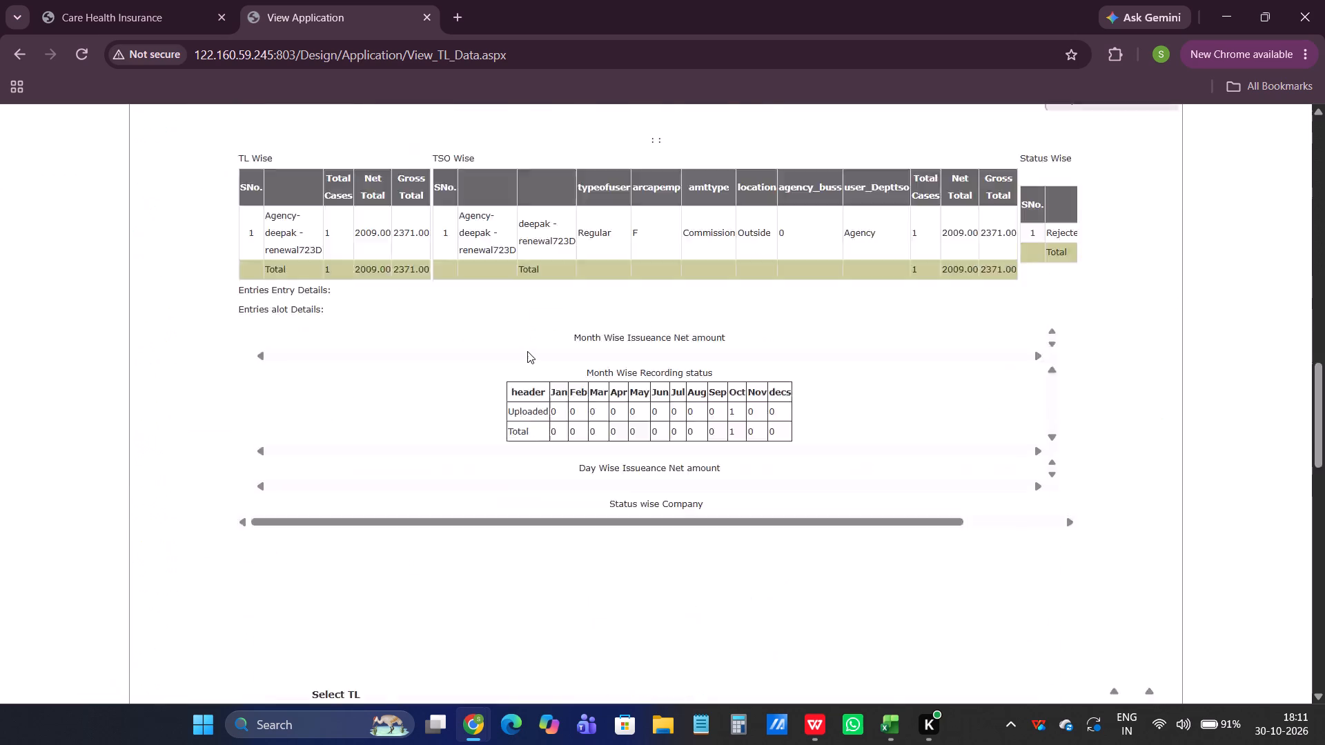
scroll(527, 351, down, 10)
Record "rejected done with happy code" in the remarks column for row 61 of Book3.
key(alt+Tab)
key(Tab)
key(Tab)
key(Tab)
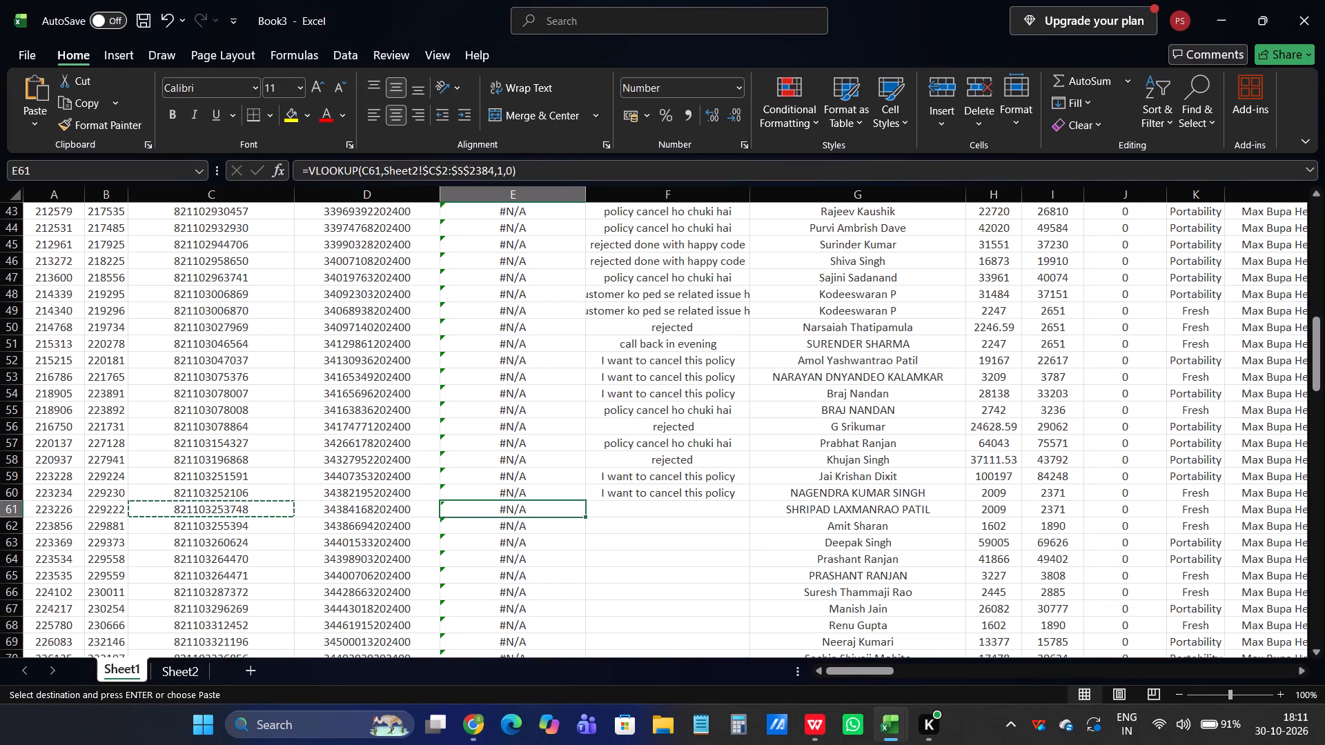
text(re)
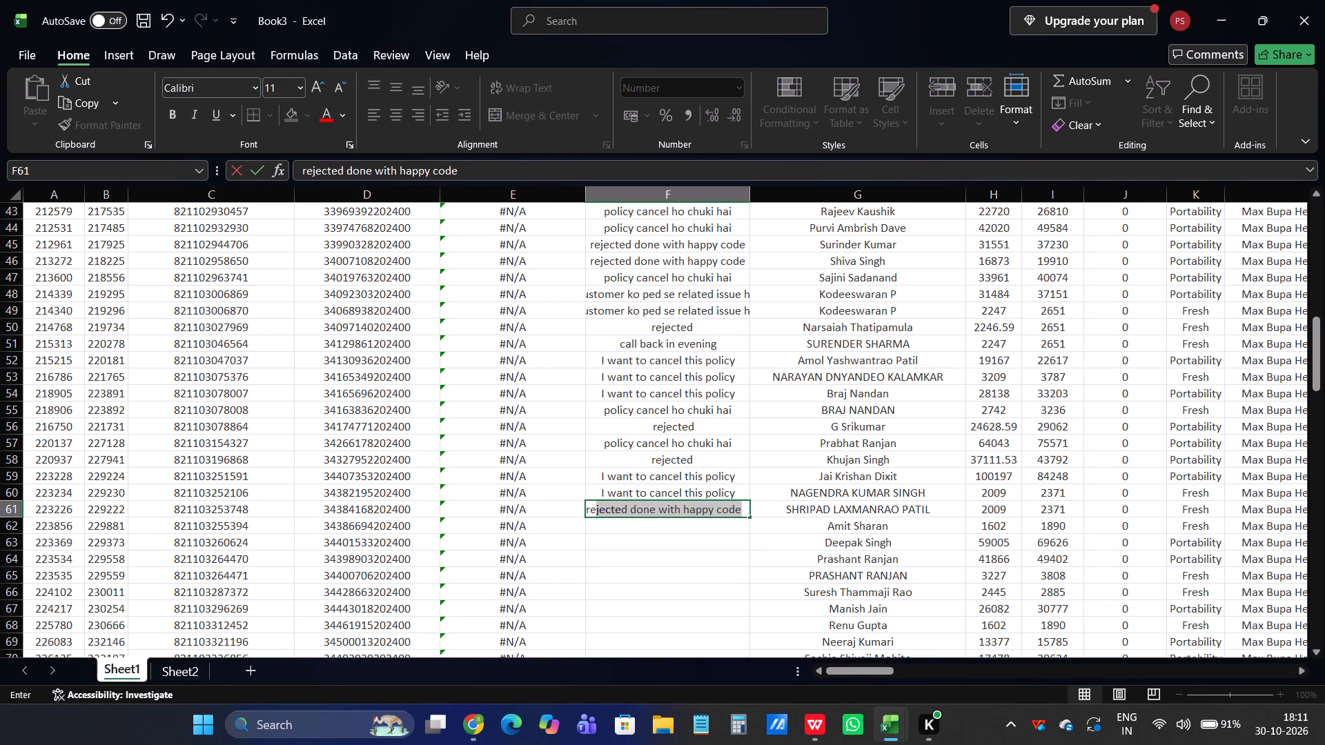
key(Return)
Search the portal for the Application ID from Book3 row 62 and check the entry's case status and remarks.
key(ctrl+c)
key(alt+Tab)
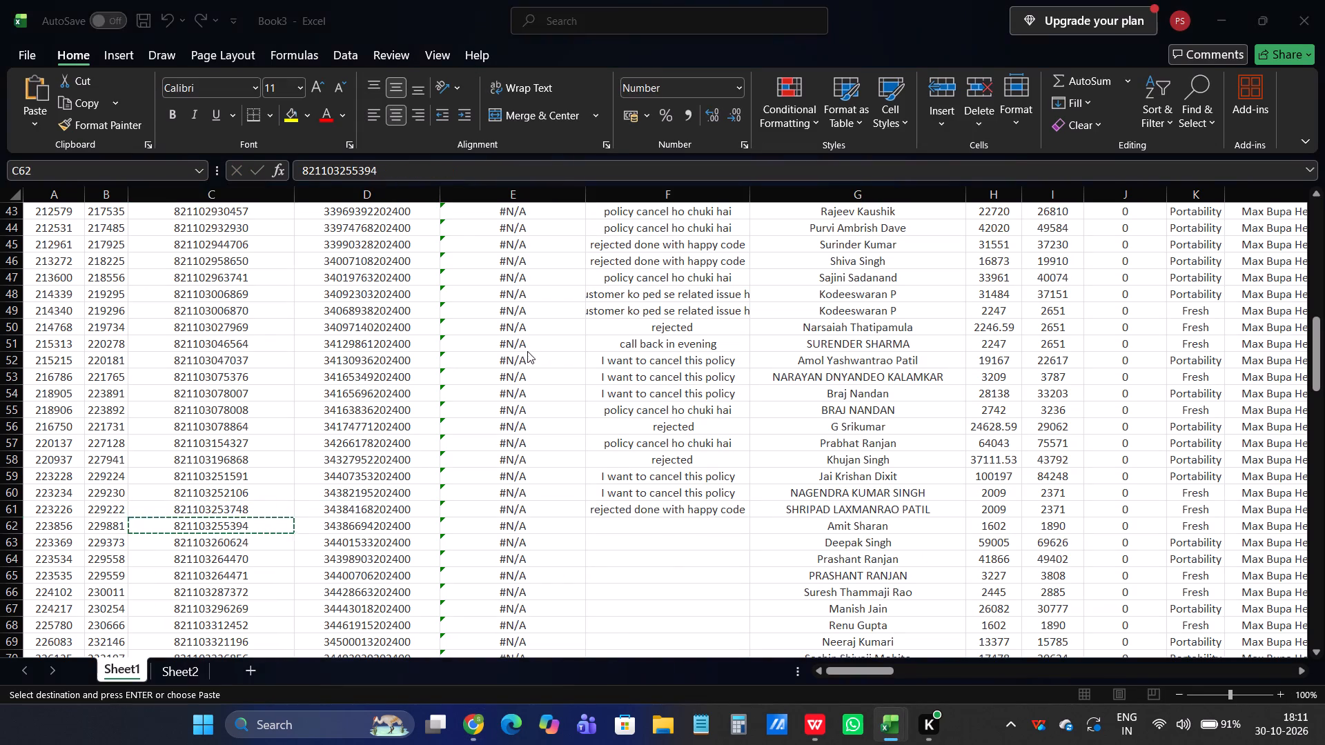
scroll(527, 351, up, 19)
scroll(527, 351, down, 5)
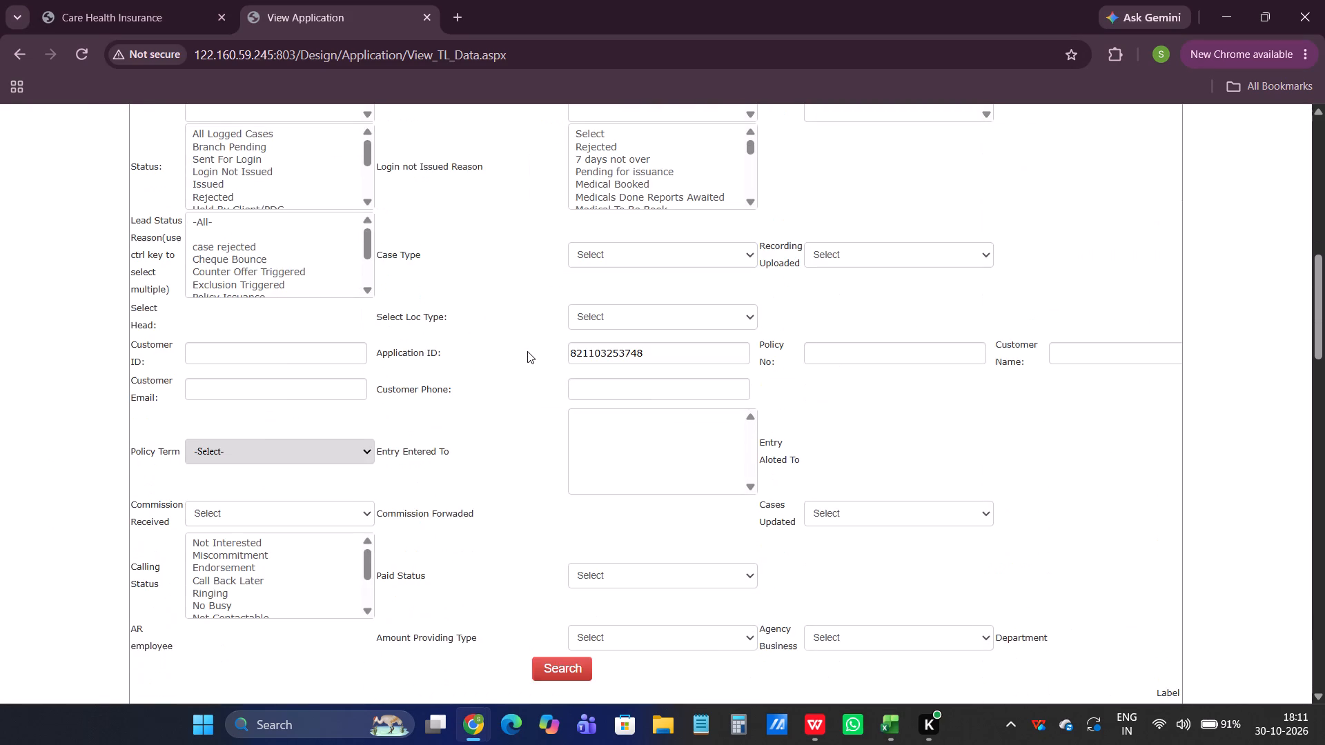
key(alt+Tab)
key(alt+Tab)
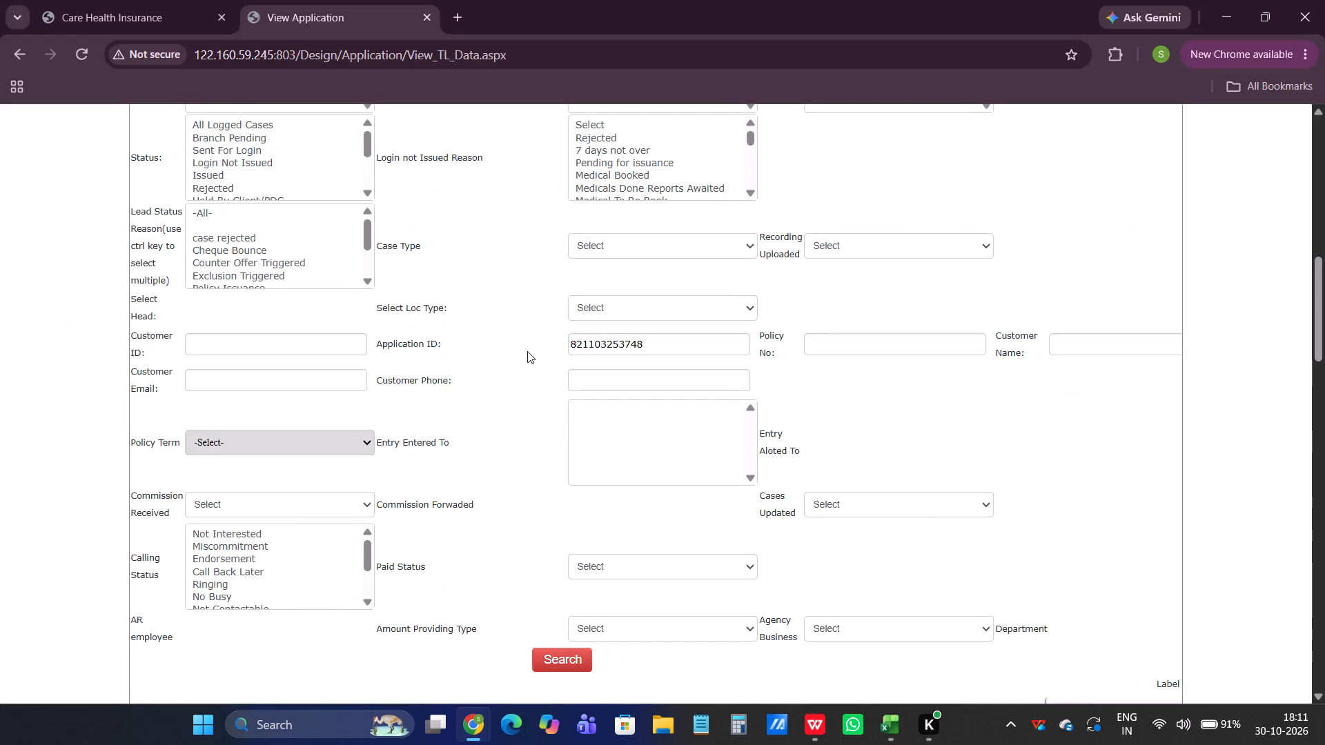
double_click(584, 348)
key(ctrl+v)
scroll(515, 366, down, 3)
click(562, 237)
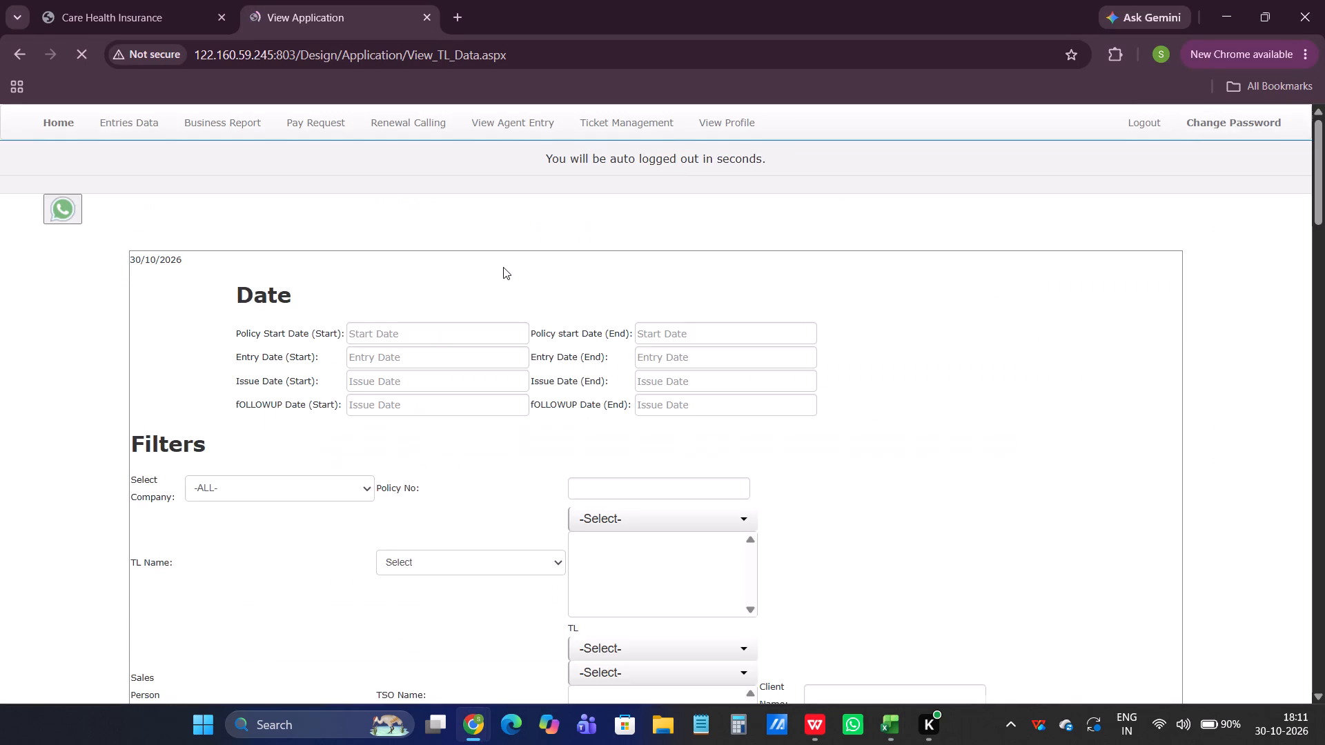
scroll(509, 262, down, 20)
scroll(509, 262, down, 6)
Record "rejected done with happy code" in the remarks column for row 62 of Book3.
key(alt+Tab)
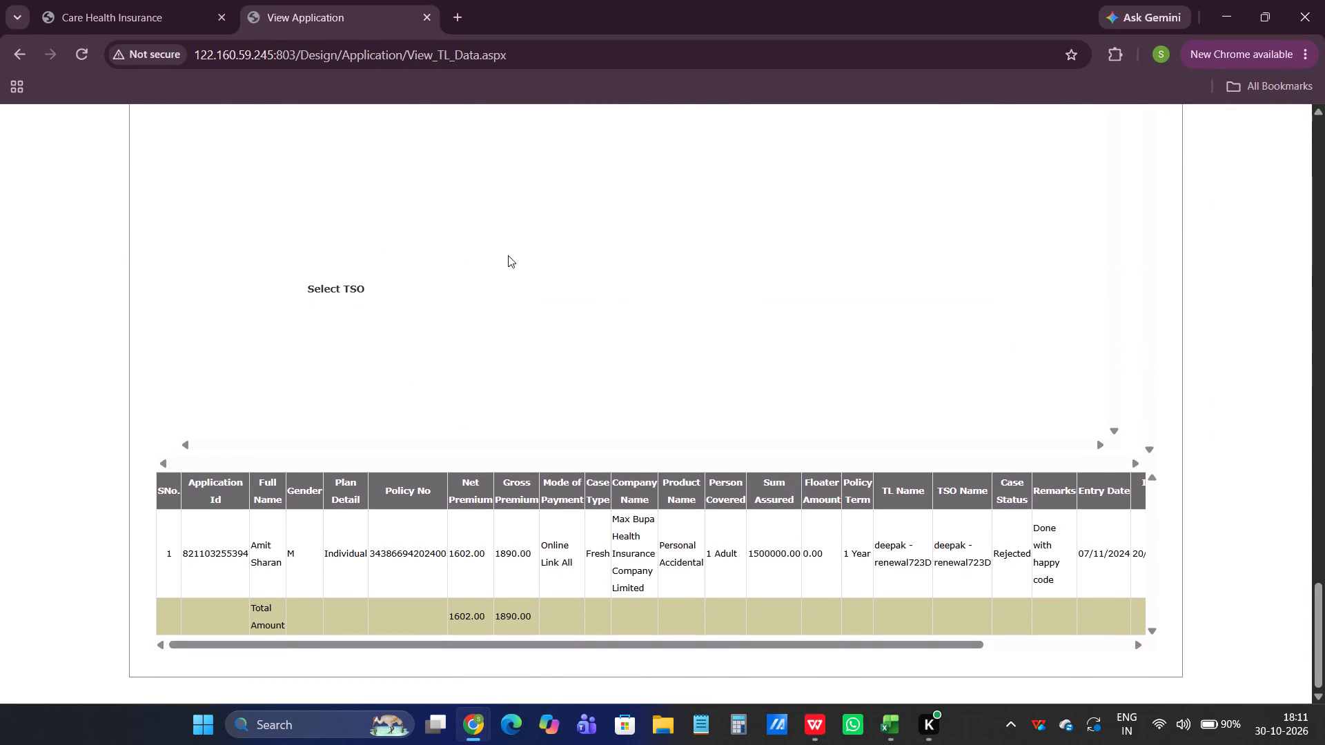
key(Tab)
key(Tab)
key(Tab)
text(re)
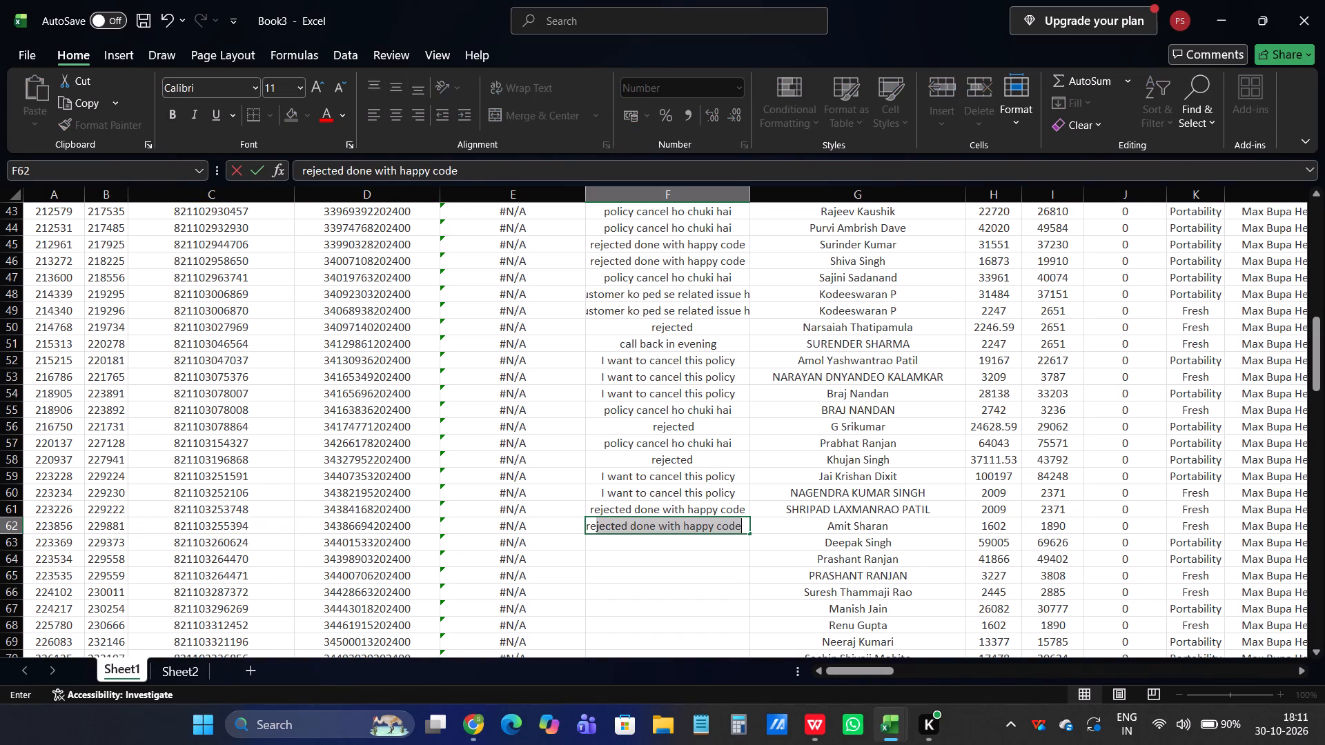
key(Return)
Search the portal for the Application ID from Book3 row 63 and check the entry's case status and remarks.
key(ctrl+c)
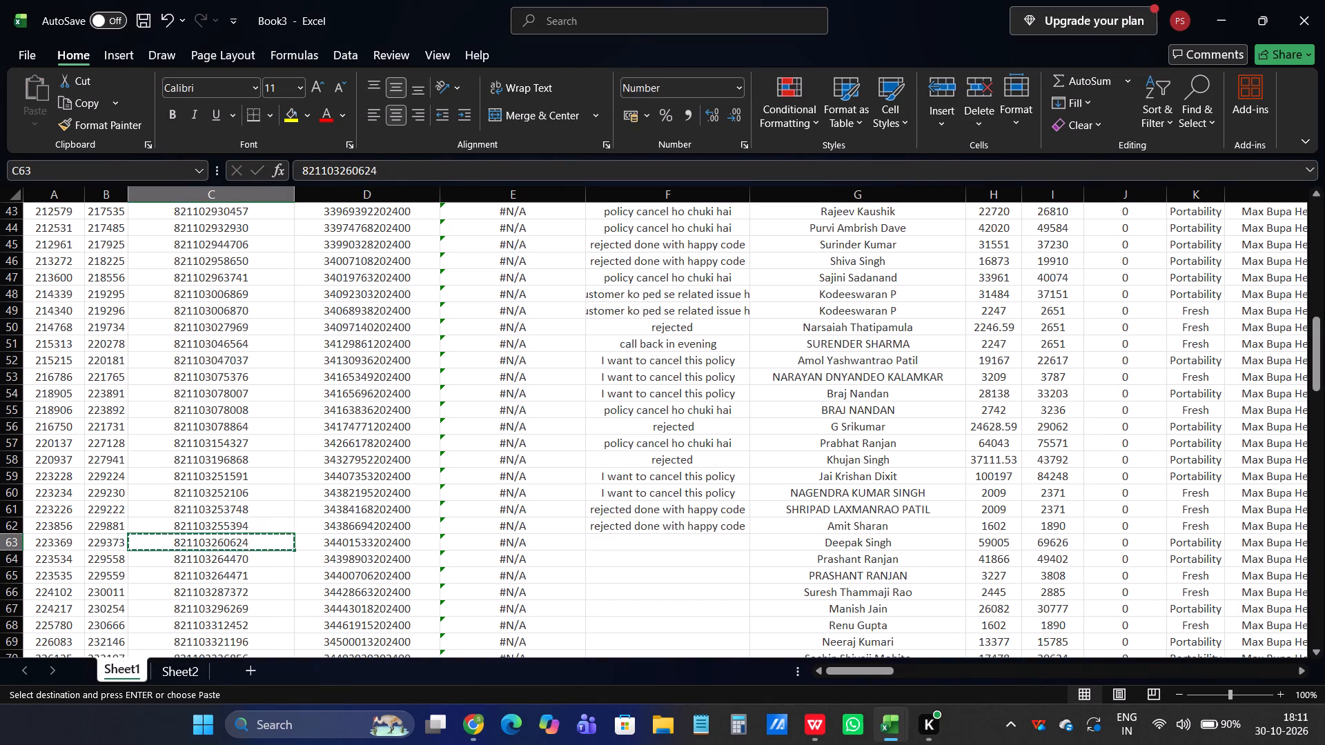
key(alt+Tab)
key(alt+Tab)
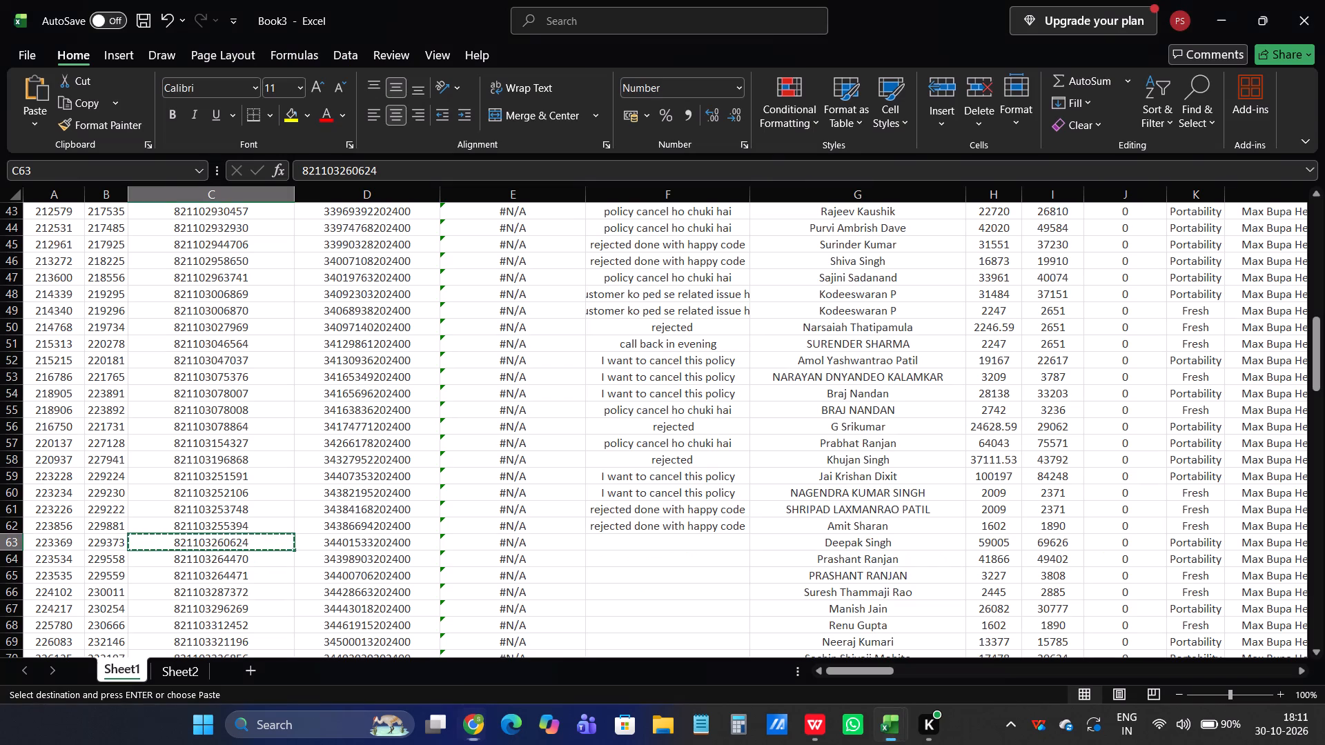
key(alt+Tab)
scroll(508, 255, up, 12)
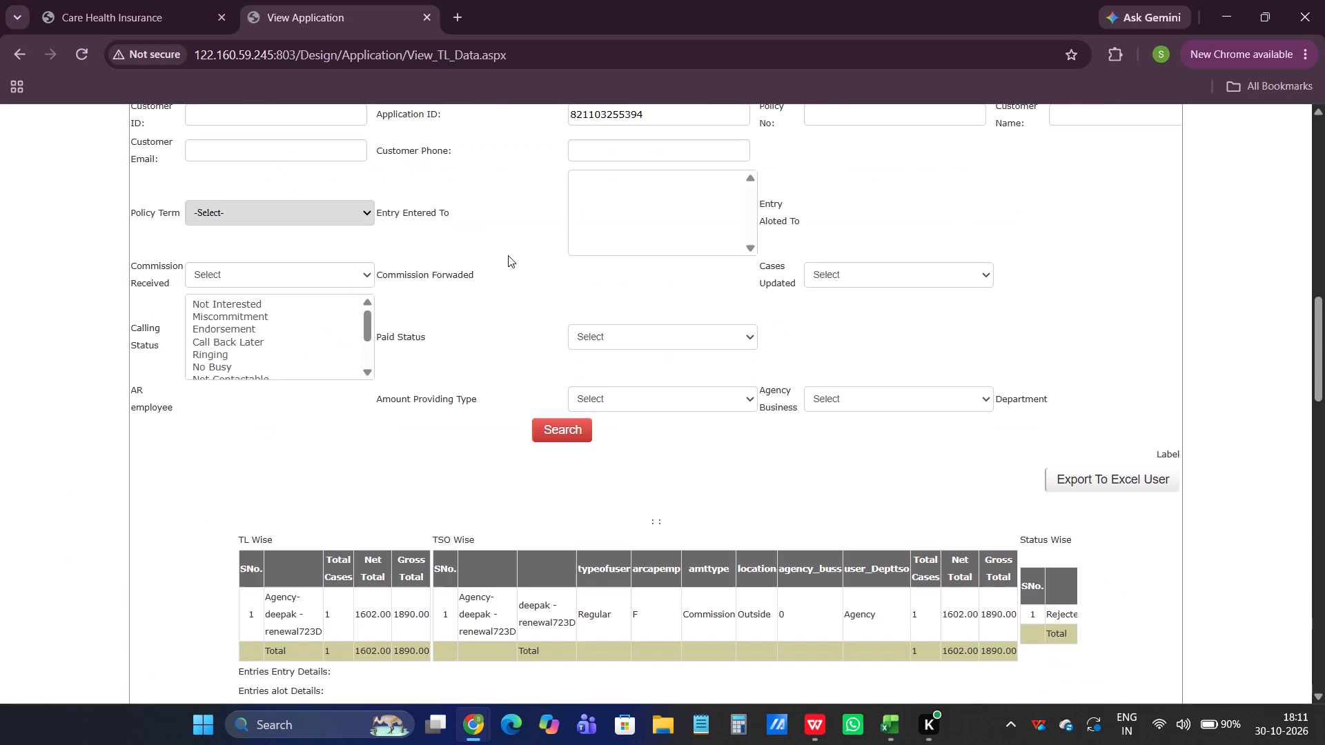
double_click(585, 208)
key(ctrl+v)
scroll(495, 243, down, 1)
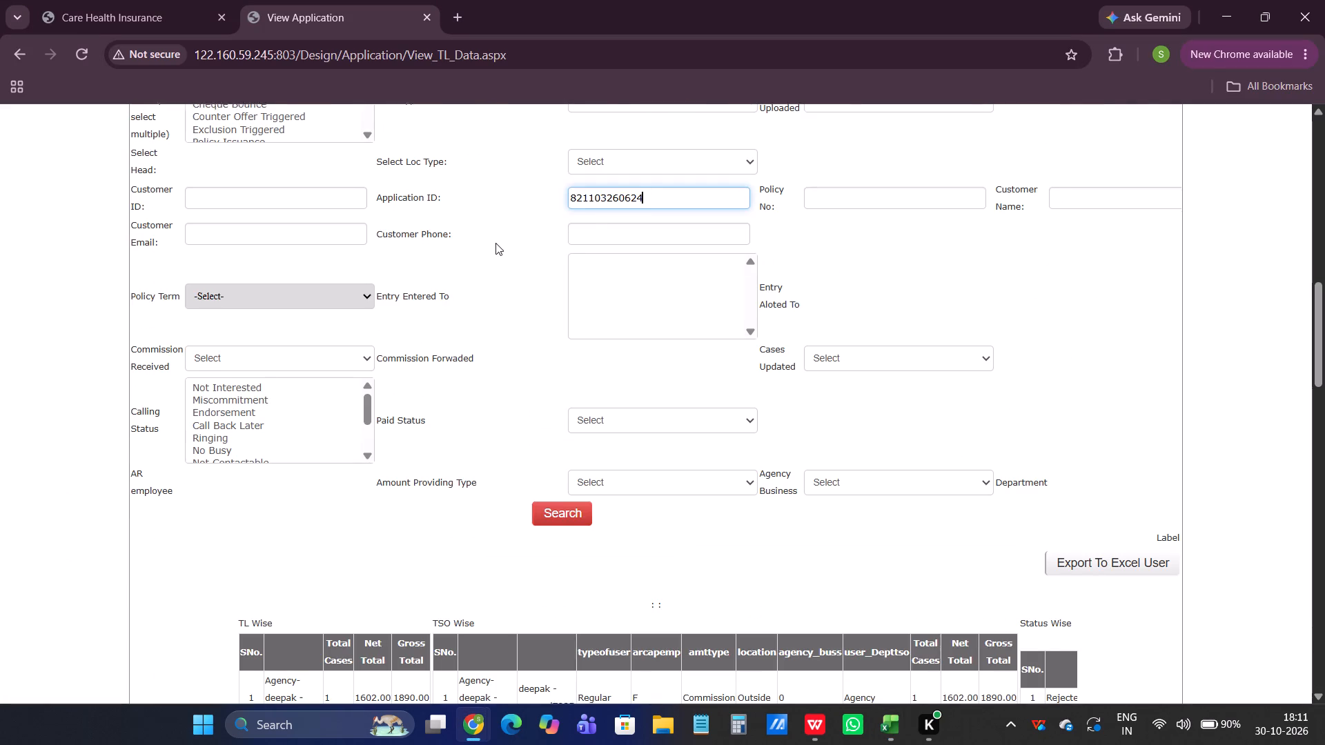
scroll(495, 243, down, 1)
click(544, 239)
scroll(538, 241, down, 20)
scroll(538, 241, down, 8)
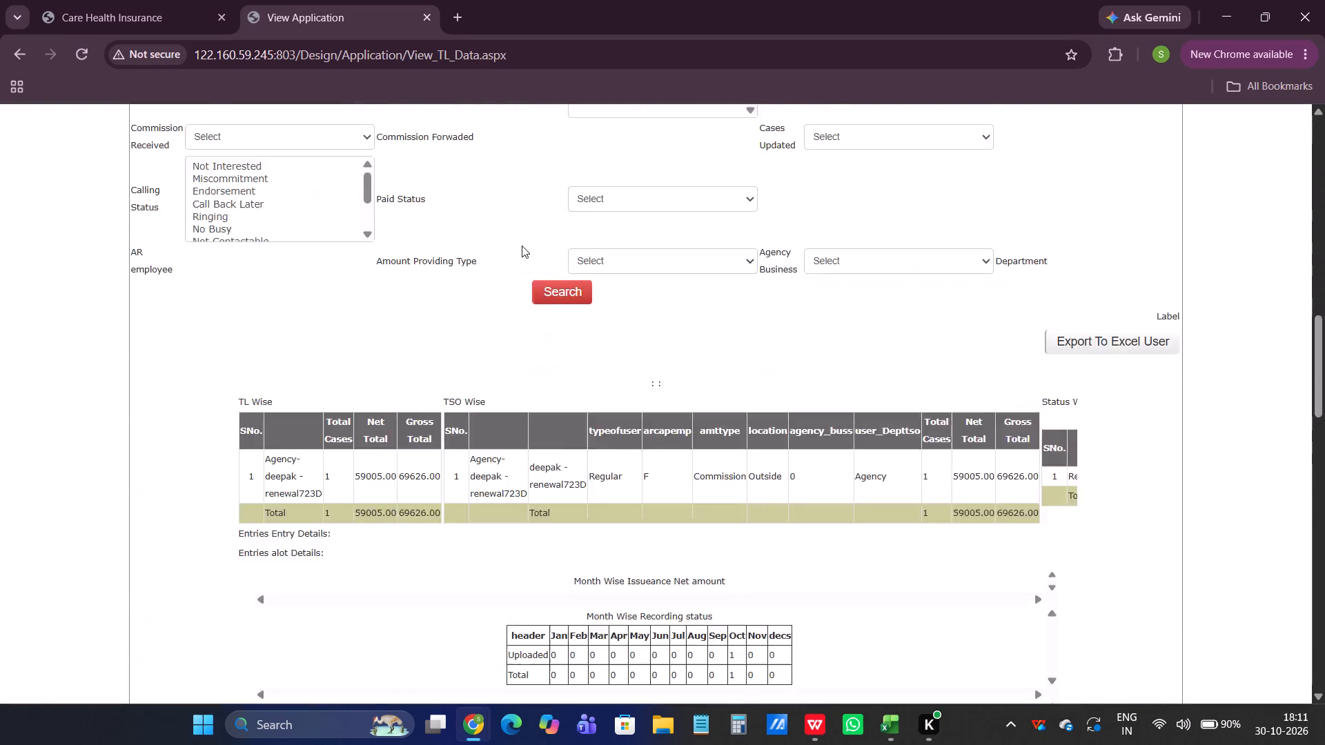
scroll(522, 246, down, 13)
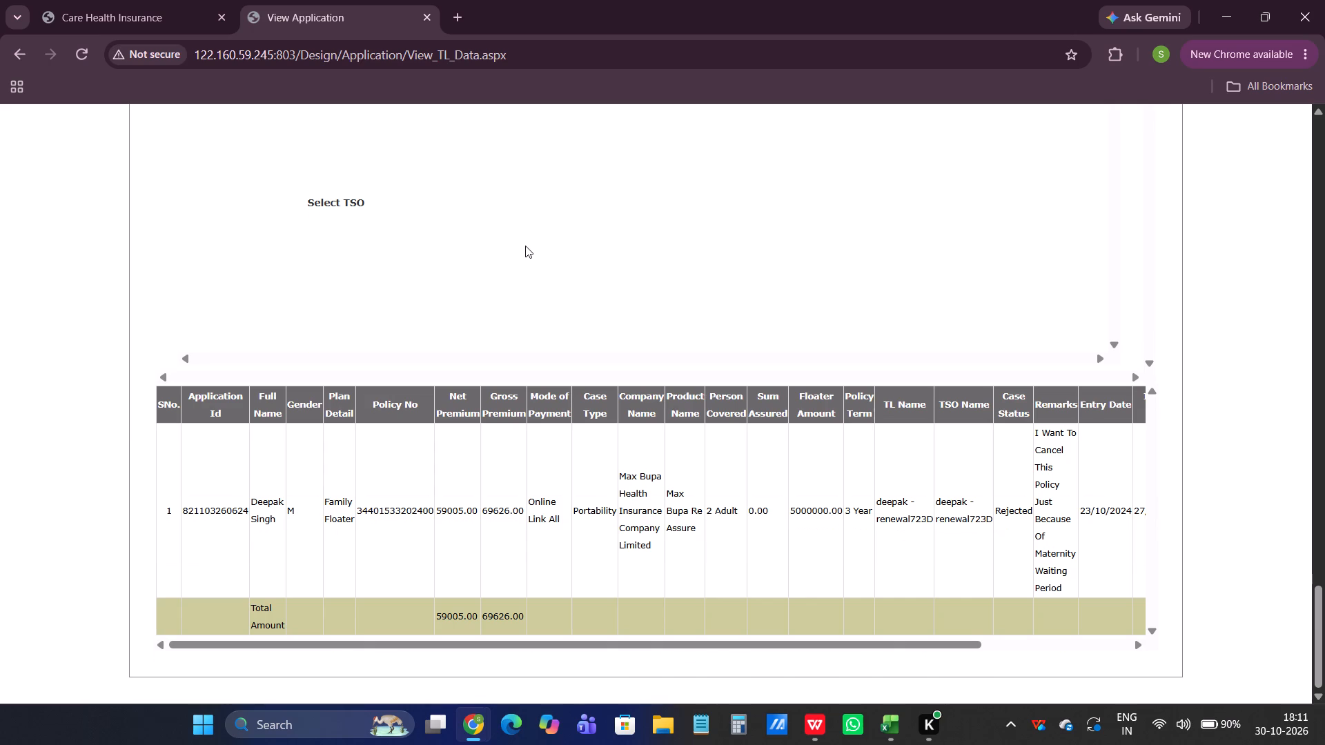
Record "I want to cancel this policy" in the remarks column for row 63 of Book3.
key(alt+Tab)
key(Tab)
key(Tab)
key(Tab)
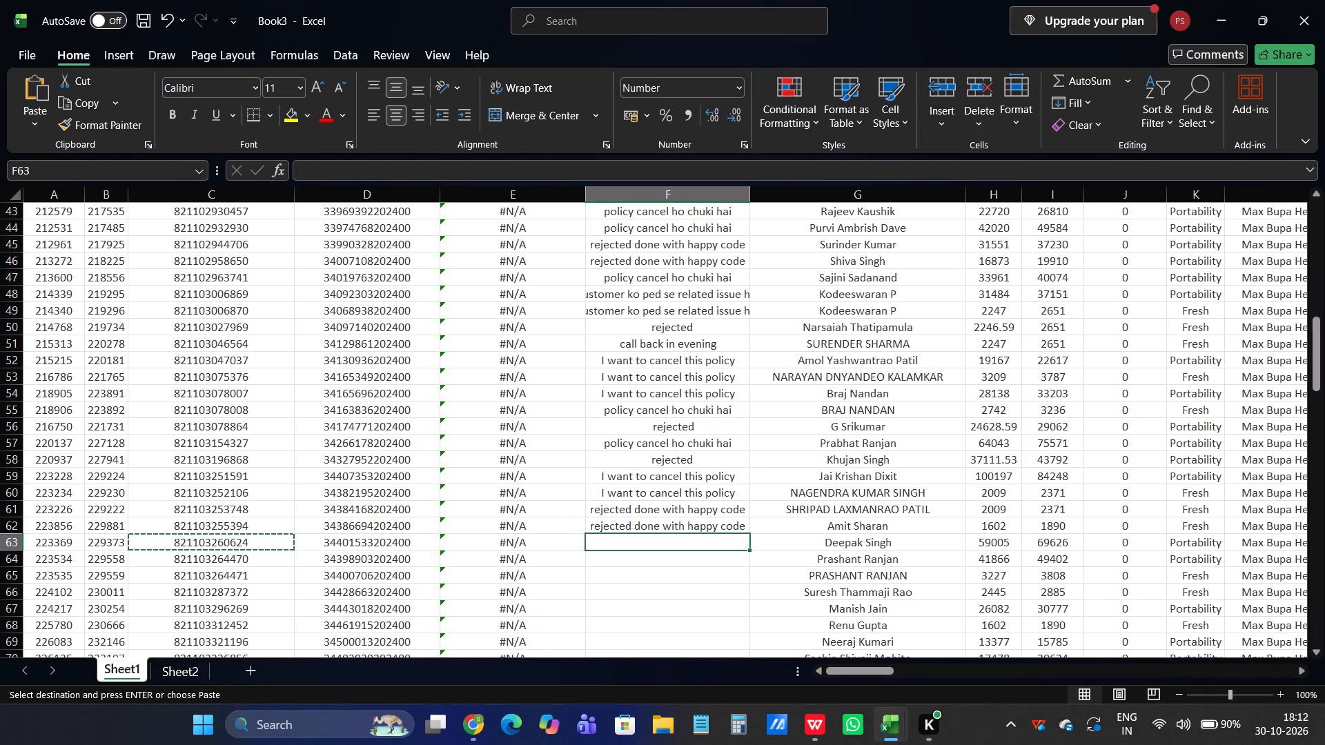
key(i)
key(Return)
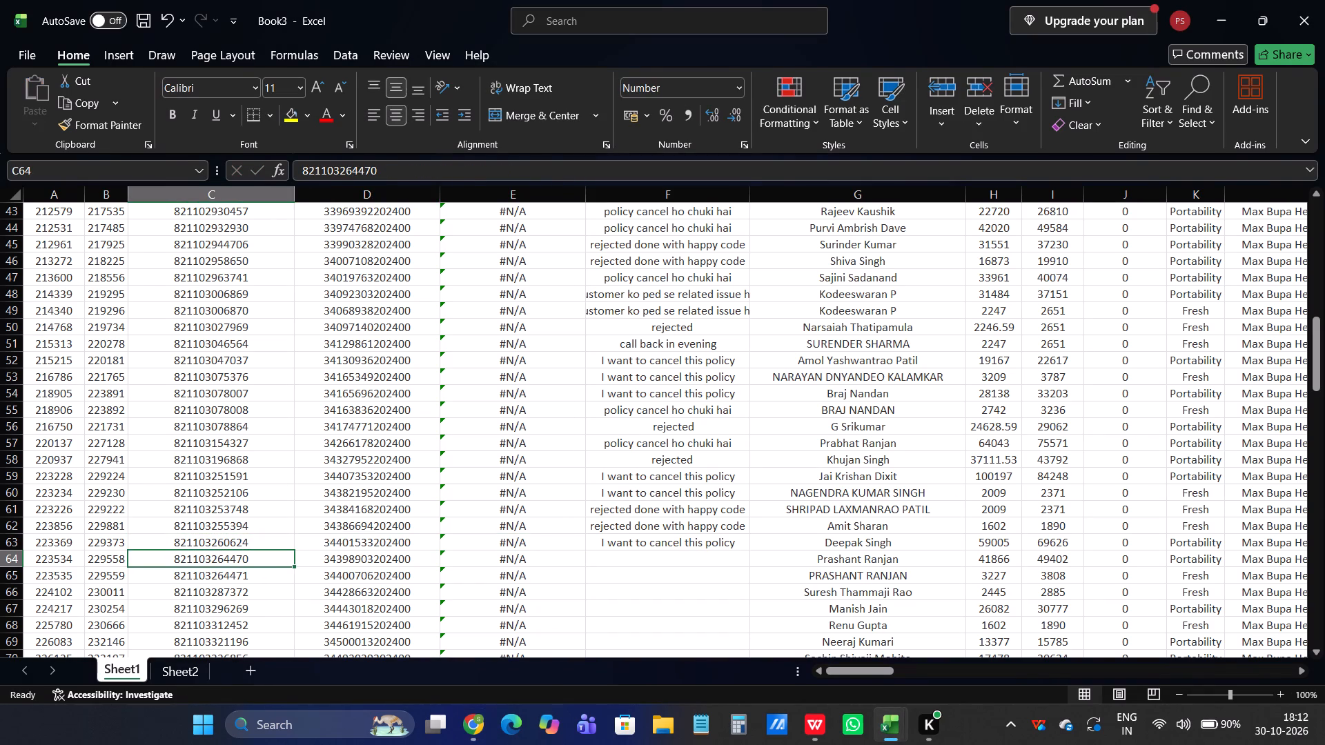
Search the portal for the Application ID from Book3 row 64 and check the entry's case status and remarks.
key(ctrl+c)
key(alt+Tab)
scroll(525, 246, up, 10)
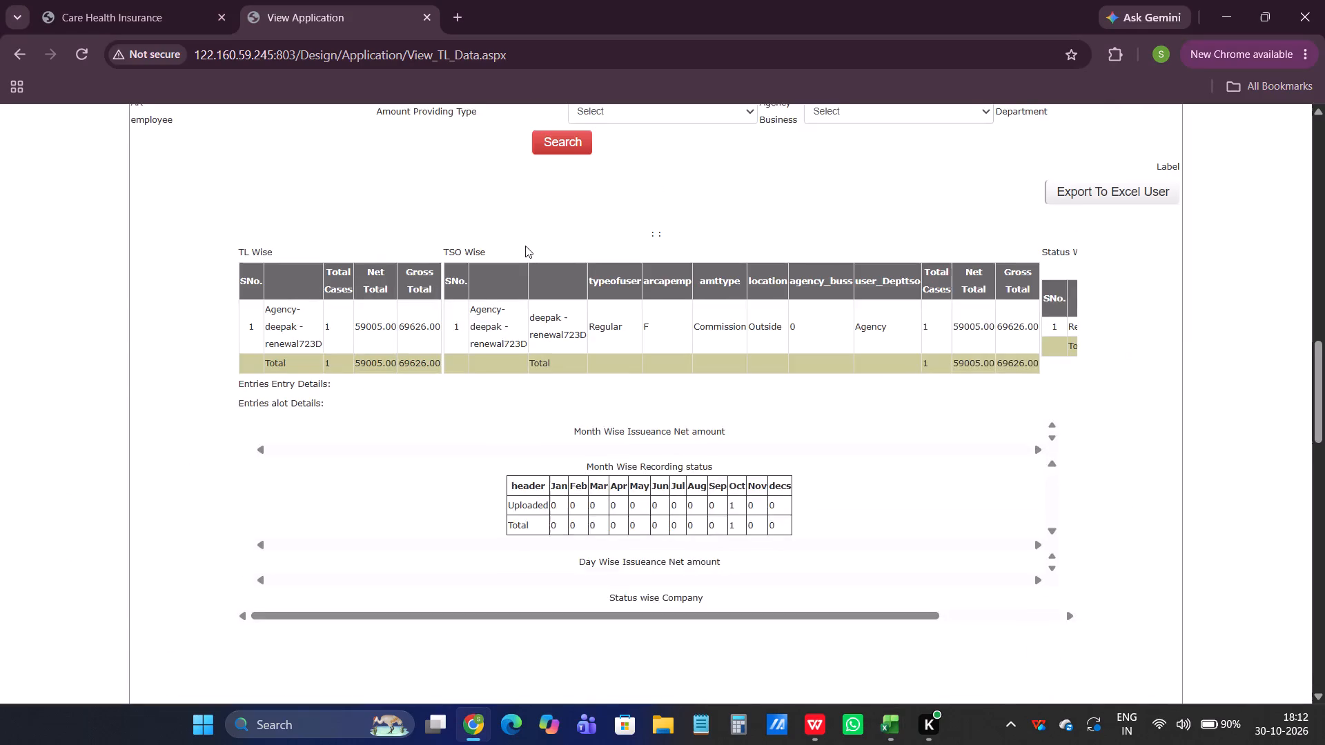
scroll(525, 246, up, 4)
double_click(612, 408)
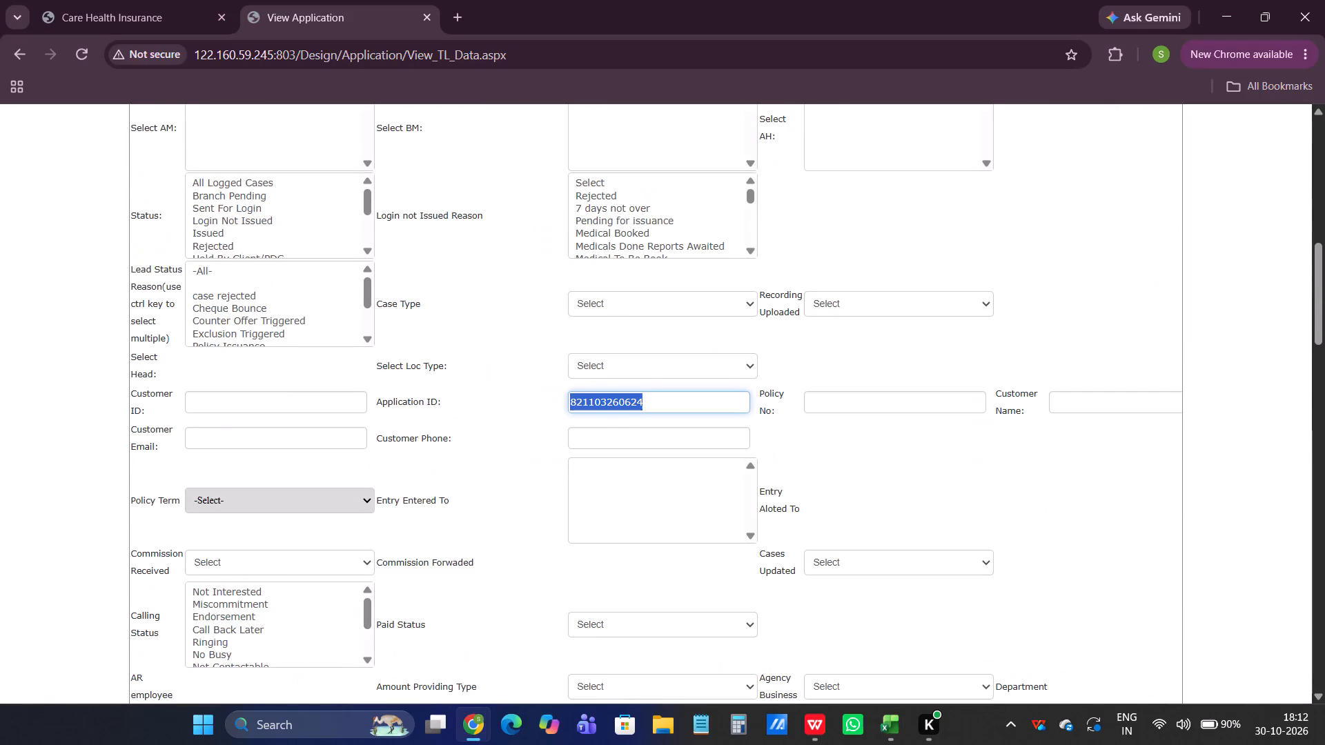
key(ctrl+v)
scroll(528, 398, down, 2)
click(540, 435)
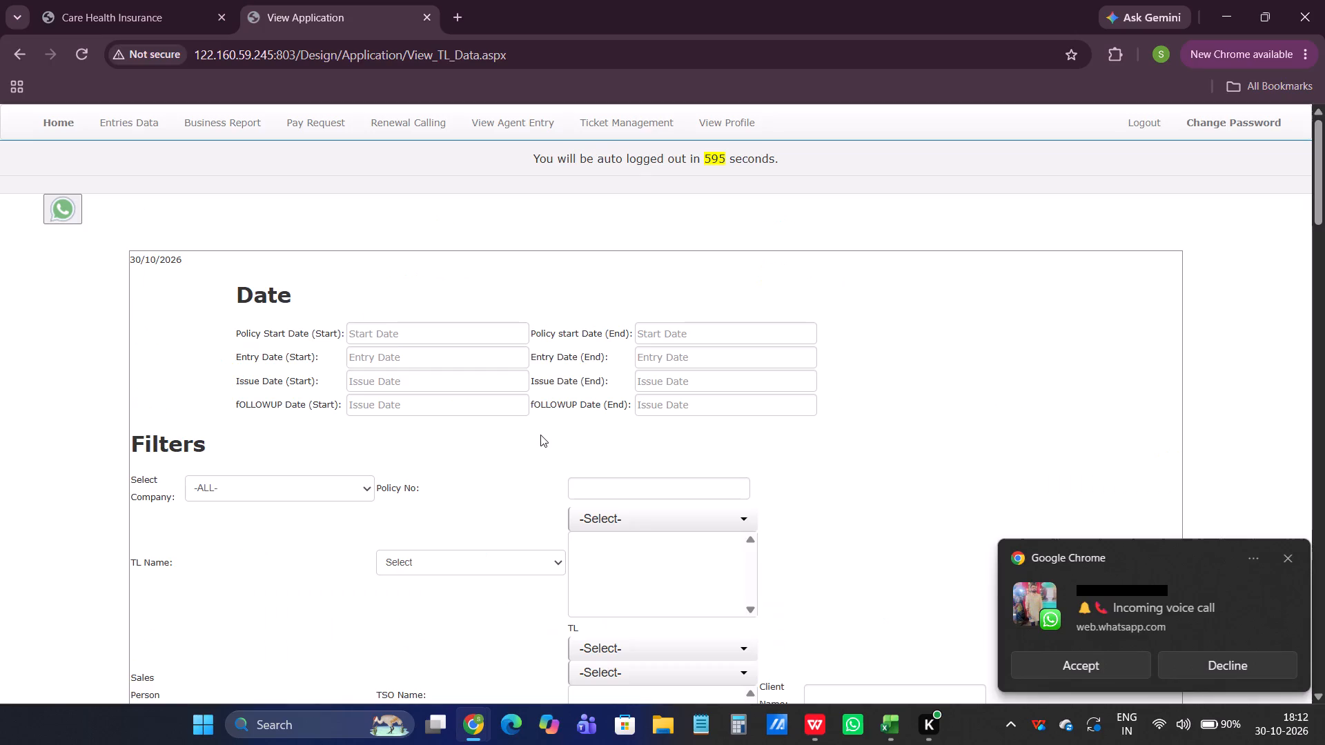
scroll(540, 435, down, 9)
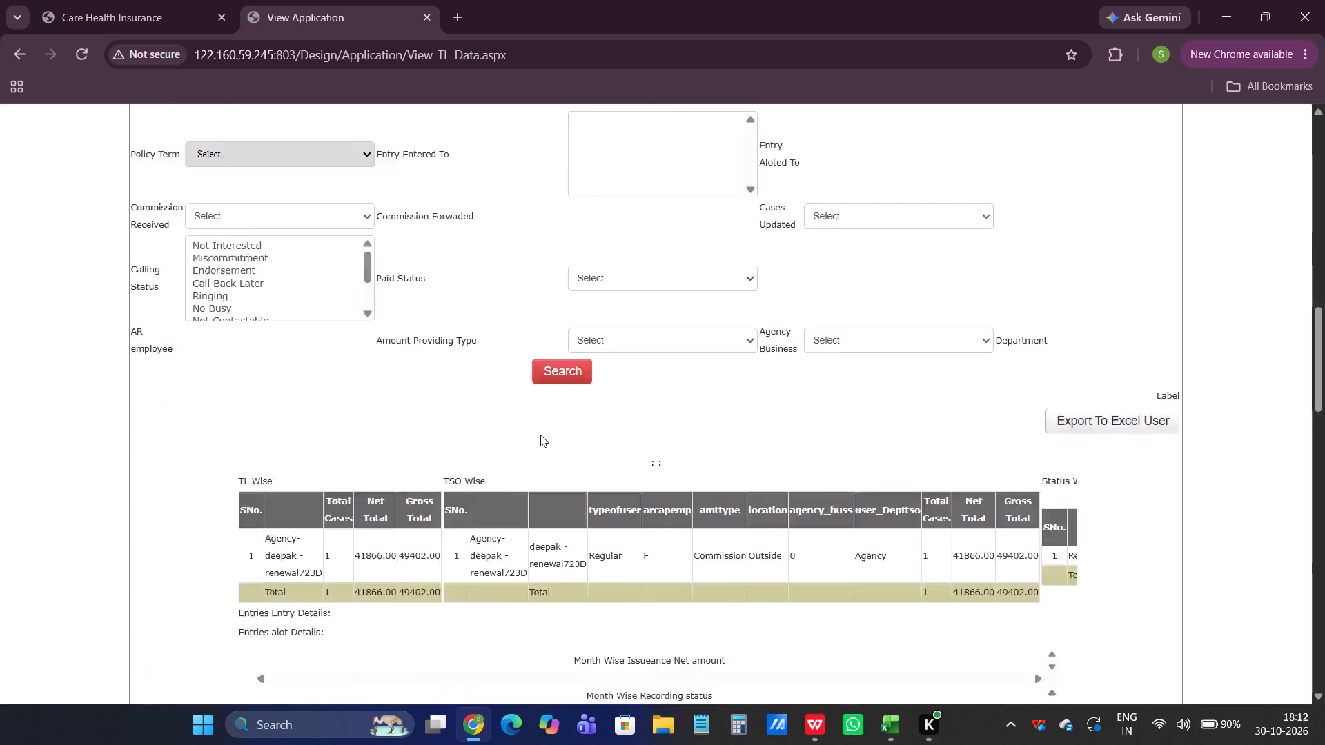
scroll(540, 435, down, 10)
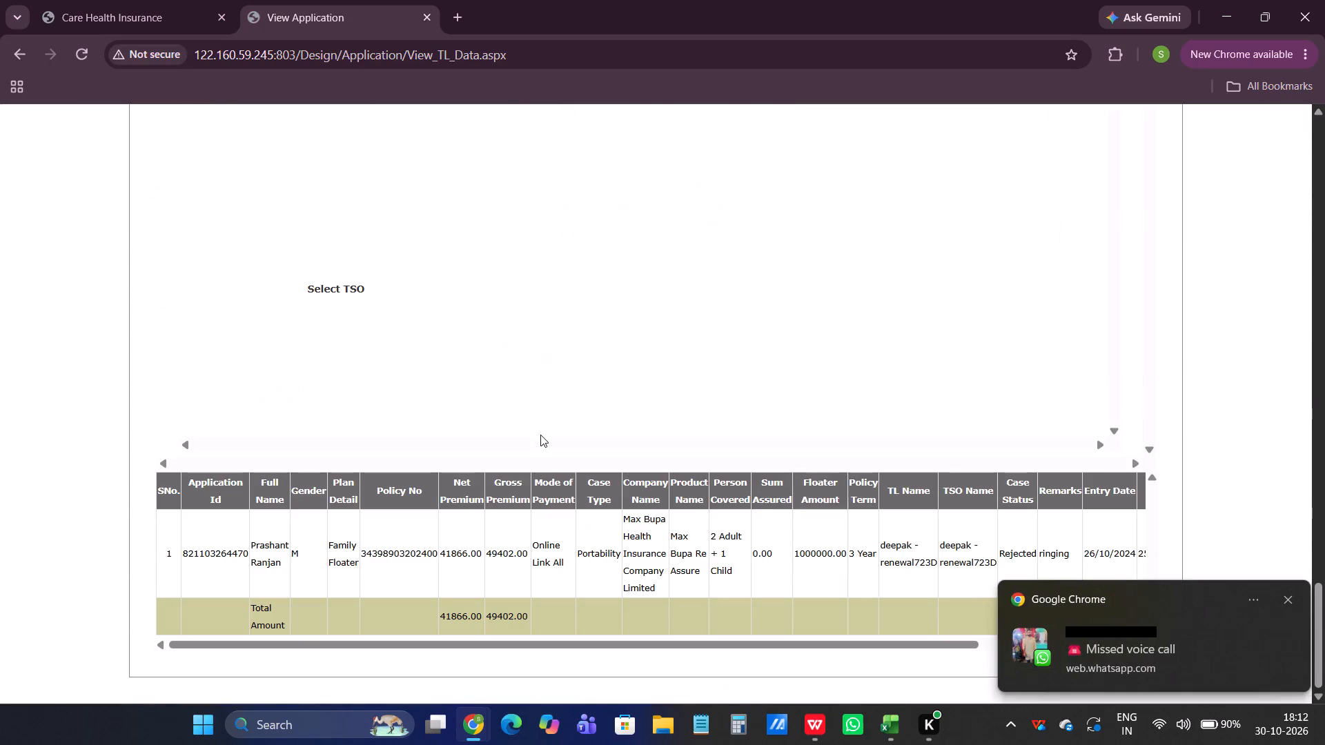
scroll(540, 435, down, 1)
click(540, 435)
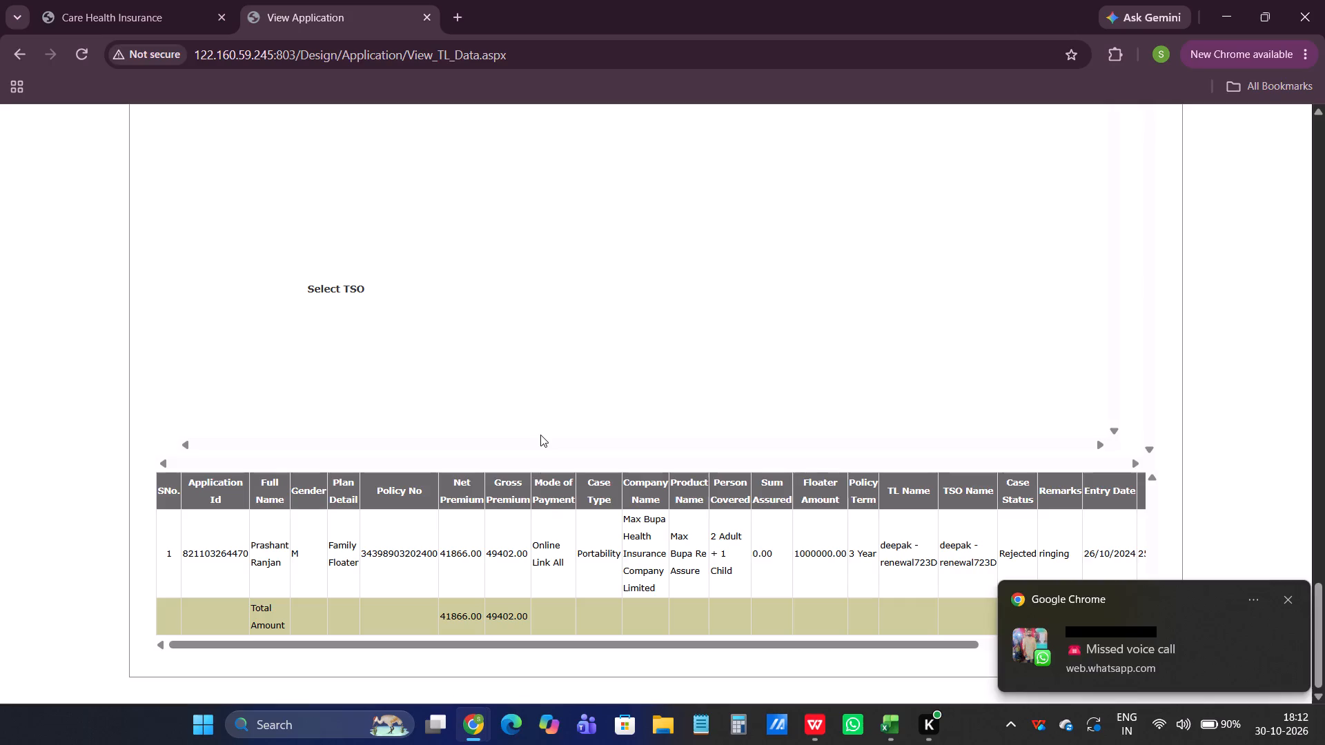
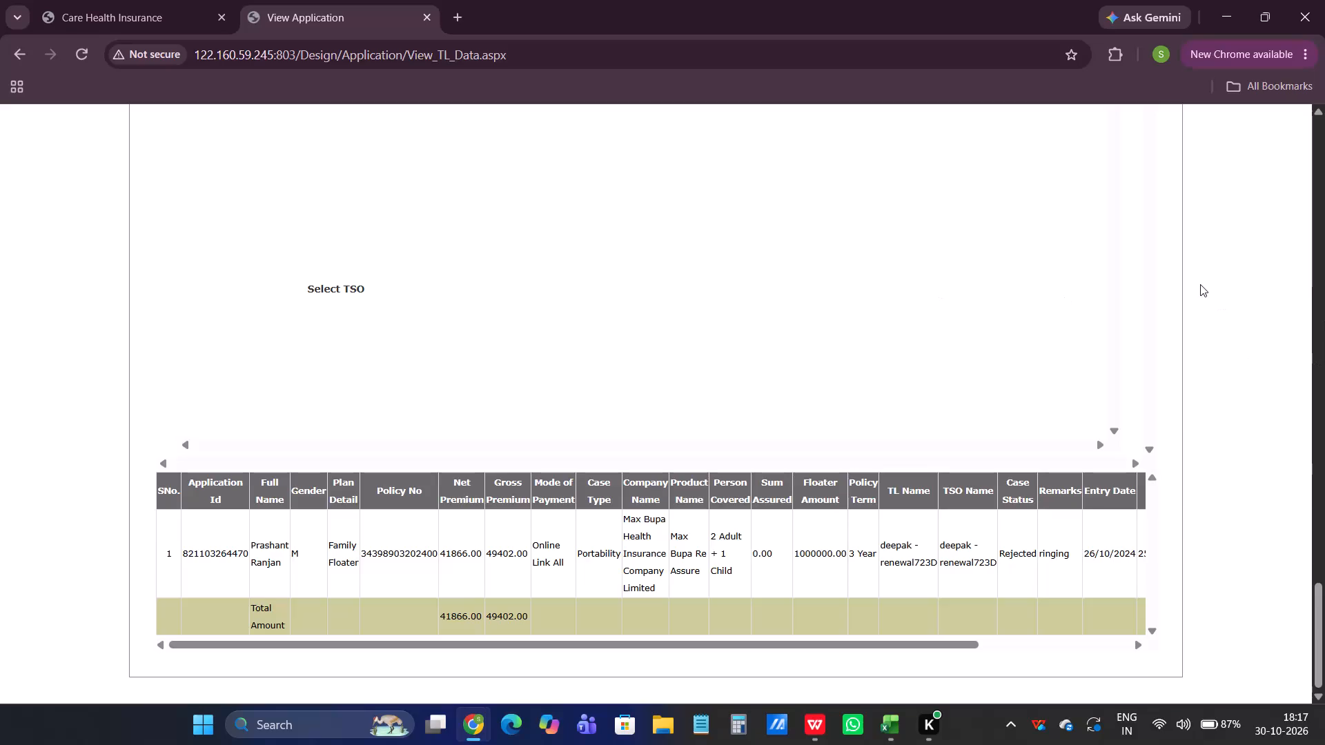
Switch to the Book3 workbook and look through Sheet1's rows to review which remarks in column F are filled or still missing.
key(alt+Tab)
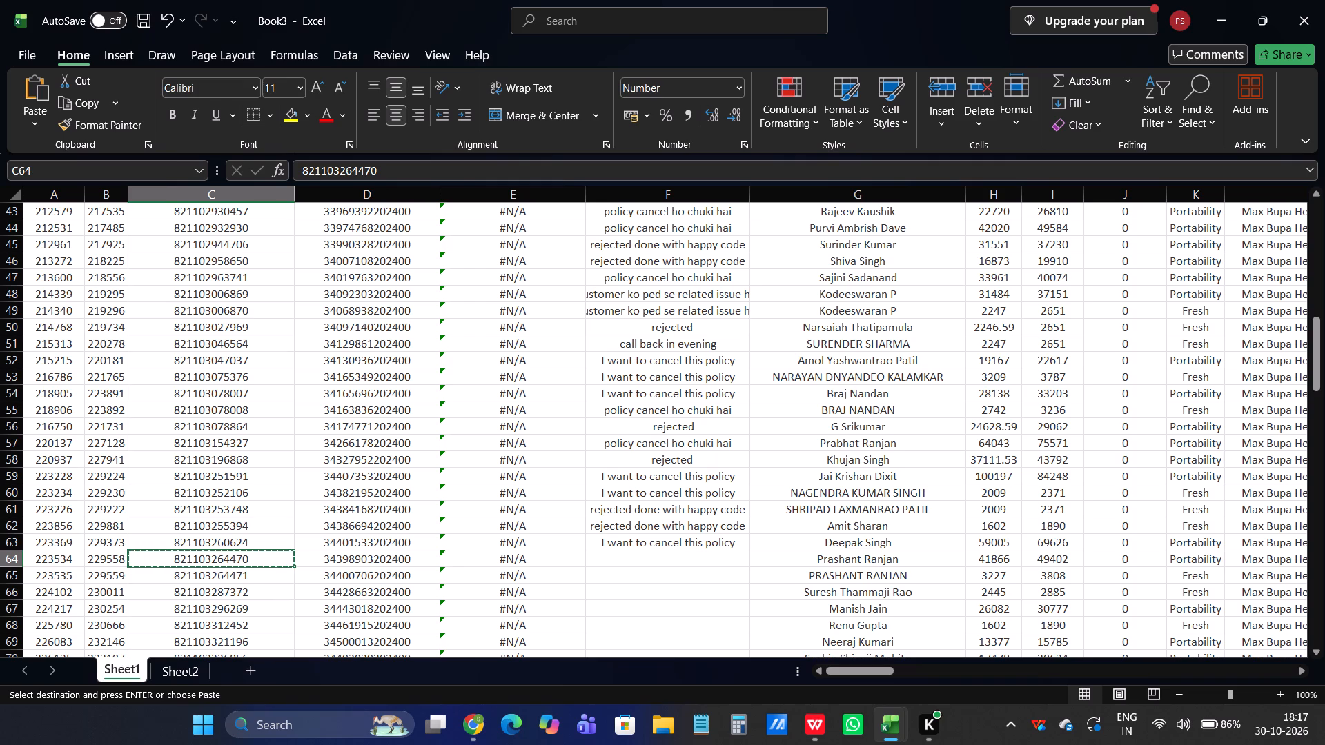
scroll(547, 357, down, 10)
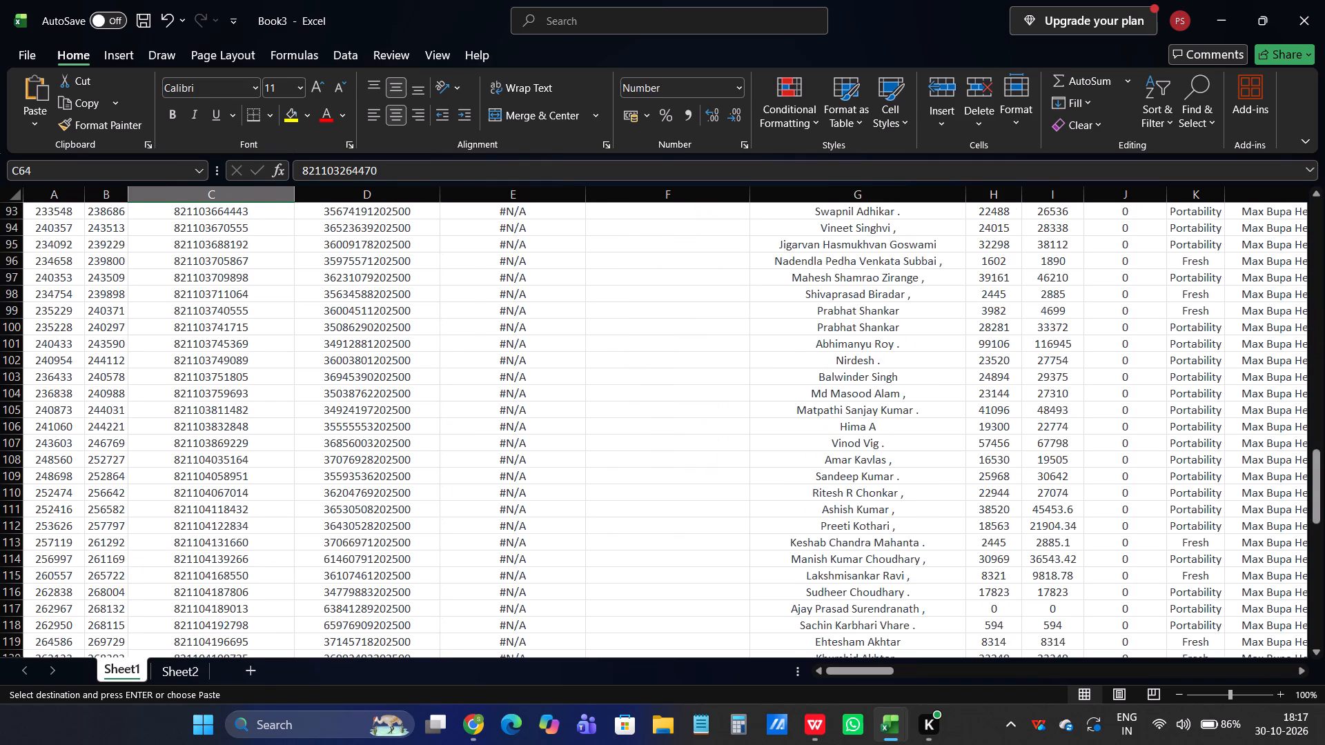
scroll(567, 385, down, 19)
scroll(553, 391, up, 17)
scroll(553, 391, down, 9)
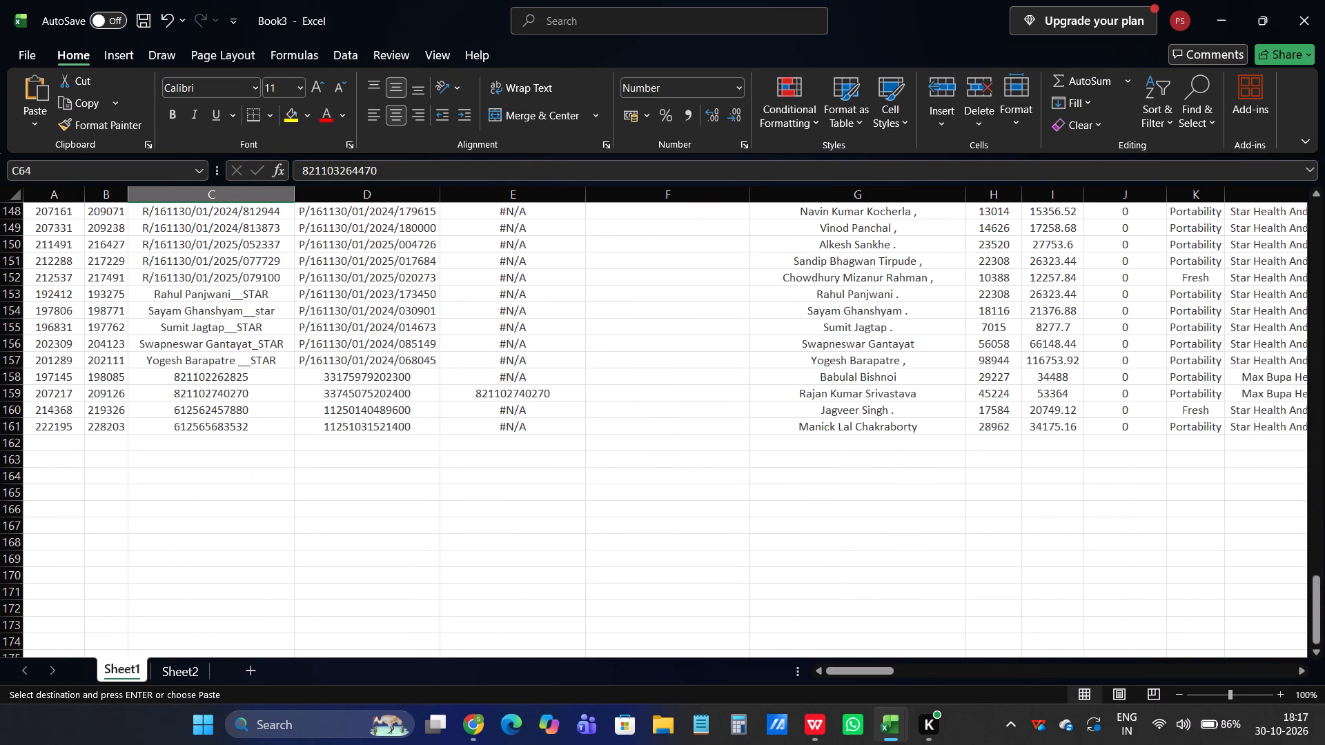
scroll(553, 394, up, 20)
scroll(553, 394, up, 9)
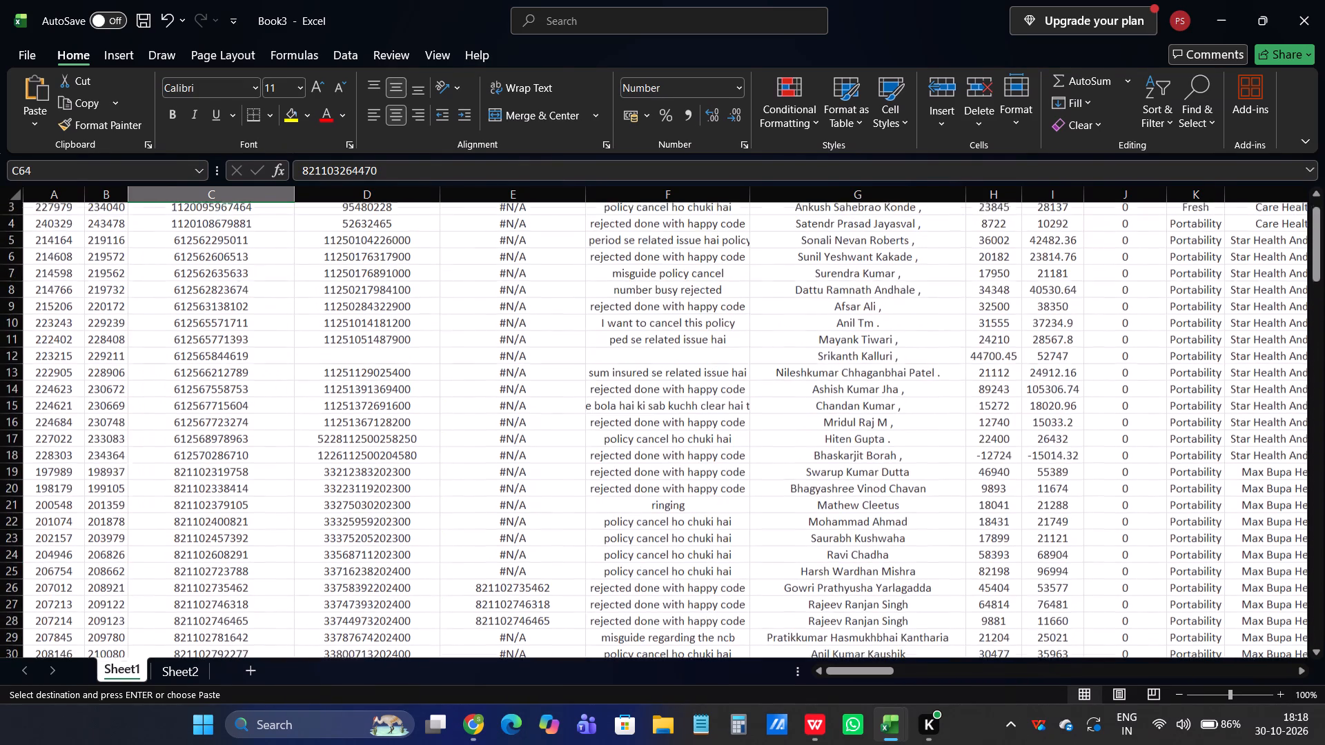
scroll(518, 401, down, 5)
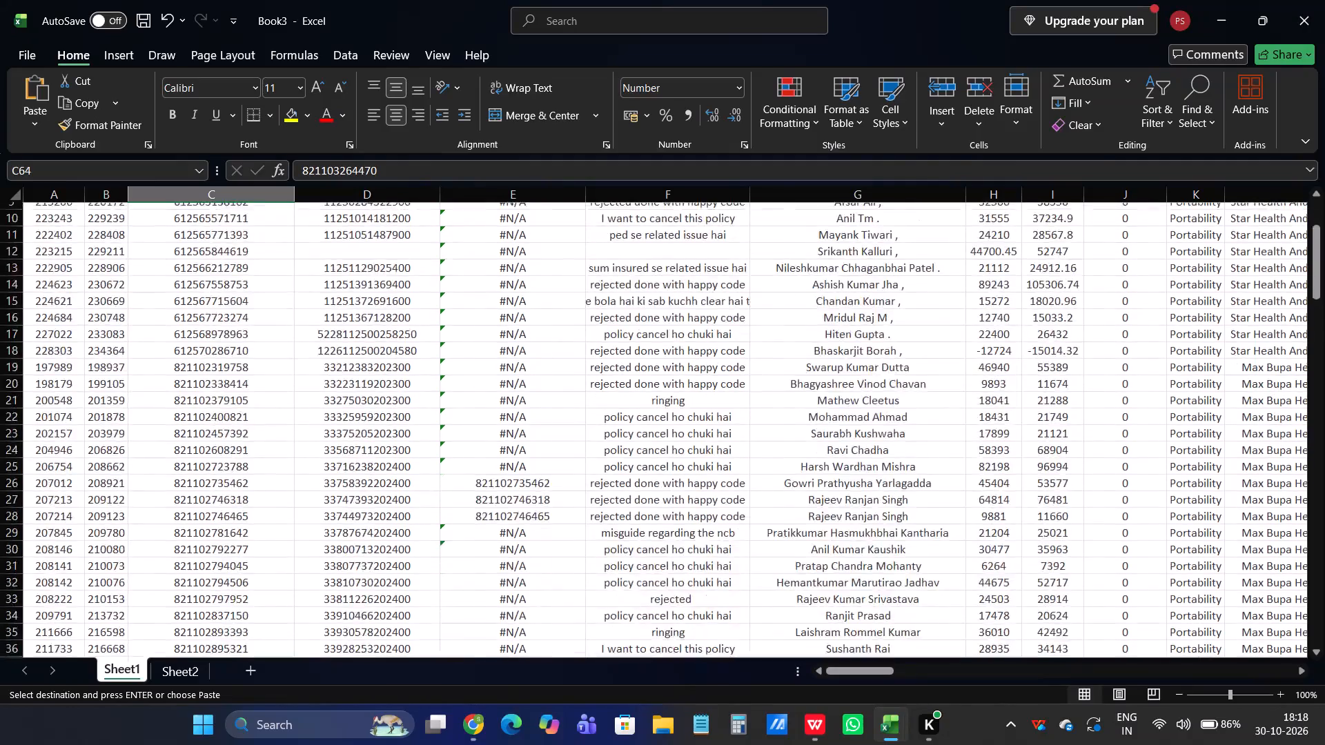
scroll(480, 428, down, 5)
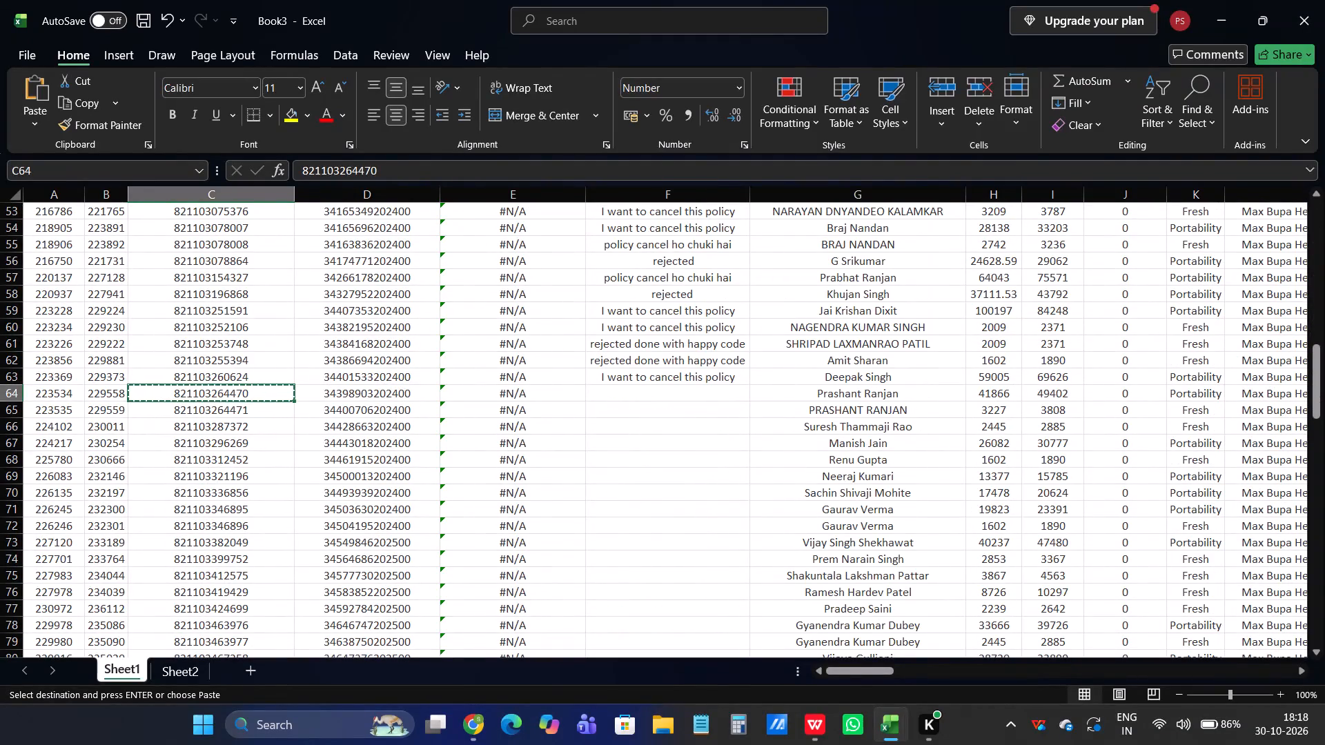
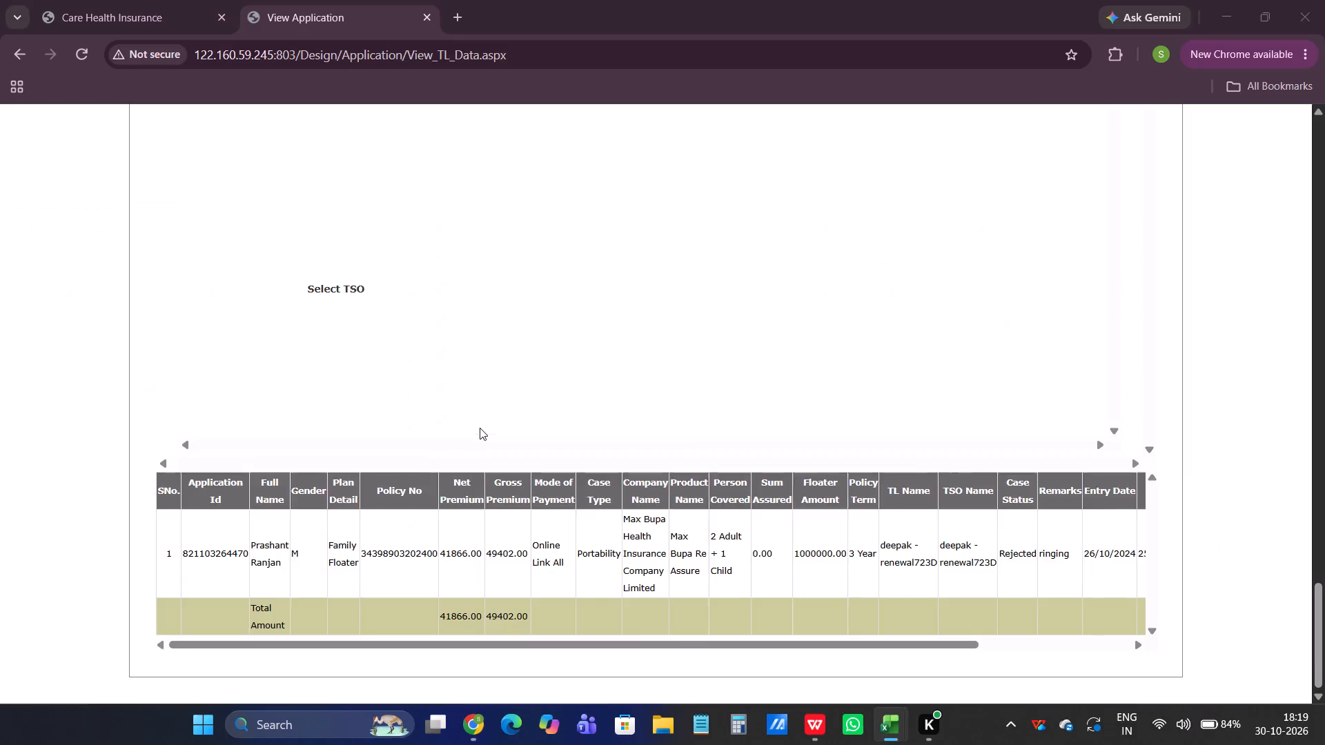
Search the portal again for the Application ID from Book3 row 64 and check the entry's case status and remarks.
scroll(480, 428, up, 14)
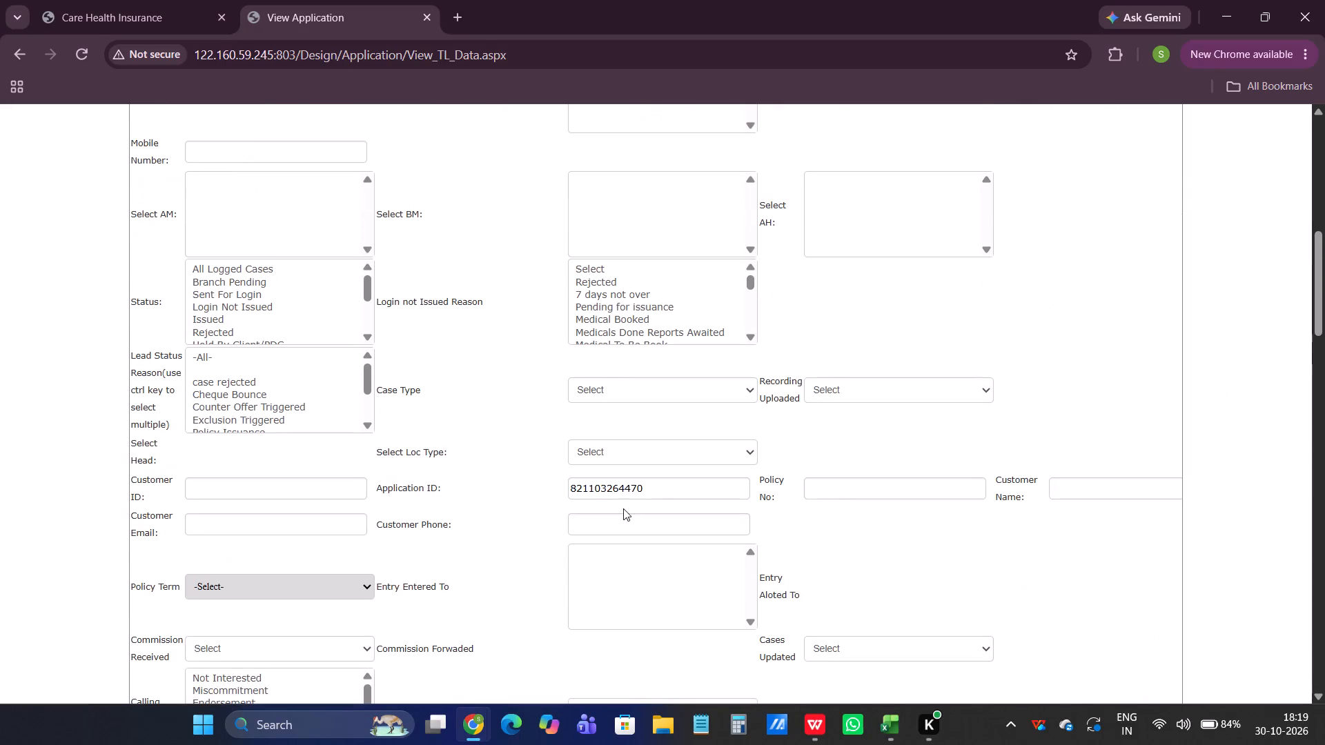
double_click(618, 490)
key(ctrl+v)
scroll(571, 508, down, 4)
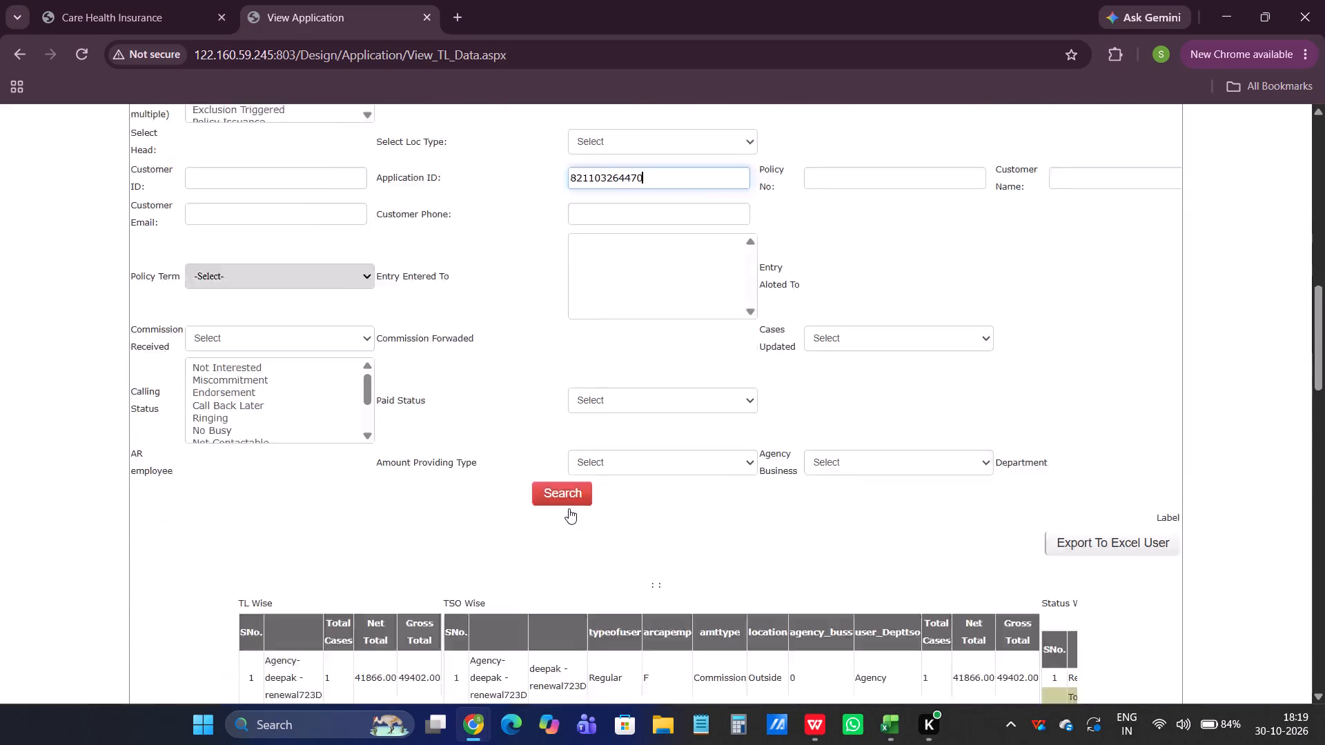
click(577, 215)
click(565, 237)
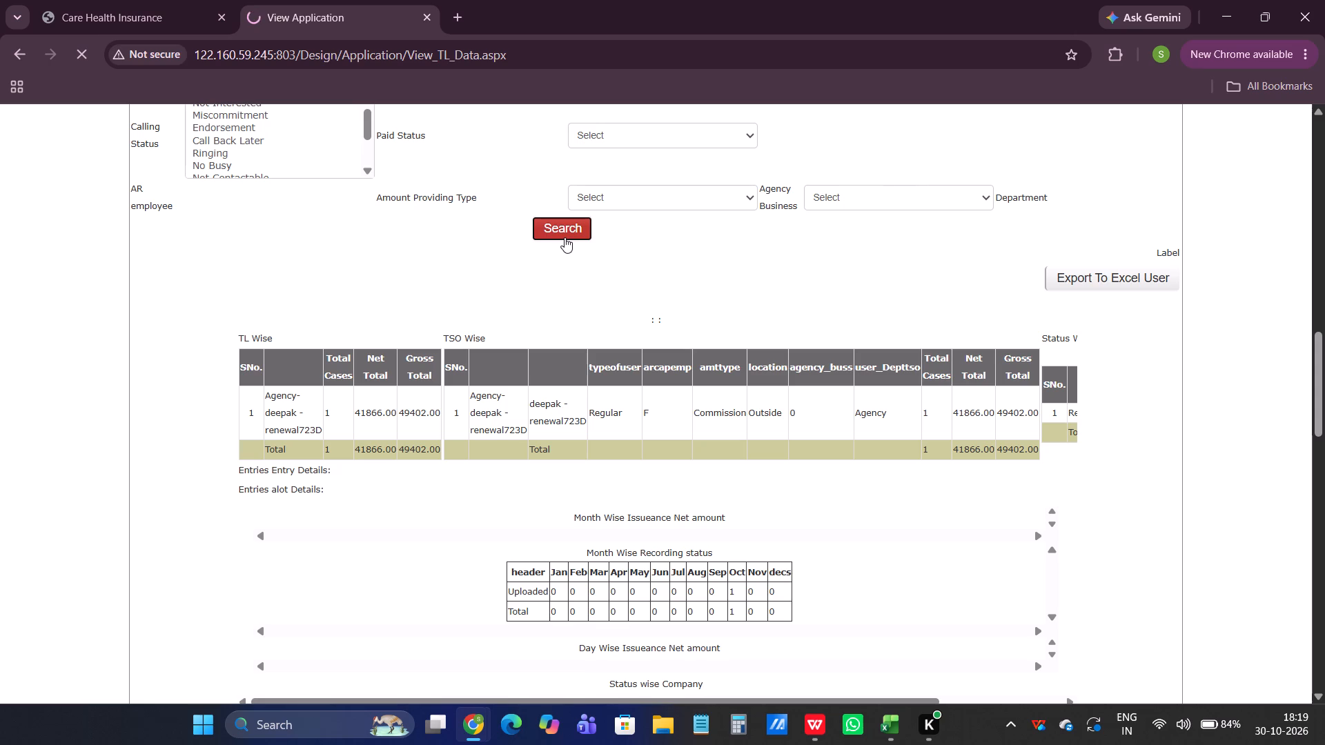
scroll(544, 278, down, 20)
scroll(544, 278, down, 17)
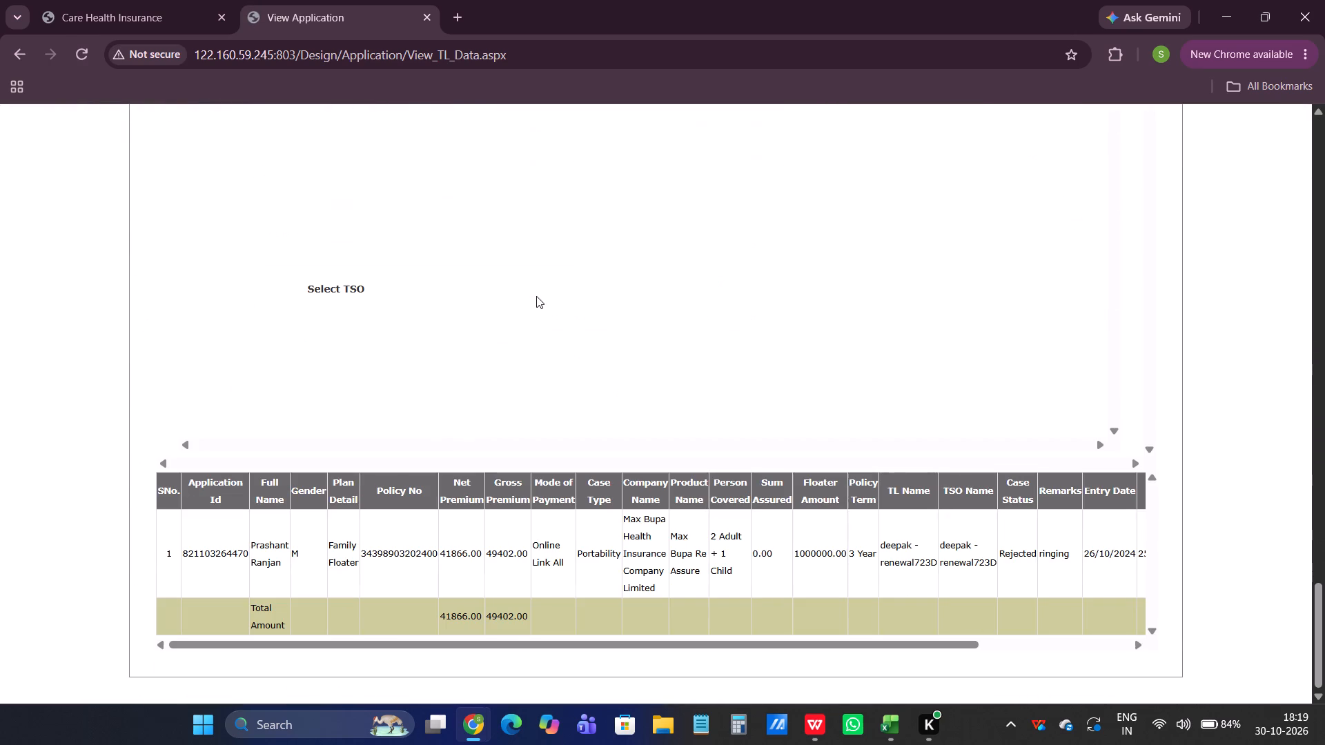
Record "ringing" in the remarks column for row 64 of Book3.
key(alt+Tab)
key(Tab)
key(Tab)
key(Tab)
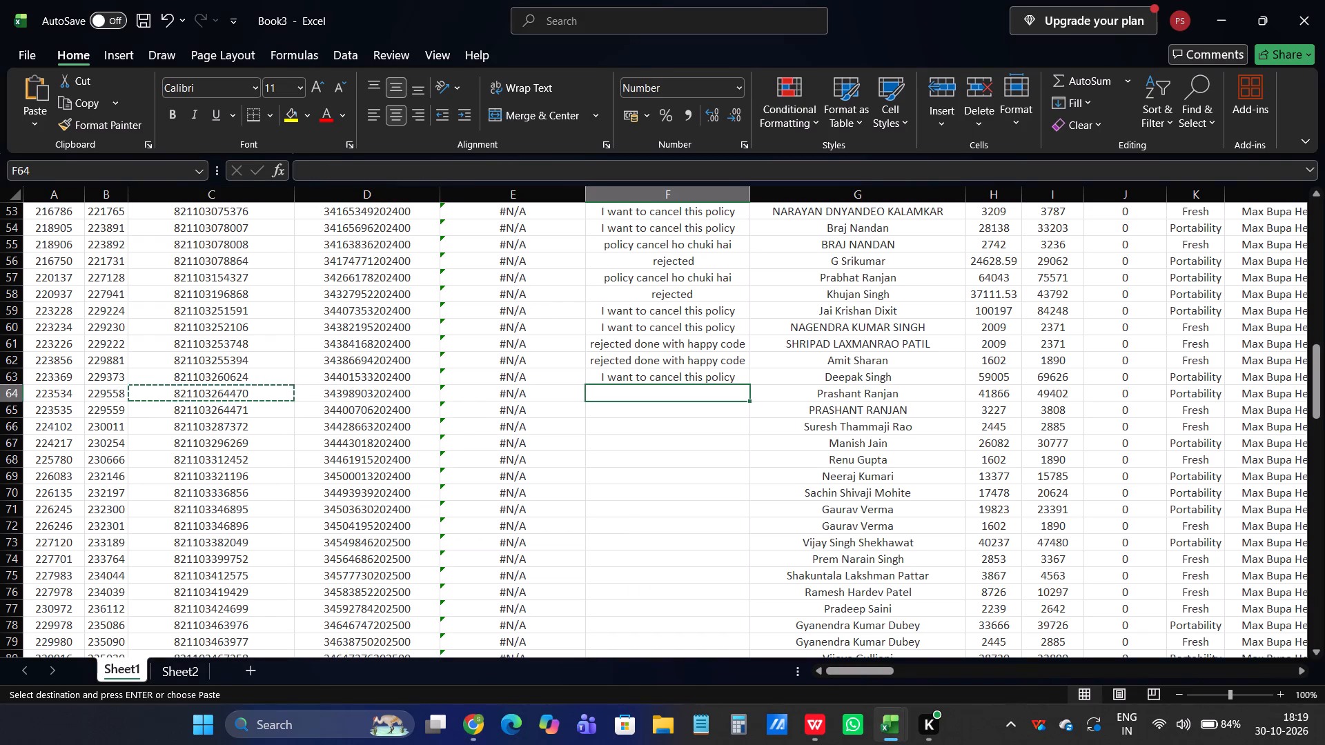
key(r)
key(i)
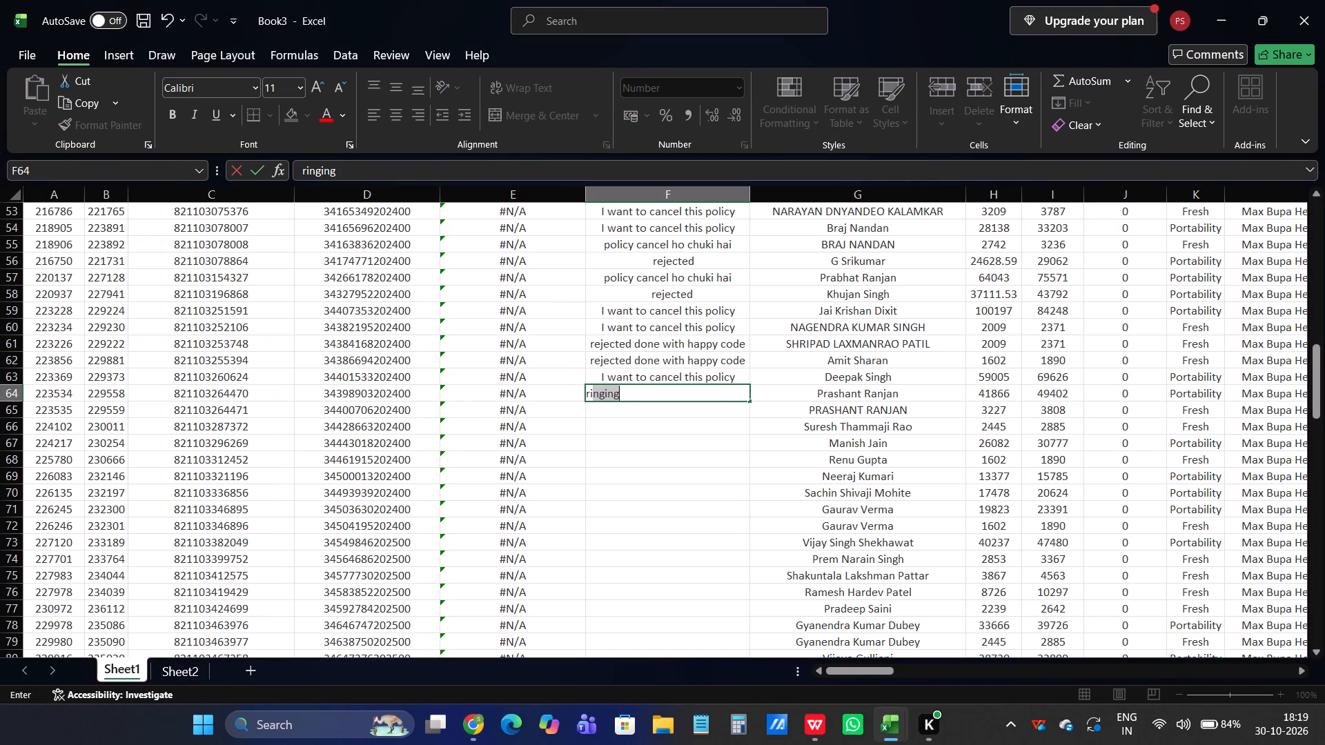
key(Return)
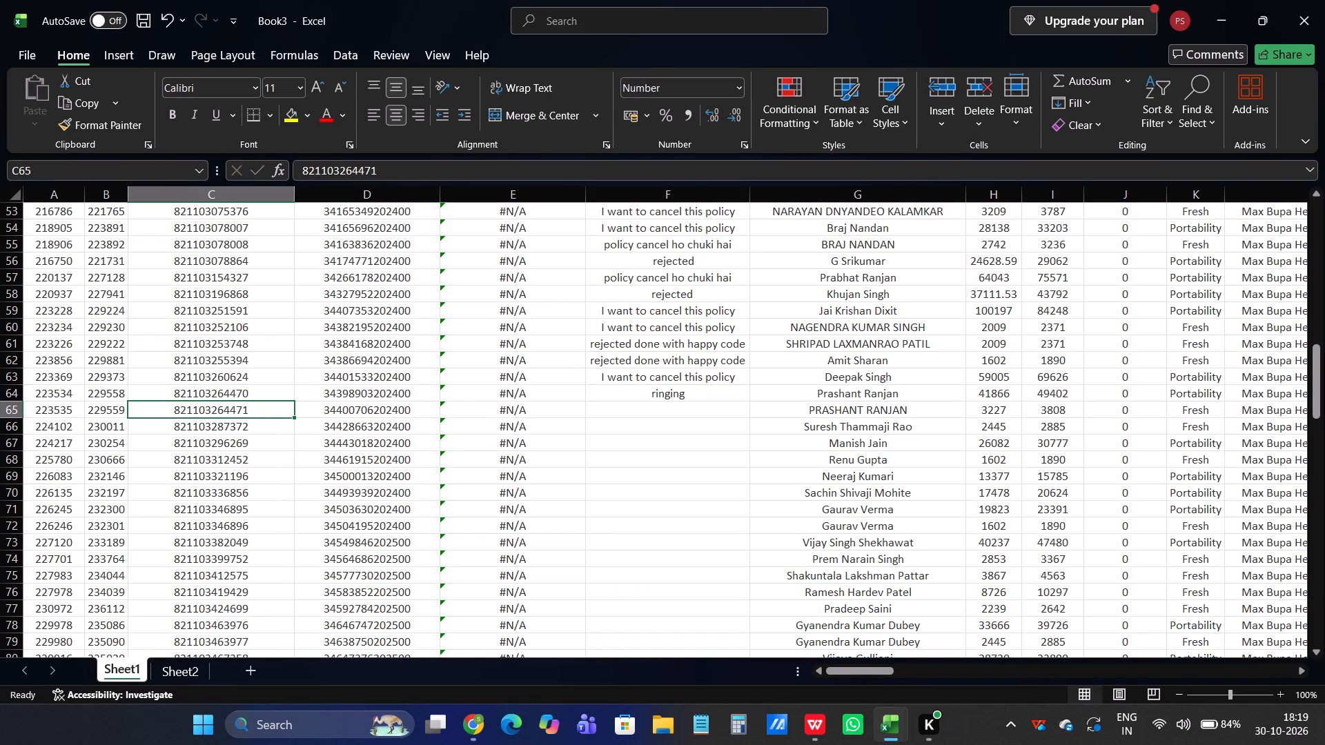
Search the portal for the Application ID from Book3 row 65 and check the entry's case status and remarks.
key(ctrl+c)
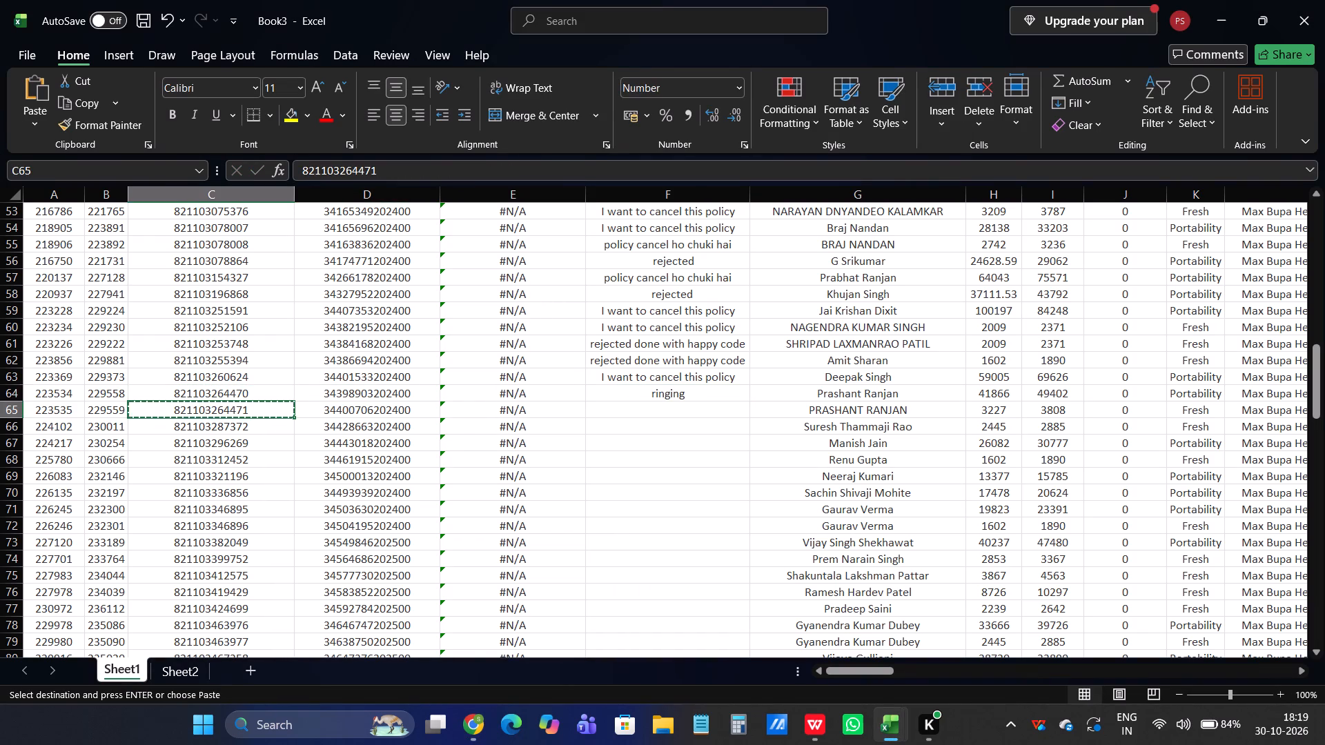
key(alt+Tab)
scroll(586, 356, up, 11)
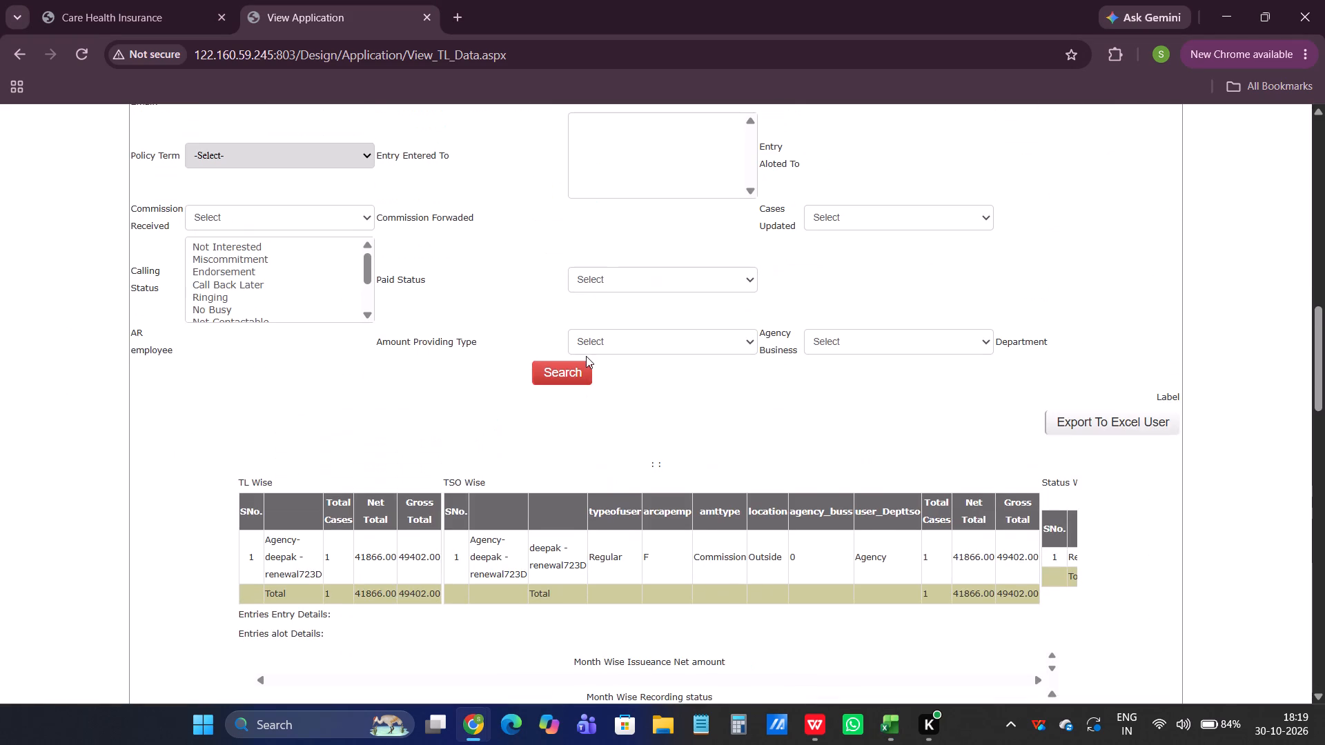
scroll(475, 328, up, 2)
double_click(578, 340)
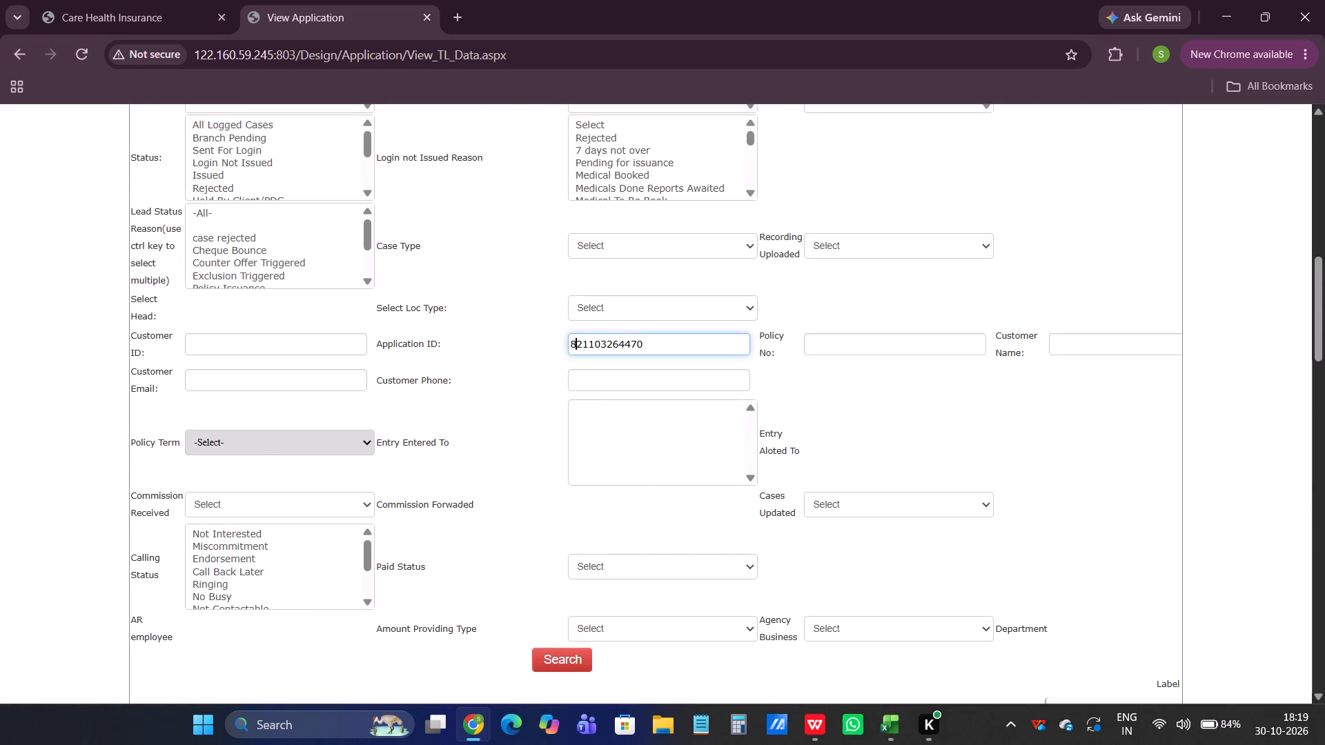
key(ctrl+v)
scroll(522, 364, down, 2)
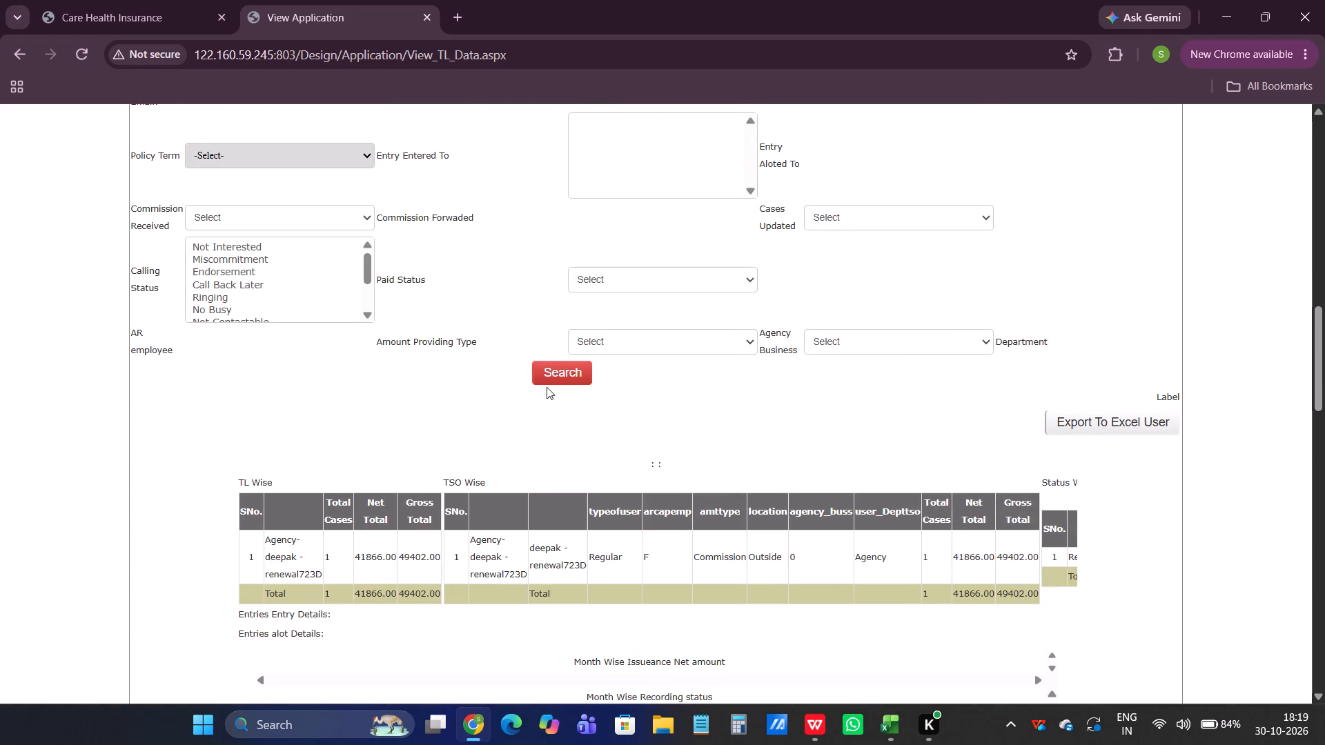
click(552, 385)
click(551, 373)
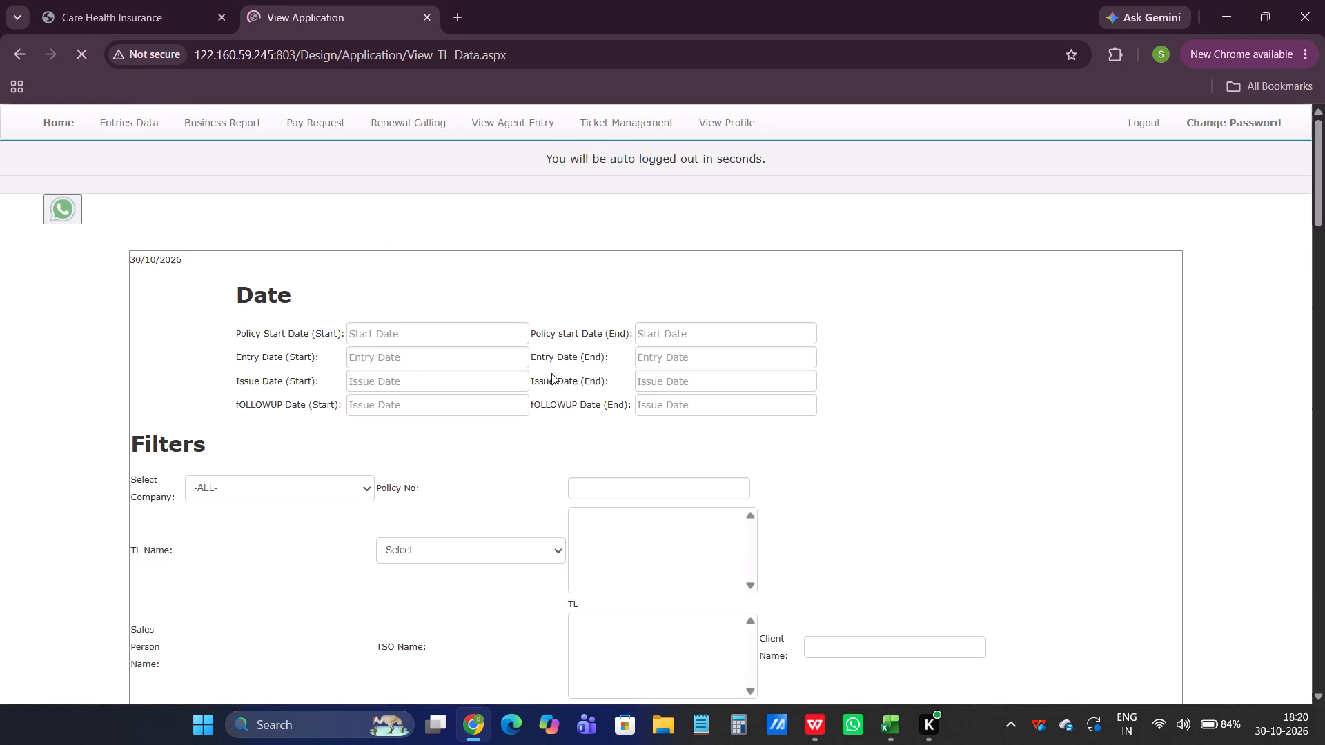
scroll(551, 373, down, 16)
scroll(517, 363, down, 8)
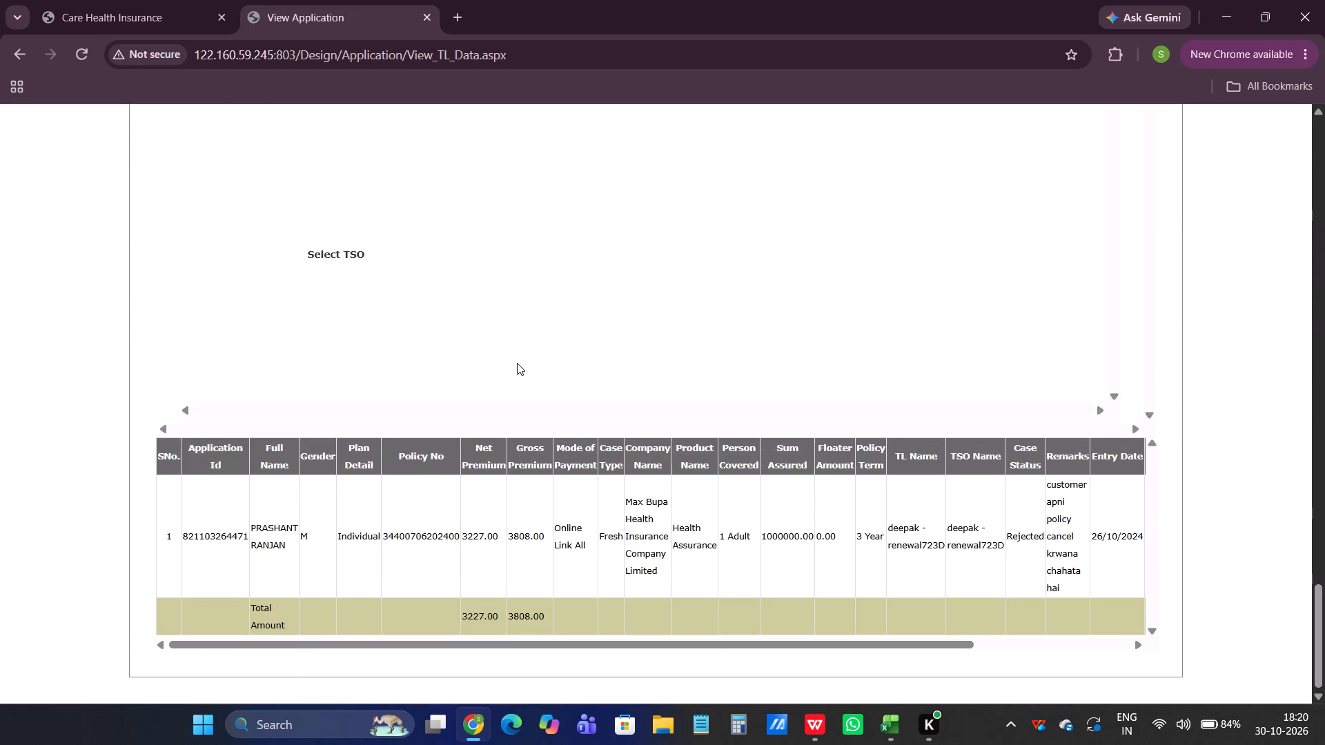
Record "I want to cancel this policy" in the remarks column for row 65 of Book3.
key(alt+Tab)
key(Tab)
key(Tab)
key(Tab)
text(i)
key(space)
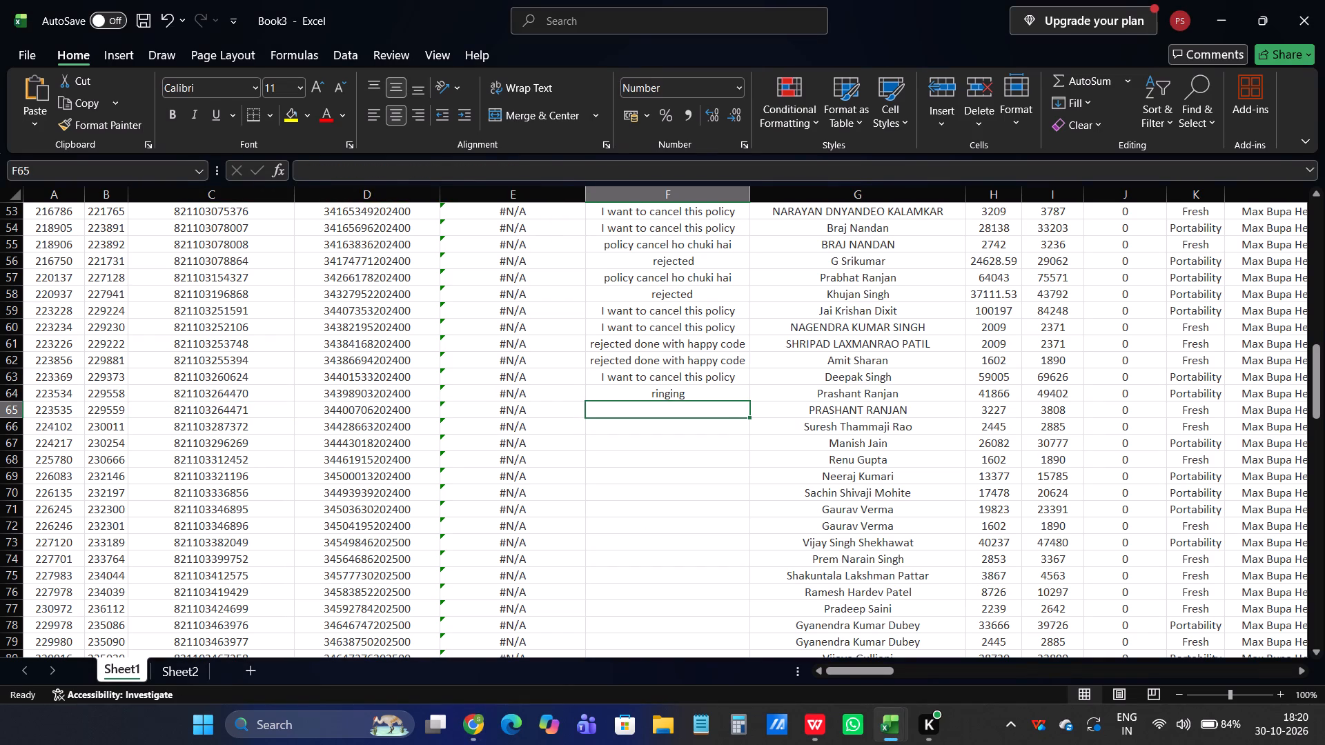
key(Return)
Search the portal for the Application ID from Book3 row 66 and check the entry's case status and remarks.
key(ctrl+c)
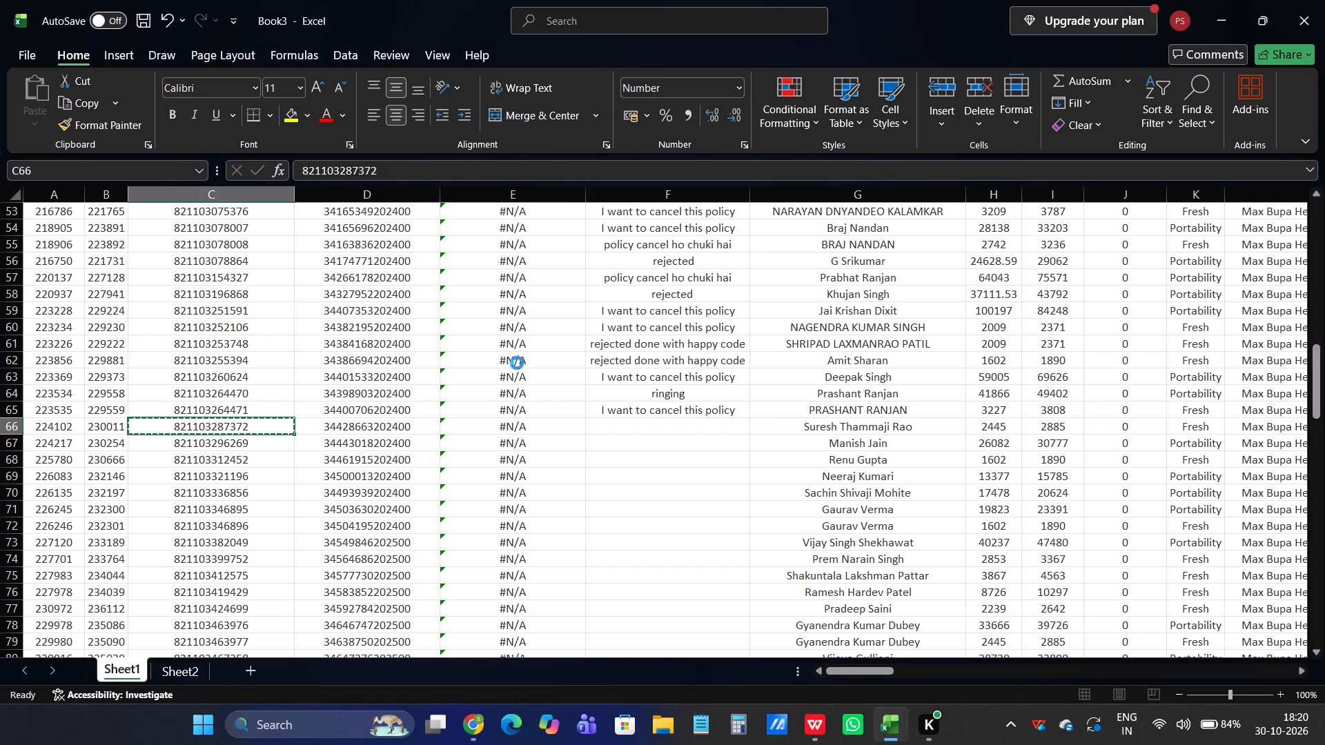
key(alt+Tab)
scroll(517, 363, up, 14)
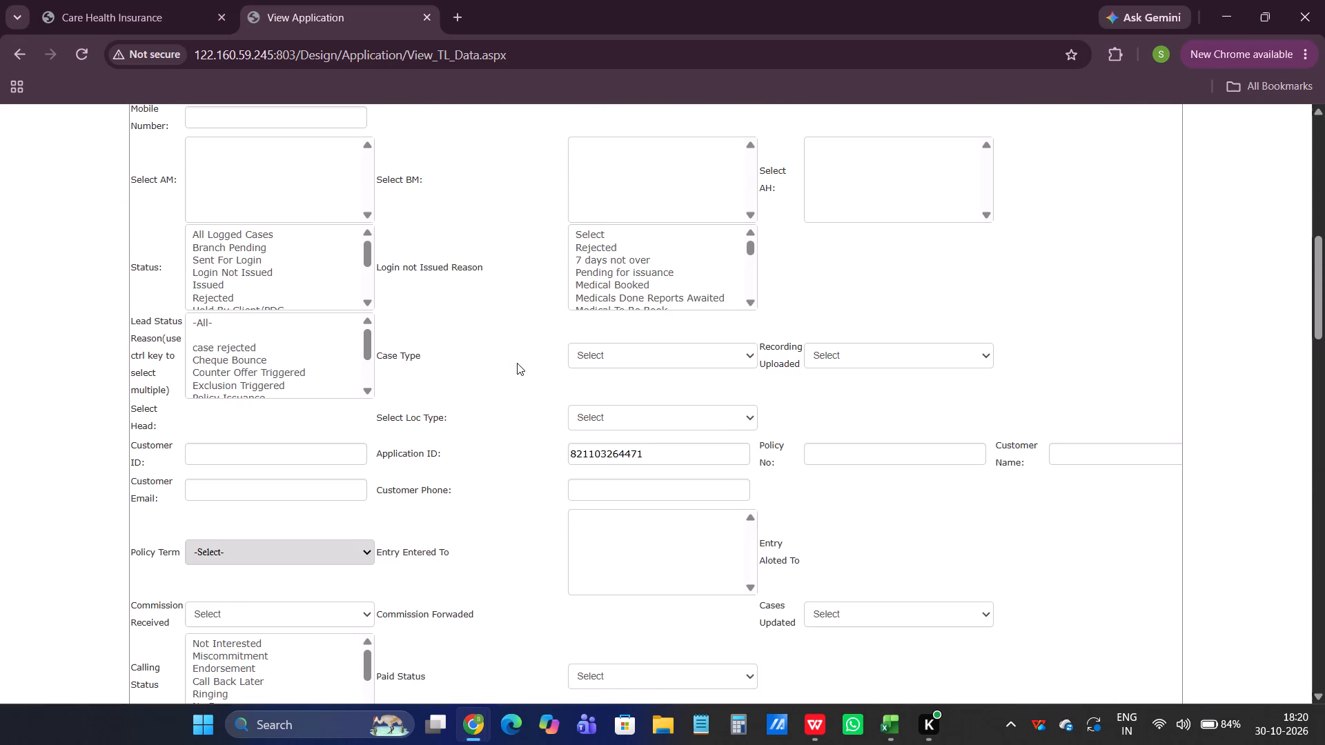
double_click(597, 460)
key(ctrl+v)
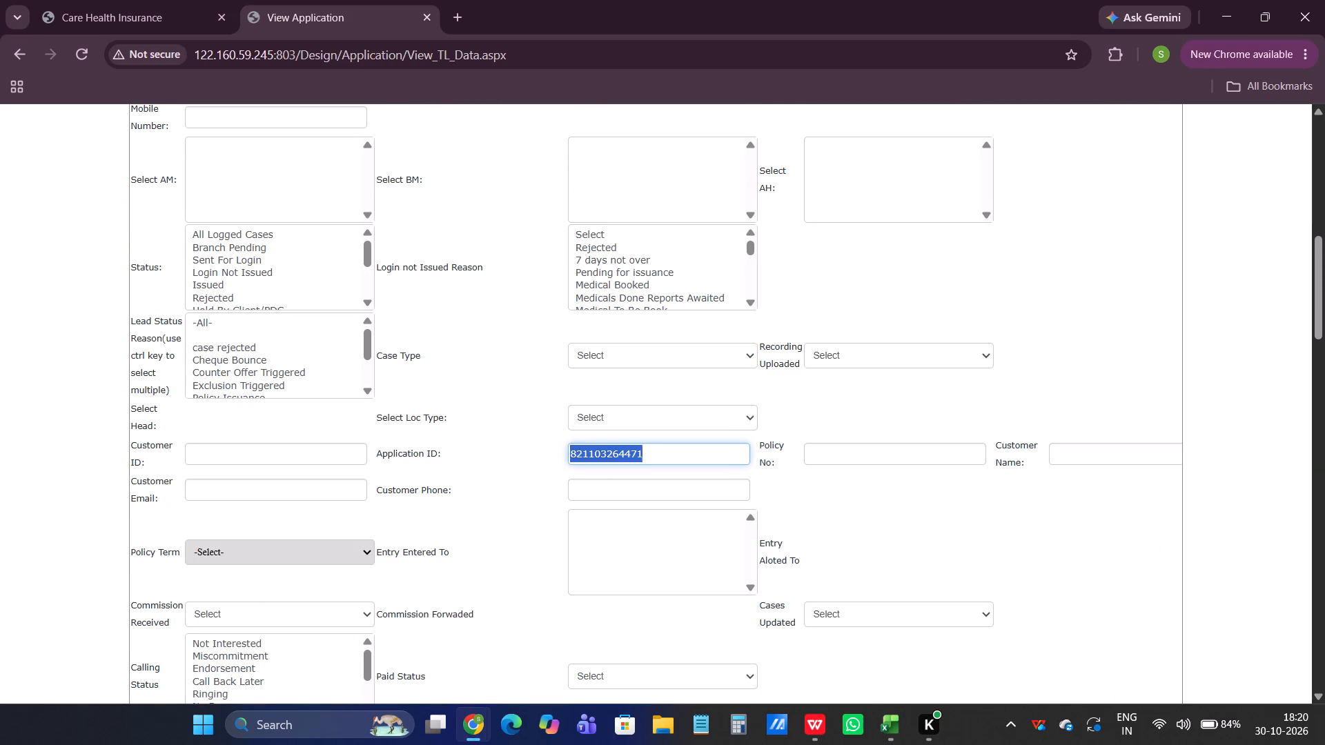
scroll(505, 448, down, 2)
click(577, 470)
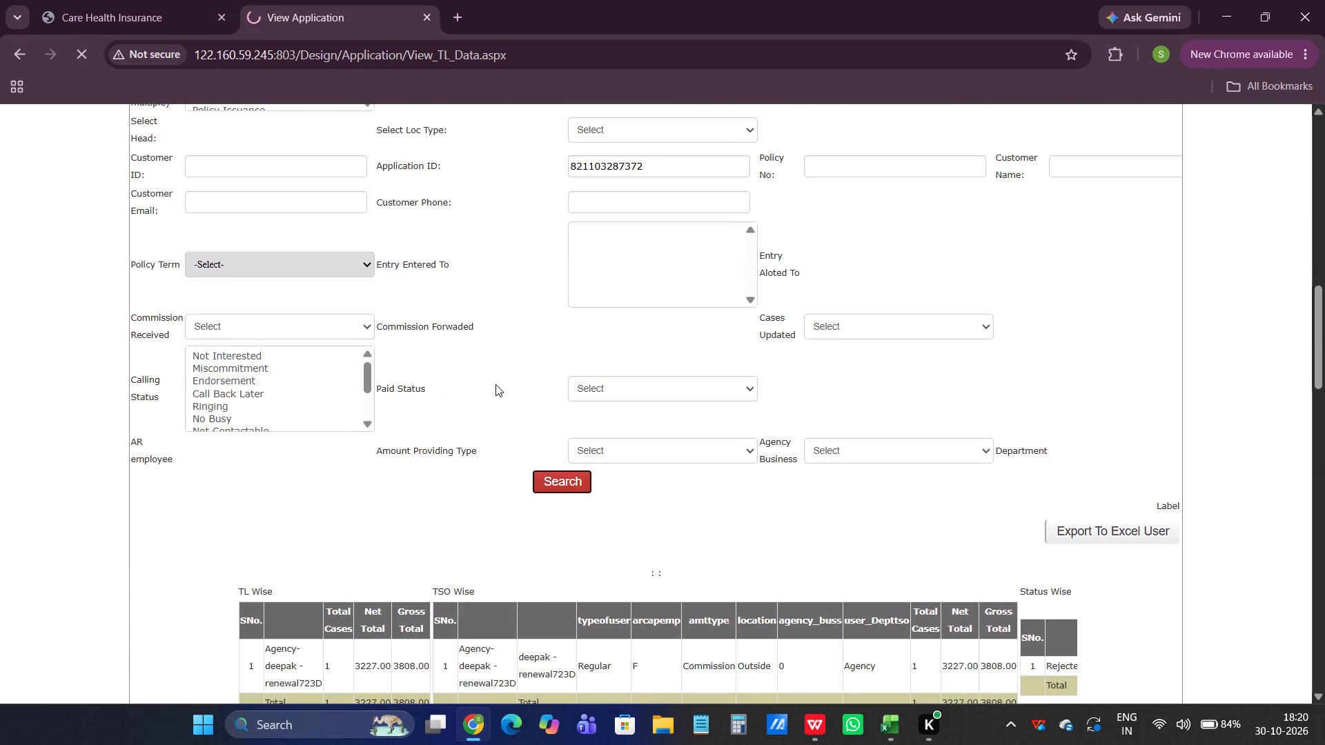
scroll(494, 378, down, 20)
scroll(494, 378, down, 4)
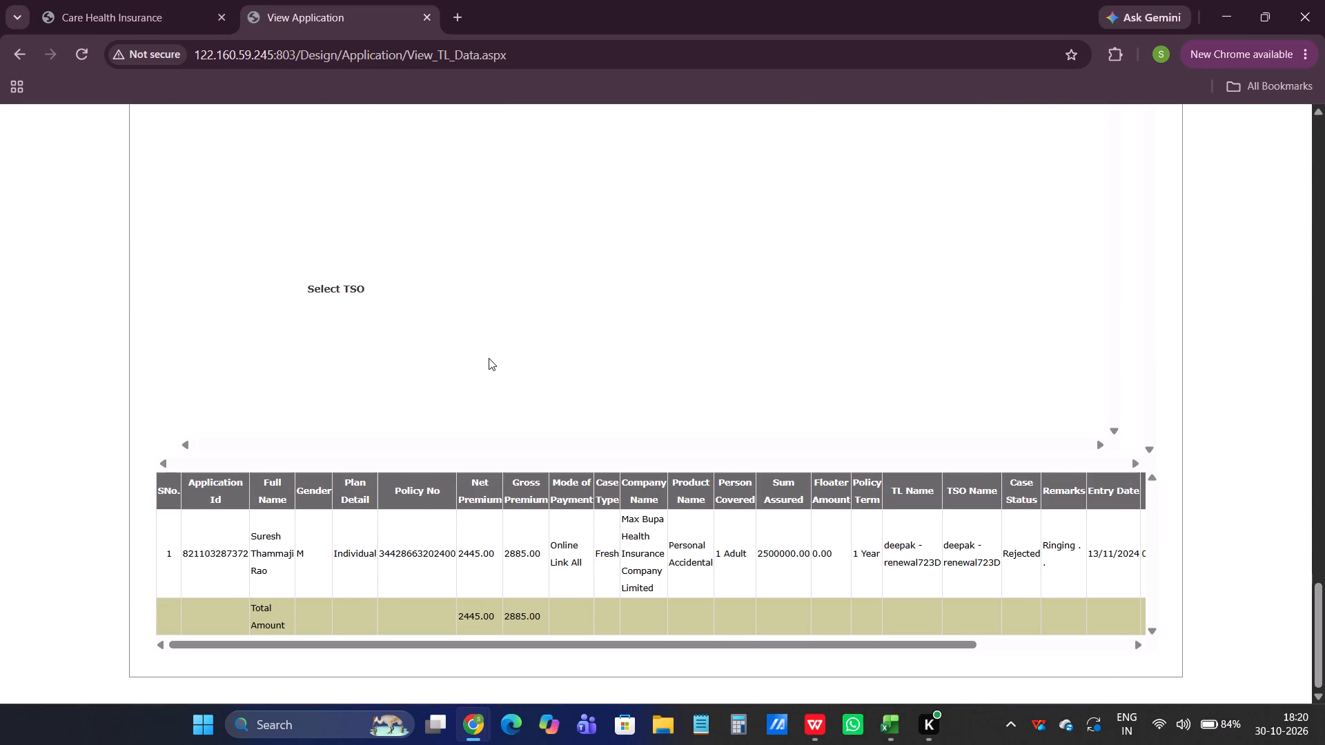
Record "ringing" in the remarks column for row 66 of Book3.
key(alt+Tab)
key(Tab)
key(Tab)
key(Tab)
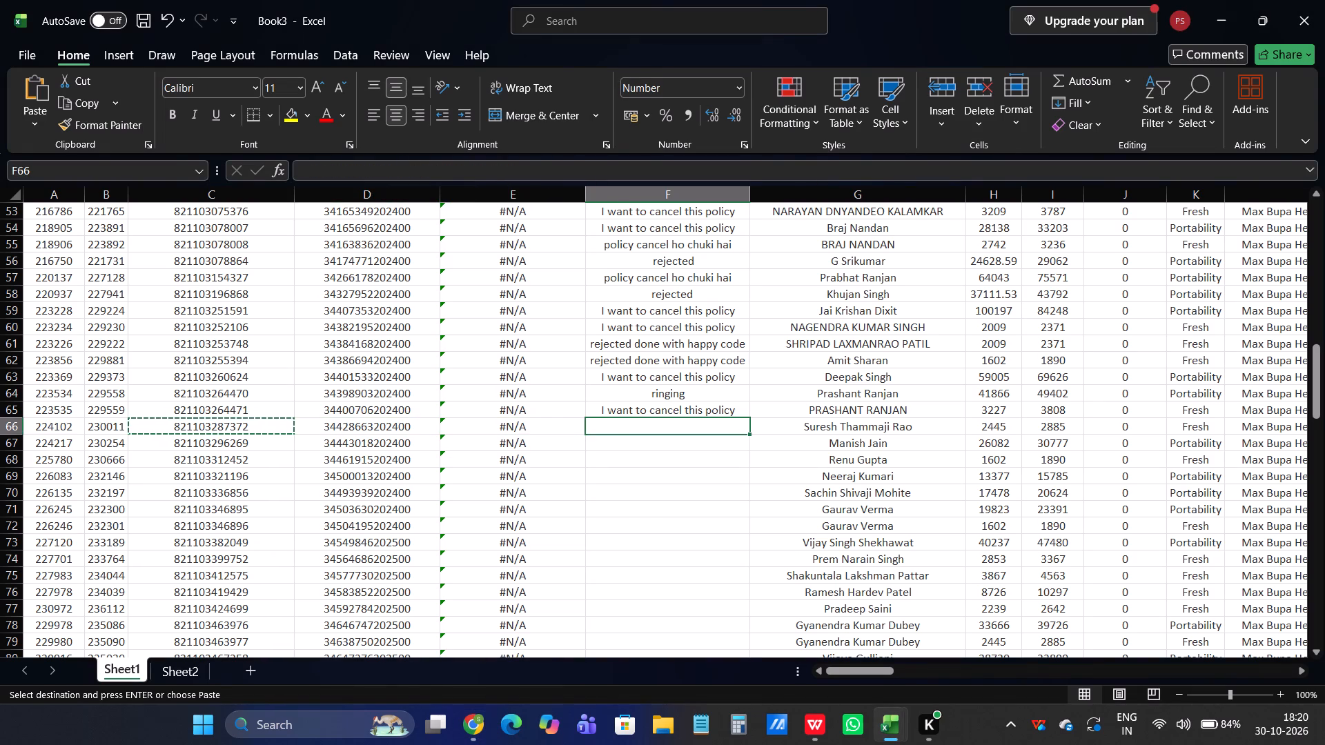
text(ri)
key(Return)
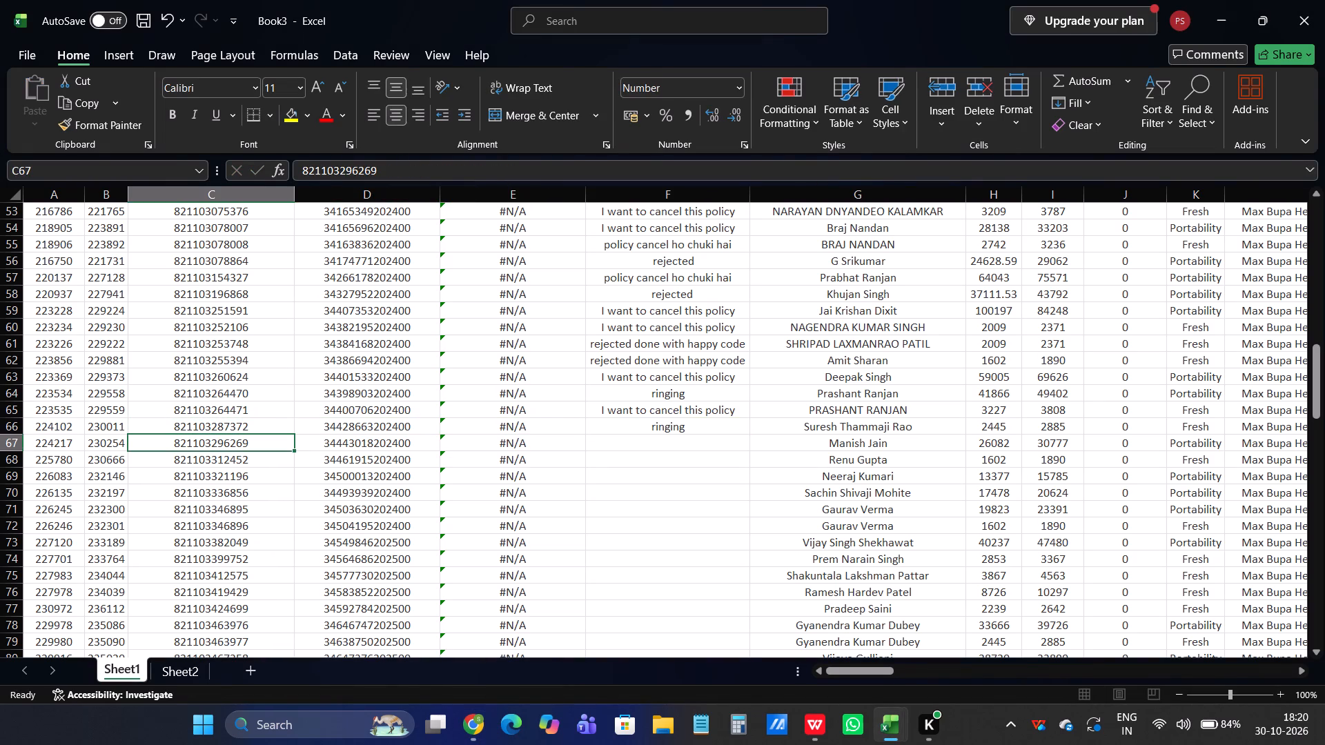
Search the portal for the Application ID from Book3 row 67 and check the entry's case status and remarks.
key(ctrl+c)
key(alt+Tab)
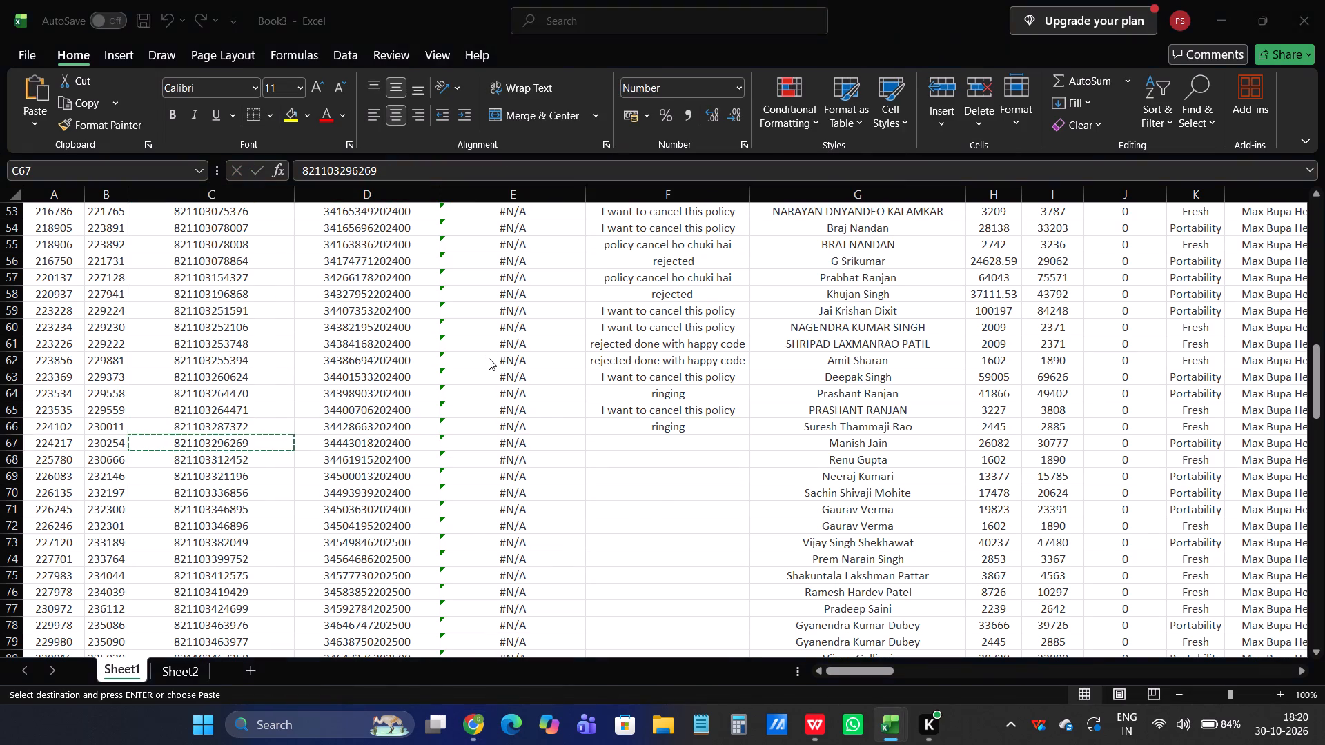
scroll(489, 358, up, 16)
scroll(489, 358, down, 2)
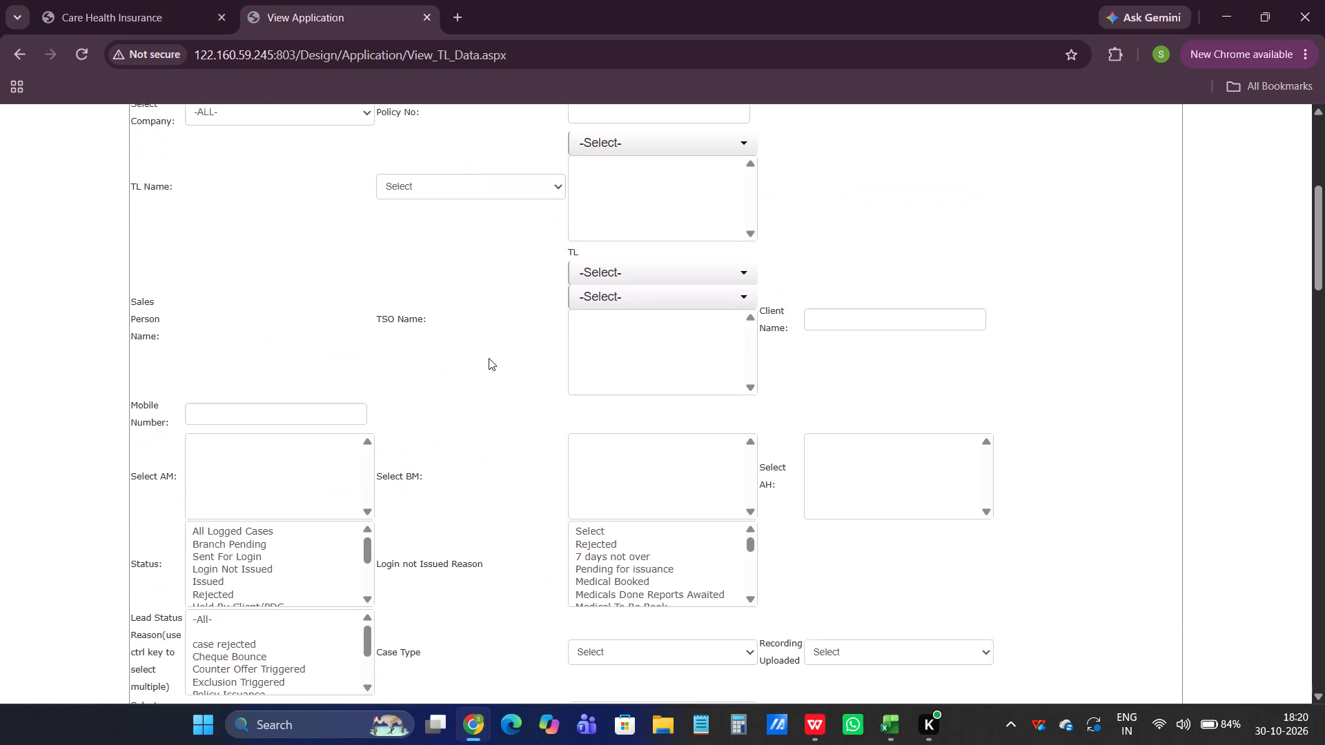
scroll(489, 358, down, 1)
double_click(601, 344)
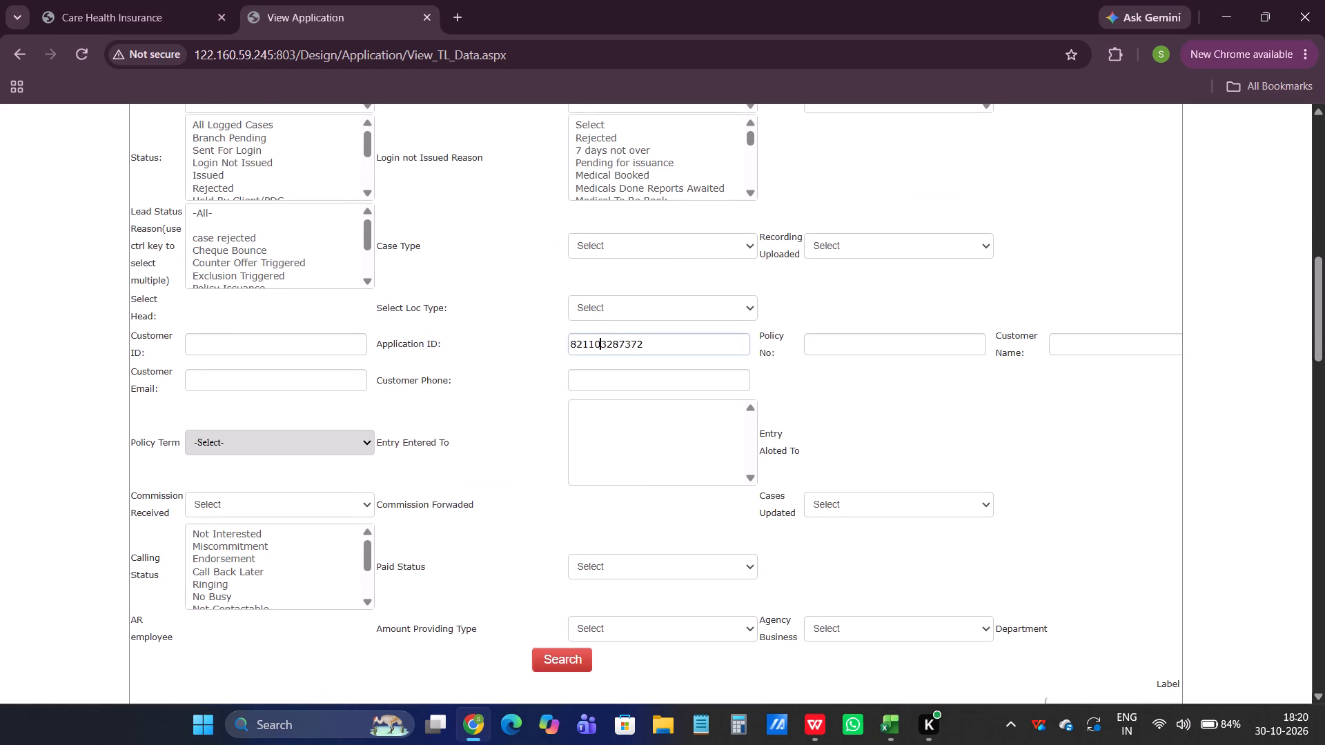
key(ctrl+v)
scroll(539, 362, down, 3)
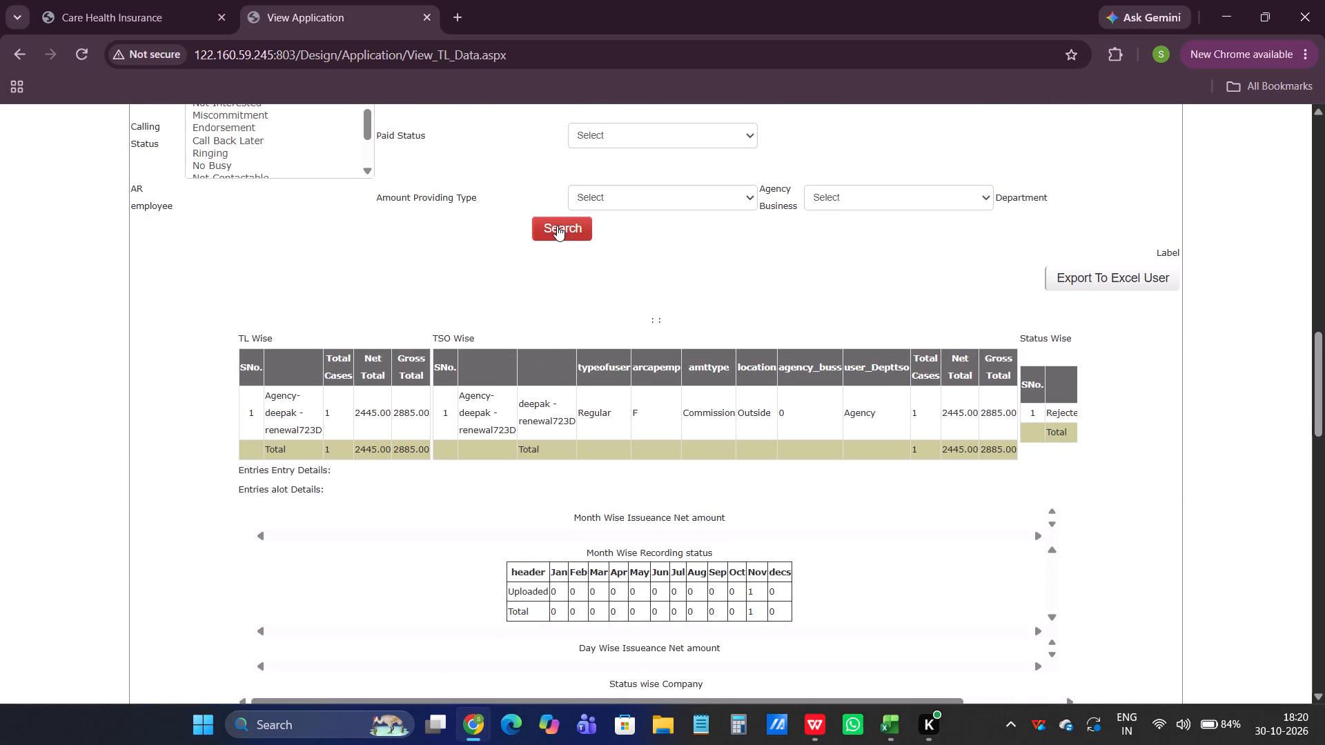
click(557, 226)
scroll(476, 259, down, 18)
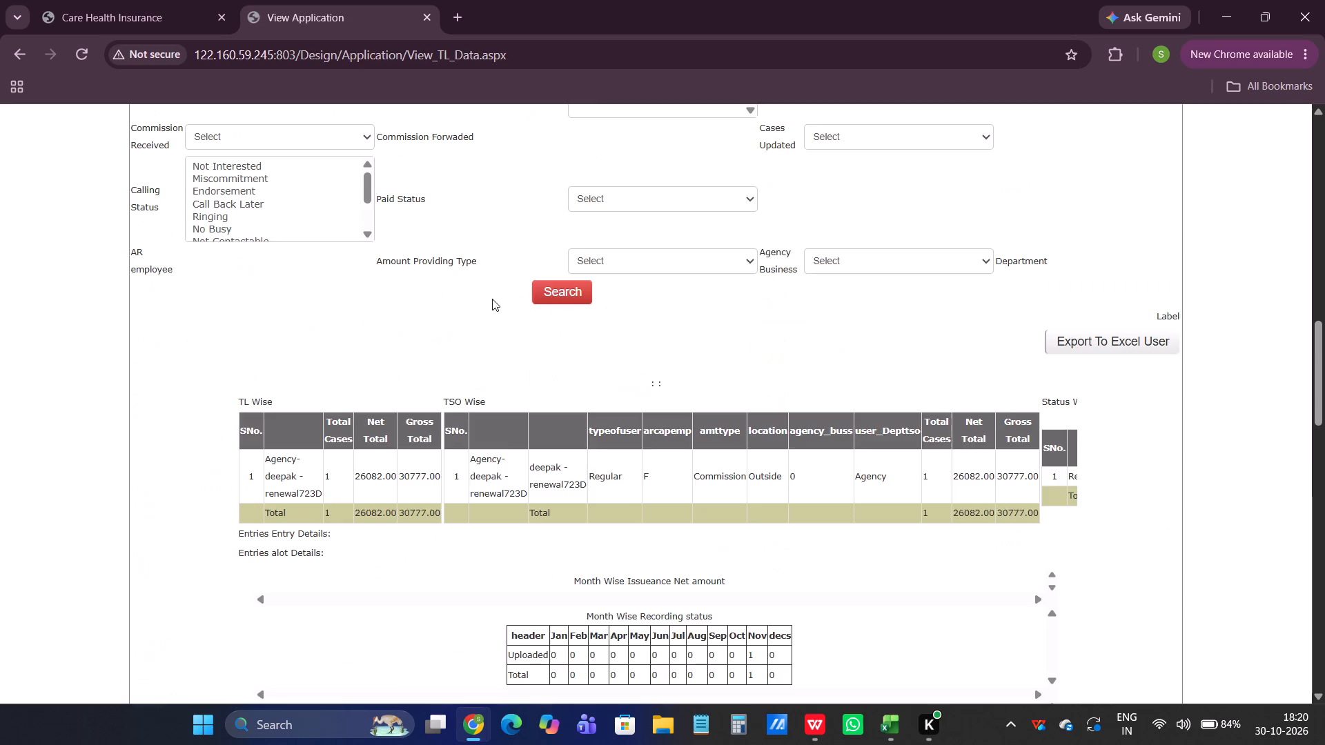
scroll(492, 299, down, 16)
Record "rejected done with happy code" in the remarks column for row 67 of Book3.
key(alt+Tab)
key(Tab)
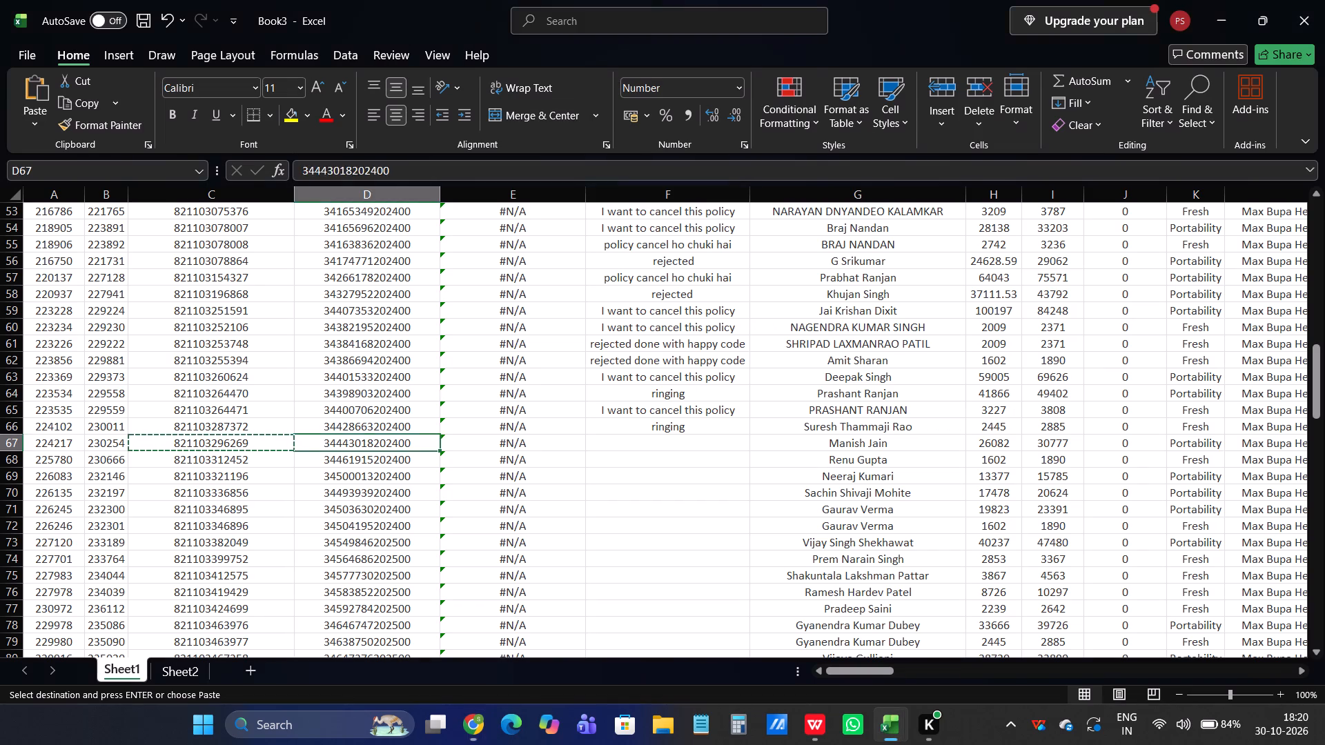
key(Tab)
key(Tab)
text(re)
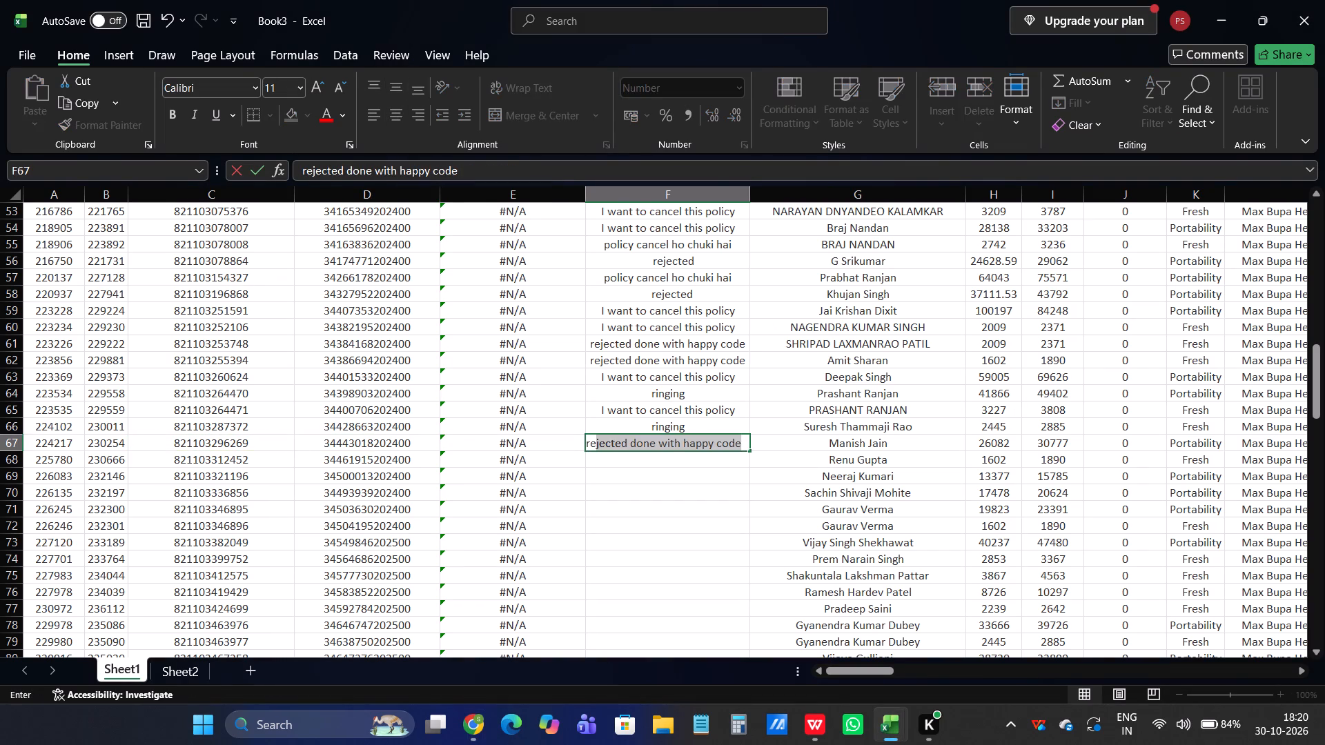
key(Return)
Search the portal for the Application ID from Book3 row 68 and check the entry's case status and remarks.
key(ctrl+c)
key(alt+Tab)
scroll(460, 322, up, 16)
scroll(460, 322, down, 4)
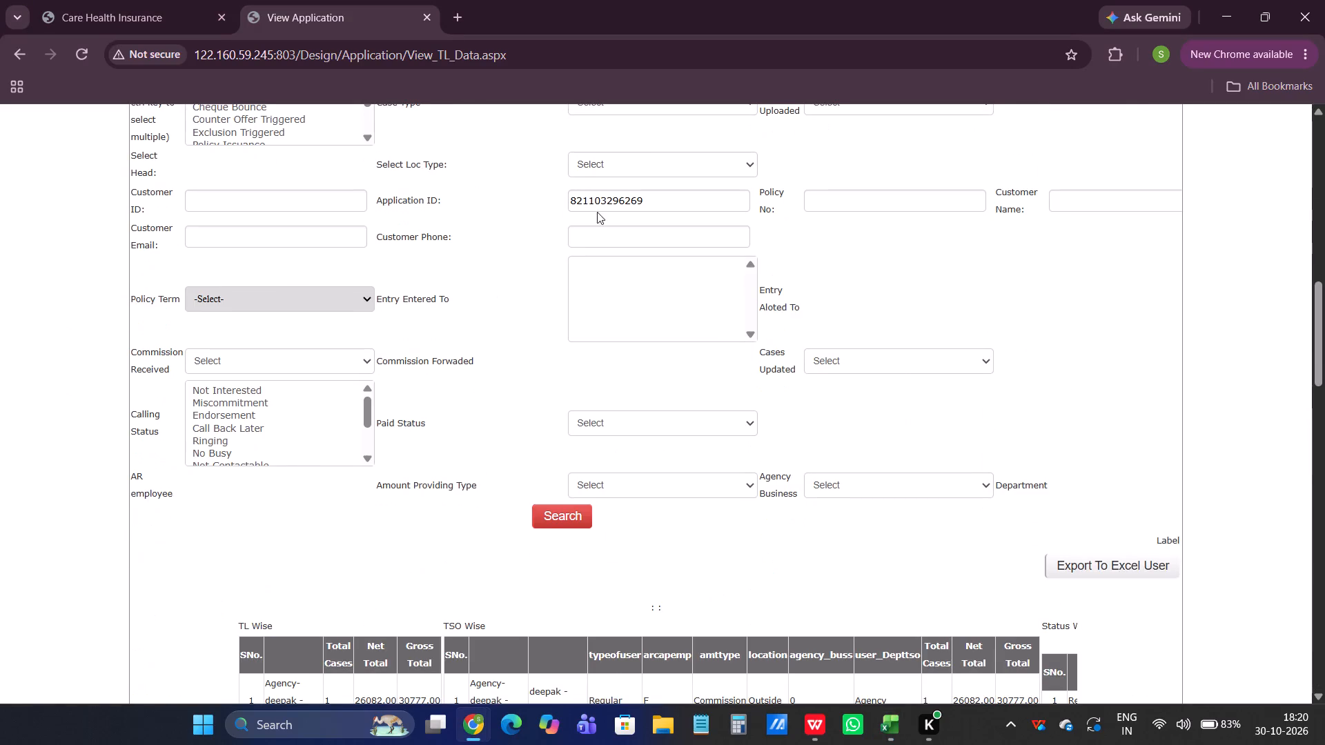
double_click(602, 207)
key(ctrl+v)
scroll(515, 256, down, 2)
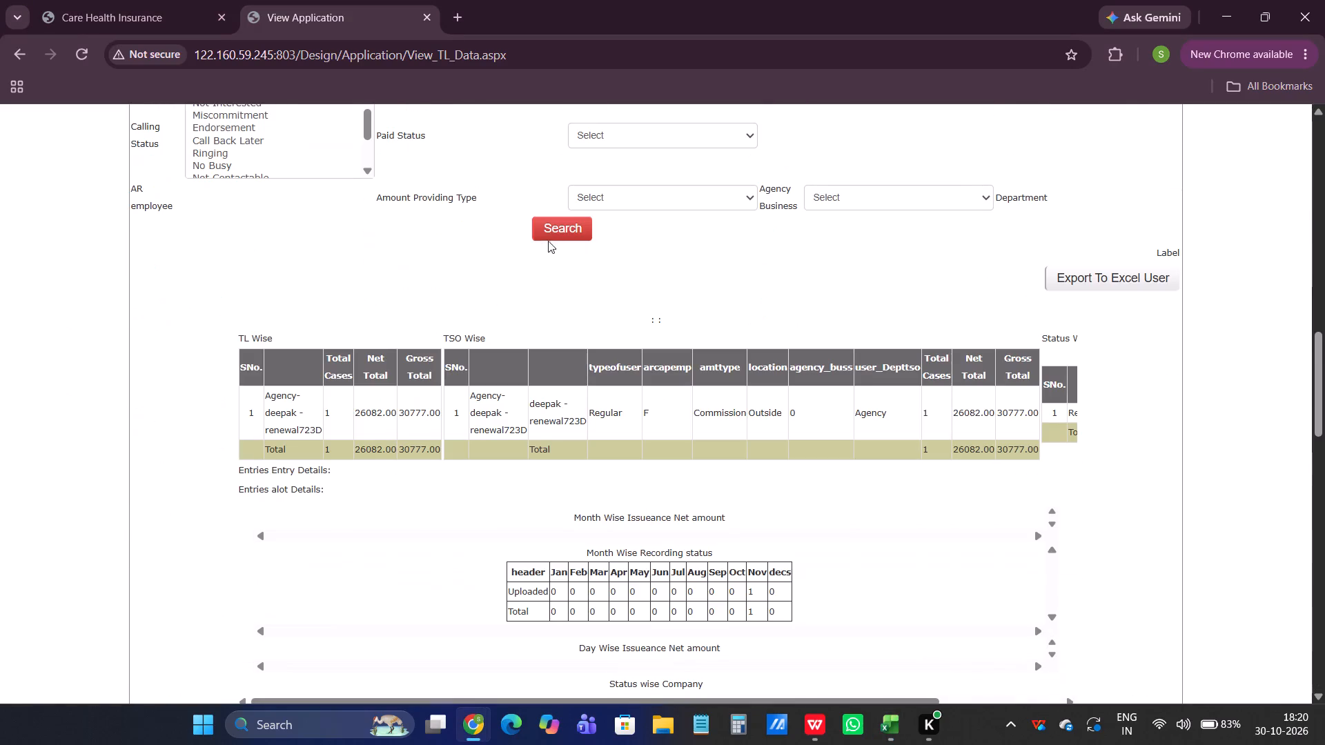
click(551, 236)
scroll(551, 236, down, 17)
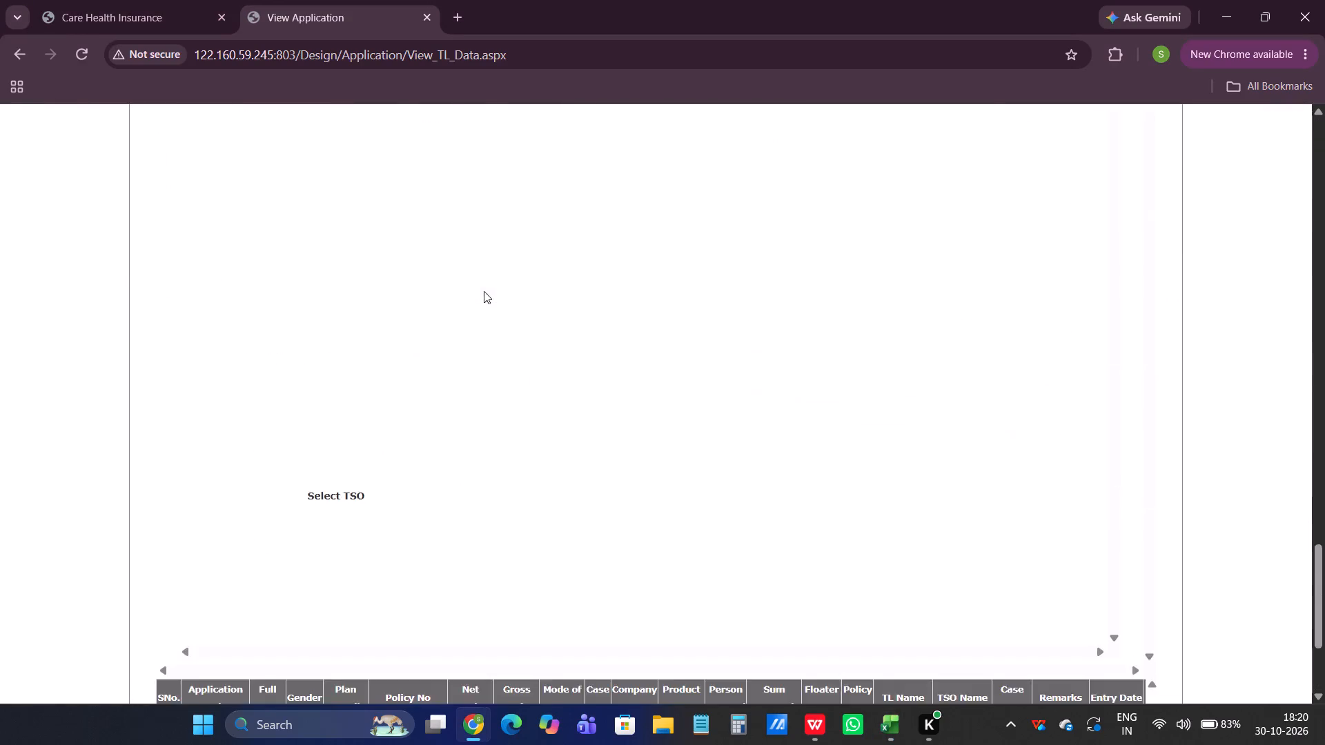
scroll(492, 268, down, 9)
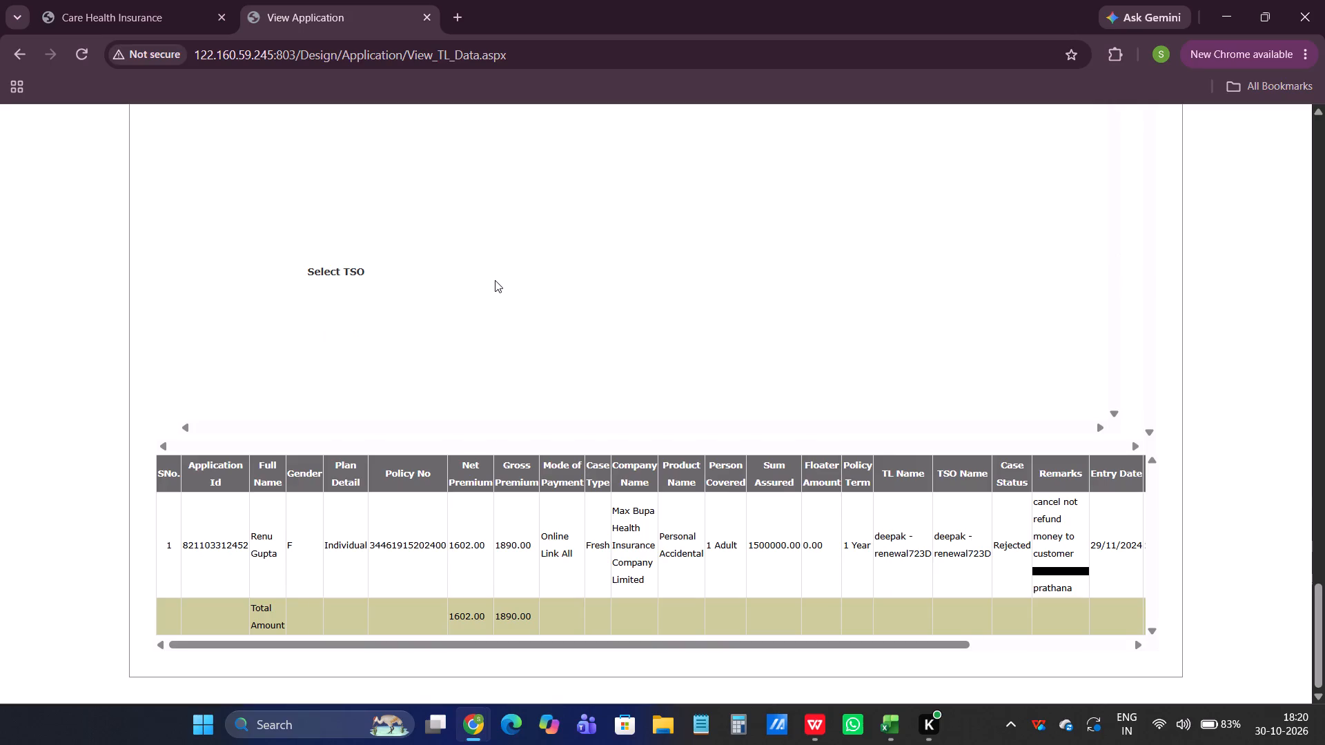
Return to Book3 in Excel for the row 68 remarks entry.
key(alt+Tab)
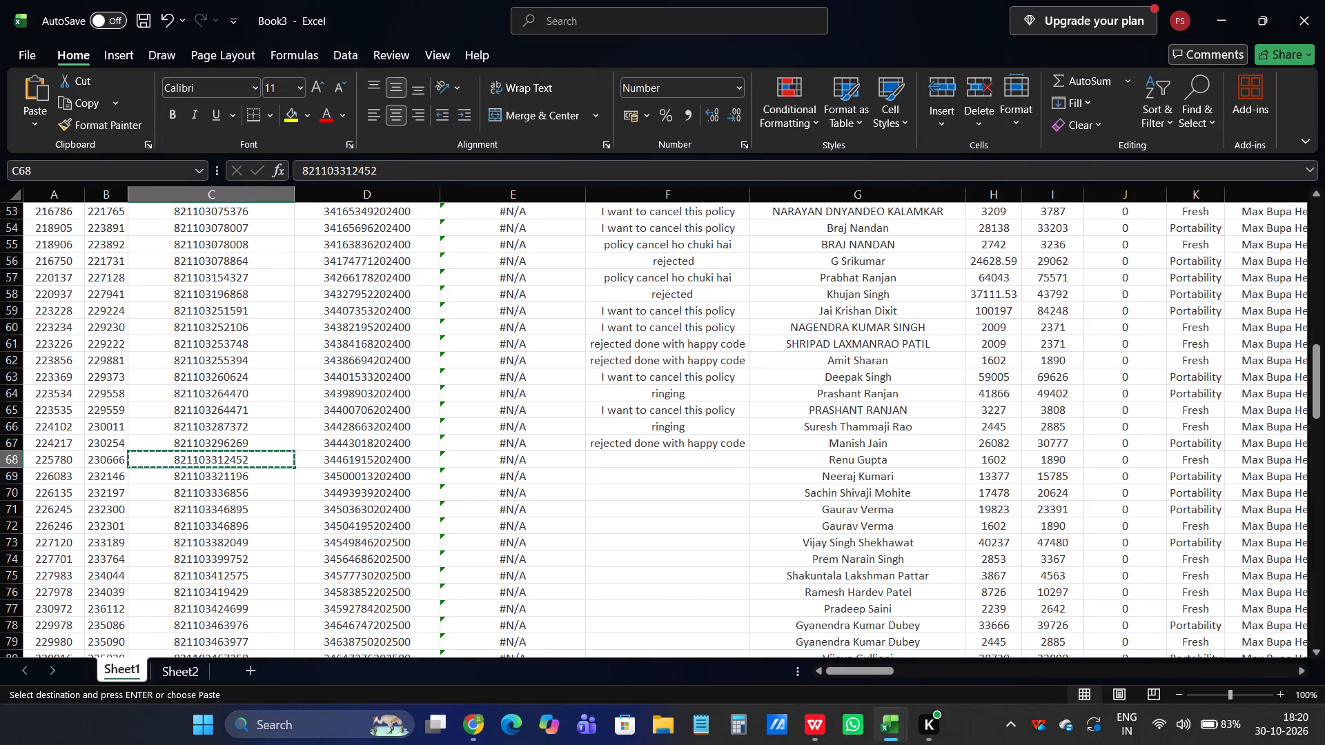